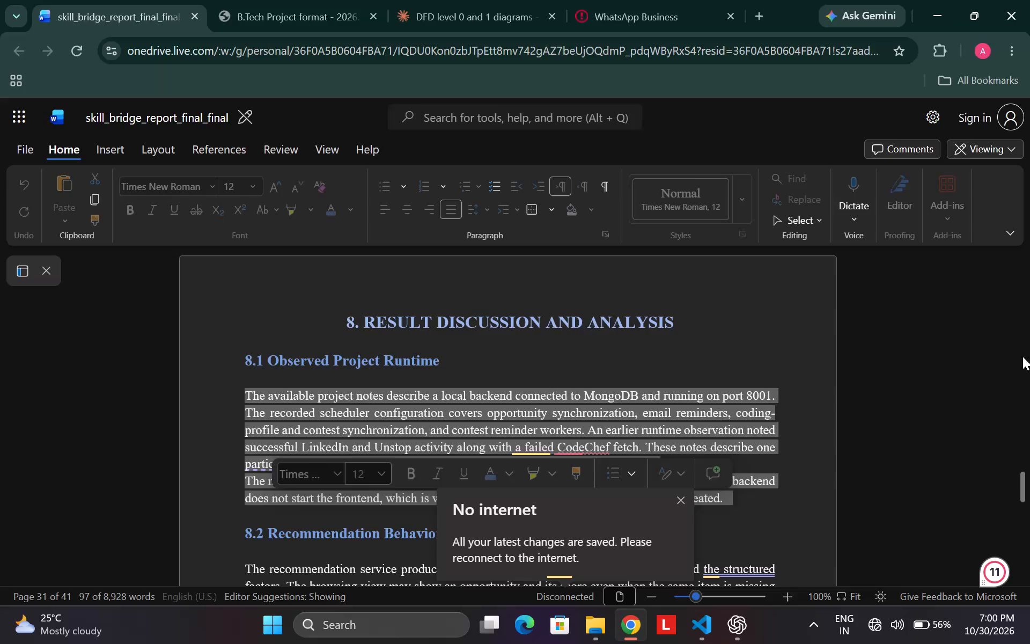
# Dismiss the connection notice and review chapter 8 of the report from Observed Project Runtime through the student dashboard figure.
pyautogui.click(896, 408)
pyautogui.scroll(-20, 895, 408)
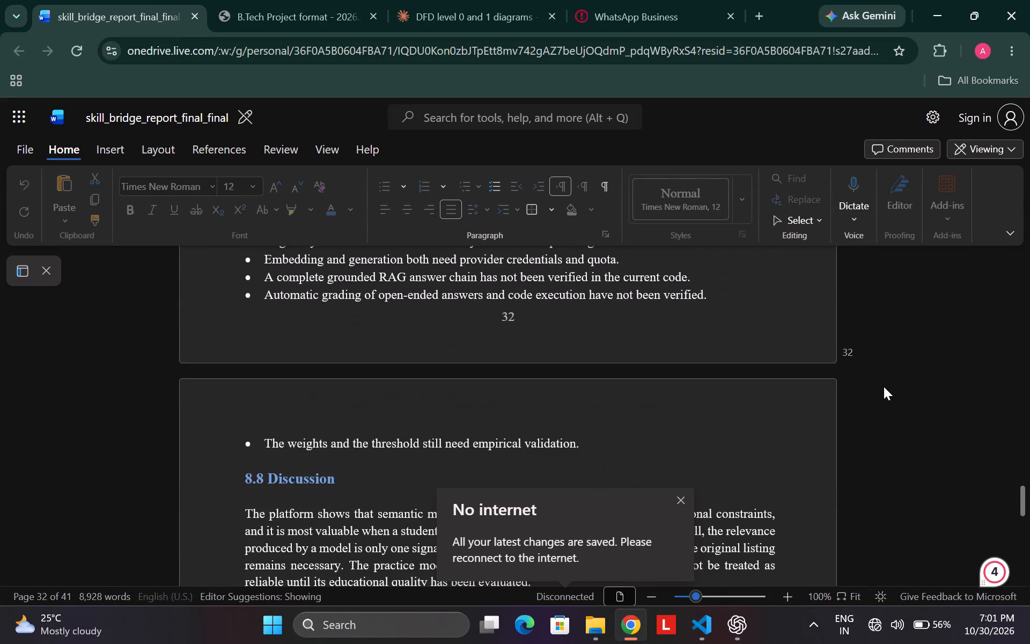
pyautogui.click(896, 386)
pyautogui.click(687, 493)
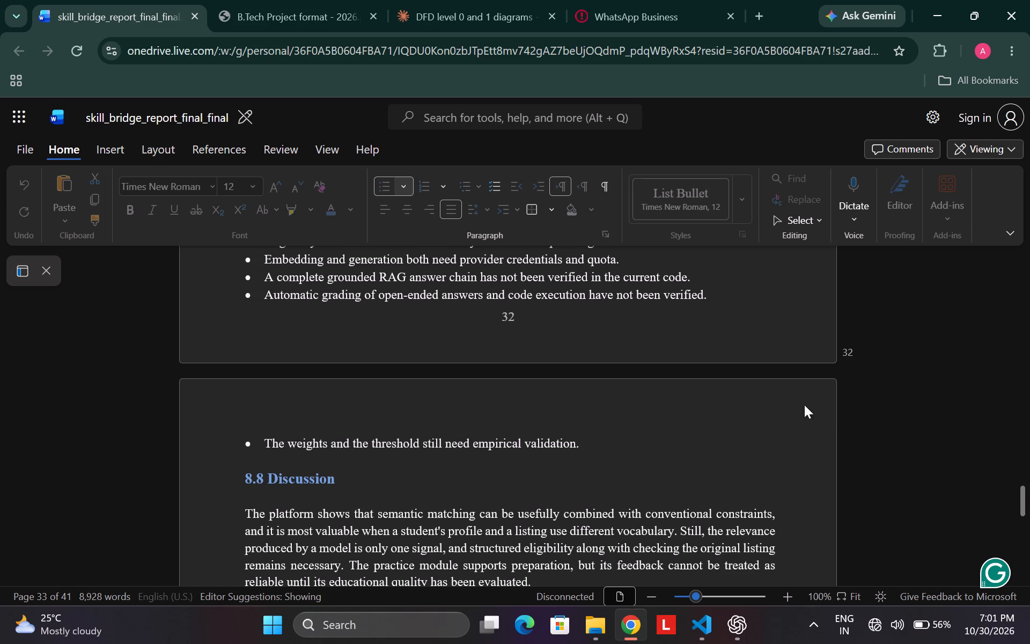
pyautogui.scroll(-13, 726, 396)
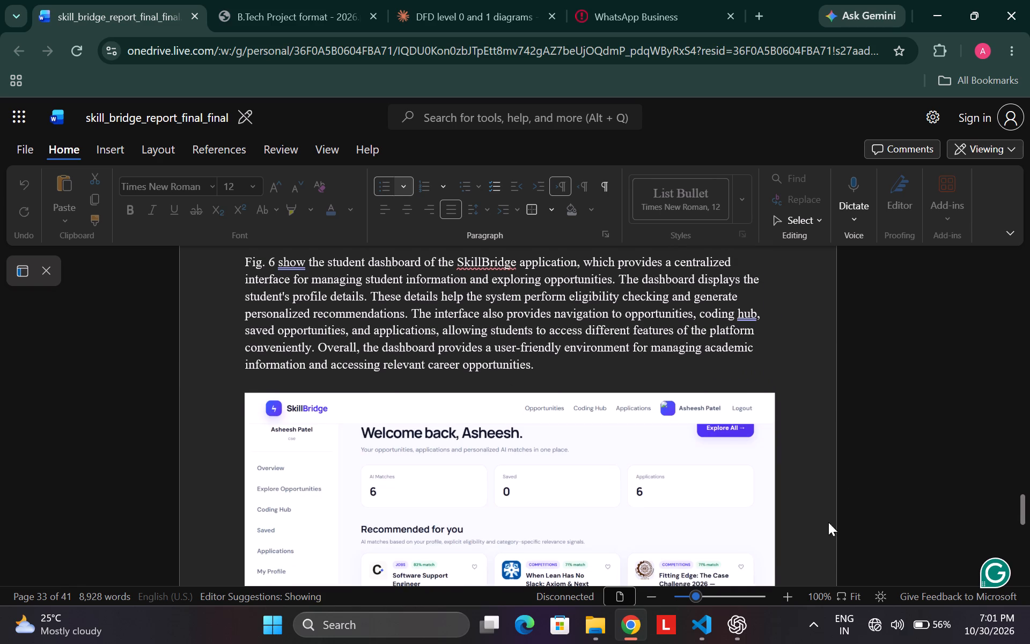
# Check the computer's Wi-Fi connection in the list of available networks, and return to the report.
pyautogui.click(869, 623)
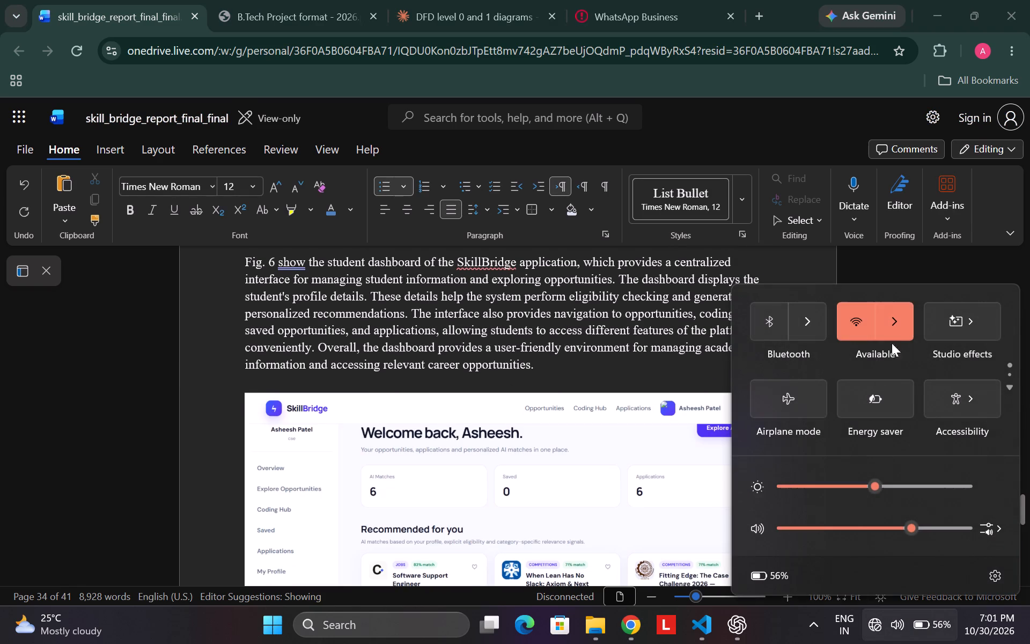
pyautogui.click(896, 325)
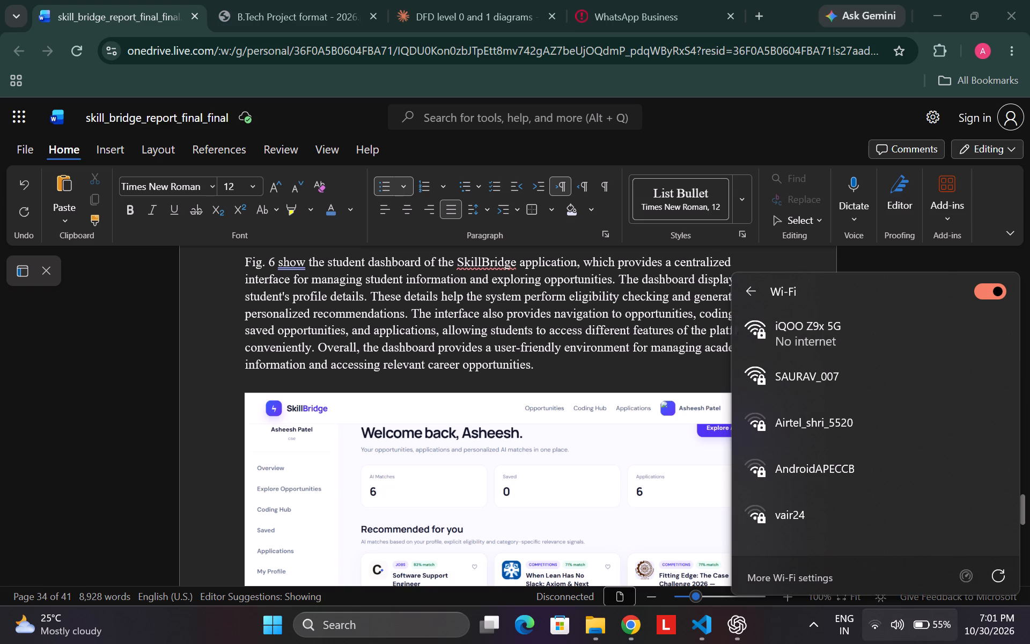
pyautogui.click(114, 409)
# Examine the report's closing pages from the conclusion chapter to References, including the first reference entry and the heading's formatting.
pyautogui.scroll(-3, 457, 409)
pyautogui.scroll(-20, 457, 409)
pyautogui.scroll(-16, 457, 409)
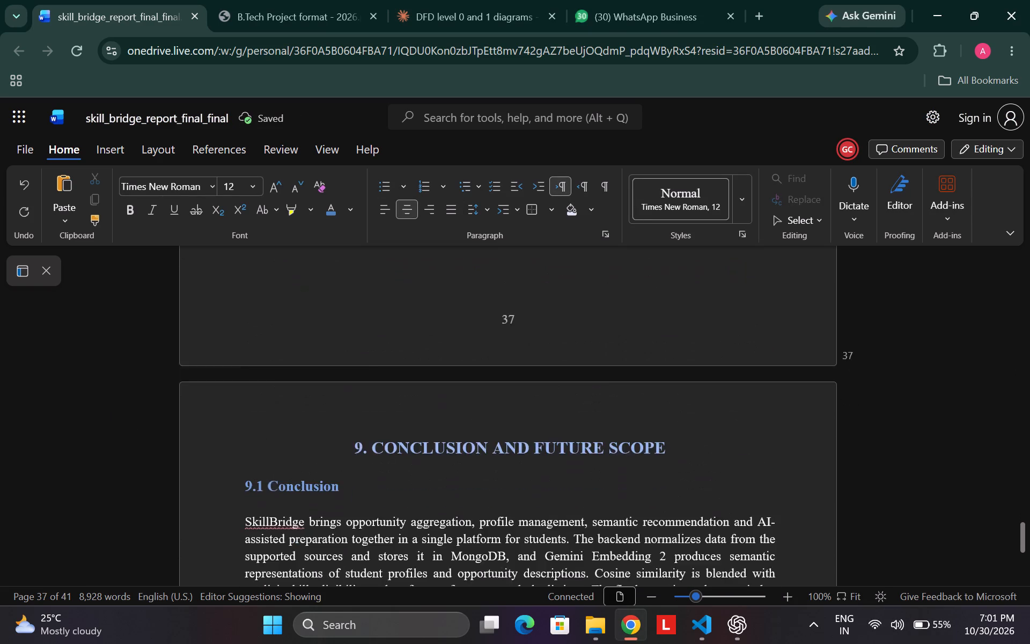
pyautogui.scroll(-16, 471, 364)
pyautogui.scroll(4, 471, 364)
pyautogui.moveTo(299, 383); pyautogui.dragTo(378, 377)
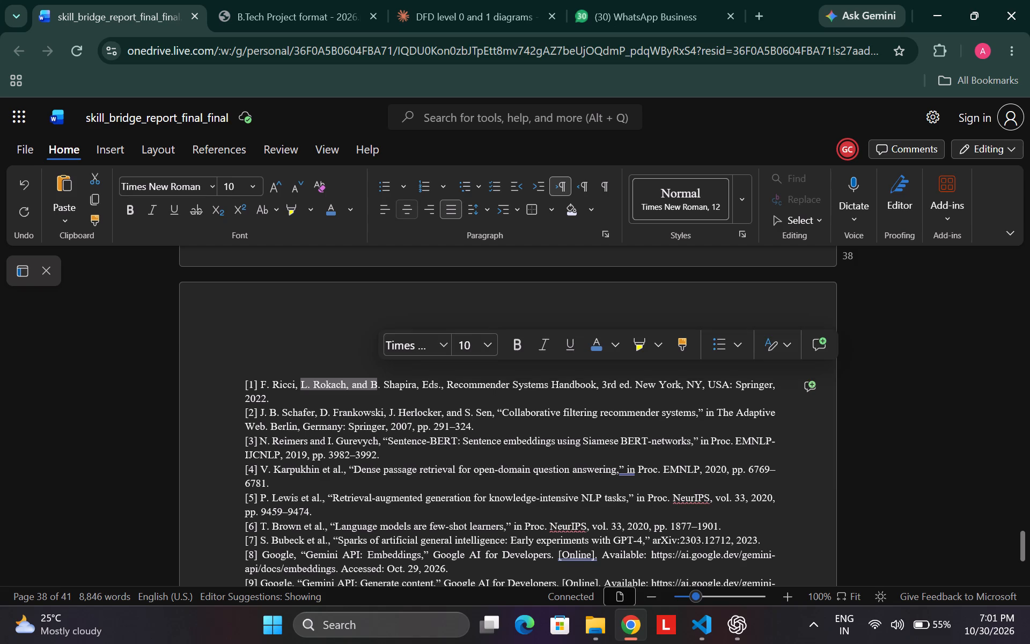
pyautogui.click(305, 342)
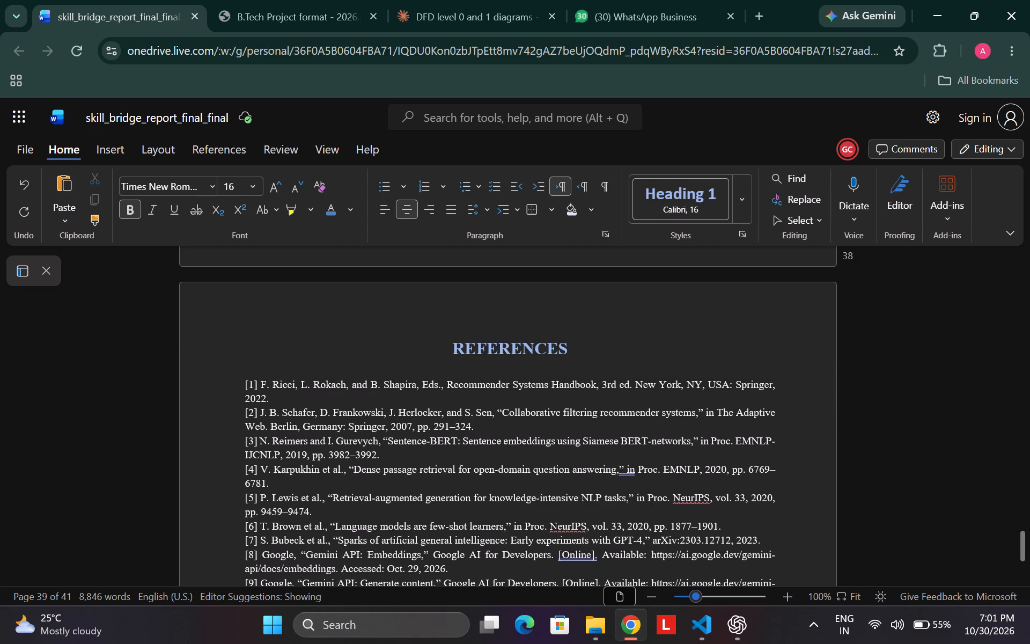
pyautogui.scroll(-2, 389, 399)
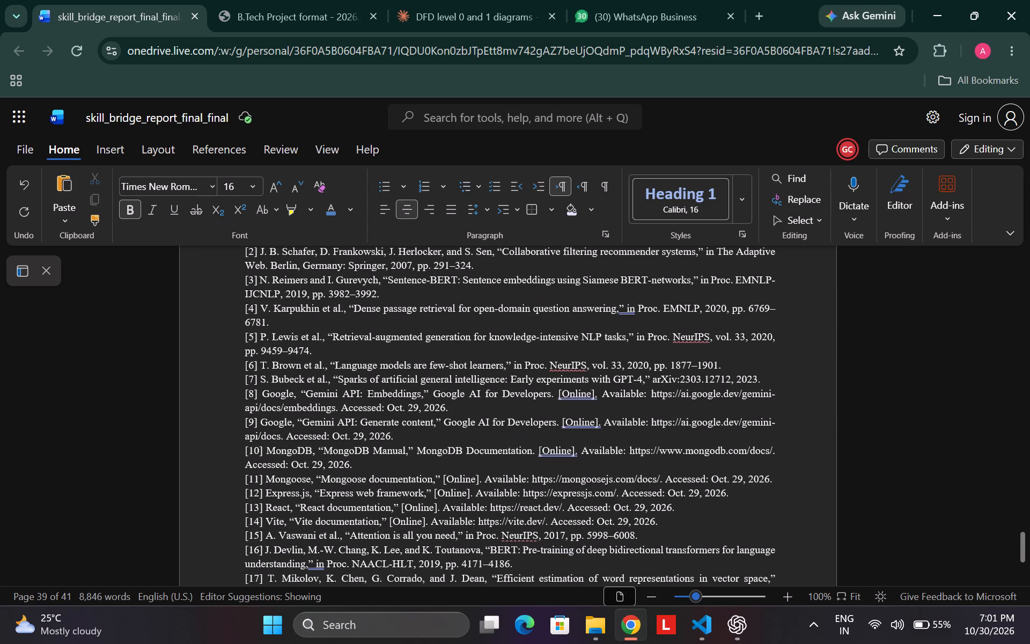
pyautogui.scroll(-1, 394, 396)
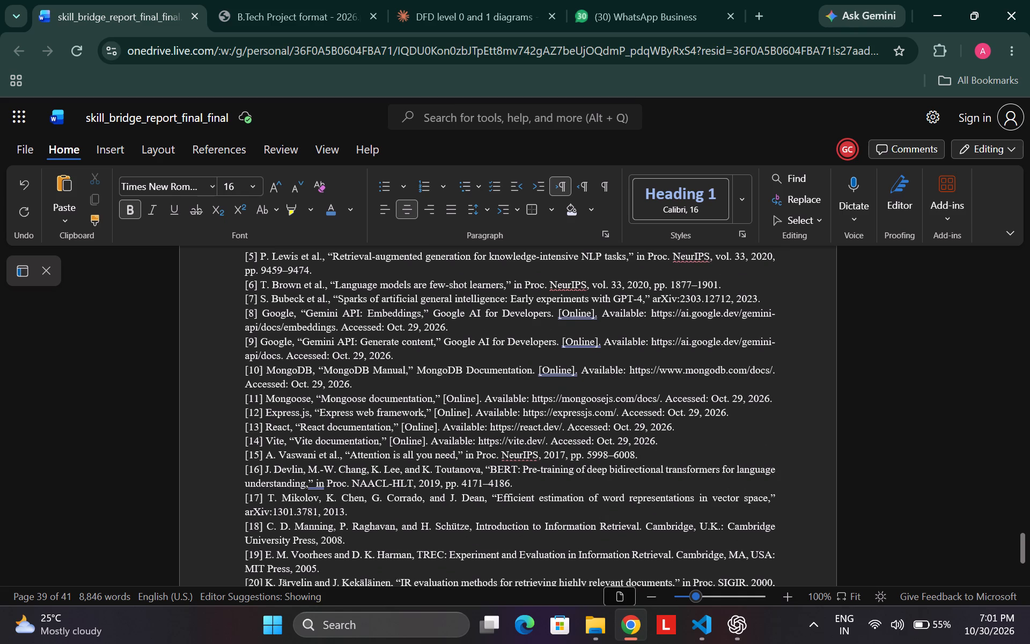
pyautogui.scroll(2, 418, 419)
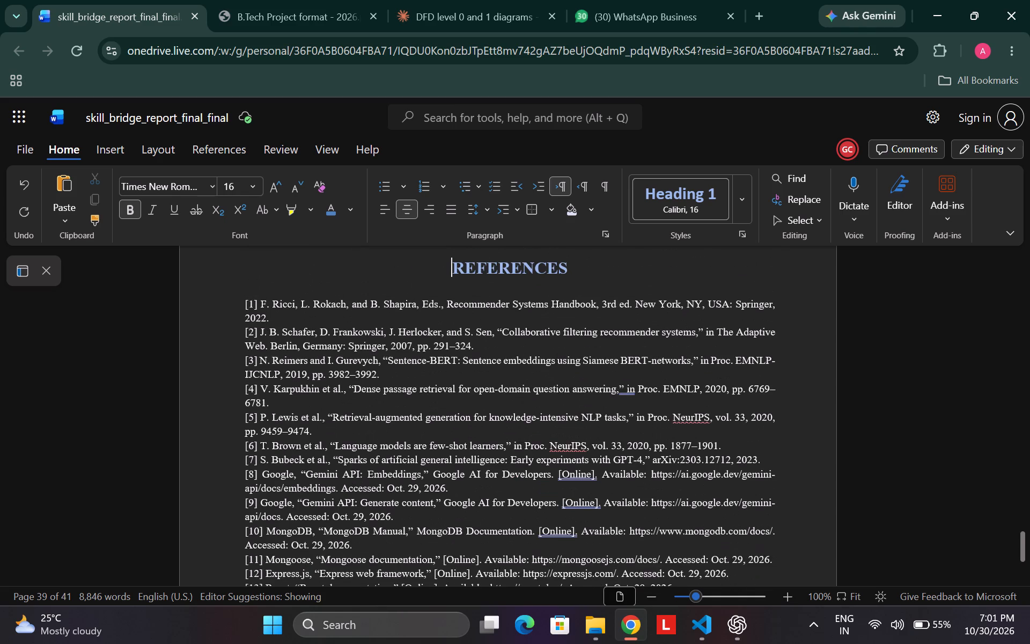
pyautogui.scroll(2, 406, 414)
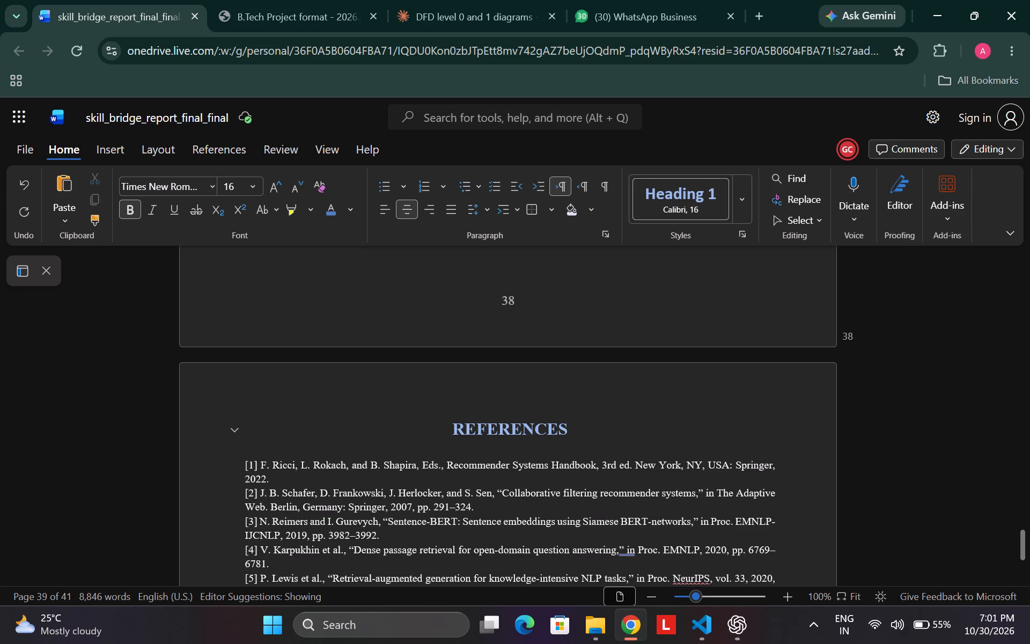
pyautogui.scroll(1, 385, 415)
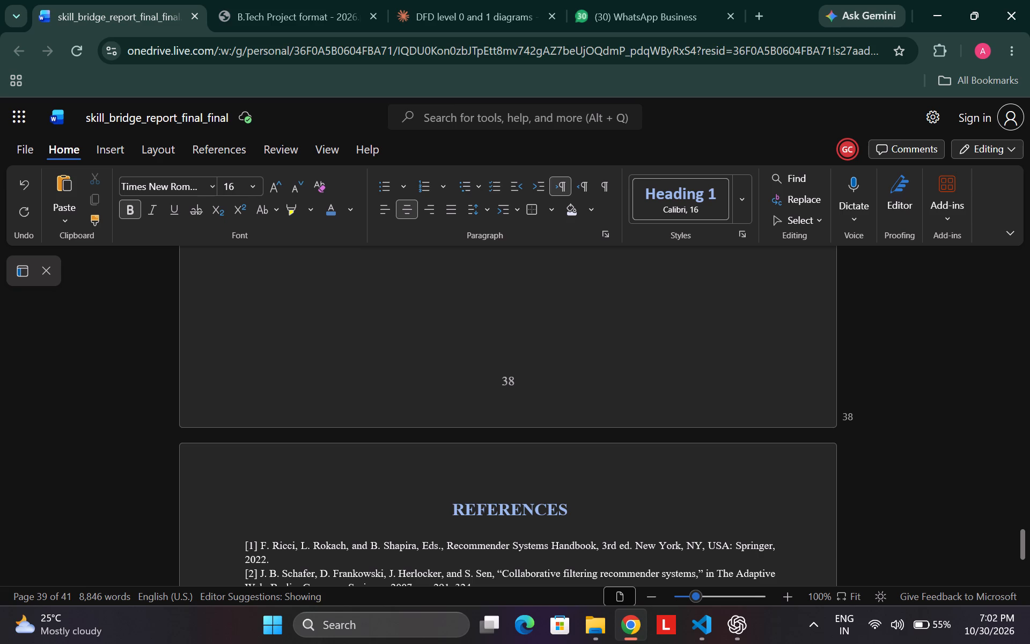
pyautogui.scroll(3, 384, 418)
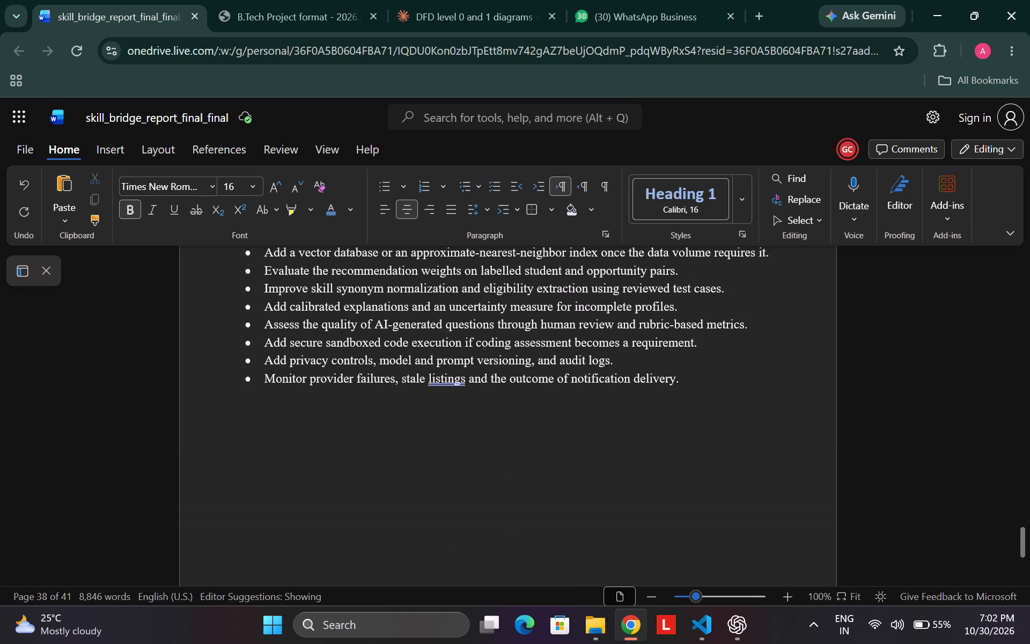
pyautogui.scroll(4, 384, 418)
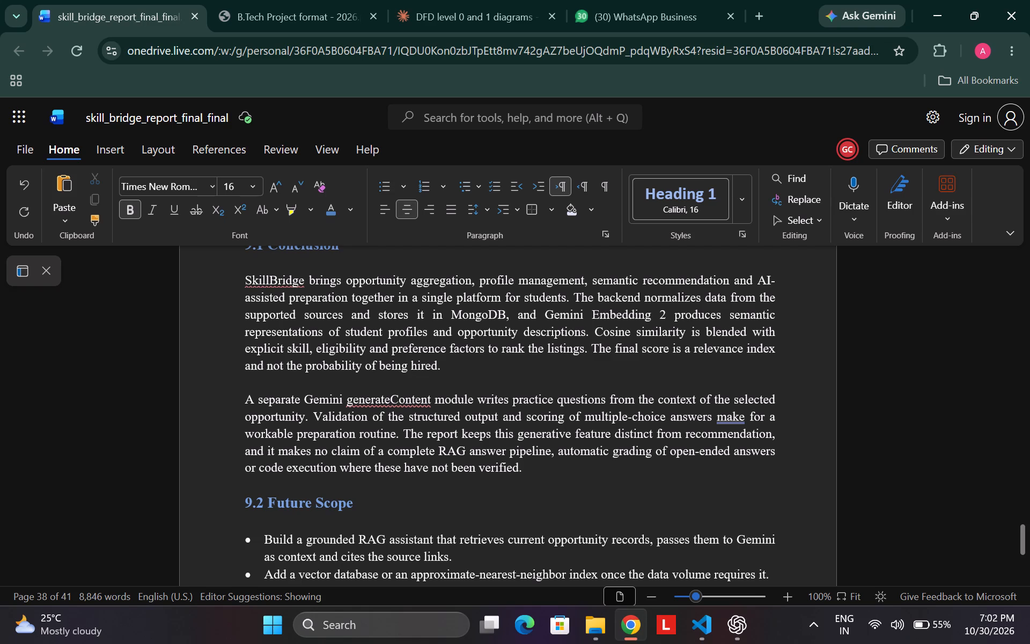
pyautogui.scroll(-3, 415, 408)
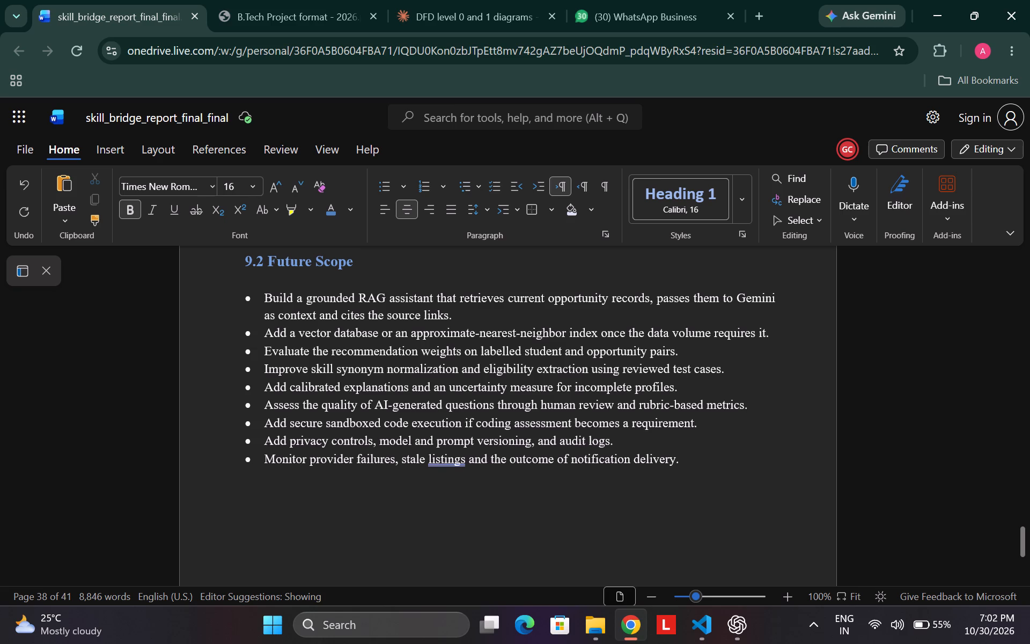
pyautogui.scroll(-11, 566, 450)
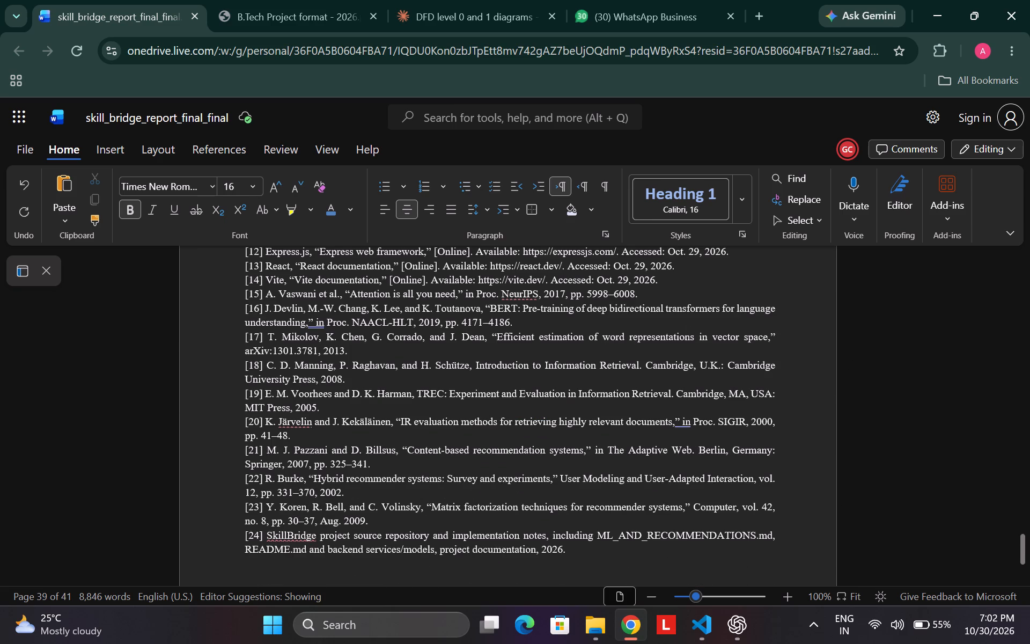
pyautogui.scroll(-2, 389, 448)
pyautogui.scroll(5, 387, 450)
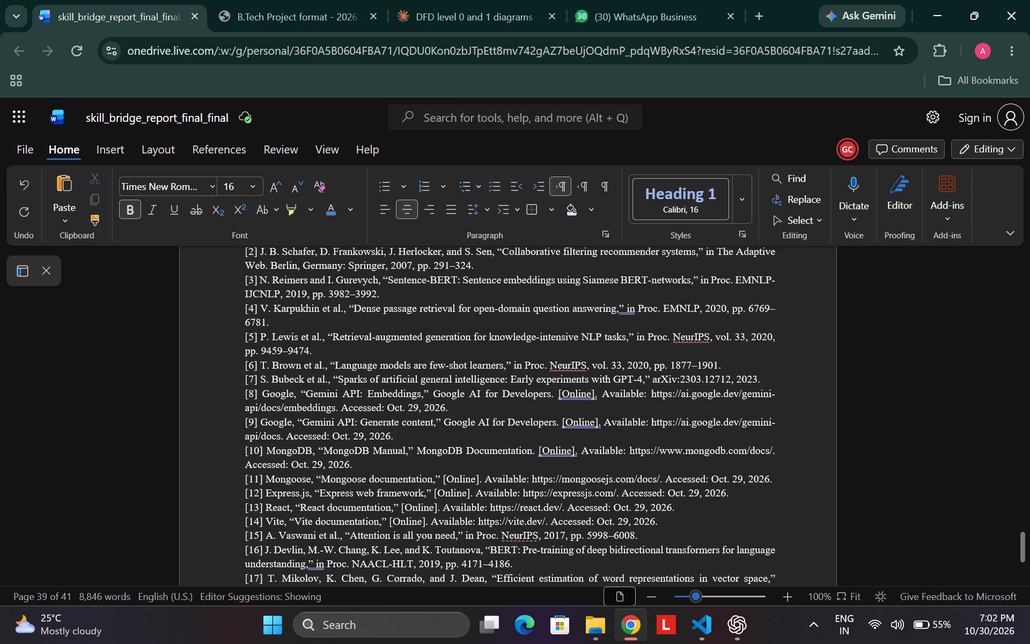
pyautogui.scroll(3, 398, 445)
pyautogui.scroll(-2, 398, 445)
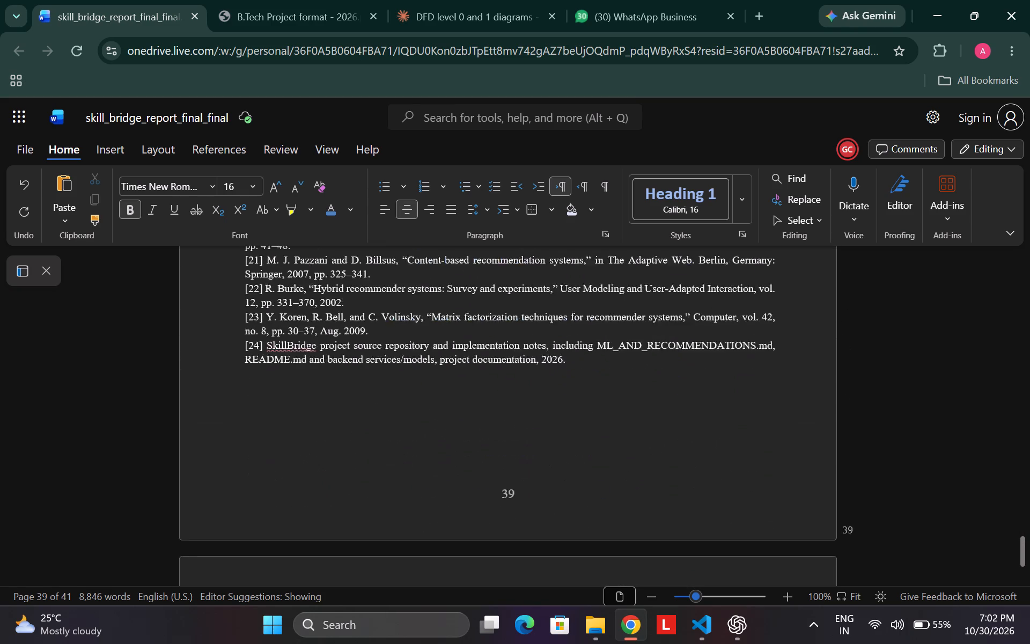
pyautogui.scroll(2, 408, 441)
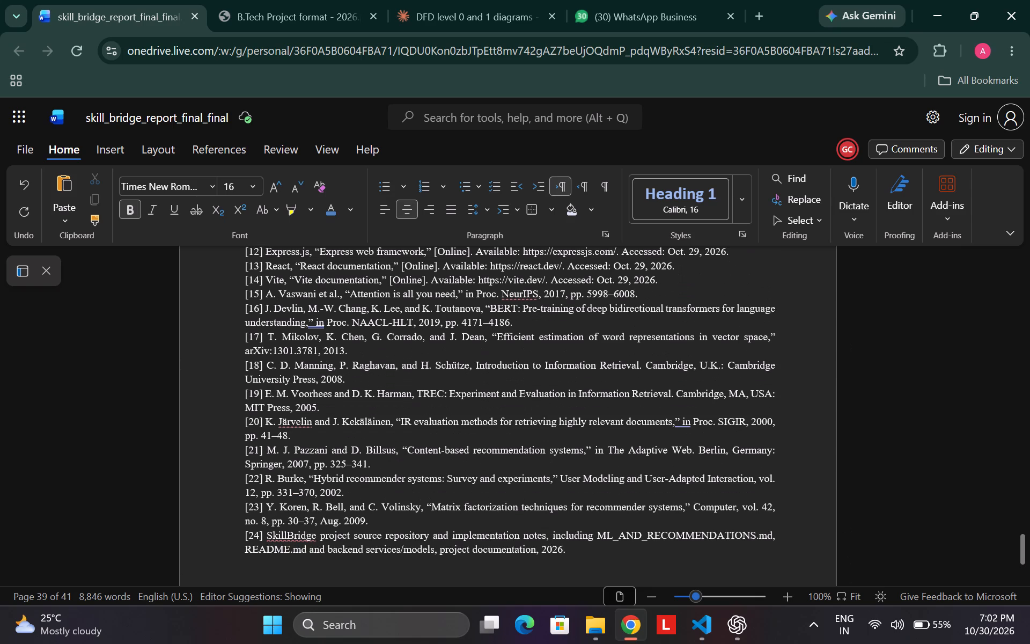
pyautogui.scroll(3, 407, 453)
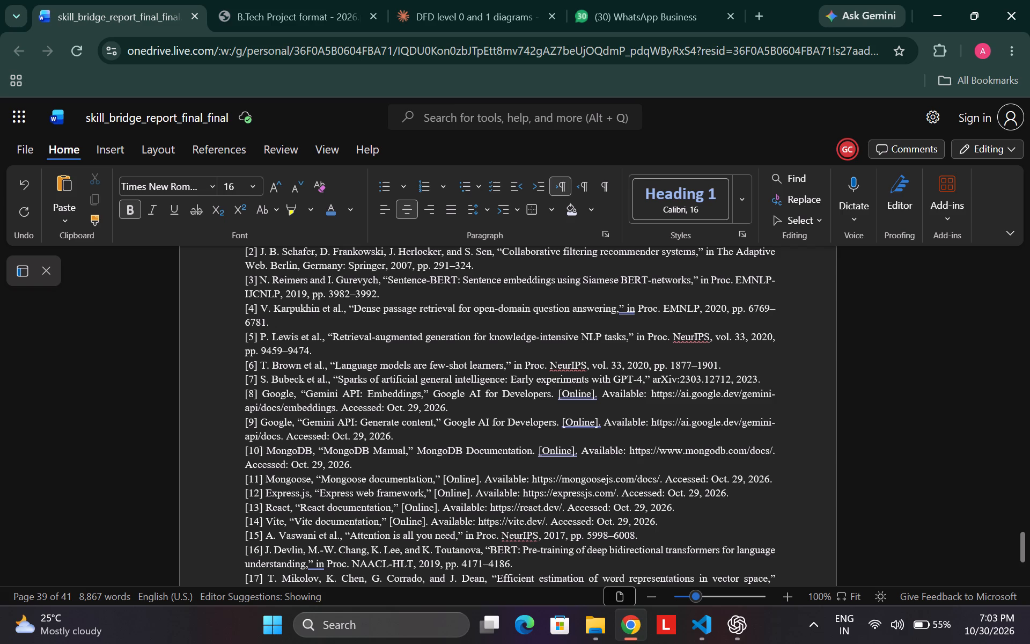
pyautogui.scroll(5, 439, 455)
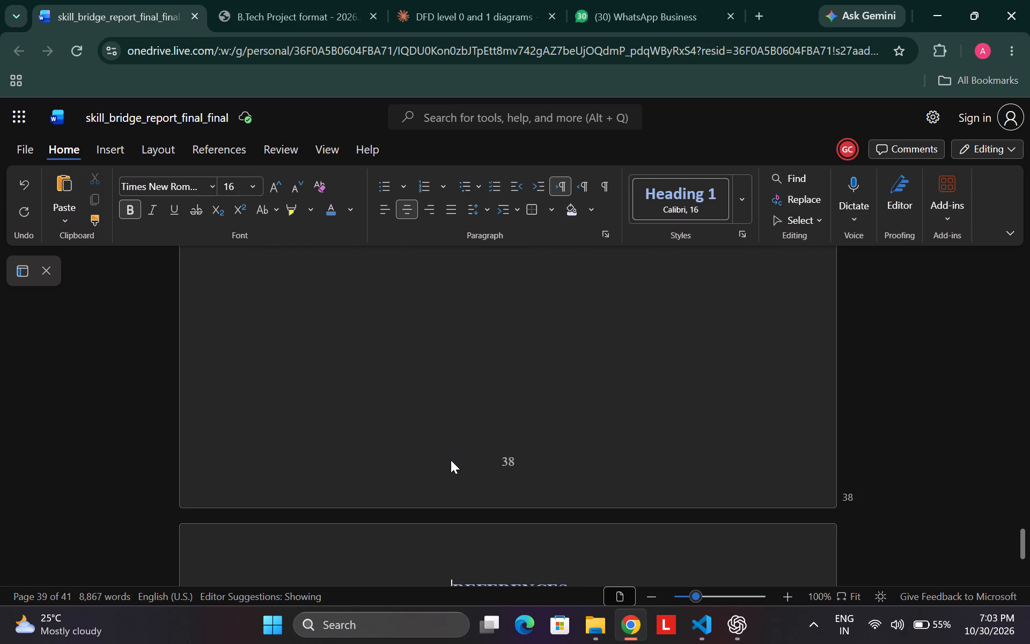
pyautogui.scroll(-4, 459, 415)
pyautogui.scroll(2, 443, 426)
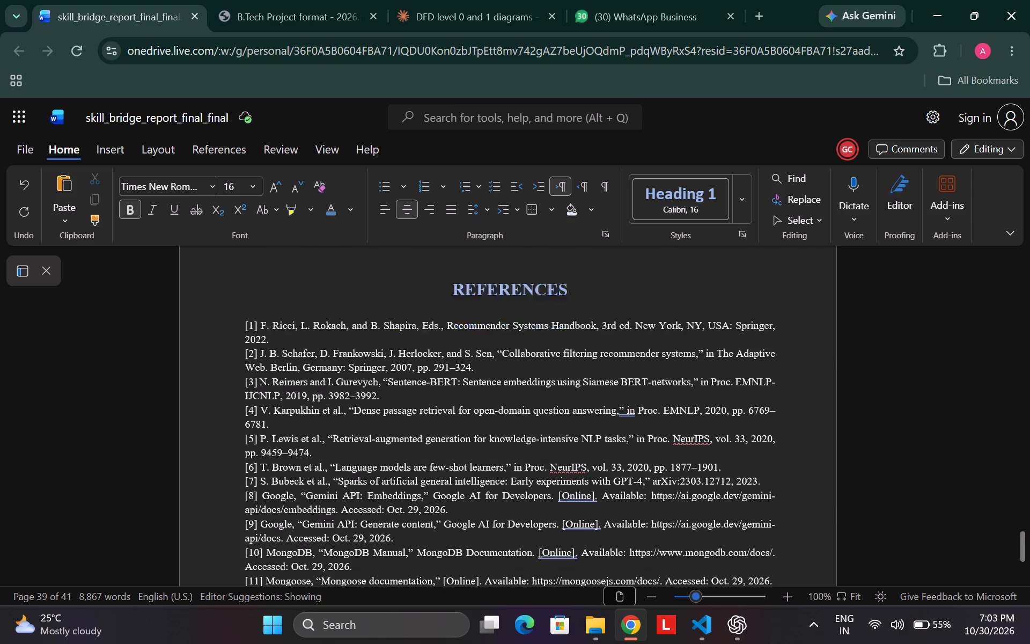
# Examine the Fig. 8 interview preparation and Fig. 9 Coding Hub screenshots with their captions and descriptions.
pyautogui.scroll(15, 435, 400)
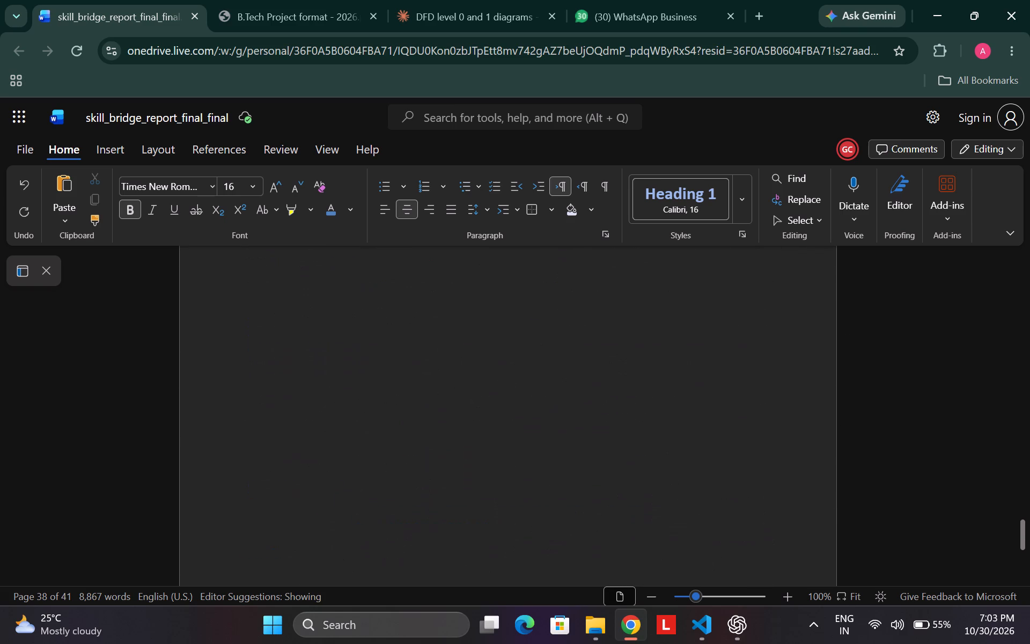
pyautogui.scroll(13, 435, 400)
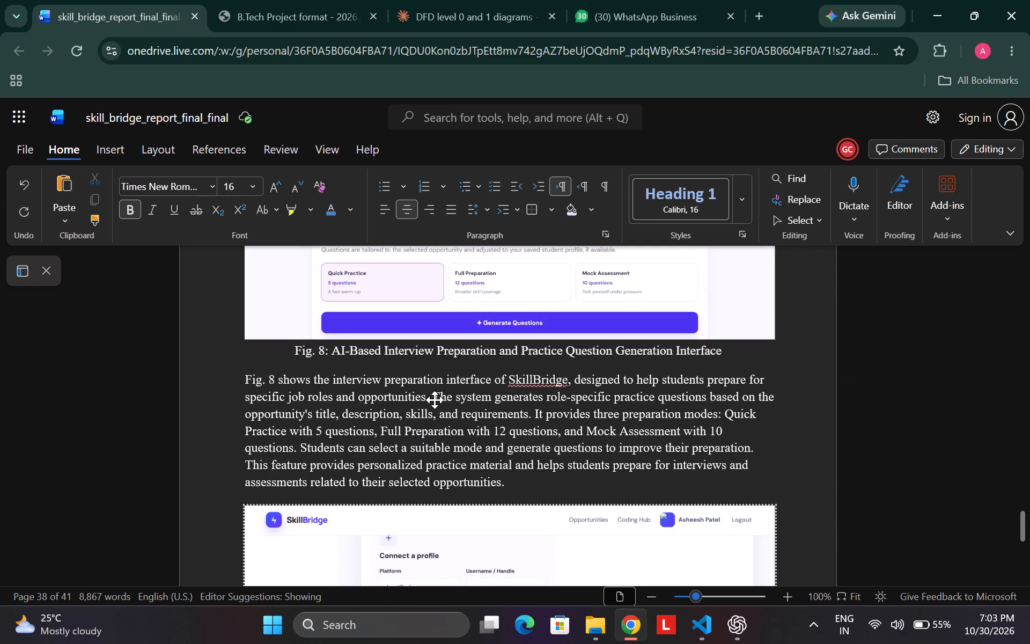
pyautogui.scroll(5, 435, 400)
pyautogui.scroll(-6, 435, 400)
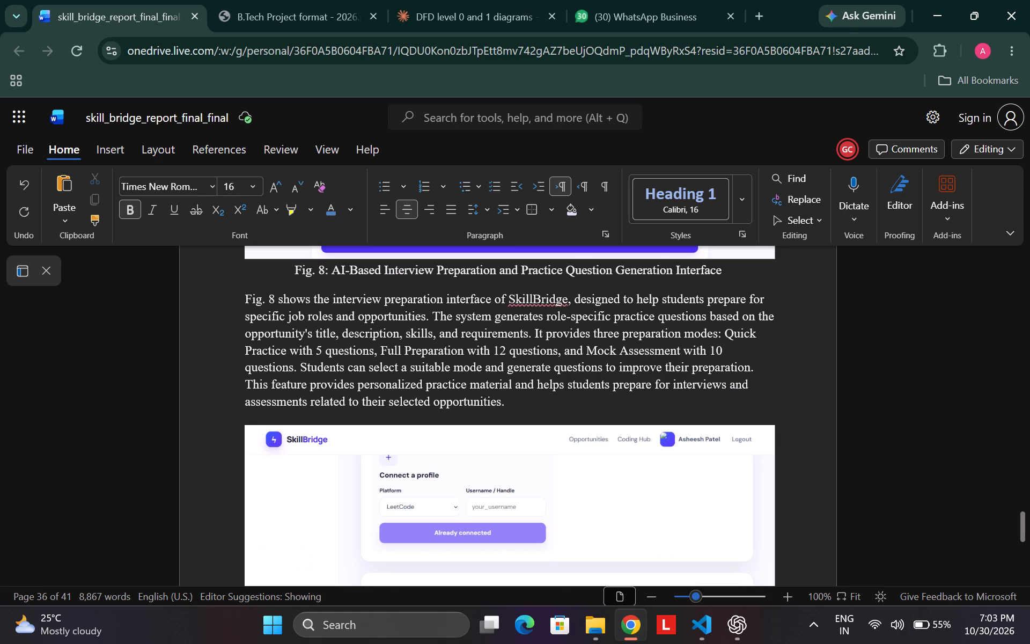
pyautogui.scroll(3, 435, 400)
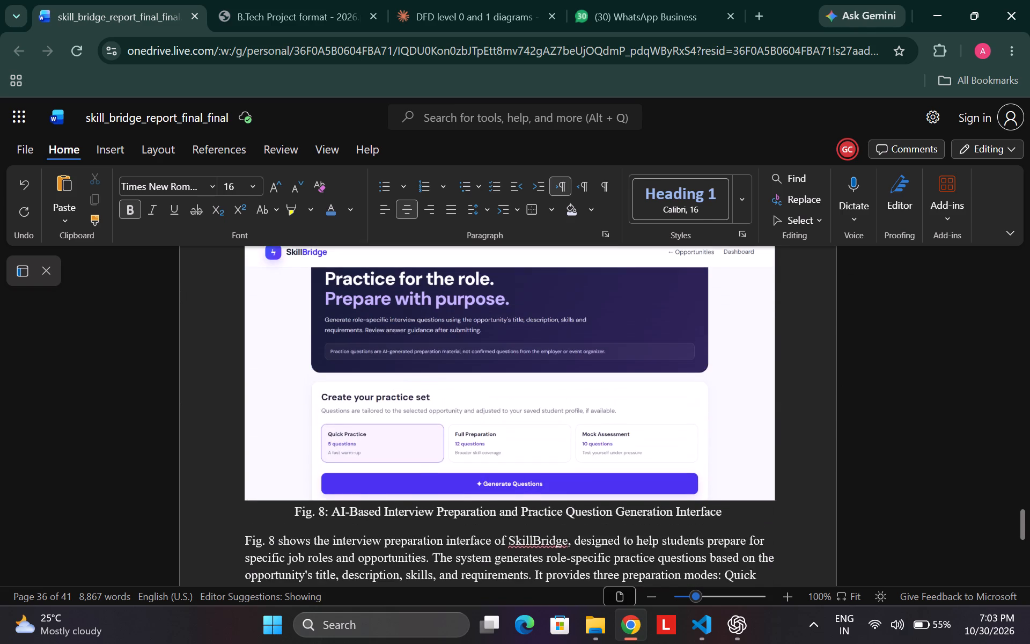
pyautogui.scroll(3, 414, 393)
pyautogui.scroll(-6, 419, 393)
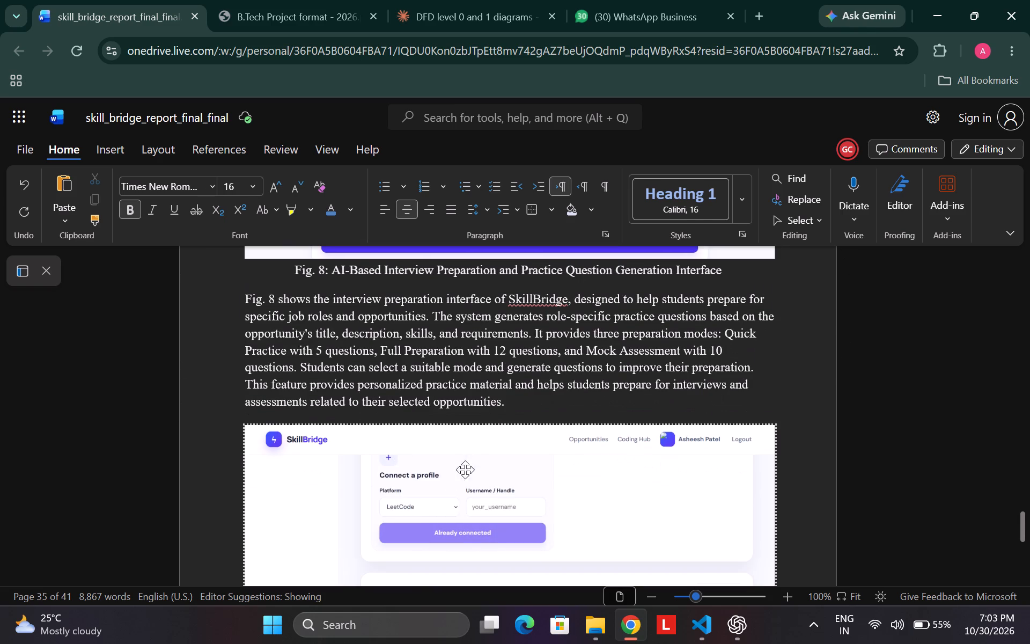
pyautogui.scroll(-3, 446, 443)
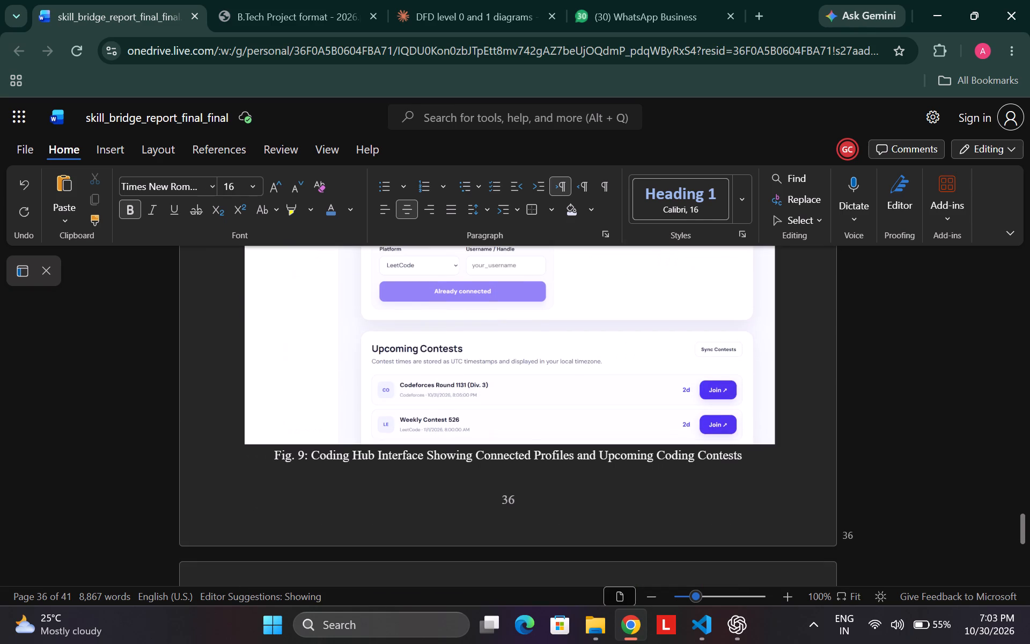
pyautogui.scroll(2, 523, 448)
pyautogui.scroll(-3, 523, 448)
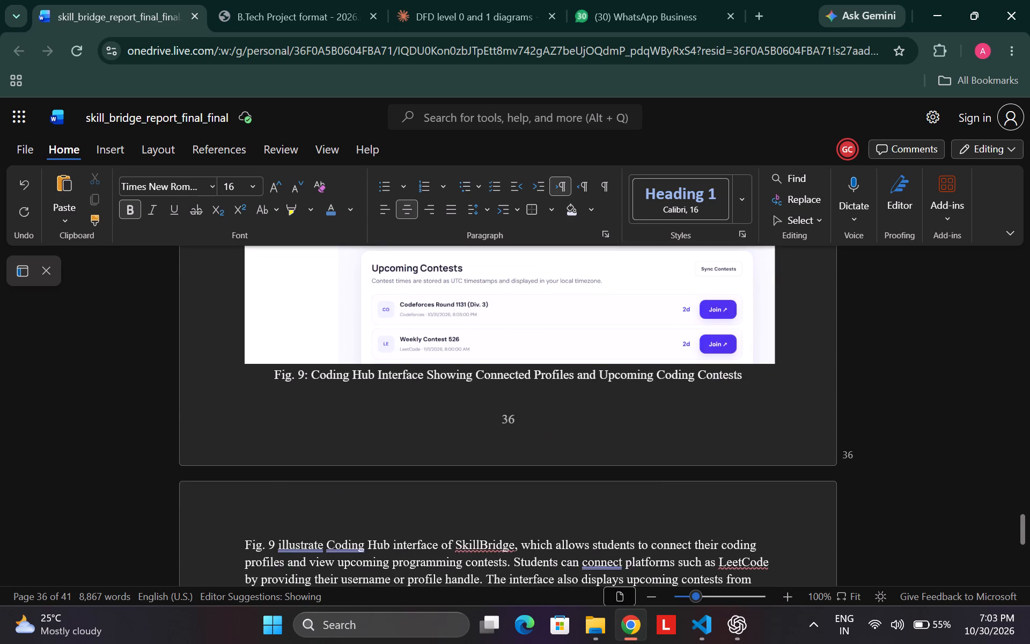
pyautogui.scroll(-3, 523, 448)
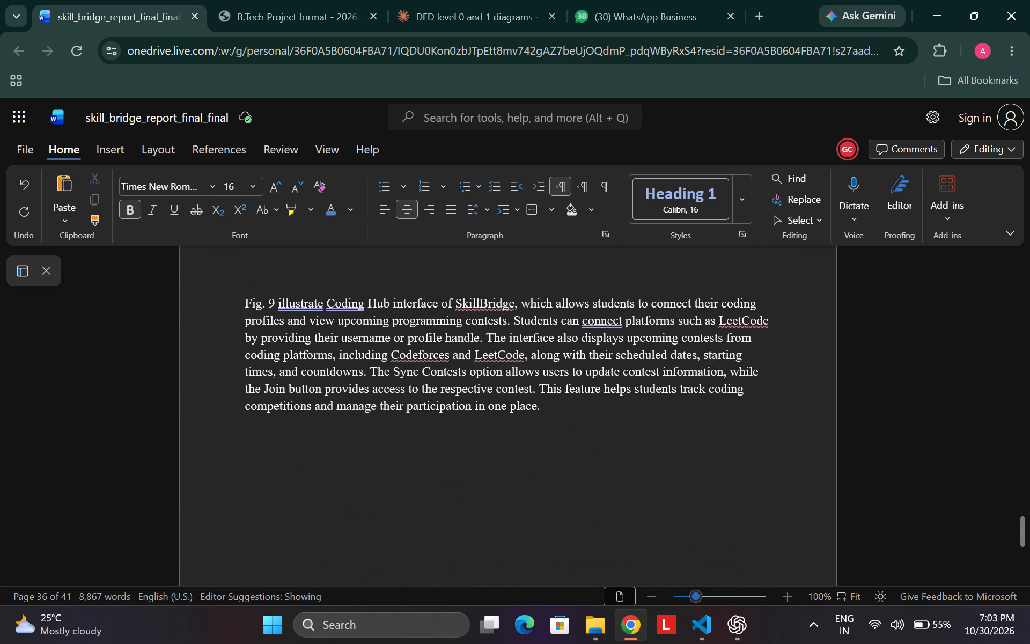
# Read through chapter 9, Conclusion and Future Scope, checking its text and page layout.
pyautogui.scroll(-12, 524, 441)
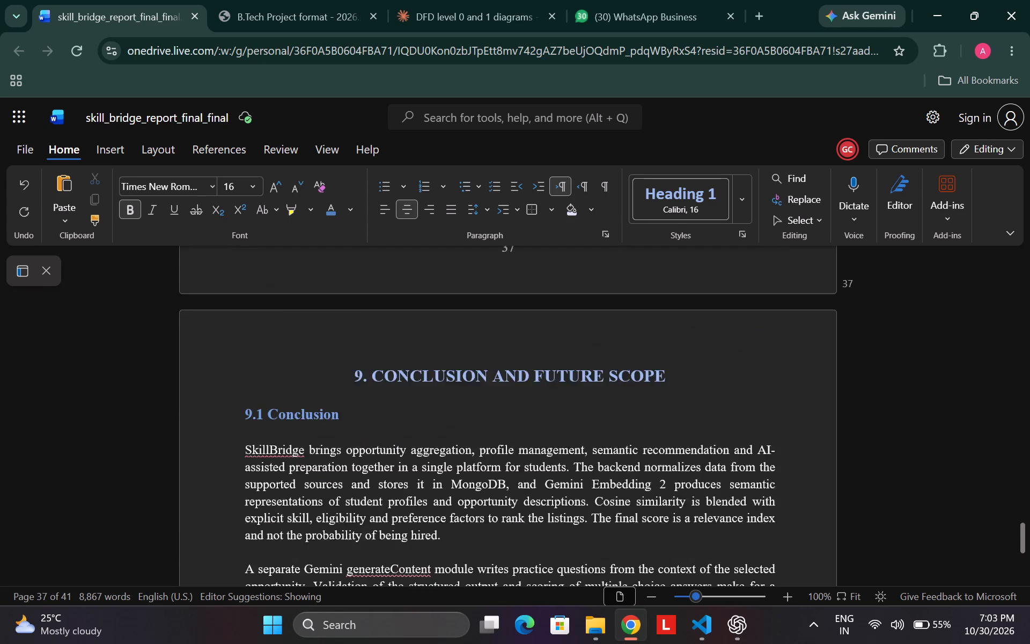
pyautogui.scroll(-1, 524, 441)
pyautogui.scroll(3, 524, 441)
pyautogui.scroll(-4, 524, 441)
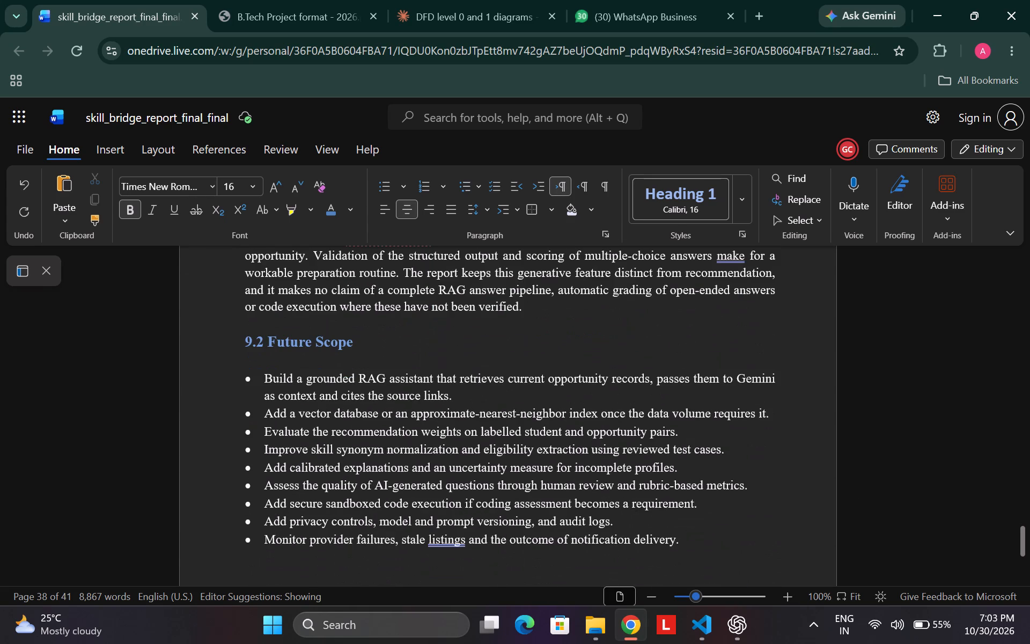
pyautogui.scroll(-8, 524, 441)
pyautogui.scroll(5, 524, 441)
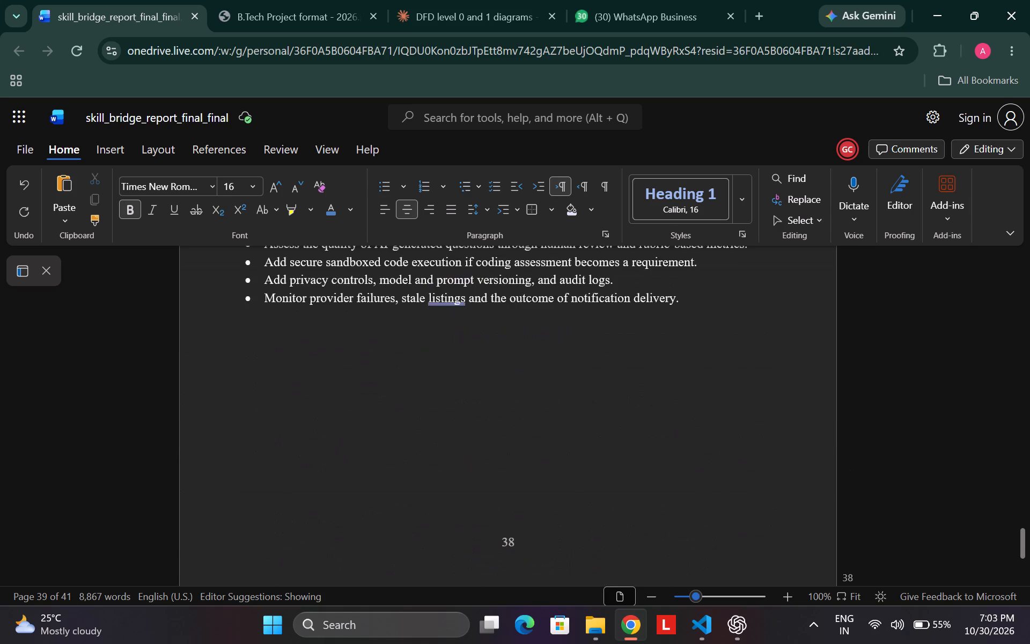
# Look back through the result figures, their captions and descriptions, and chapter 8's closing sections up to 8.7 Limitations.
pyautogui.scroll(16, 524, 441)
pyautogui.scroll(5, 524, 441)
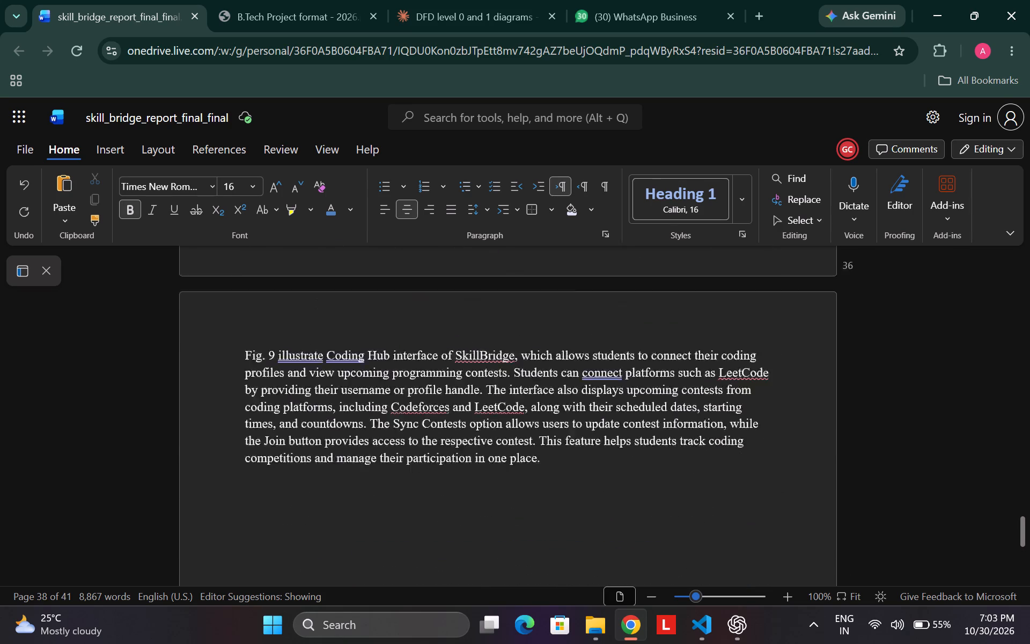
pyautogui.scroll(7, 524, 441)
pyautogui.scroll(-3, 524, 441)
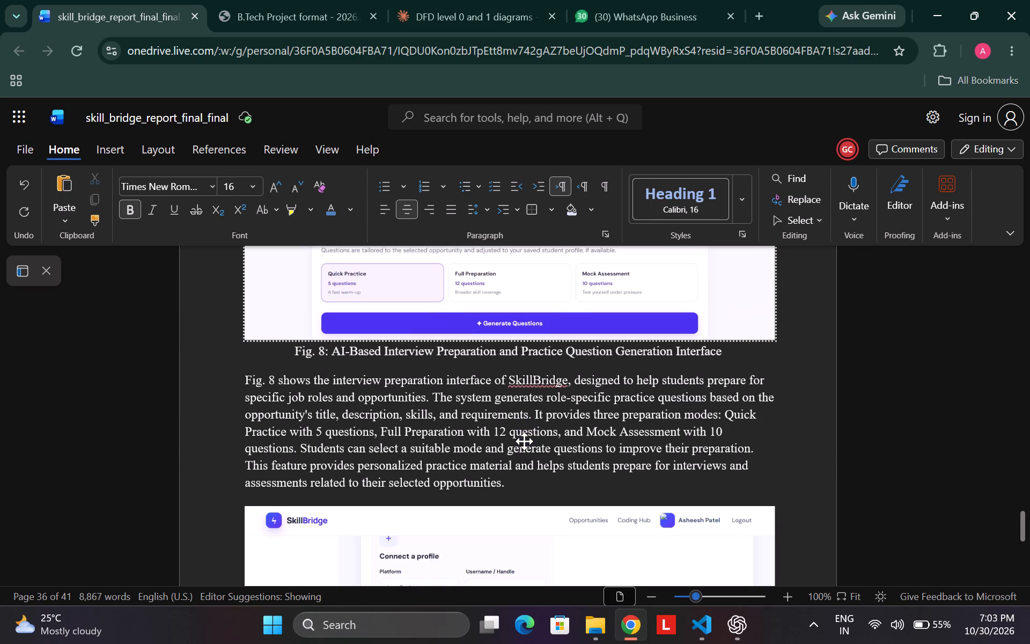
pyautogui.scroll(11, 524, 441)
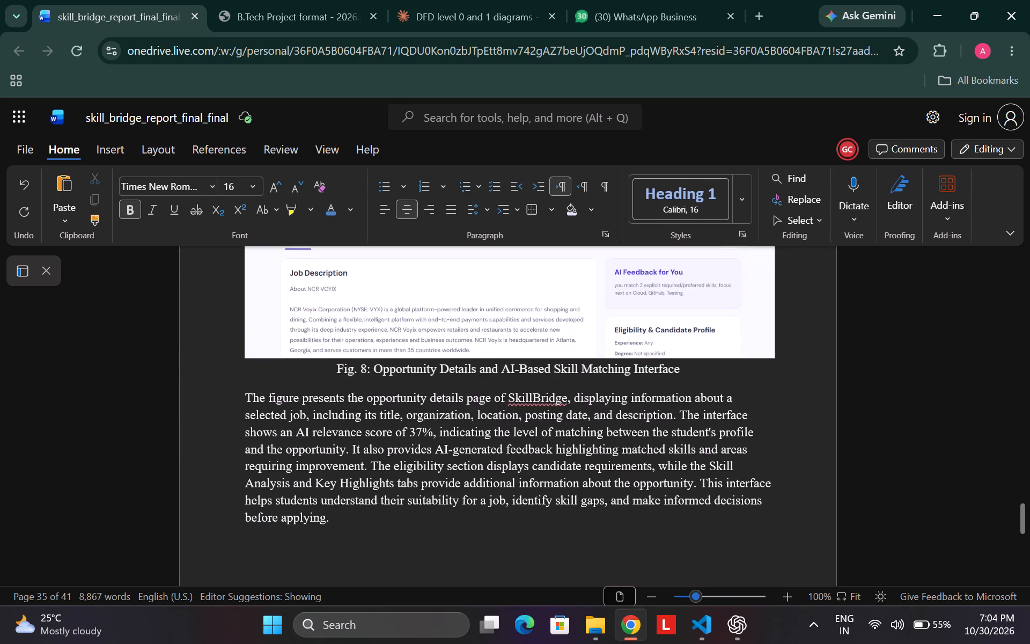
pyautogui.scroll(16, 524, 441)
pyautogui.scroll(5, 524, 441)
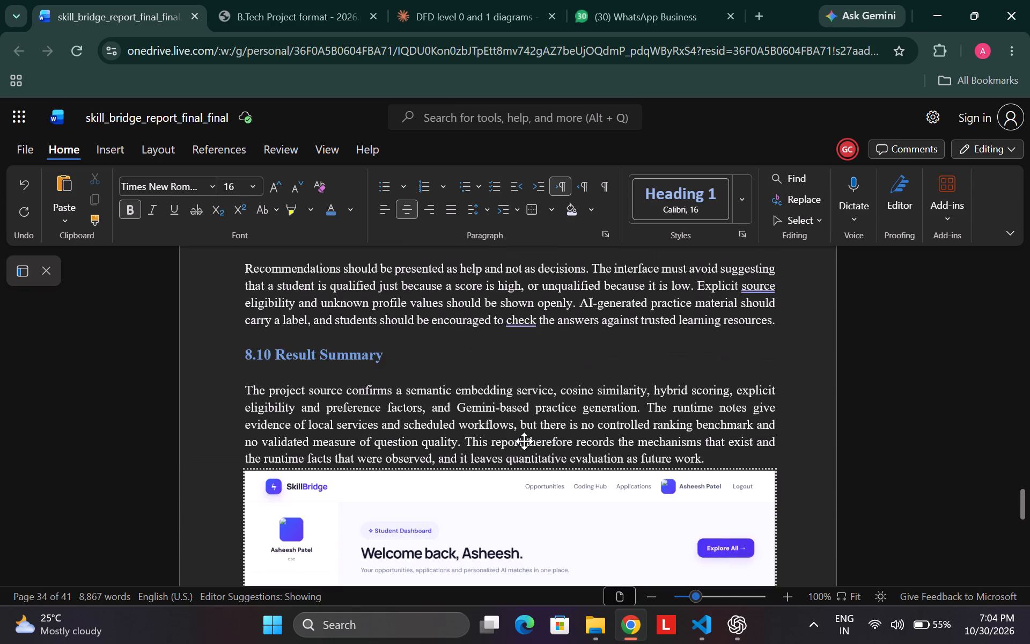
pyautogui.scroll(9, 524, 441)
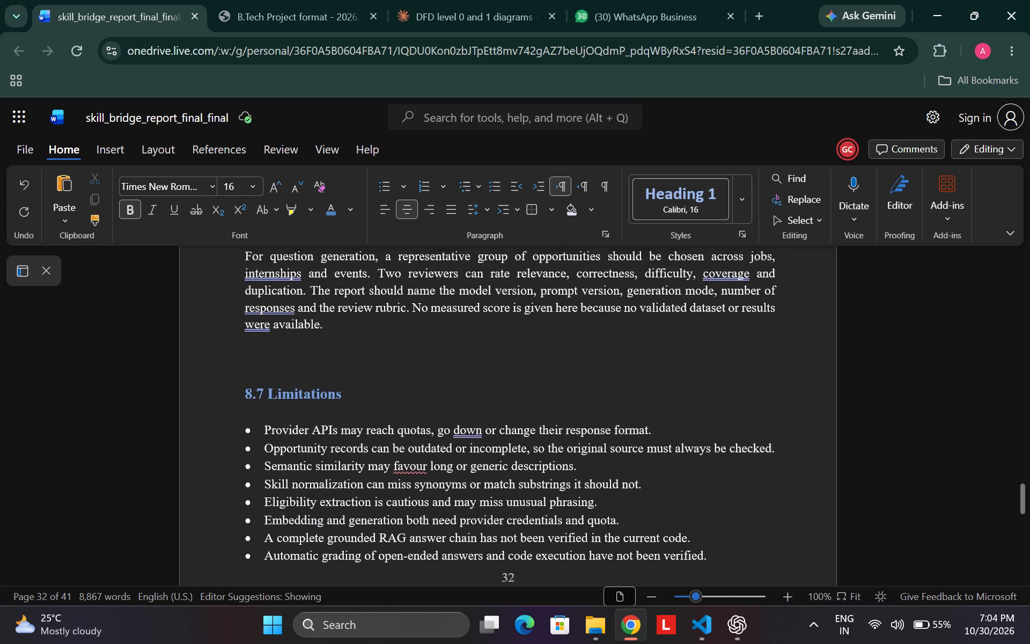
# Delete the whole 8.6 Evaluation Protocol section, including its heading and both paragraphs.
pyautogui.scroll(1, 524, 441)
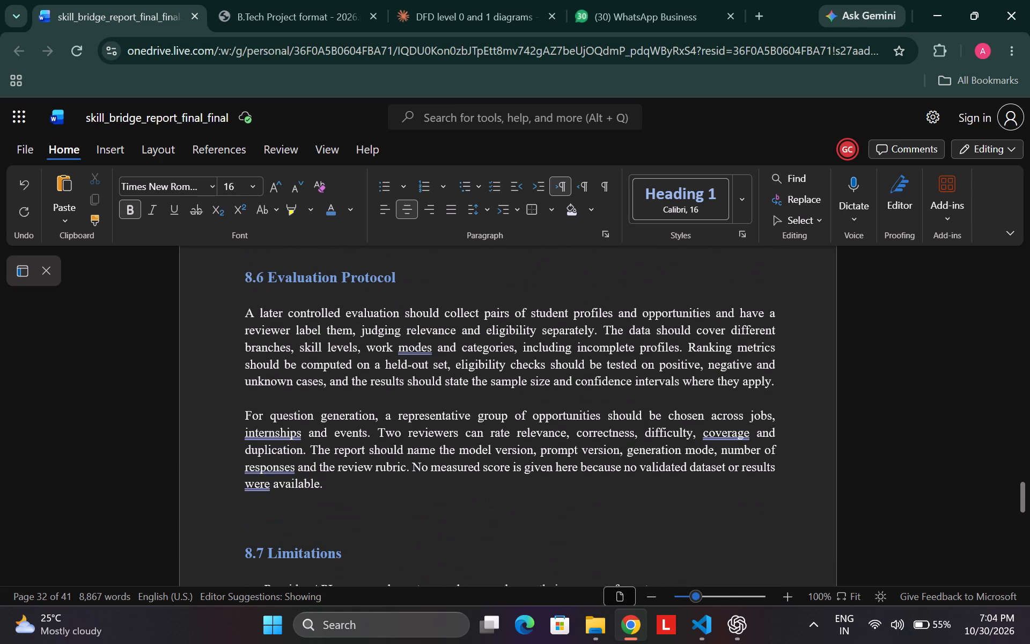
pyautogui.moveTo(238, 279); pyautogui.dragTo(325, 485)
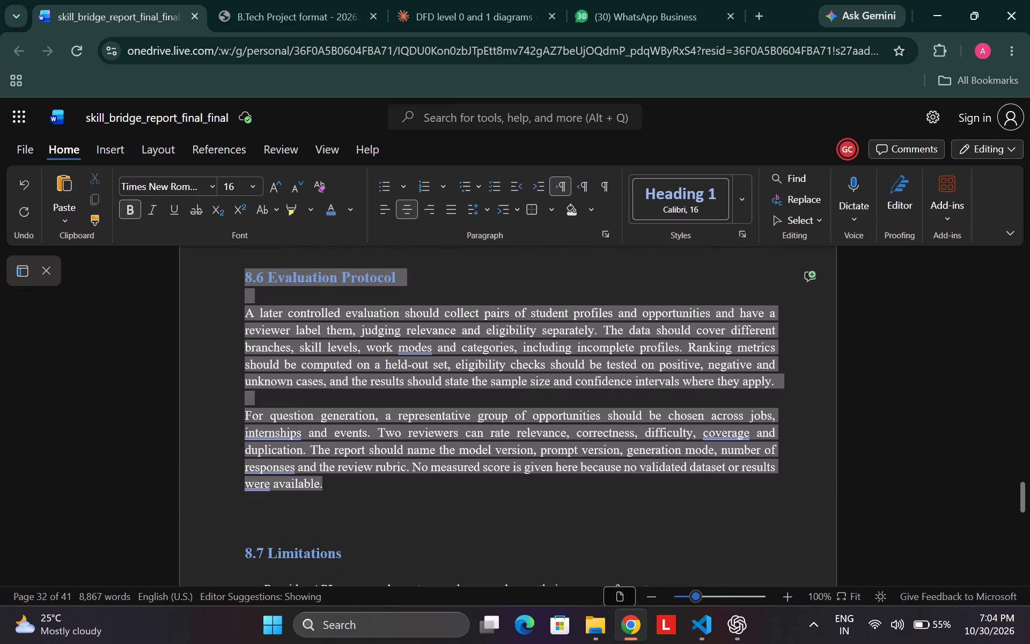
pyautogui.moveTo(325, 485); pyautogui.dragTo(332, 499)
pyautogui.press('BackSpace')
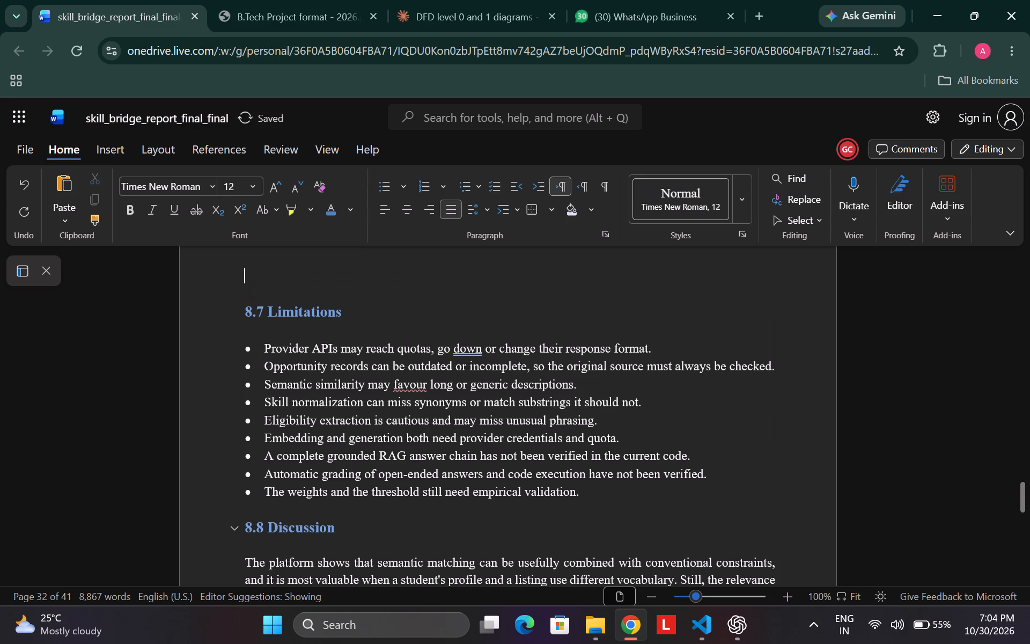
# Remove the surplus blank lines between the Table 3 comparison and the 8.7 Limitations heading.
pyautogui.scroll(3, 350, 492)
pyautogui.click(242, 554)
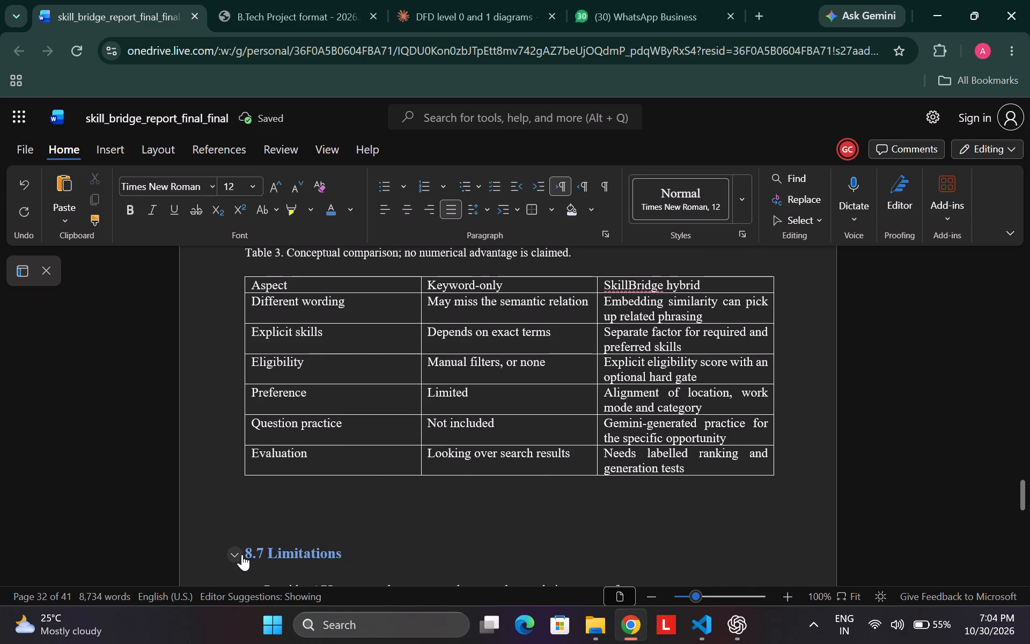
pyautogui.click(242, 555)
pyautogui.click(255, 537)
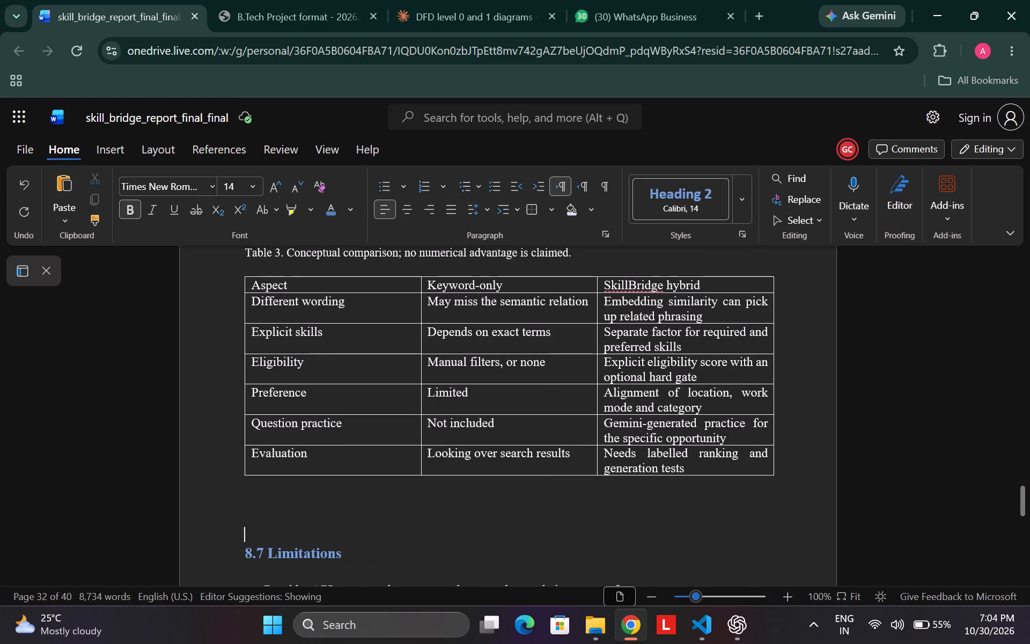
pyautogui.press('BackSpace')
pyautogui.press('BackSpace')
pyautogui.press('BackSpace')
pyautogui.press('BackSpace')
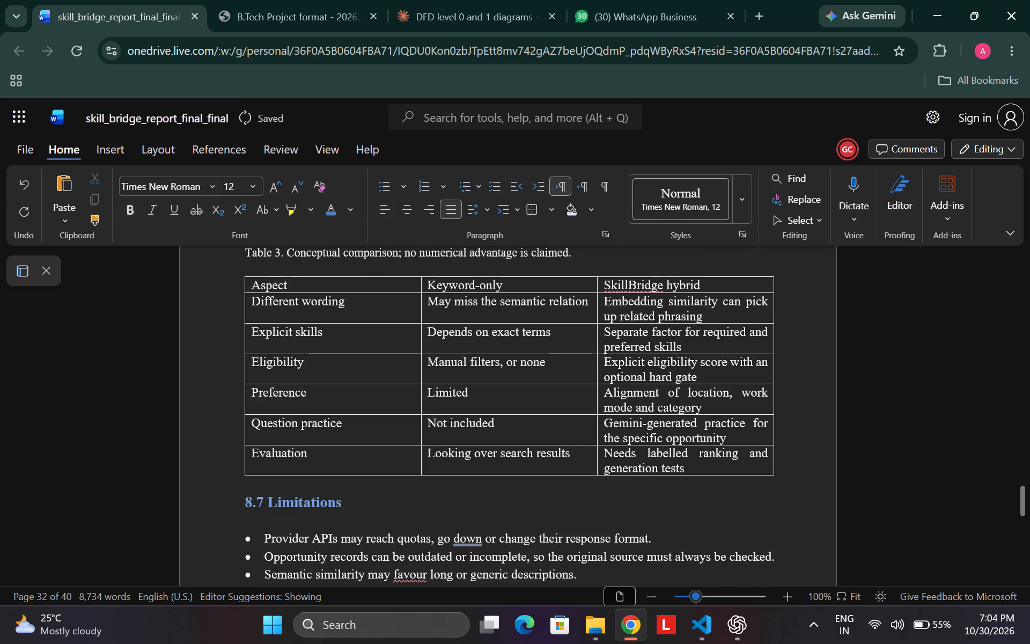
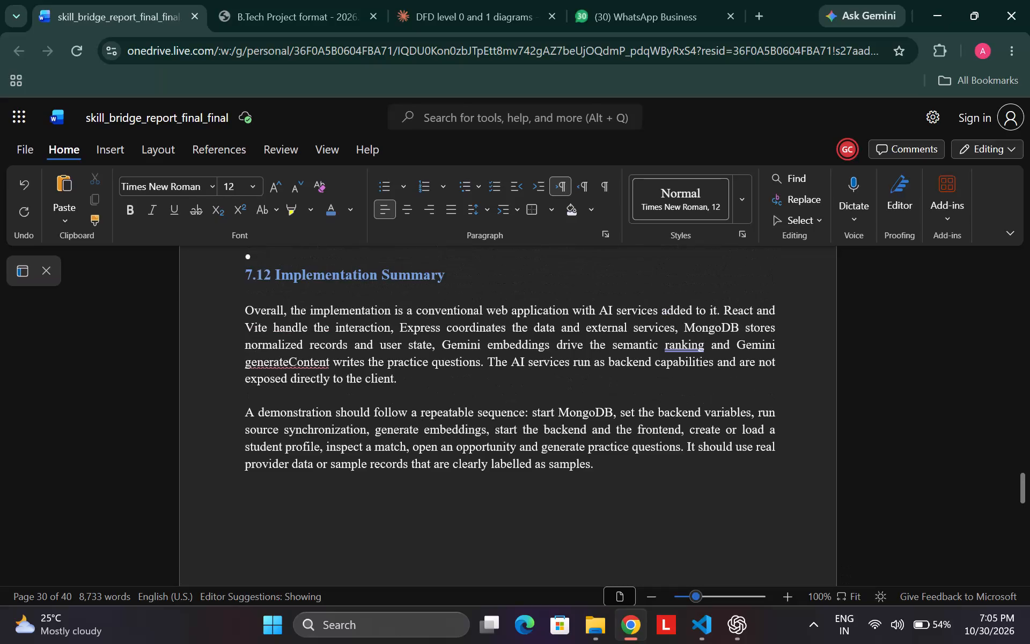
# Remove the empty bullet and its blank line between the 7.11 Security and Error Handling list and the 7.12 Implementation Summary heading.
pyautogui.scroll(4, 513, 433)
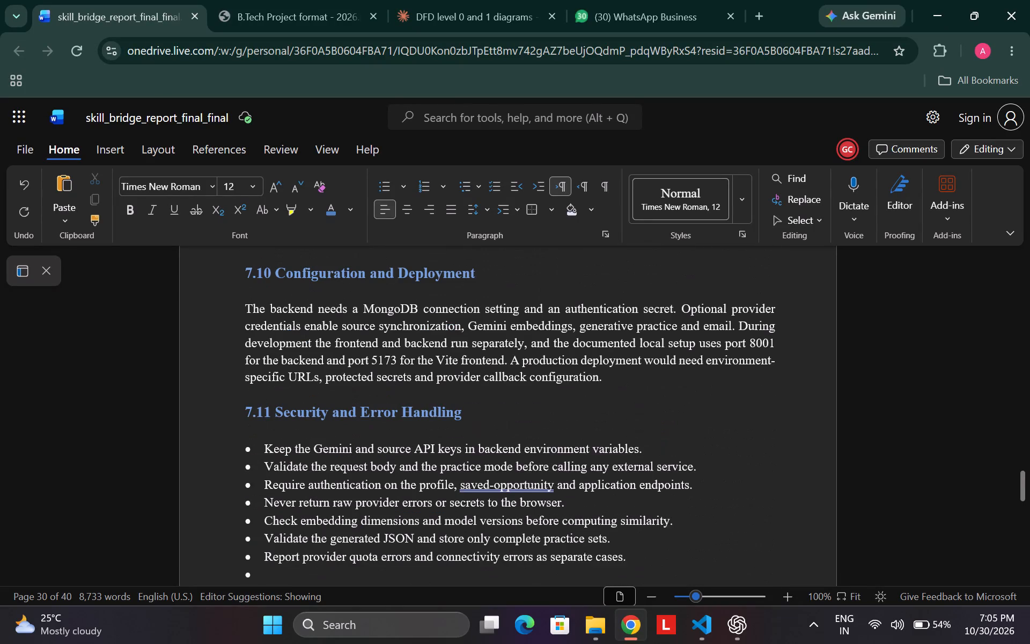
pyautogui.scroll(-1, 495, 489)
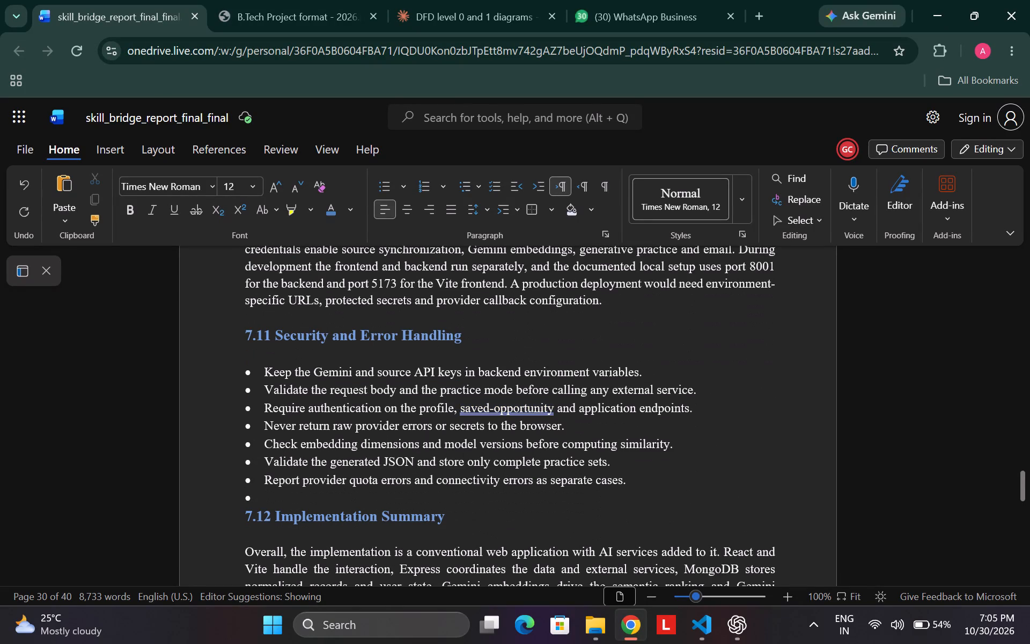
pyautogui.click(275, 502)
pyautogui.press('BackSpace')
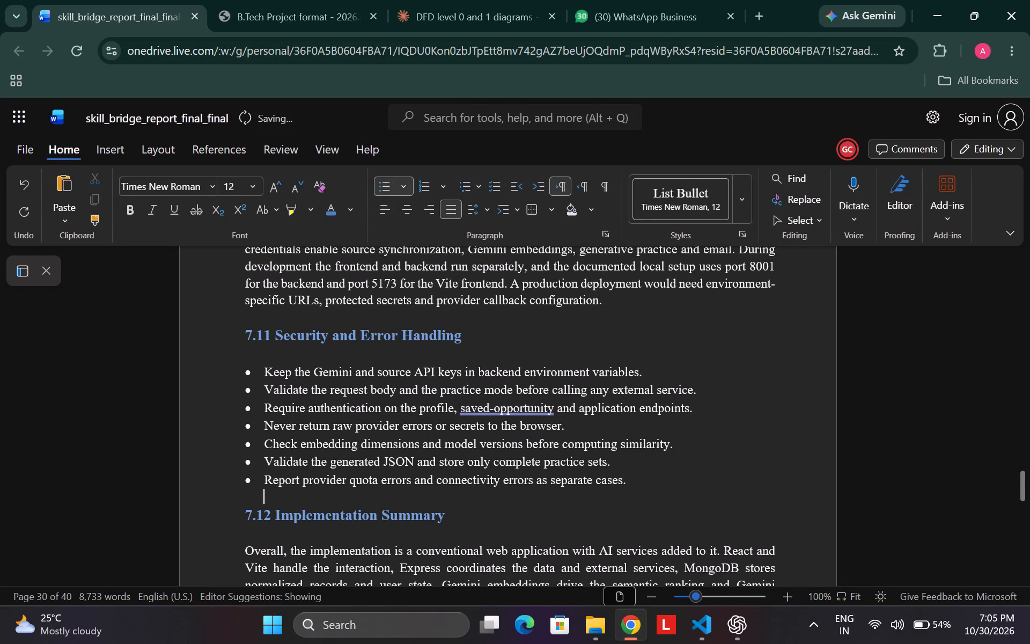
pyautogui.press('BackSpace')
# Read through chapter 8, Result Discussion and Analysis, from 8.1 Observed Project Runtime to 8.10 Result Summary, checking content and layout.
pyautogui.scroll(-2, 369, 538)
pyautogui.scroll(-3, 413, 495)
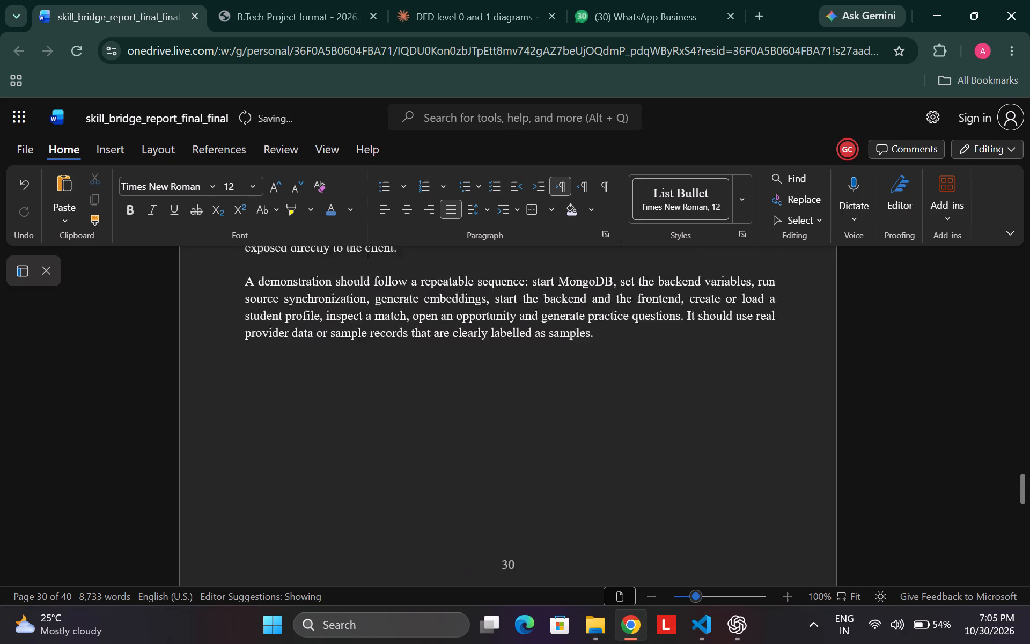
pyautogui.scroll(-5, 414, 495)
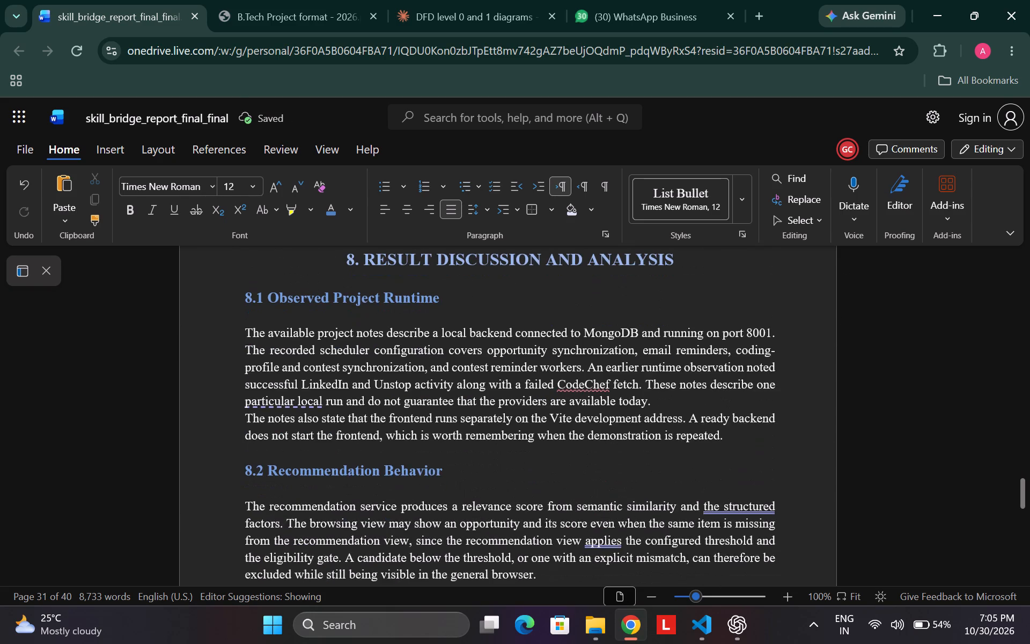
pyautogui.scroll(-4, 418, 496)
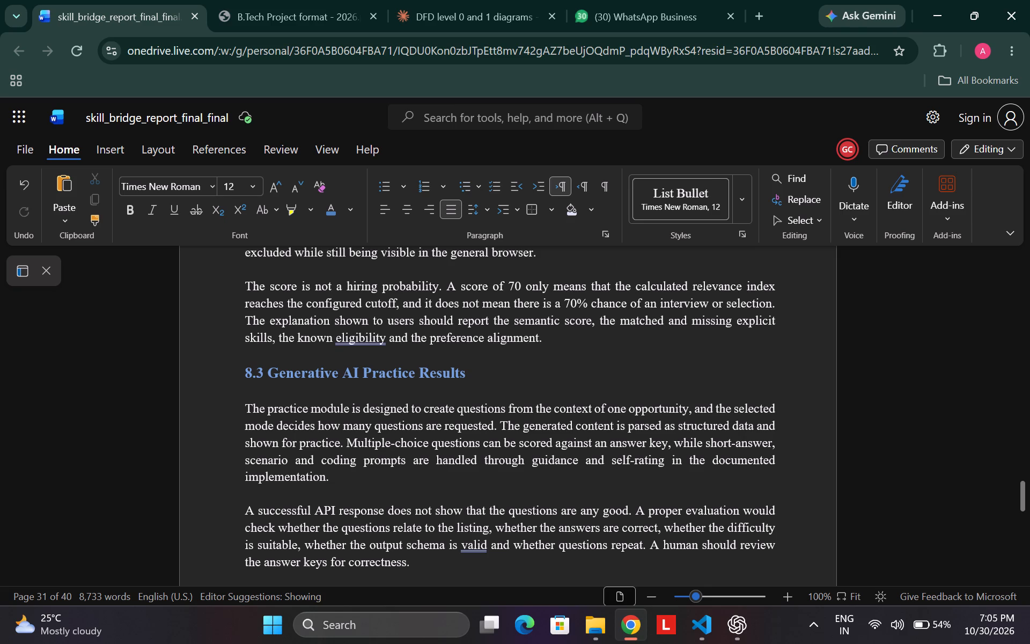
pyautogui.scroll(-1, 437, 454)
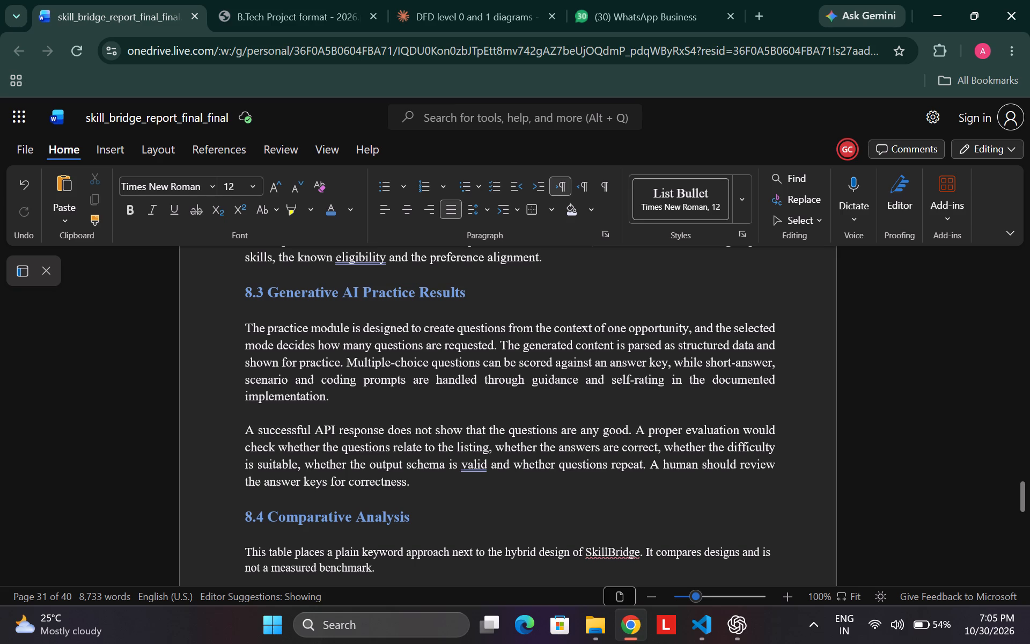
pyautogui.scroll(-1, 452, 376)
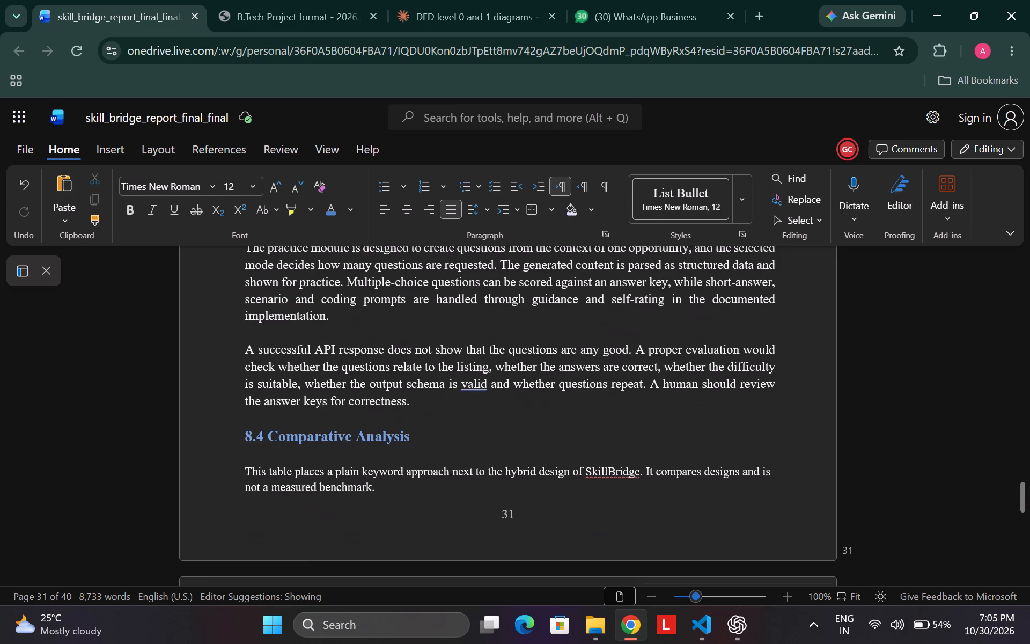
pyautogui.scroll(-3, 452, 376)
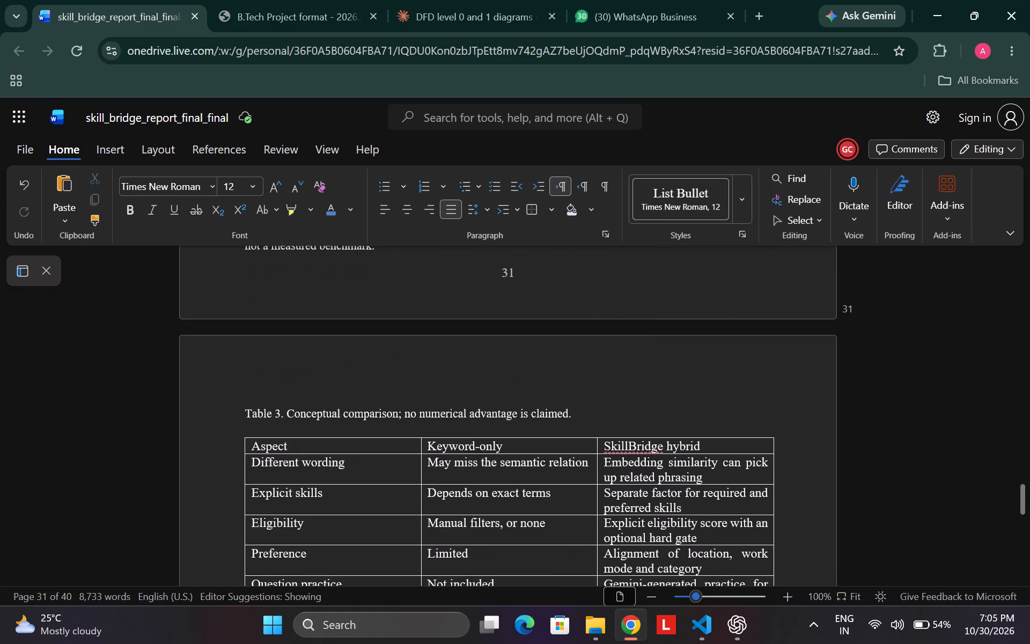
pyautogui.scroll(-4, 452, 376)
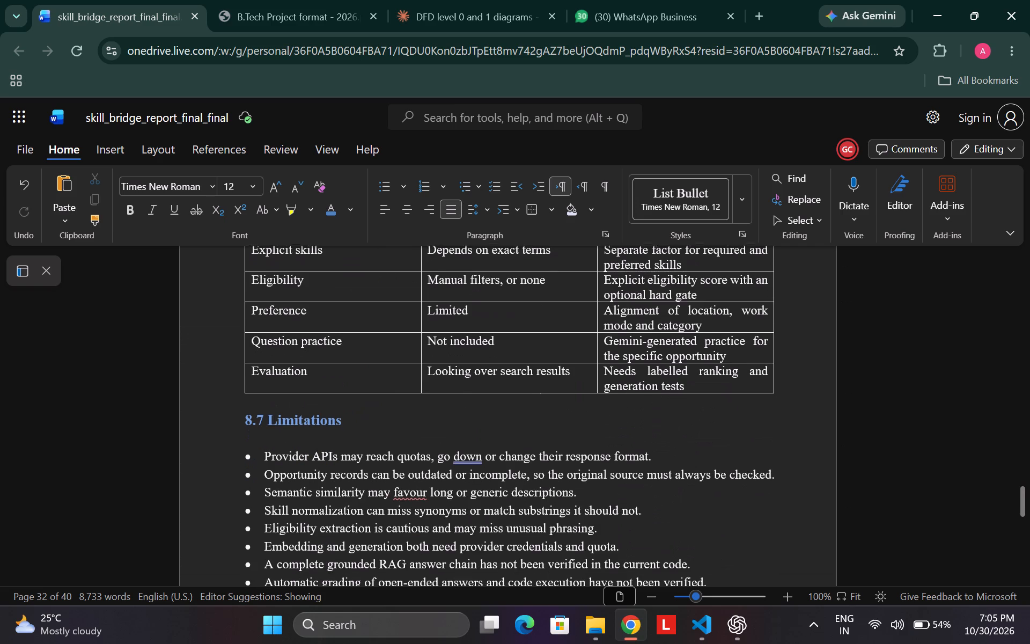
pyautogui.scroll(-3, 452, 376)
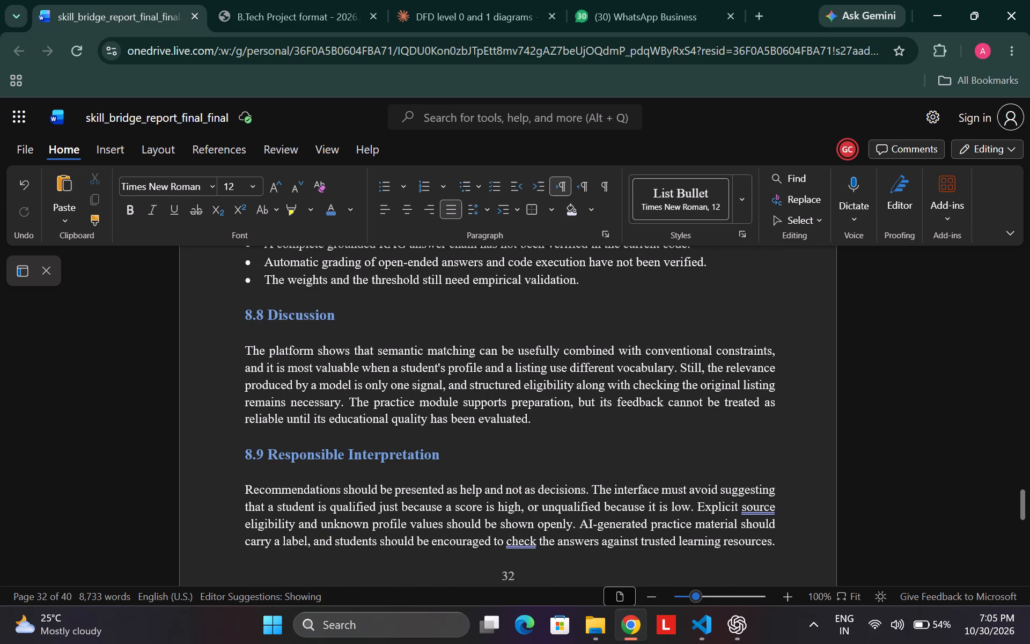
pyautogui.scroll(3, 452, 376)
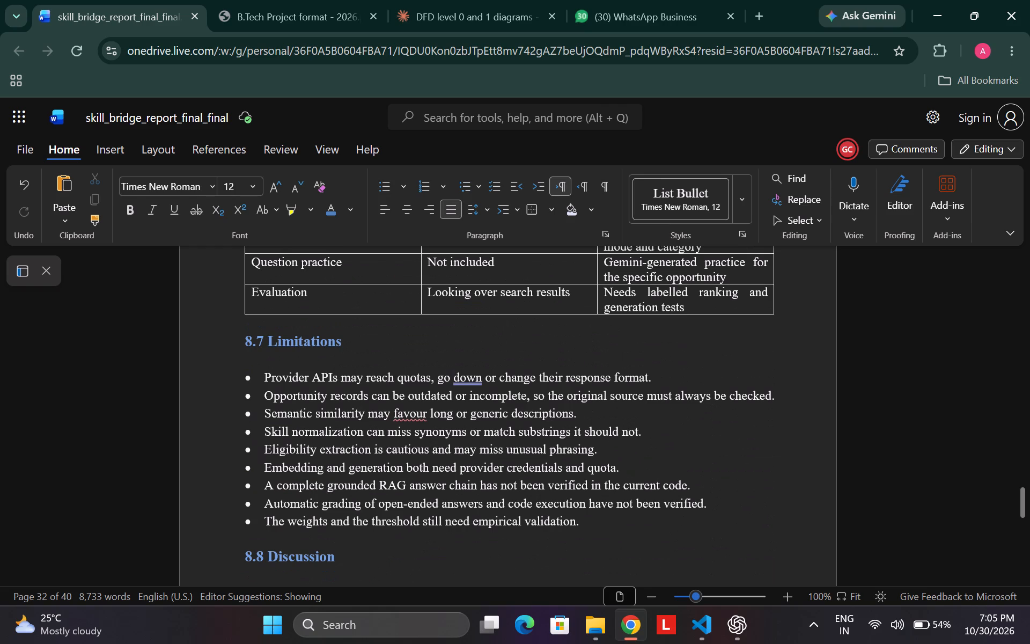
pyautogui.scroll(-4, 369, 359)
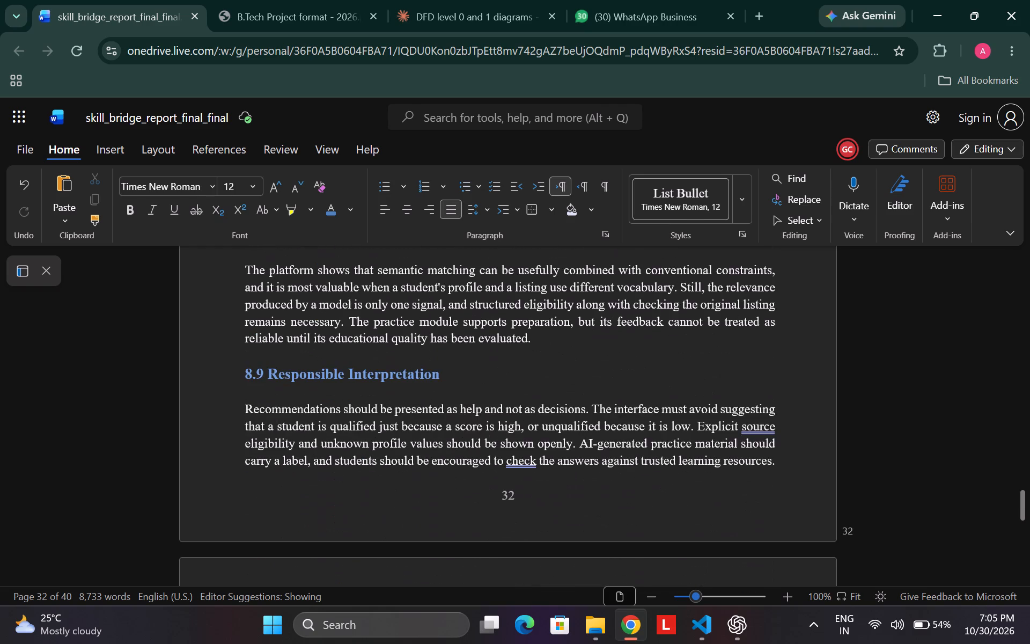
pyautogui.scroll(-5, 369, 359)
pyautogui.scroll(1, 391, 367)
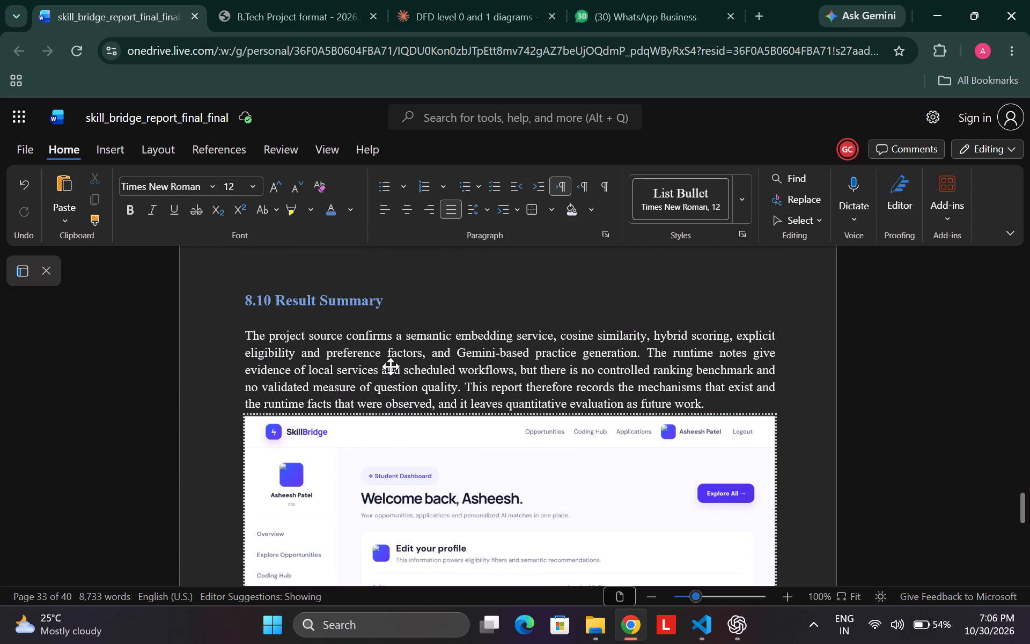
pyautogui.scroll(7, 420, 356)
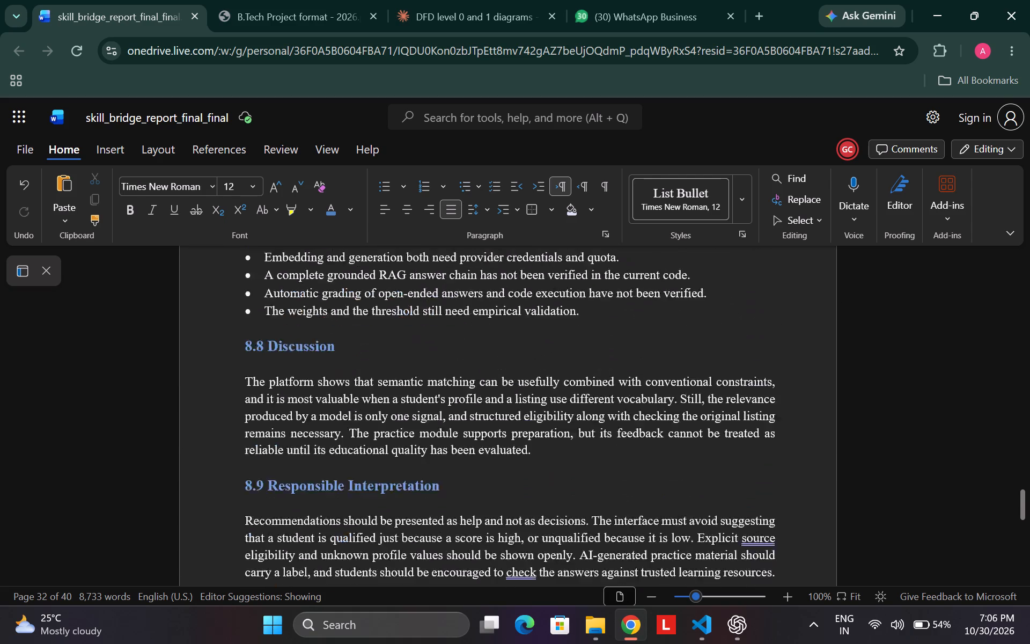
pyautogui.scroll(11, 420, 356)
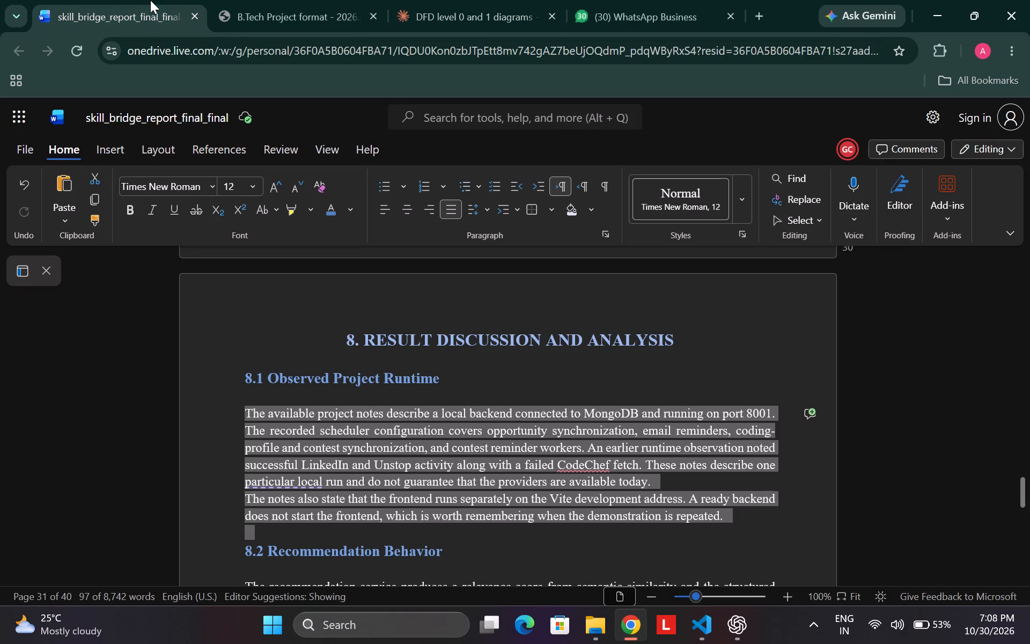
pyautogui.hotkey('ctrl', 'v')
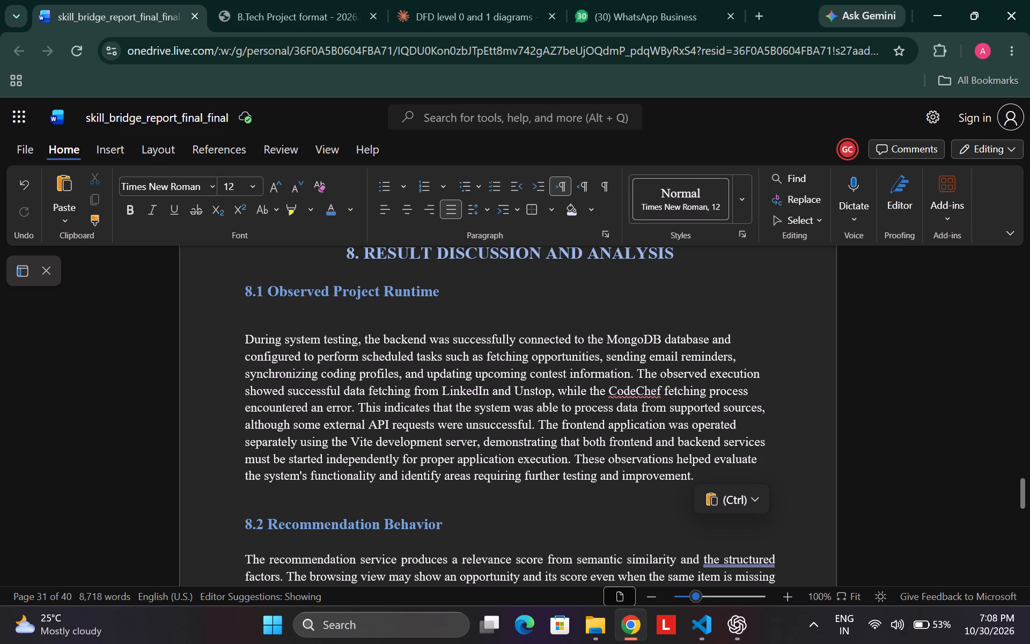
# Justify the pasted paragraph under 8.1 Observed Project Runtime.
pyautogui.moveTo(246, 339); pyautogui.dragTo(706, 479)
pyautogui.click(384, 214)
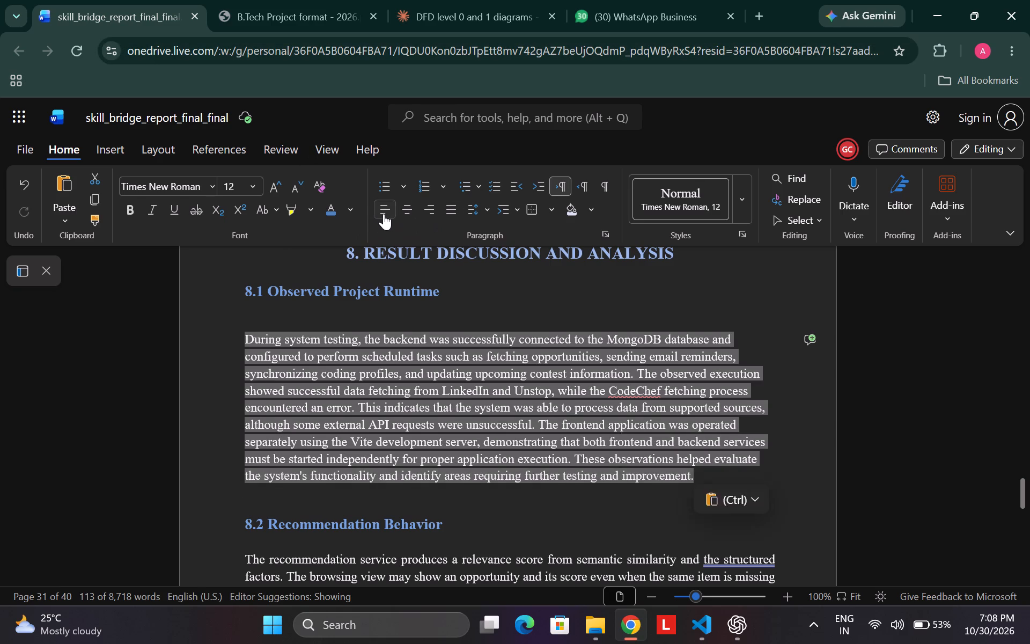
pyautogui.click(682, 475)
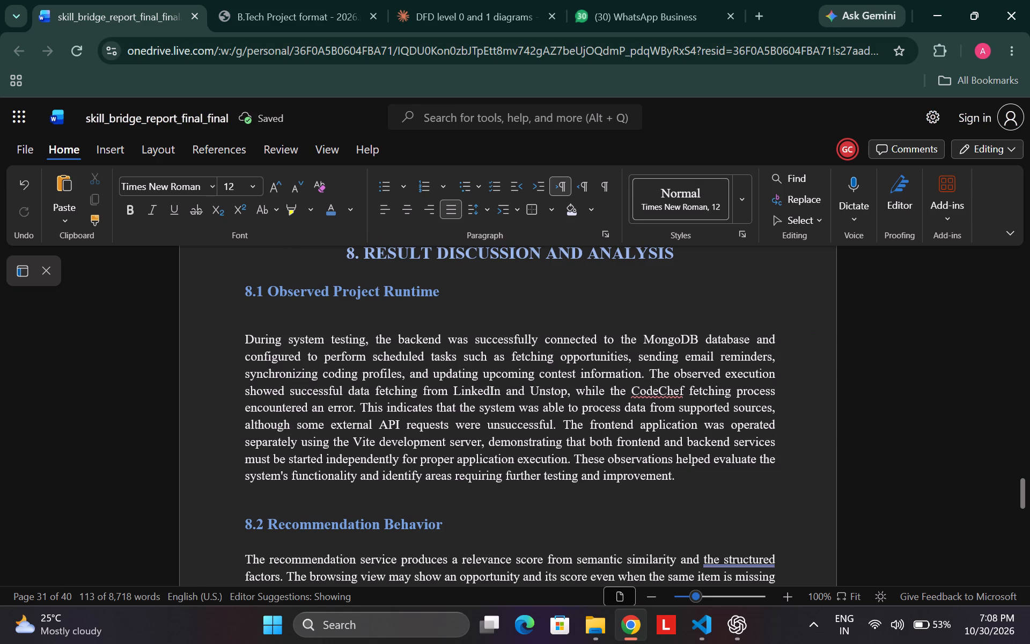
# Remove the blank line between the 8.1 Observed Project Runtime heading and its paragraph.
pyautogui.click(278, 320)
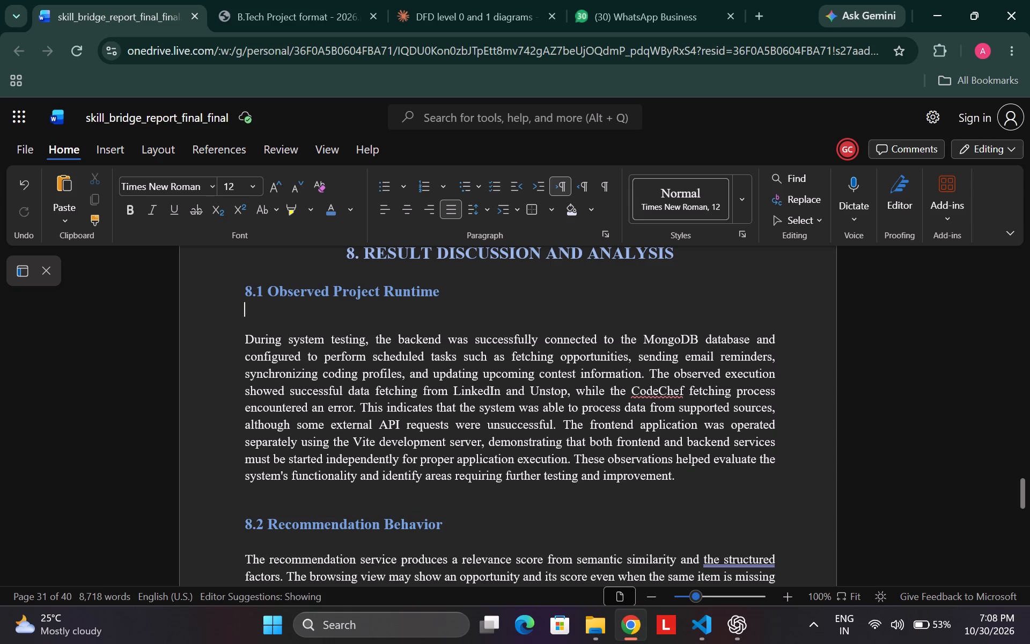
pyautogui.click(268, 327)
pyautogui.click(242, 341)
pyautogui.press('BackSpace')
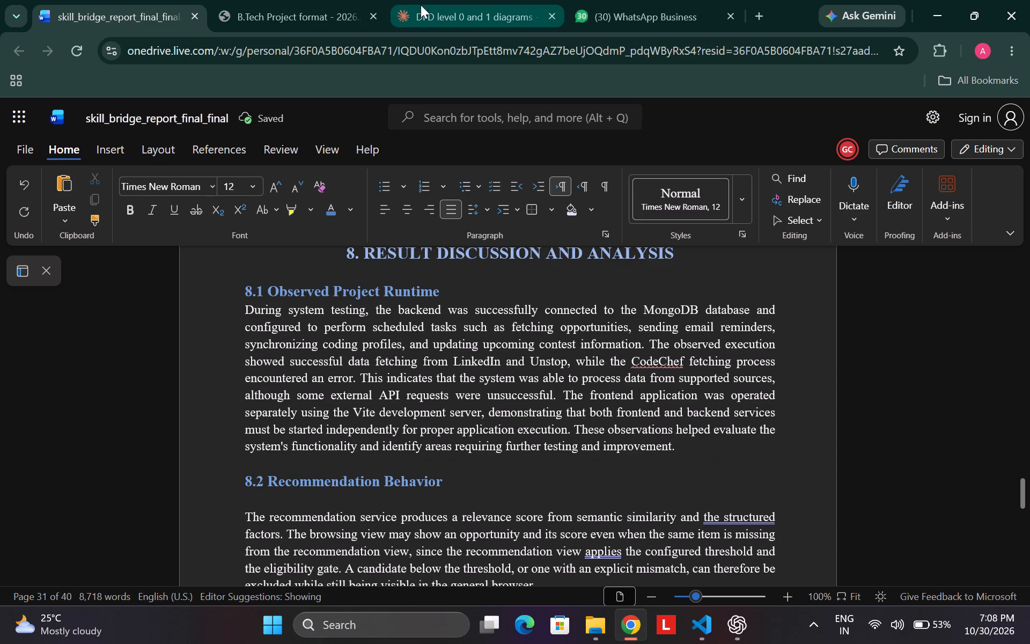
pyautogui.click(679, 448)
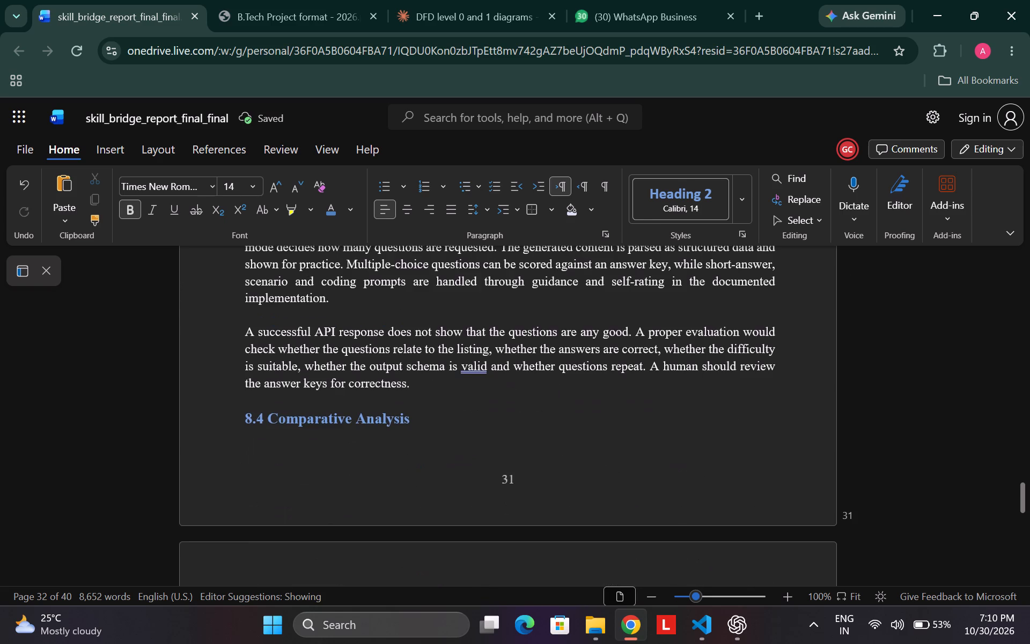
pyautogui.scroll(-11, 418, 443)
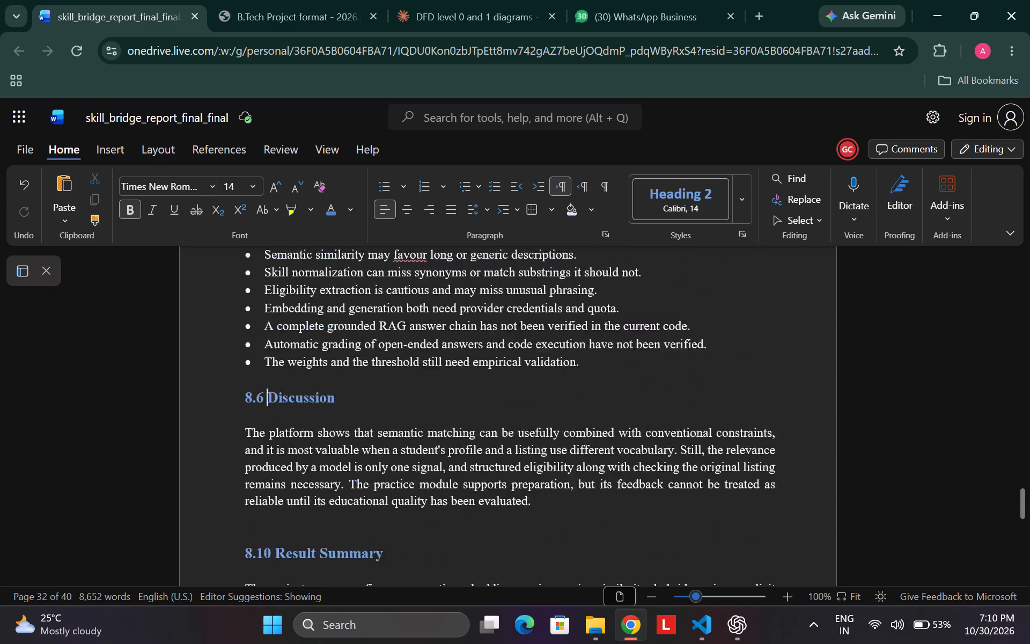
pyautogui.scroll(3, 420, 441)
pyautogui.scroll(-3, 420, 441)
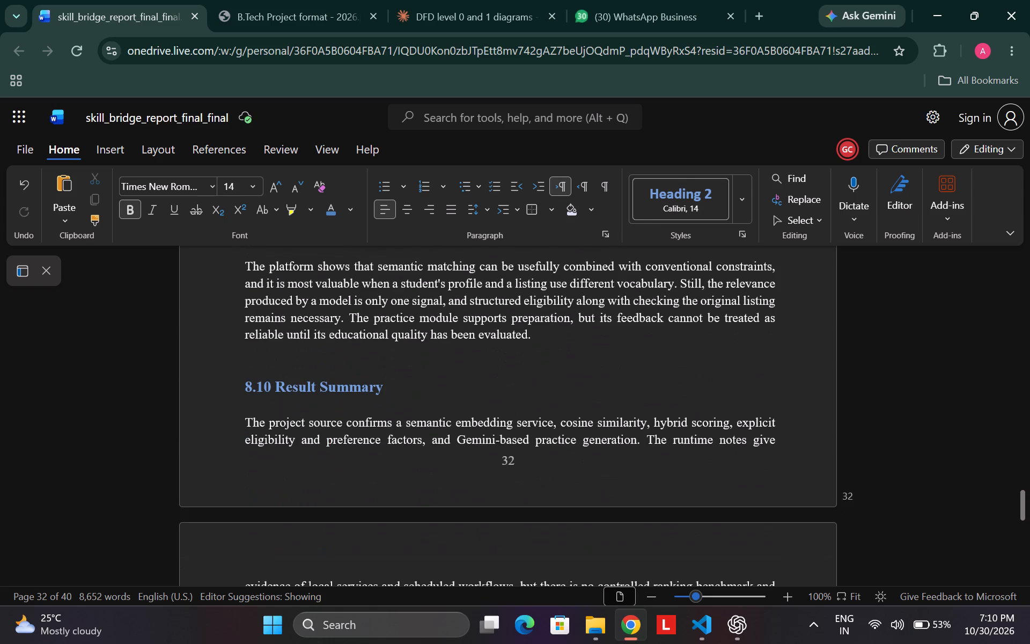
pyautogui.scroll(2, 324, 387)
pyautogui.scroll(-2, 544, 452)
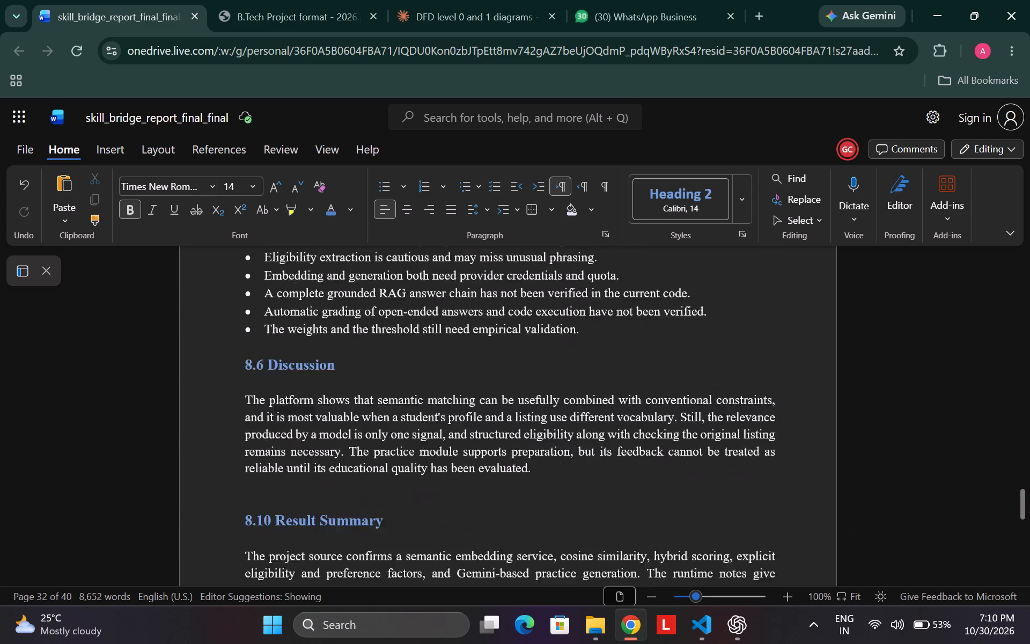
pyautogui.click(275, 393)
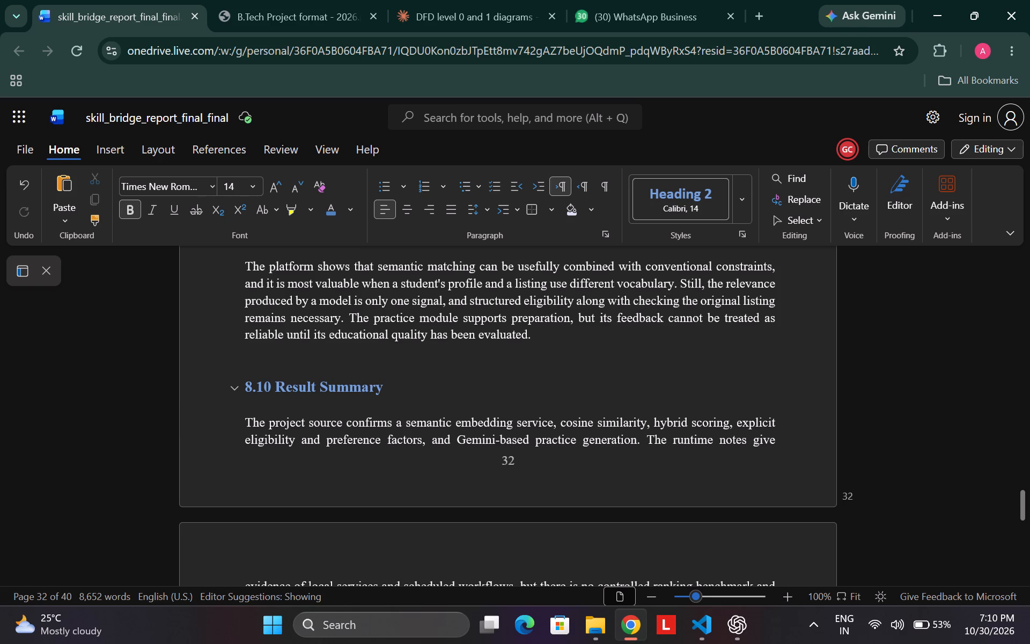
pyautogui.press('BackSpace')
pyautogui.press('BackSpace')
pyautogui.press('BackSpace')
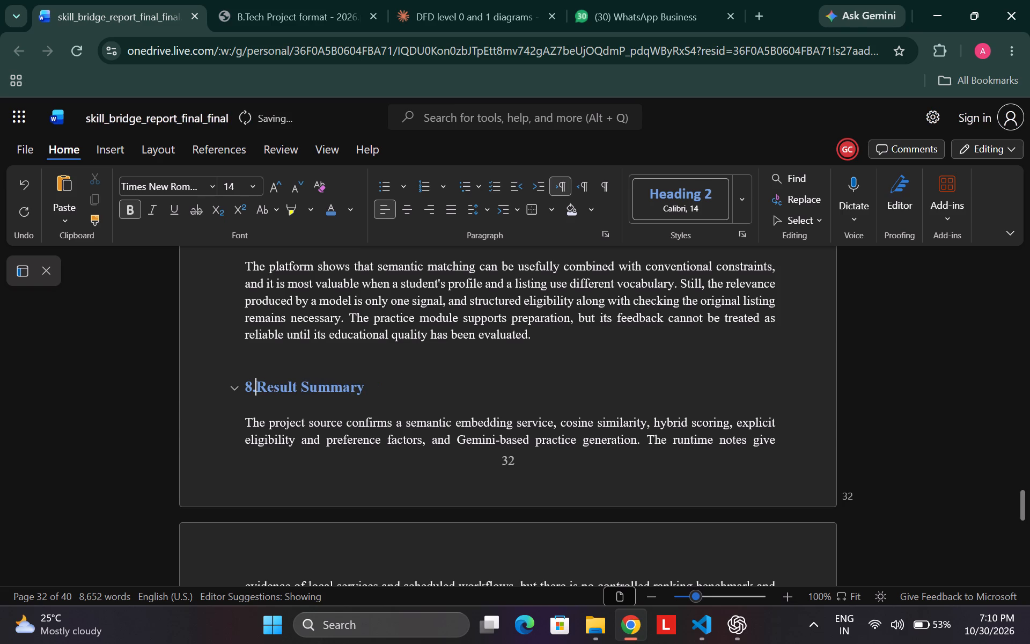
pyautogui.press('7')
# Check the sequence of chapter 8 section numbers between 8.2 Recommendation Behavior and 8.6 Discussion.
pyautogui.scroll(6, 525, 387)
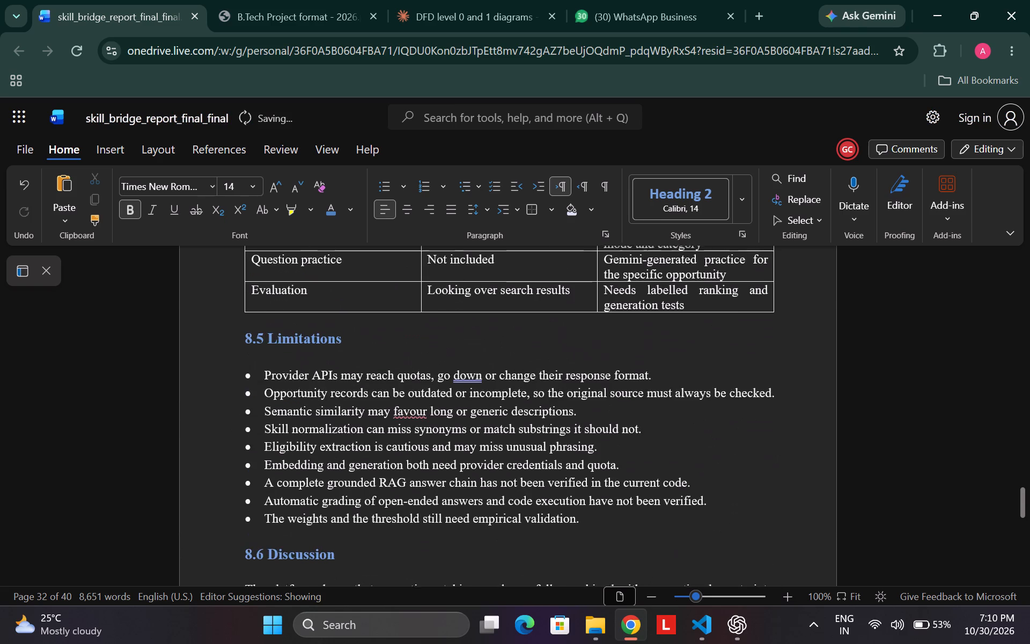
pyautogui.scroll(9, 528, 387)
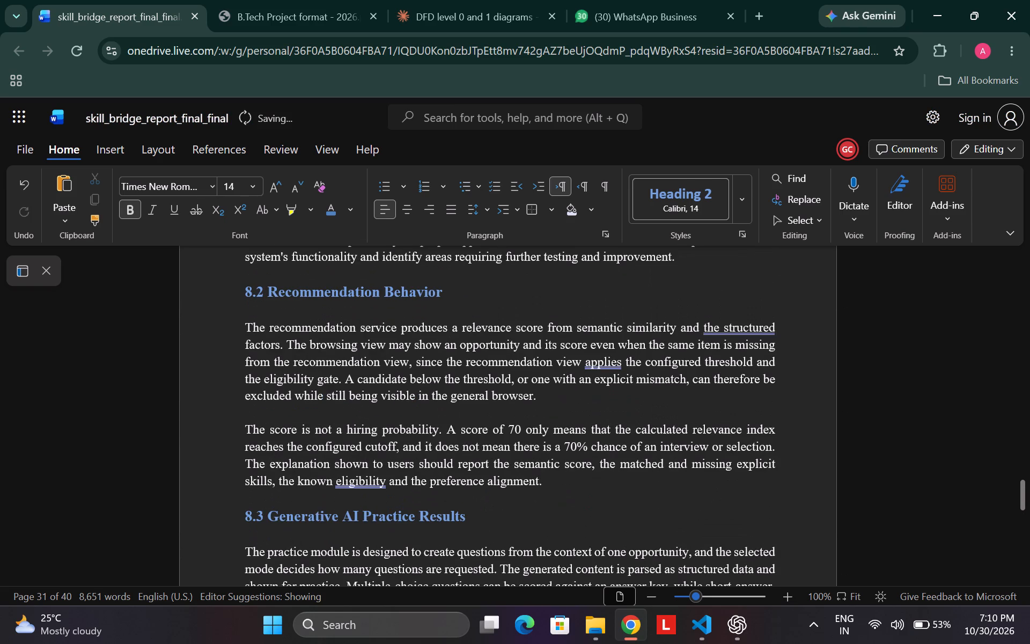
pyautogui.scroll(-11, 528, 387)
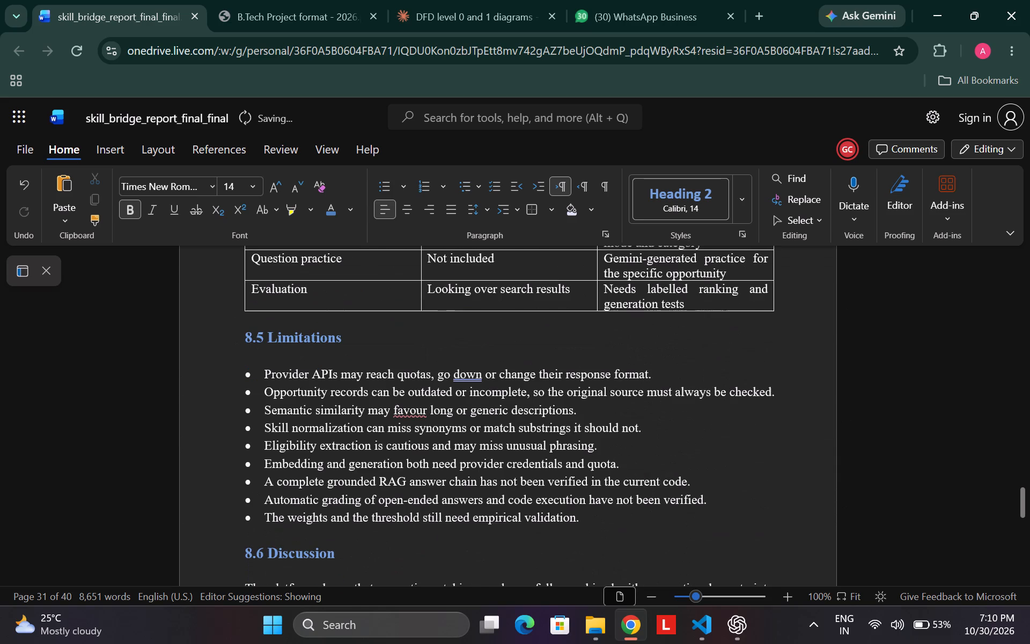
# Insert a space between the number 8.7 and the title Result Summary in that heading.
pyautogui.scroll(-4, 555, 482)
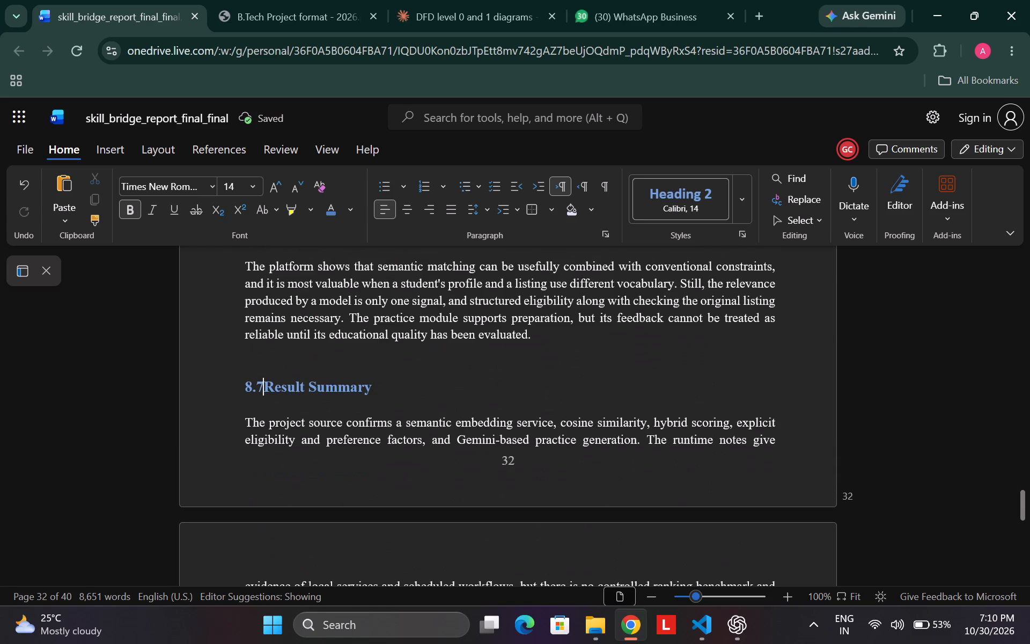
pyautogui.press('space')
# Review the chapter 8 headings from 8.1 Observed Project Runtime to 8.7 Result Summary and the page layout around them.
pyautogui.scroll(-7, 409, 460)
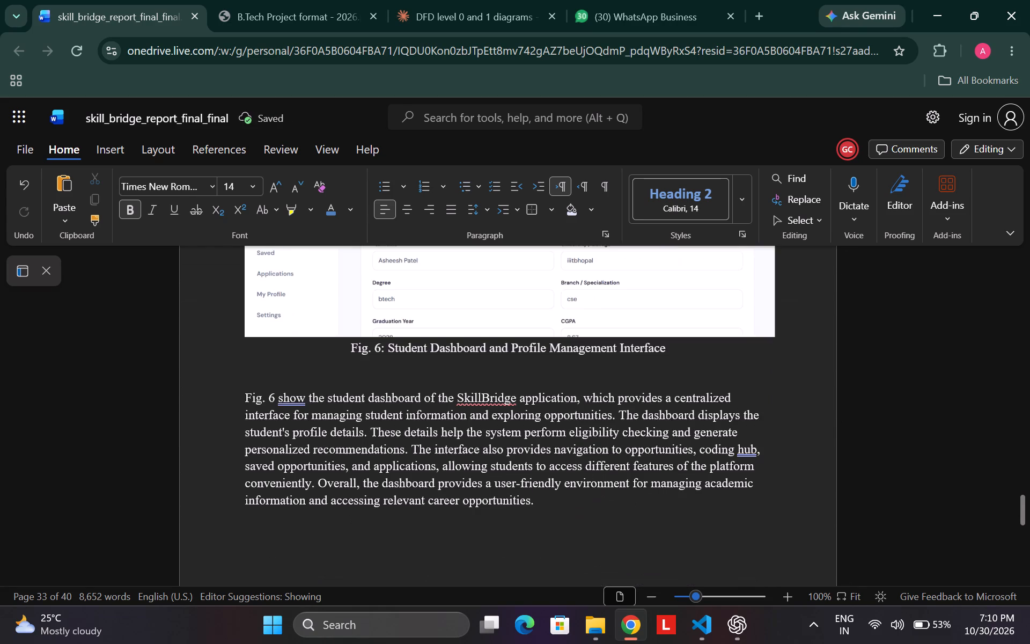
pyautogui.scroll(12, 409, 459)
pyautogui.scroll(-4, 409, 459)
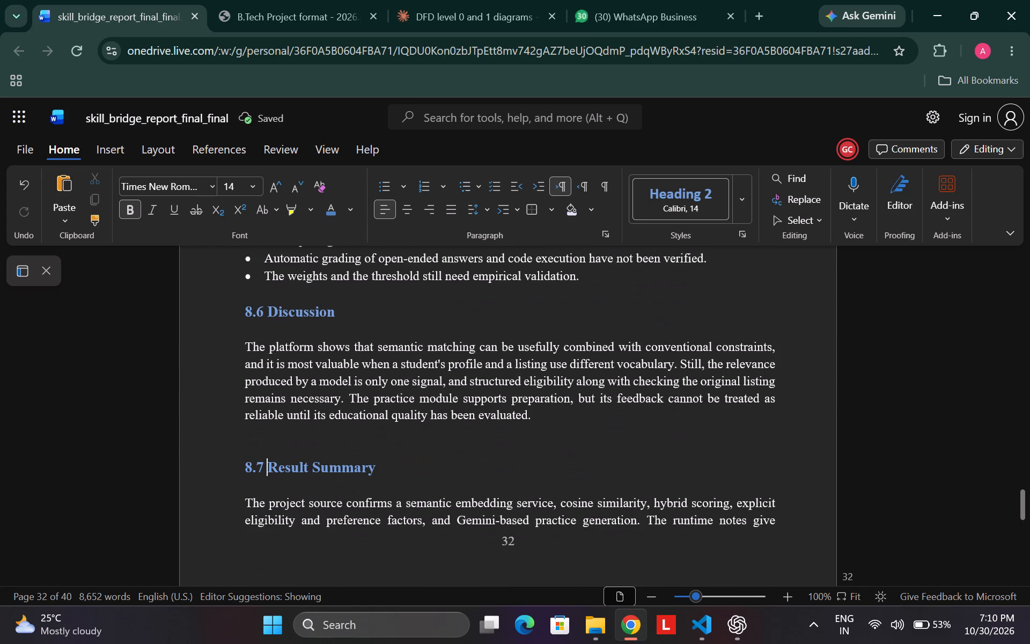
pyautogui.scroll(-3, 409, 459)
pyautogui.scroll(14, 409, 459)
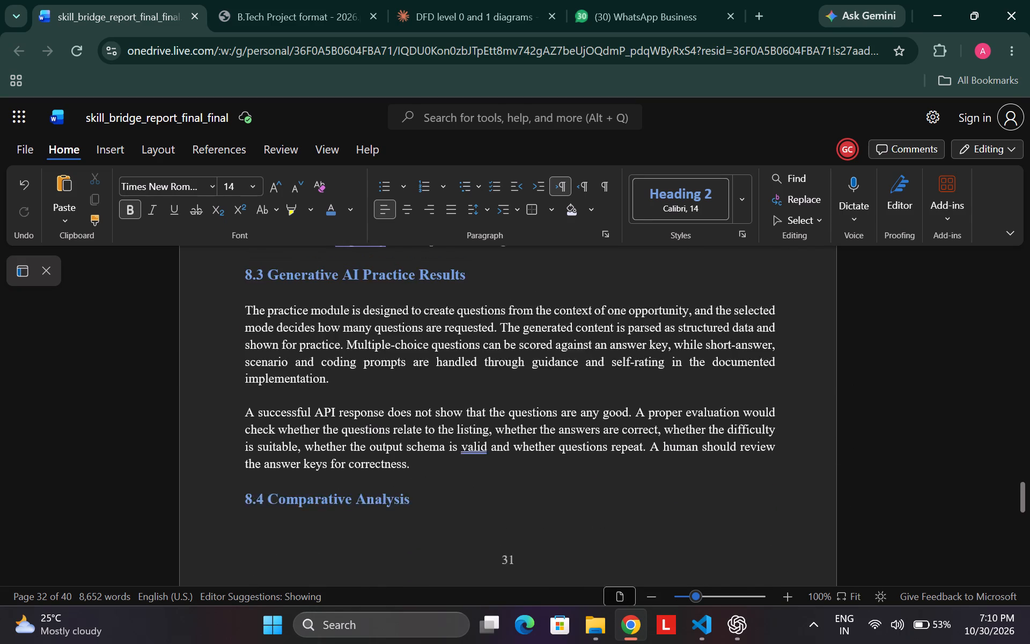
pyautogui.scroll(7, 409, 459)
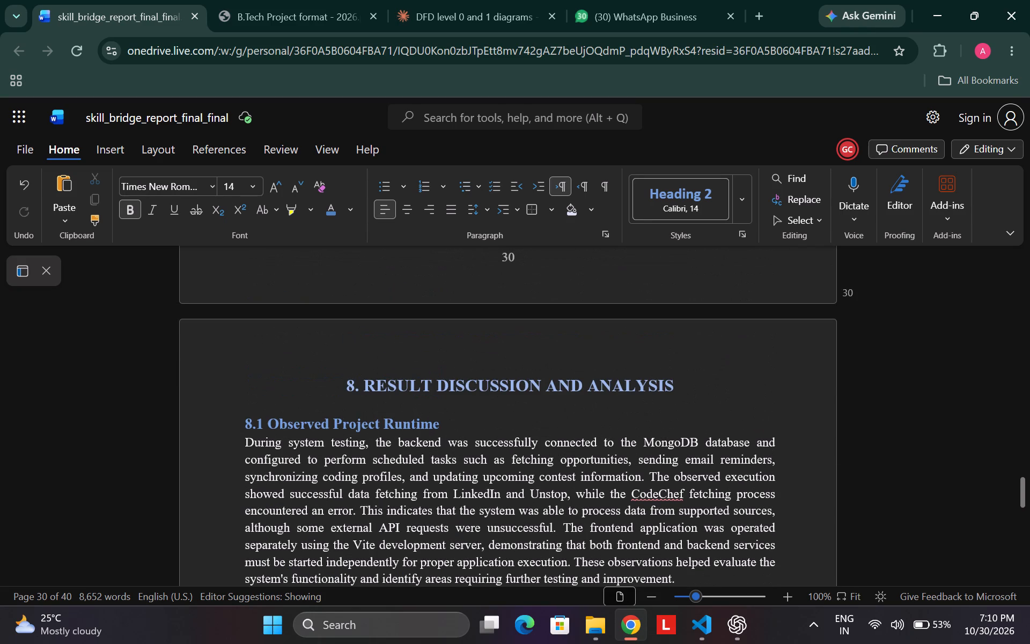
pyautogui.scroll(6, 547, 404)
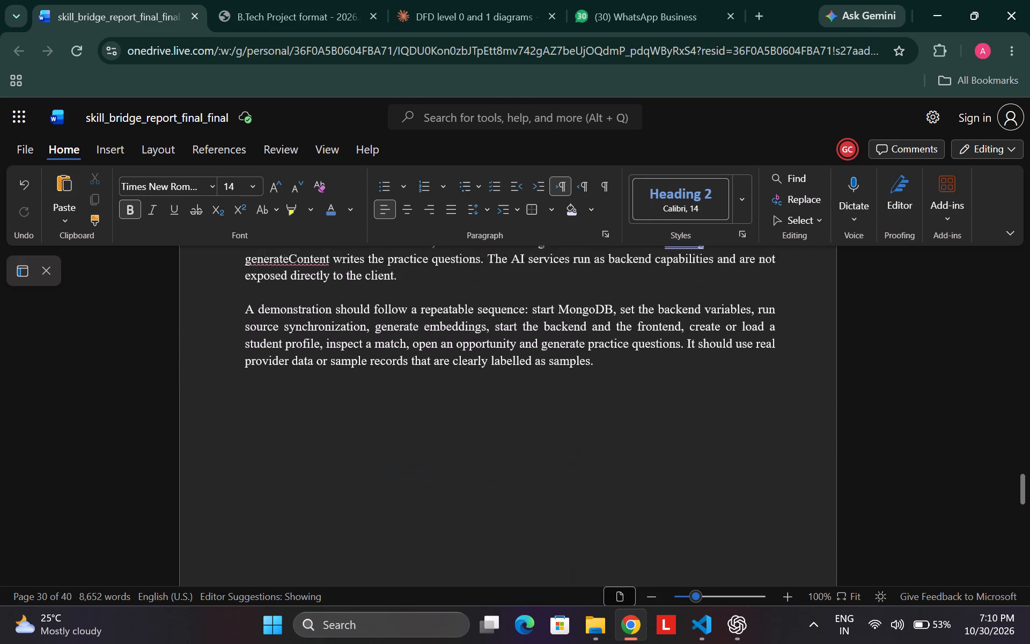
pyautogui.scroll(1, 547, 404)
pyautogui.scroll(-5, 547, 404)
pyautogui.scroll(3, 548, 405)
pyautogui.scroll(-6, 548, 405)
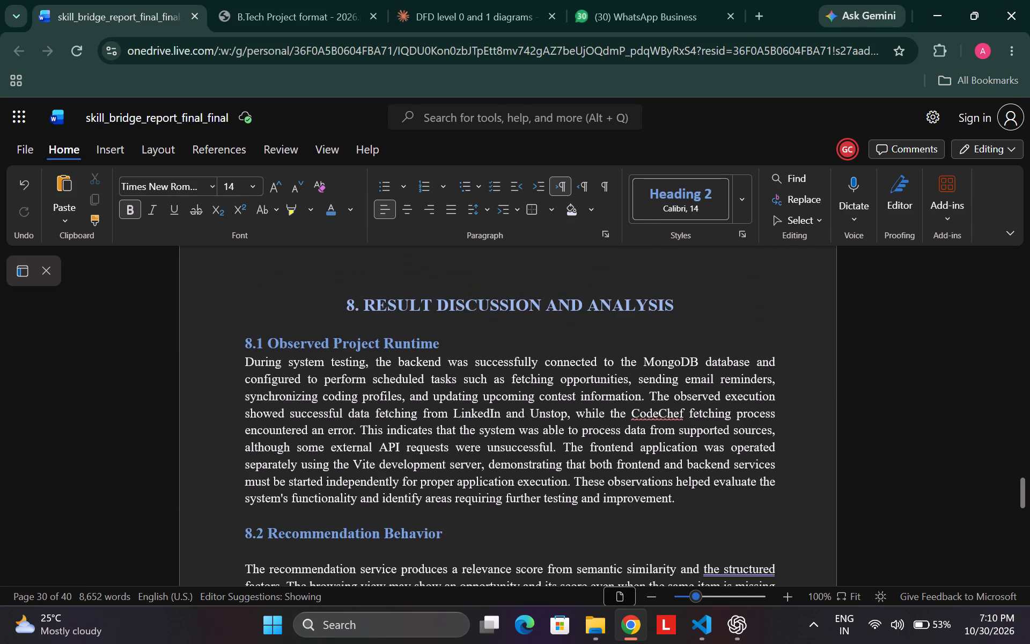
pyautogui.scroll(-8, 567, 403)
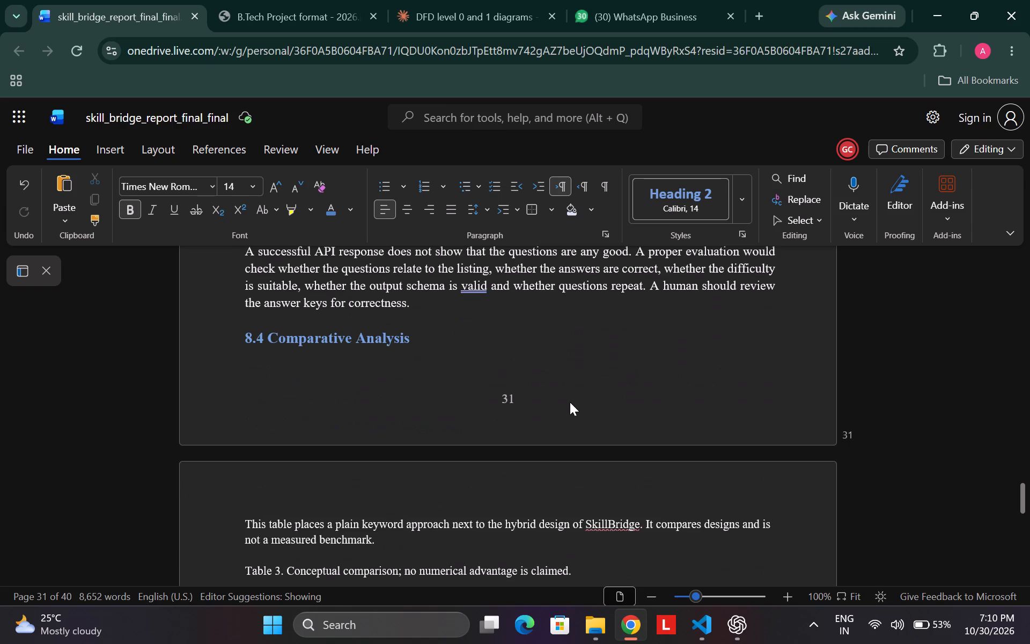
# Review the result screenshots after the Result Summary, including their figure numbers, captions and descriptions up to the Coding Hub interface.
pyautogui.scroll(-12, 570, 402)
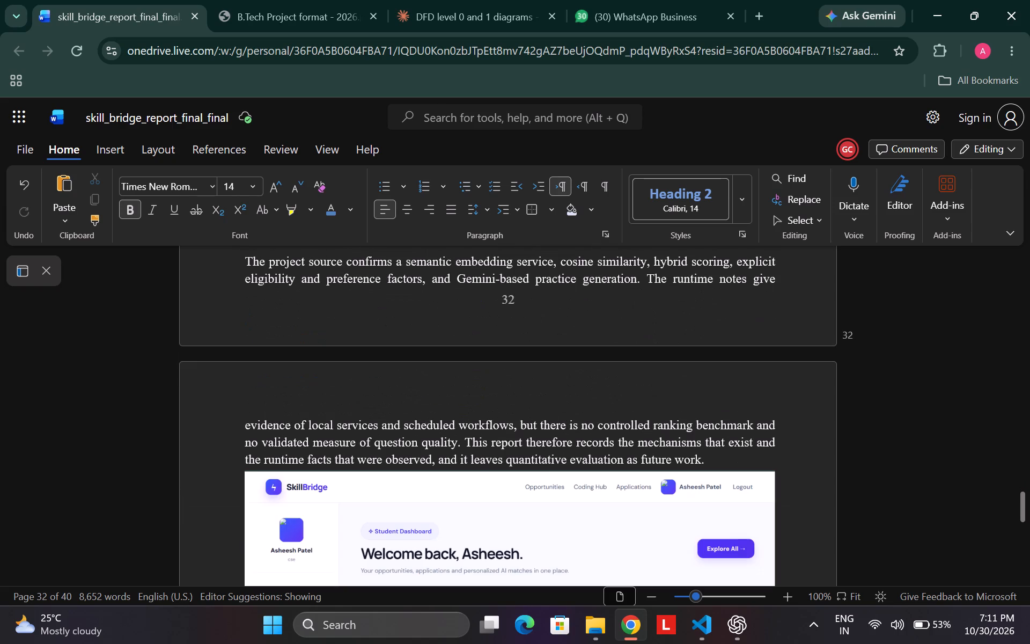
pyautogui.scroll(-12, 570, 402)
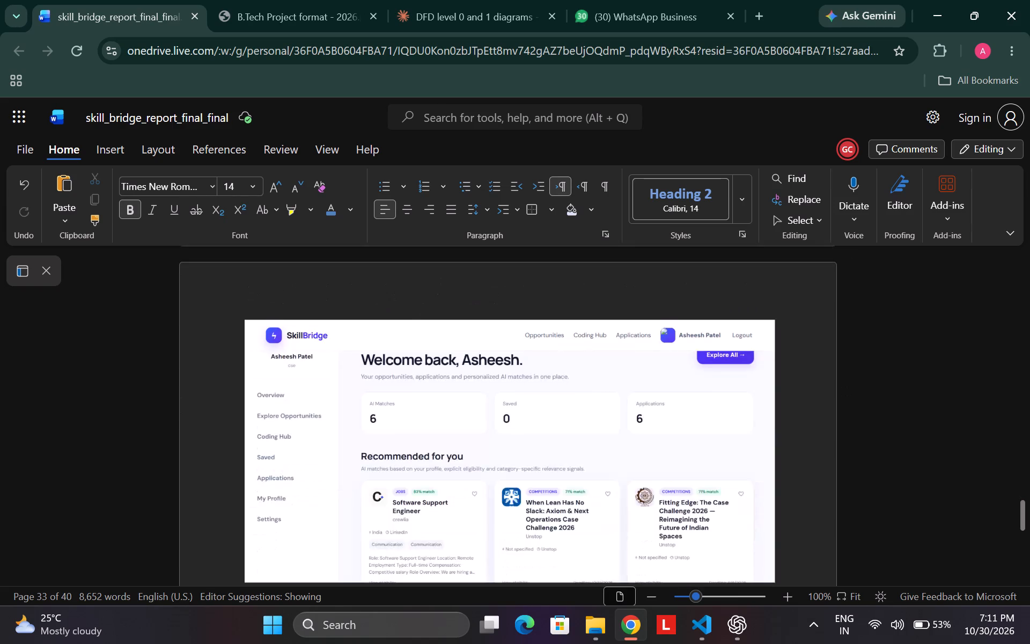
pyautogui.scroll(-4, 570, 402)
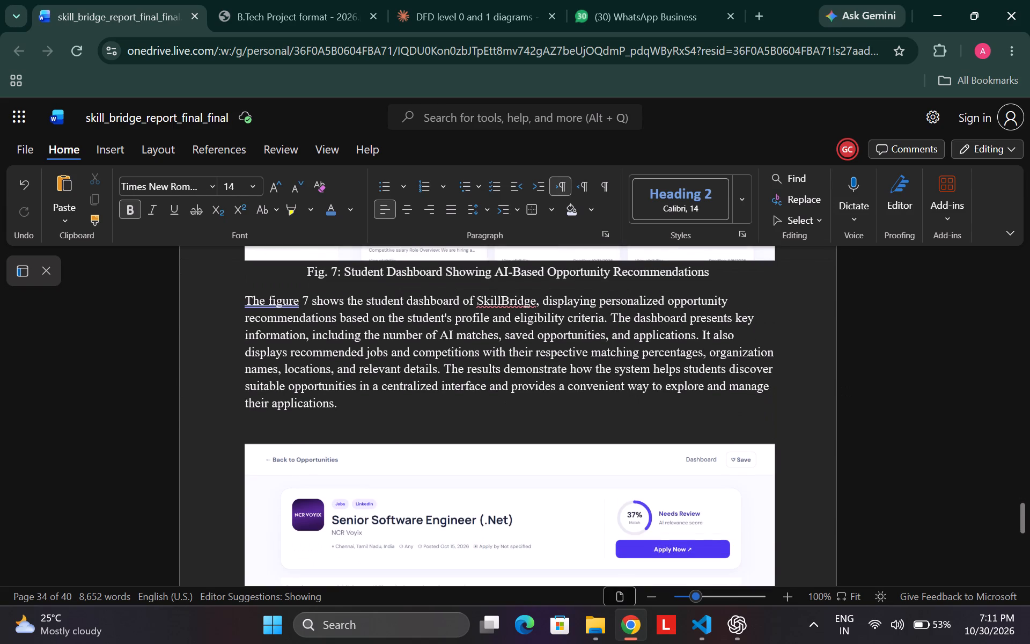
pyautogui.scroll(-2, 570, 402)
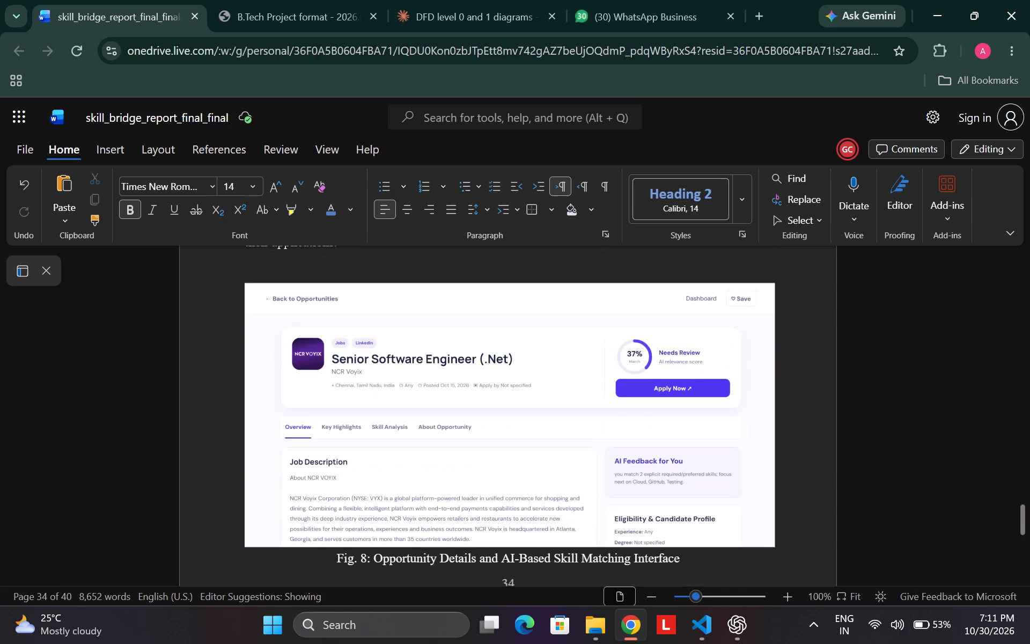
pyautogui.scroll(-3, 573, 402)
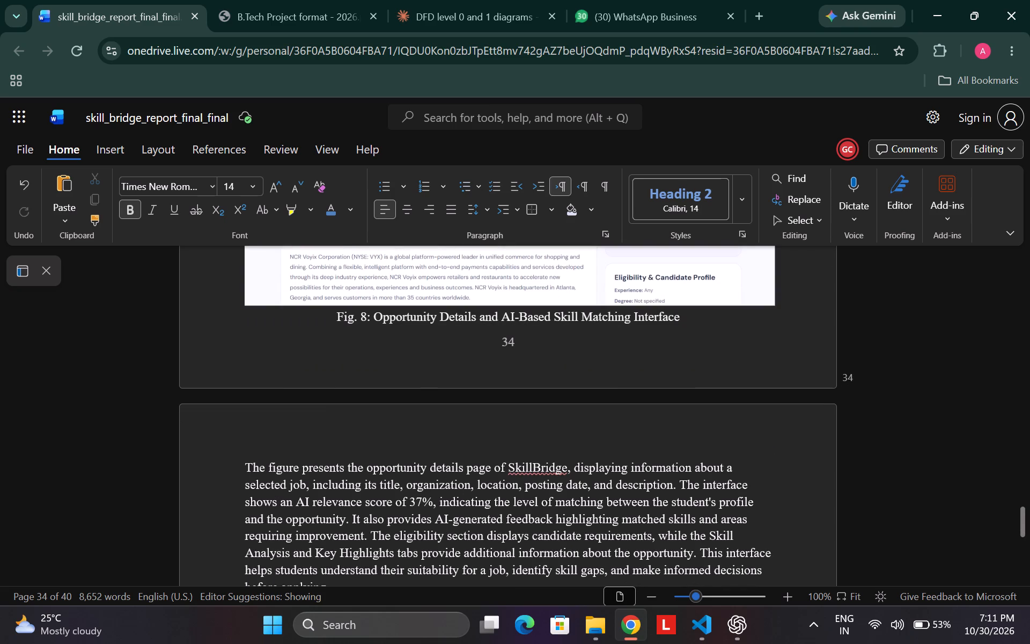
pyautogui.scroll(-5, 502, 404)
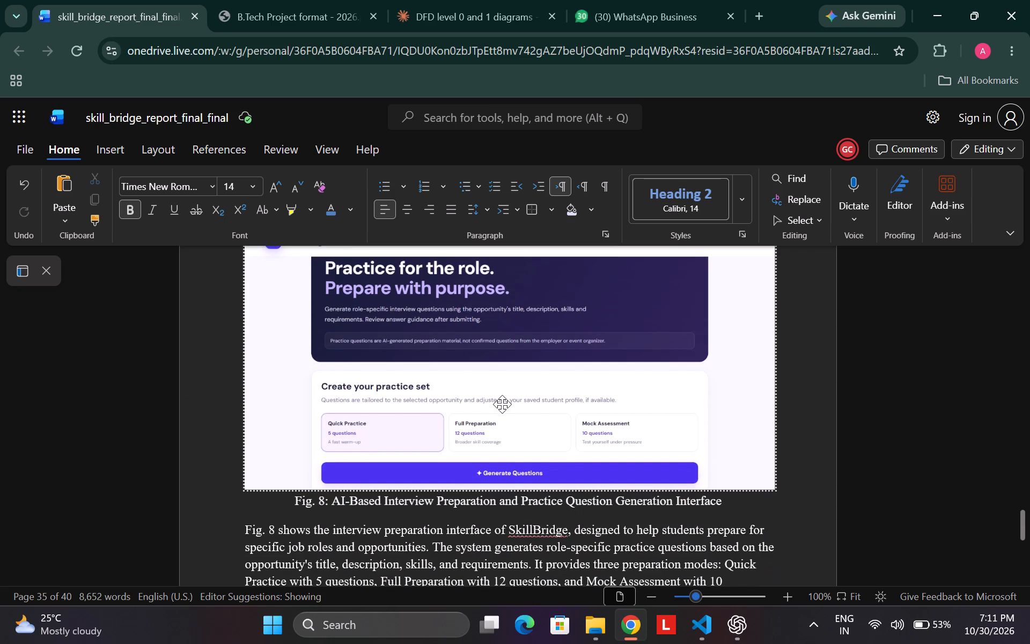
pyautogui.scroll(-2, 502, 404)
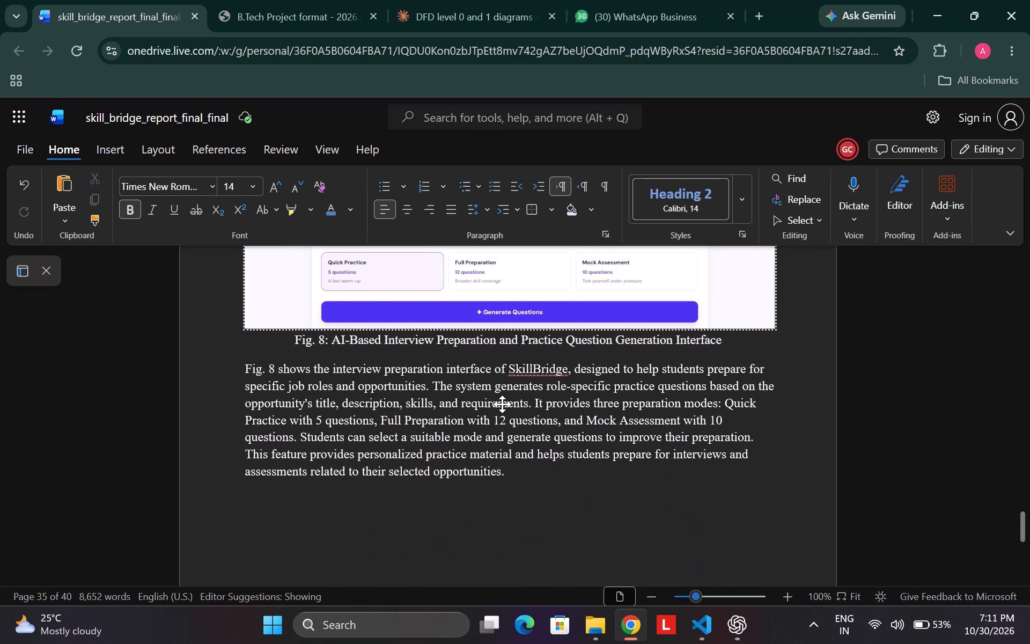
pyautogui.scroll(-4, 502, 404)
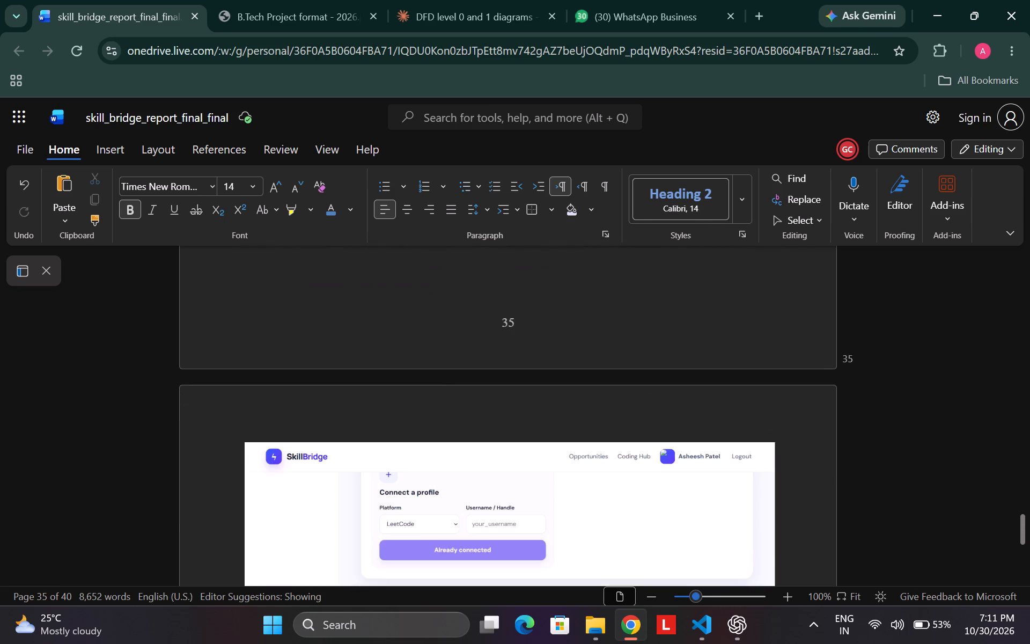
pyautogui.scroll(-5, 502, 404)
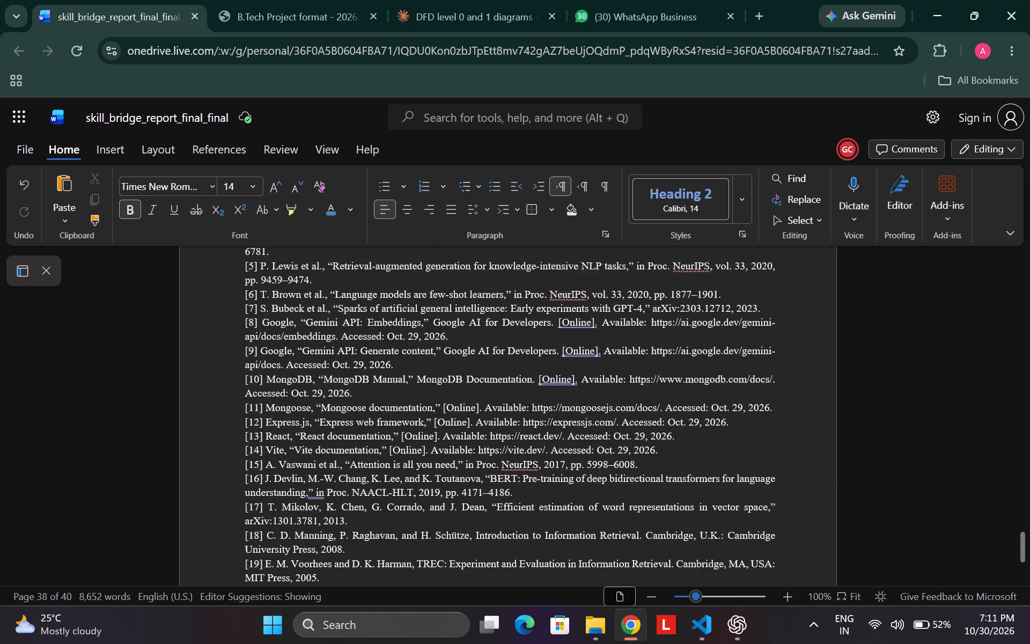
pyautogui.scroll(-7, 335, 444)
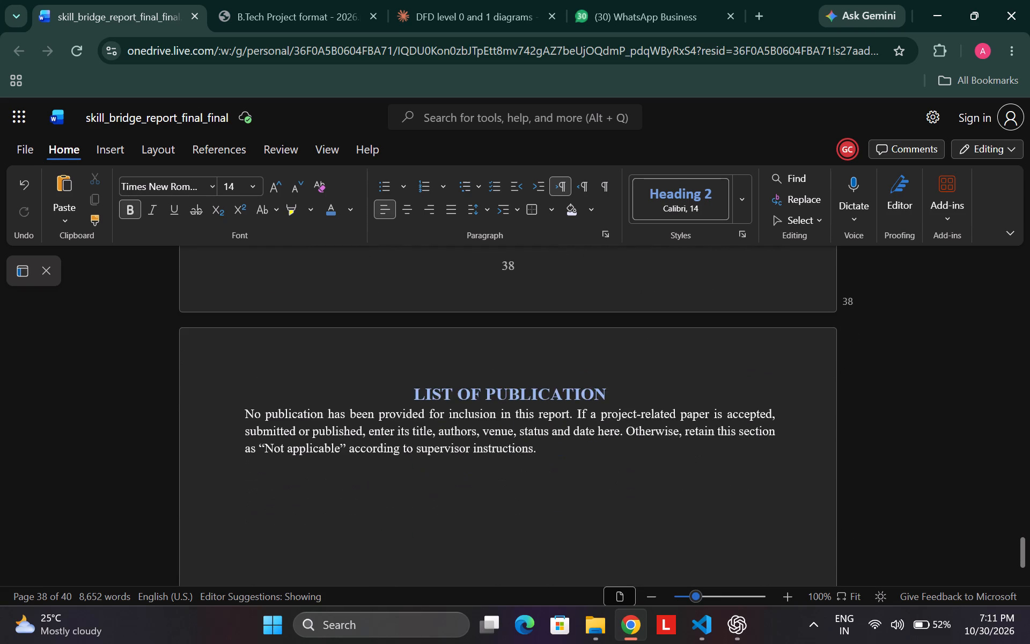
pyautogui.scroll(-9, 340, 455)
pyautogui.scroll(9, 340, 455)
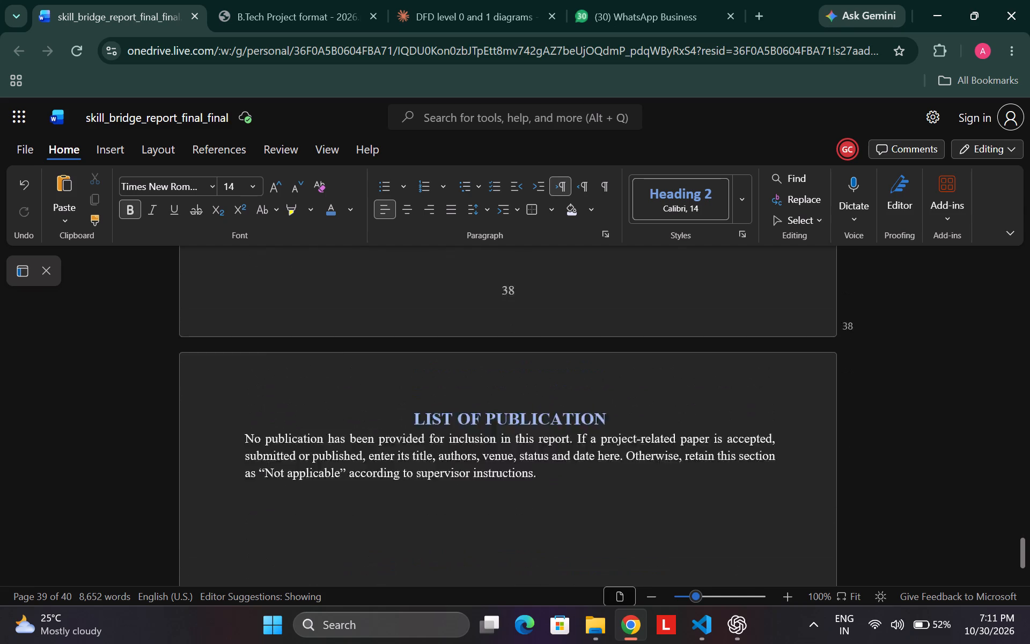
pyautogui.scroll(10, 340, 455)
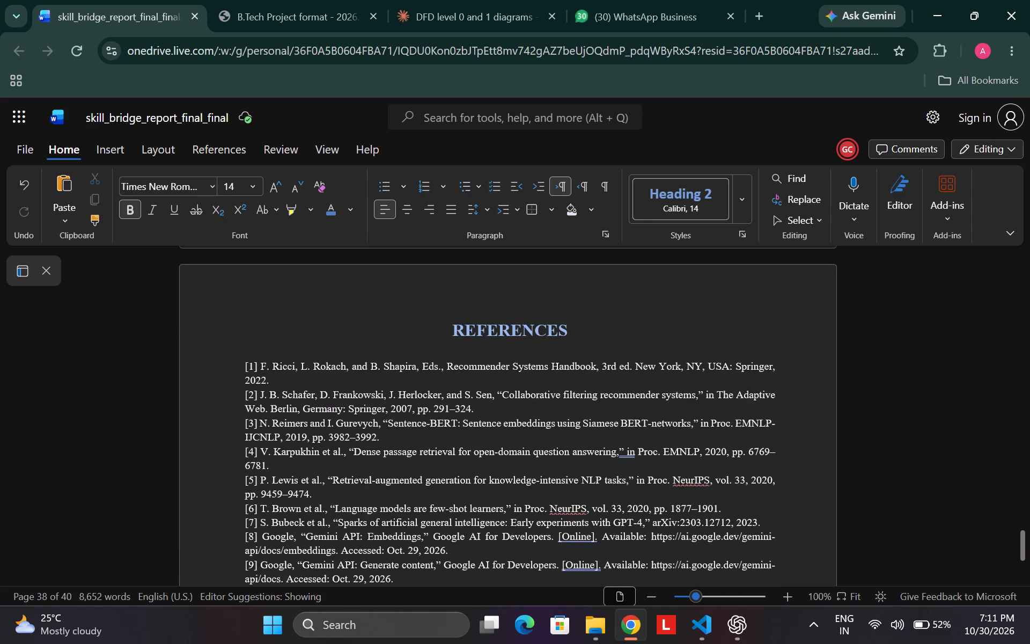
pyautogui.moveTo(233, 366); pyautogui.dragTo(462, 419)
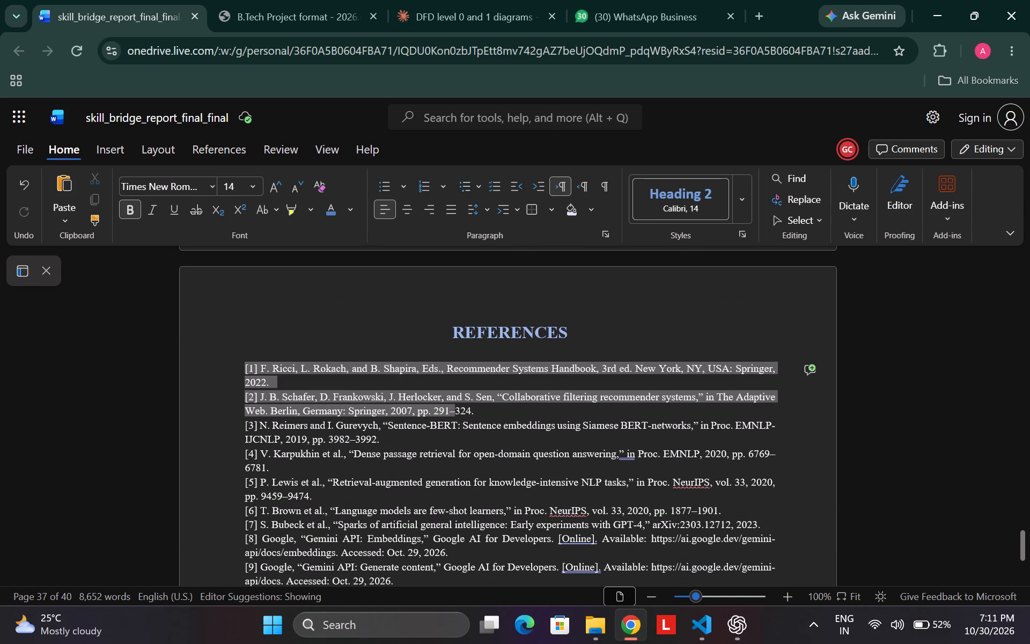
pyautogui.moveTo(462, 419); pyautogui.dragTo(492, 485)
pyautogui.scroll(-4, 482, 458)
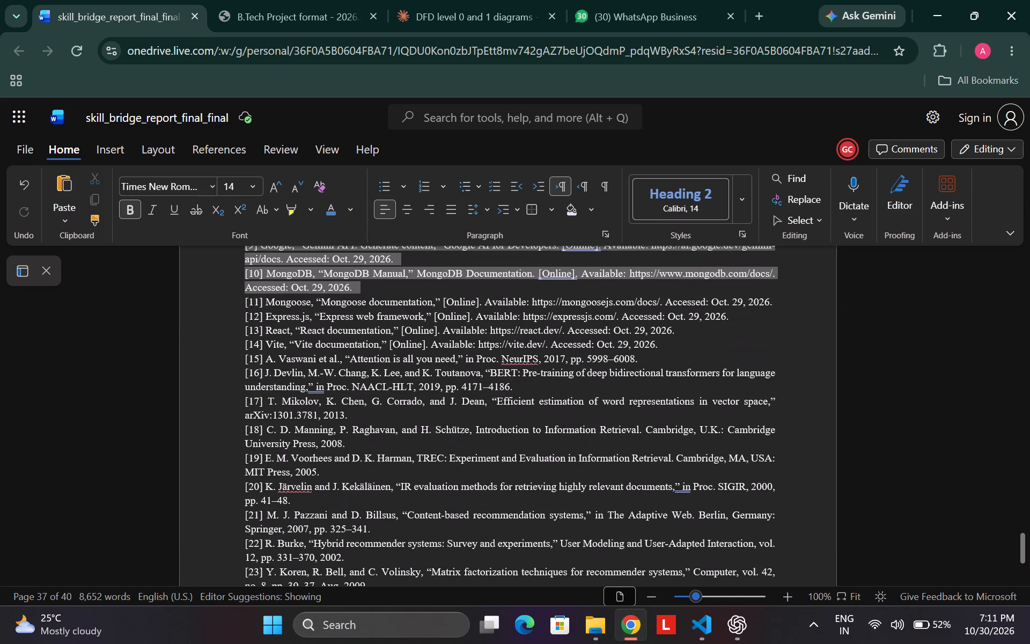
pyautogui.moveTo(492, 485); pyautogui.dragTo(518, 545)
pyautogui.scroll(-1, 495, 555)
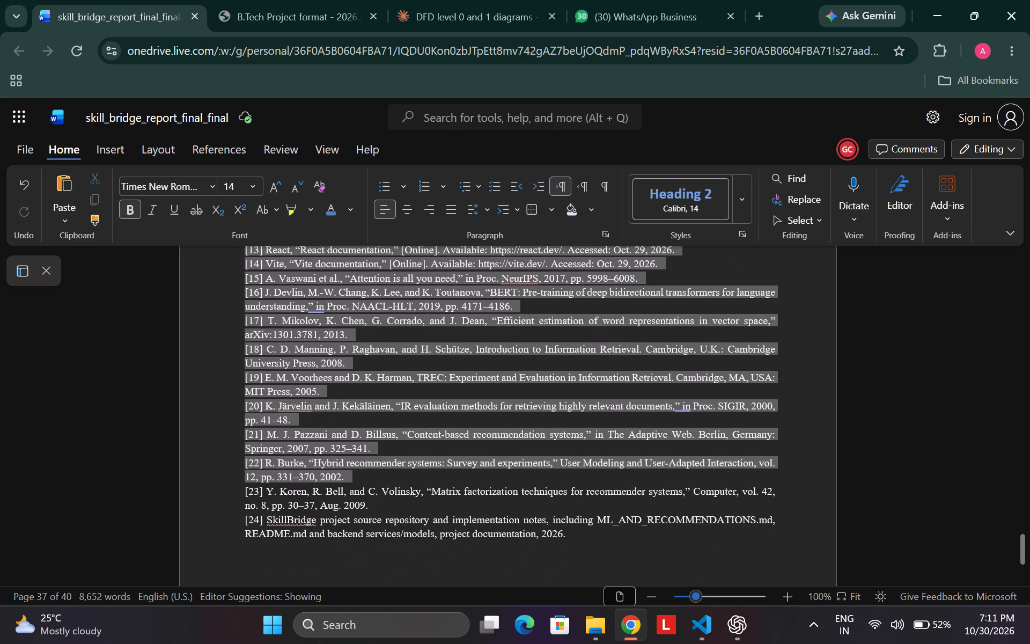
pyautogui.moveTo(518, 545); pyautogui.dragTo(565, 536)
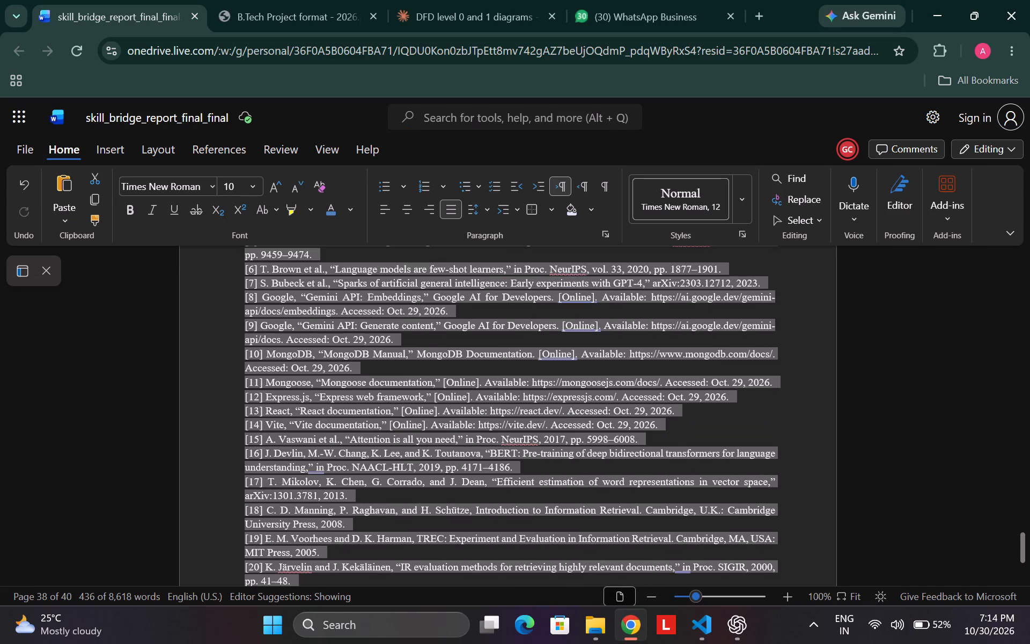
pyautogui.hotkey('ctrl', 'v')
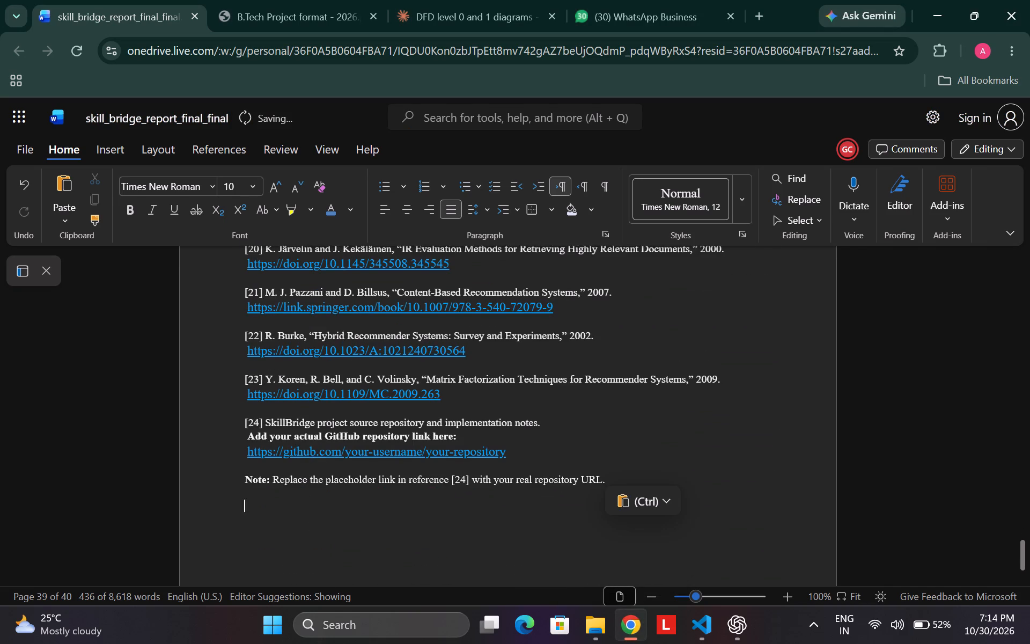
pyautogui.scroll(3, 550, 445)
pyautogui.scroll(-3, 550, 445)
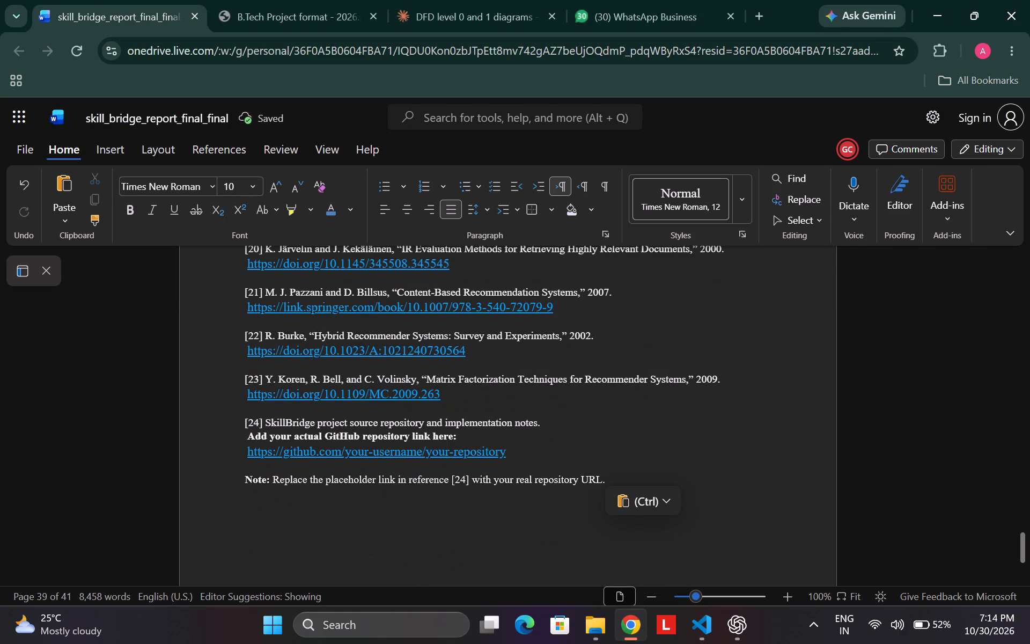
pyautogui.scroll(1, 550, 445)
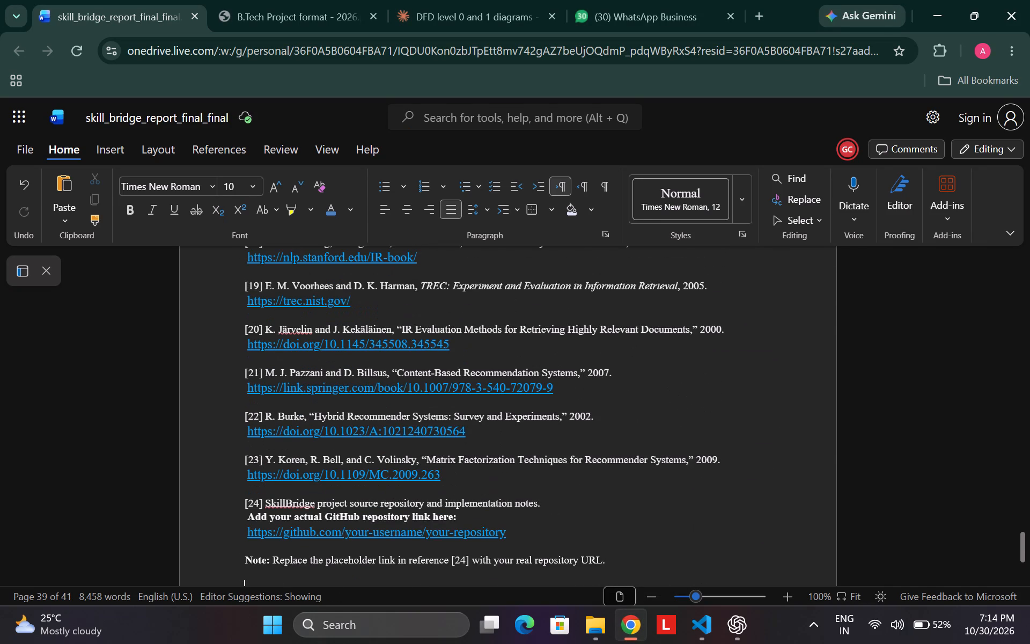
# Look over the pasted references and their links under the REFERENCES heading.
pyautogui.scroll(13, 550, 445)
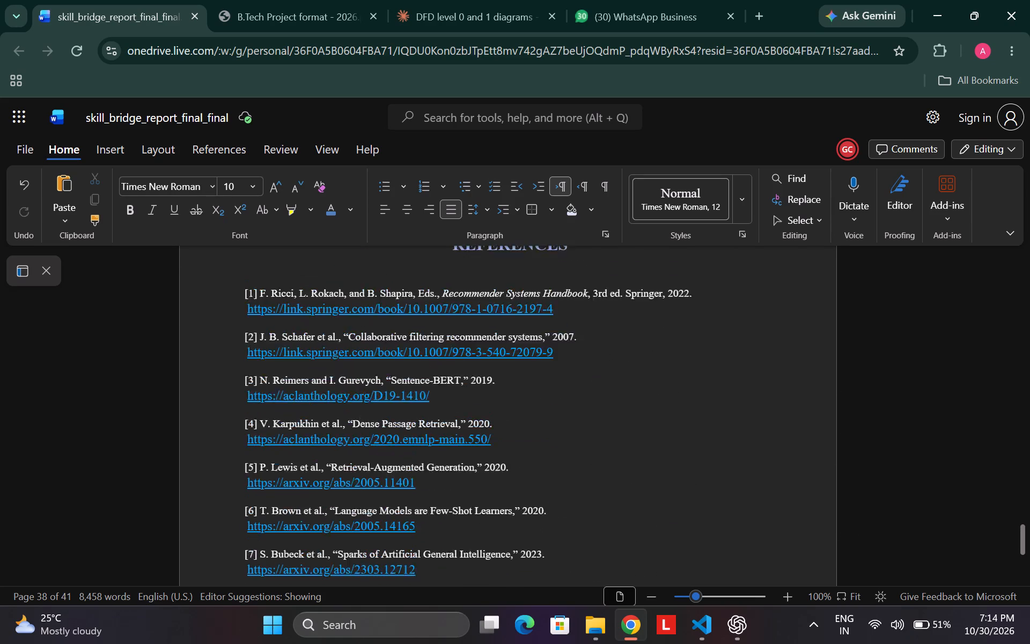
pyautogui.scroll(1, 550, 445)
pyautogui.scroll(-2, 550, 445)
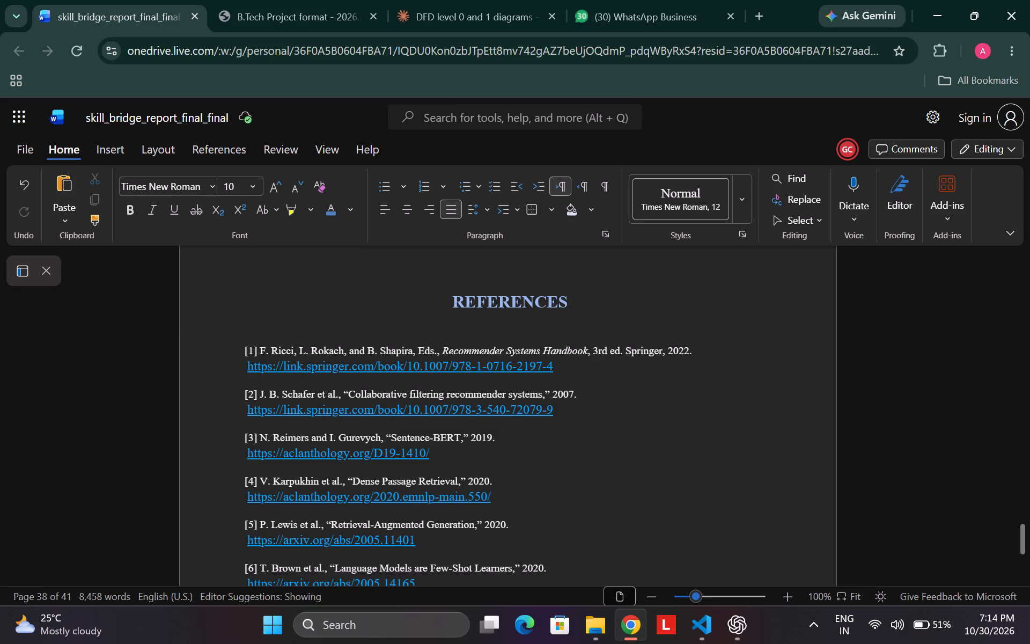
pyautogui.click(560, 370)
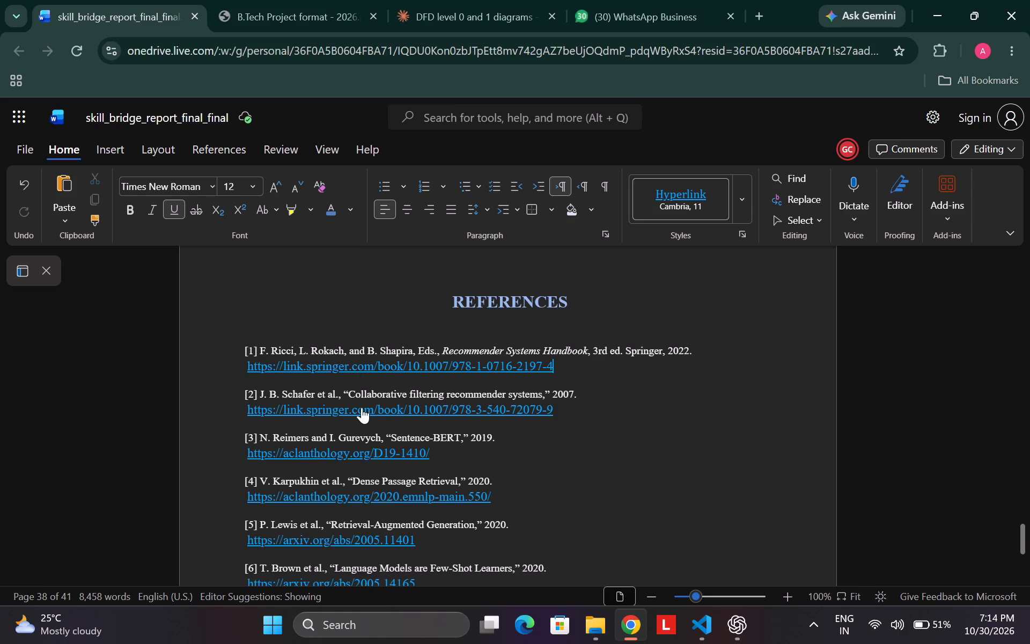
pyautogui.scroll(-1, 363, 407)
pyautogui.scroll(1, 583, 313)
pyautogui.click(428, 365)
pyautogui.scroll(-1, 380, 424)
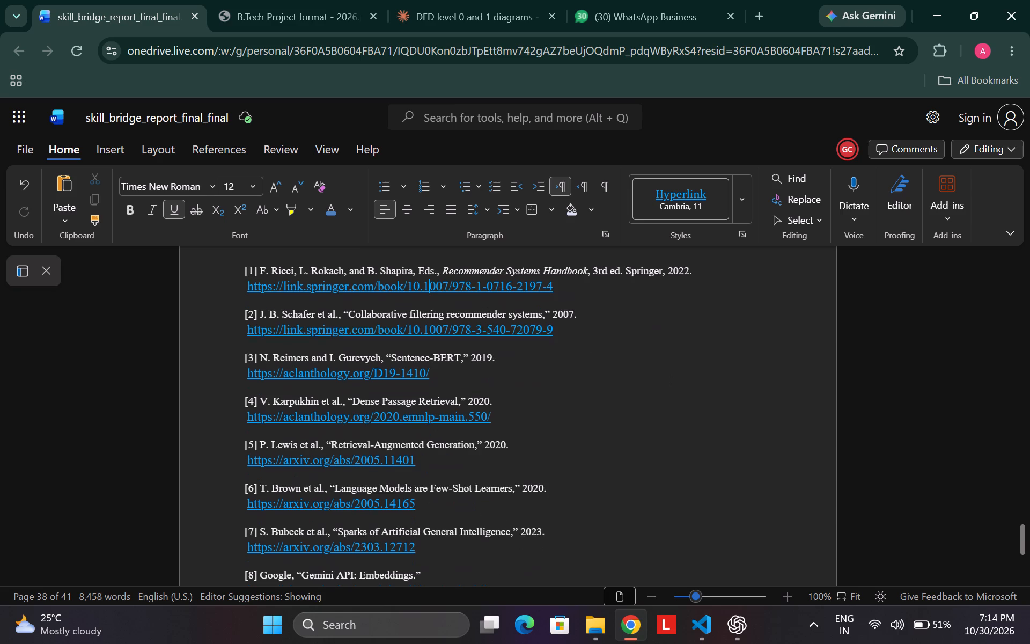
pyautogui.scroll(-3, 377, 471)
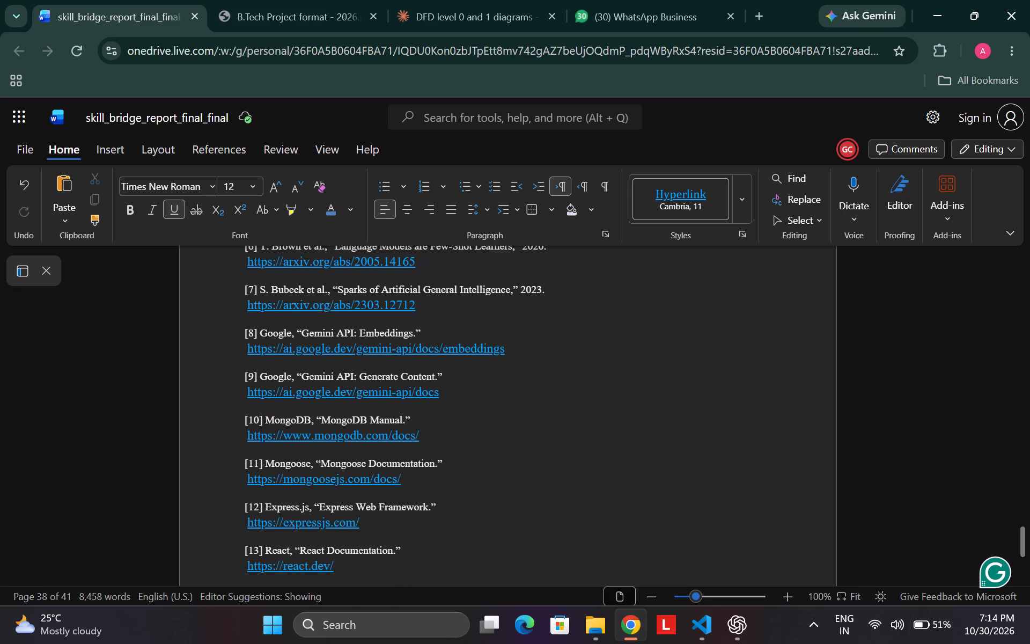
# Open the Springer link under reference [1] to test it, and close the tab it opens.
pyautogui.scroll(5, 378, 445)
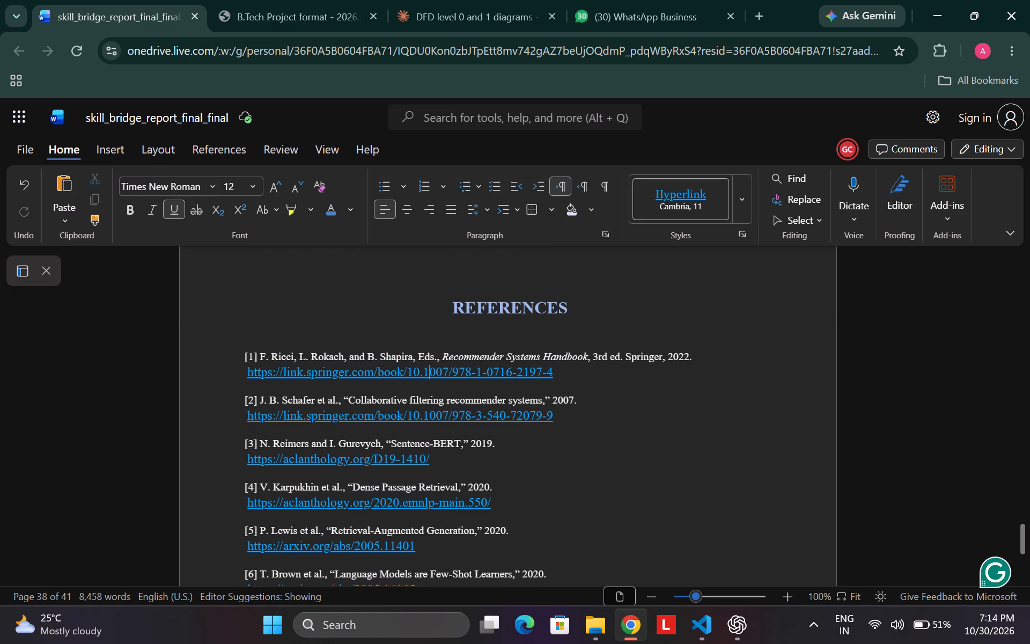
pyautogui.click(385, 445)
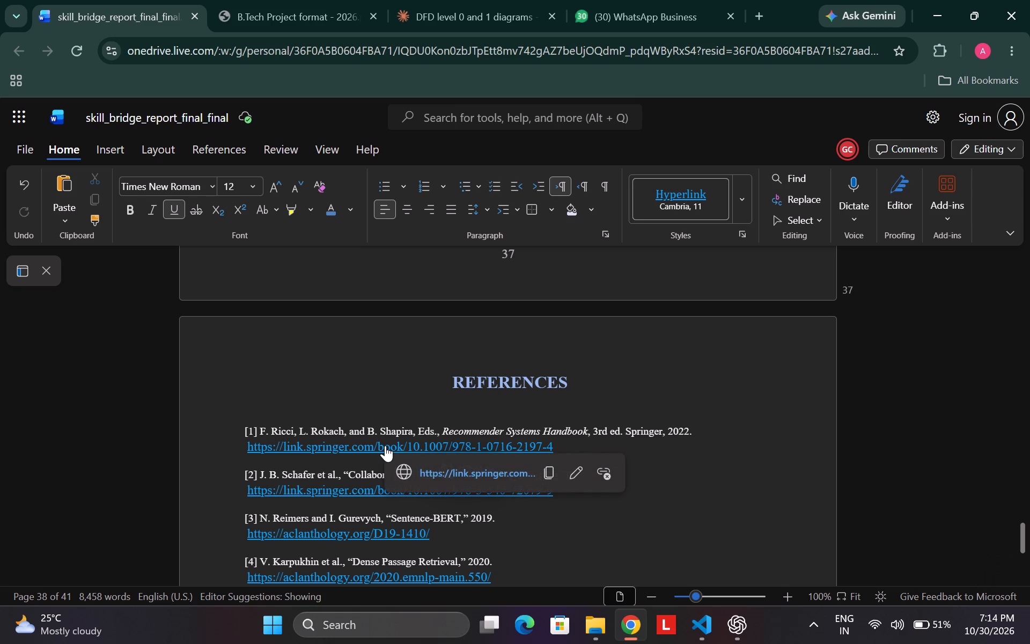
pyautogui.click(448, 470)
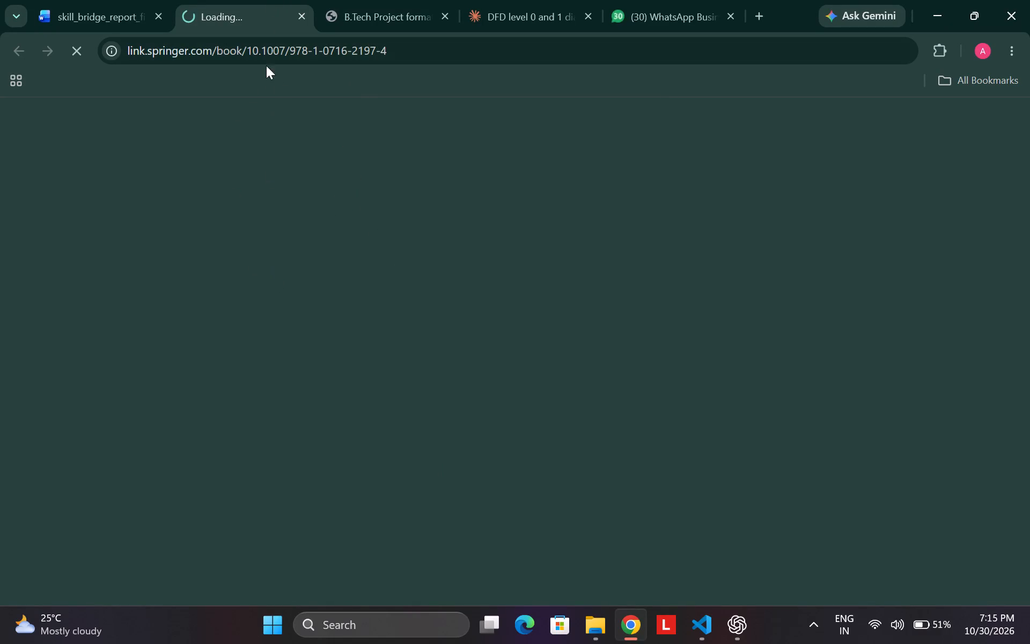
pyautogui.click(305, 13)
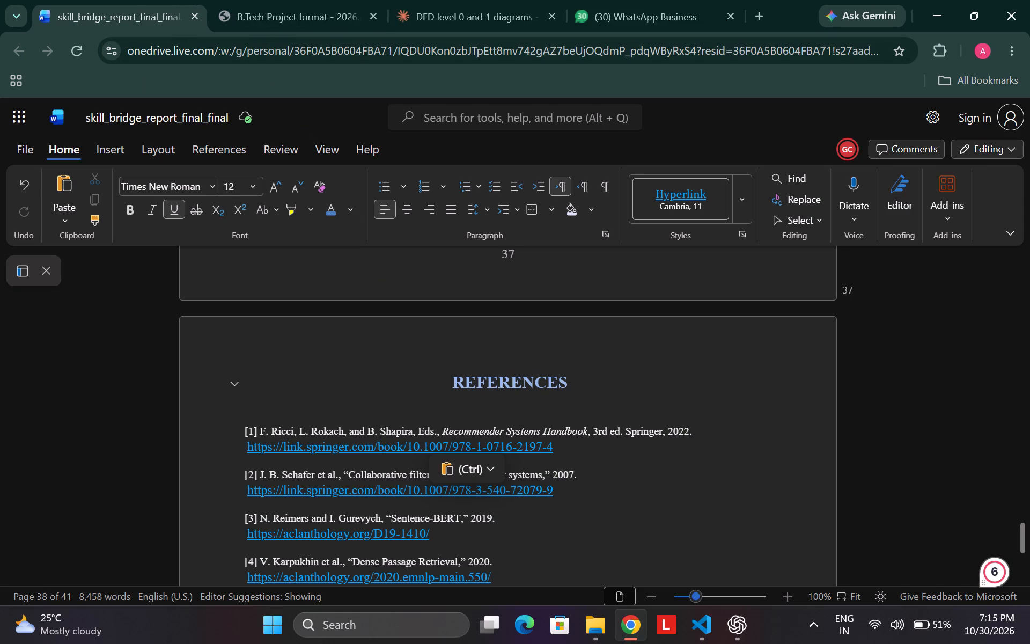
# Undo the replacement of the reference list in the report.
pyautogui.hotkey('ctrl', 'z')
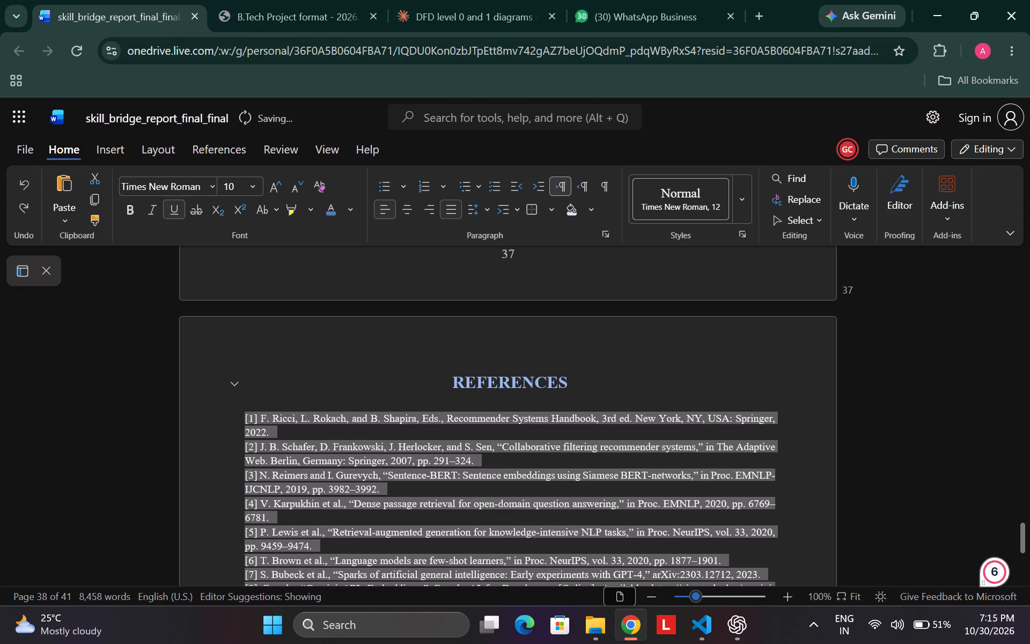
pyautogui.click(454, 428)
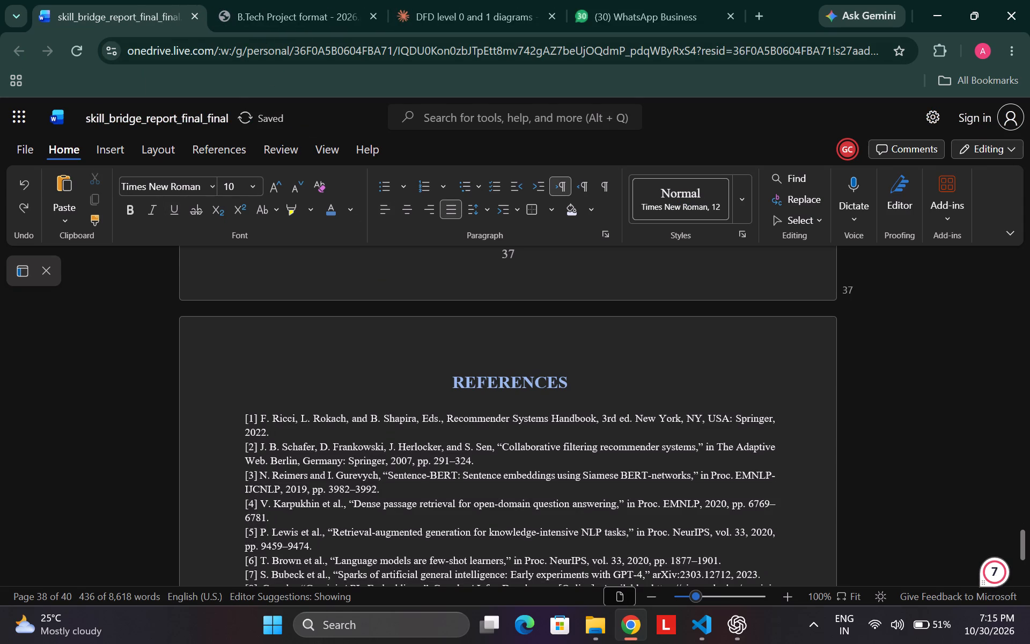
pyautogui.scroll(-1, 290, 401)
pyautogui.moveTo(235, 334); pyautogui.dragTo(327, 405)
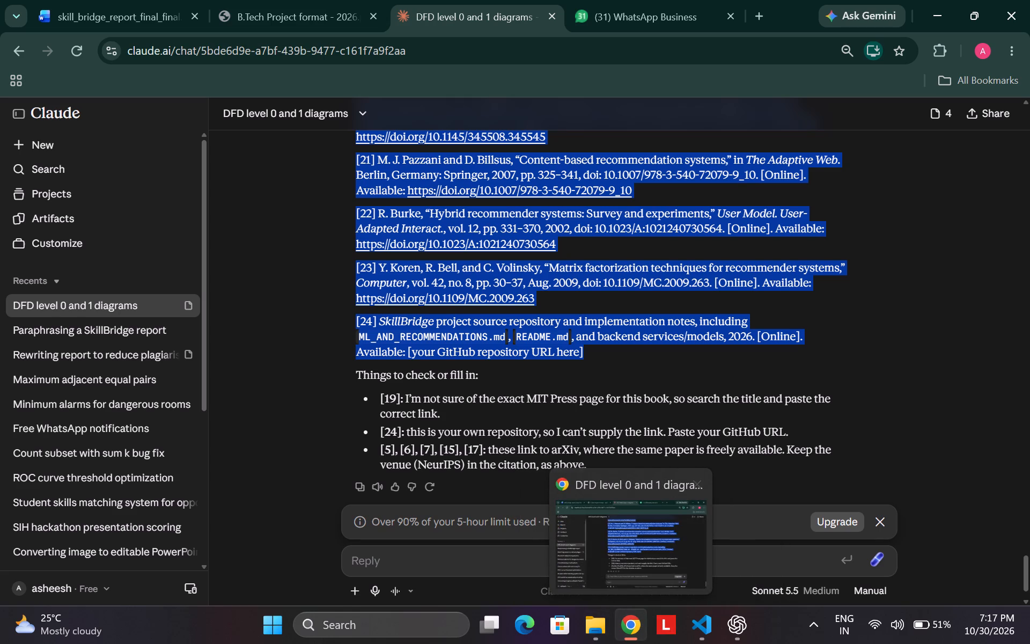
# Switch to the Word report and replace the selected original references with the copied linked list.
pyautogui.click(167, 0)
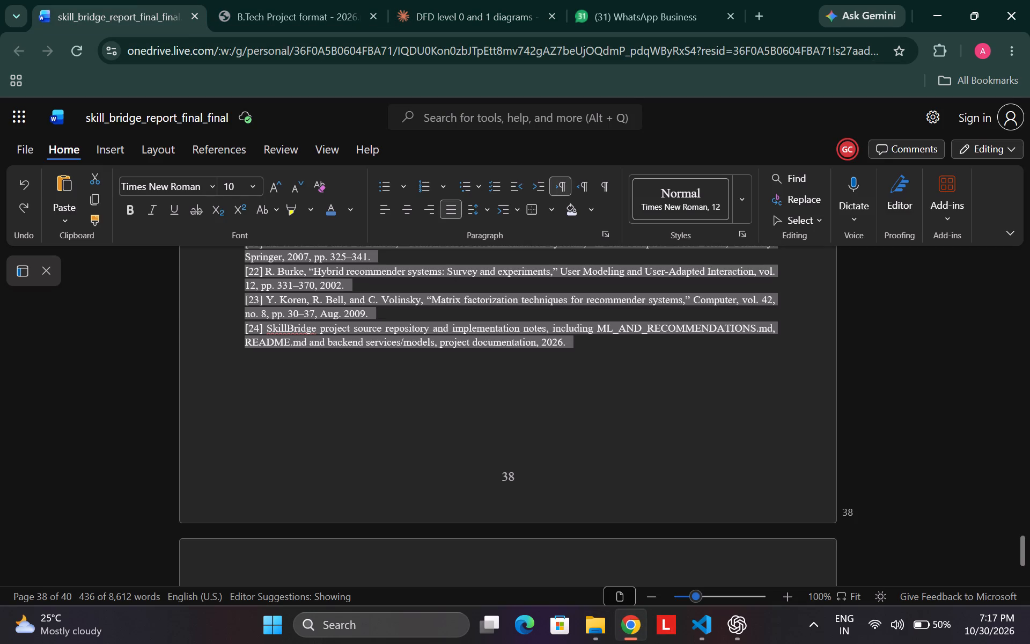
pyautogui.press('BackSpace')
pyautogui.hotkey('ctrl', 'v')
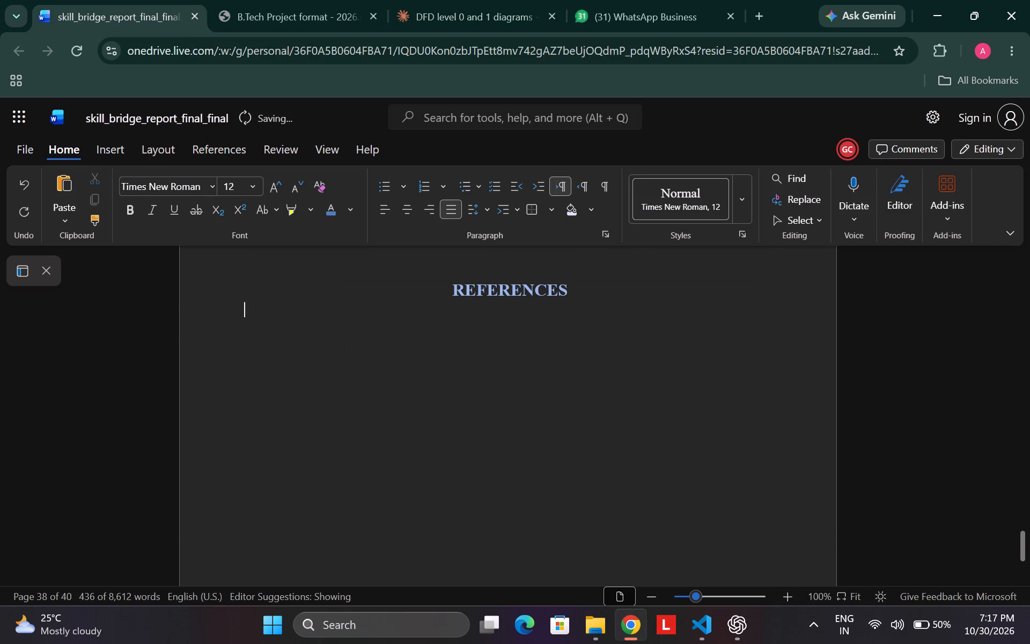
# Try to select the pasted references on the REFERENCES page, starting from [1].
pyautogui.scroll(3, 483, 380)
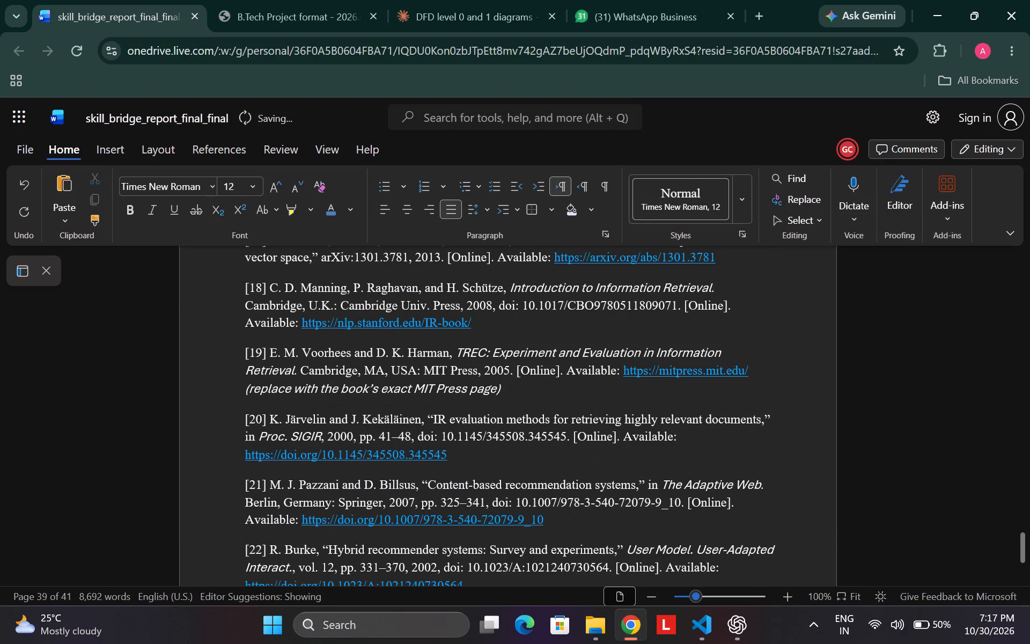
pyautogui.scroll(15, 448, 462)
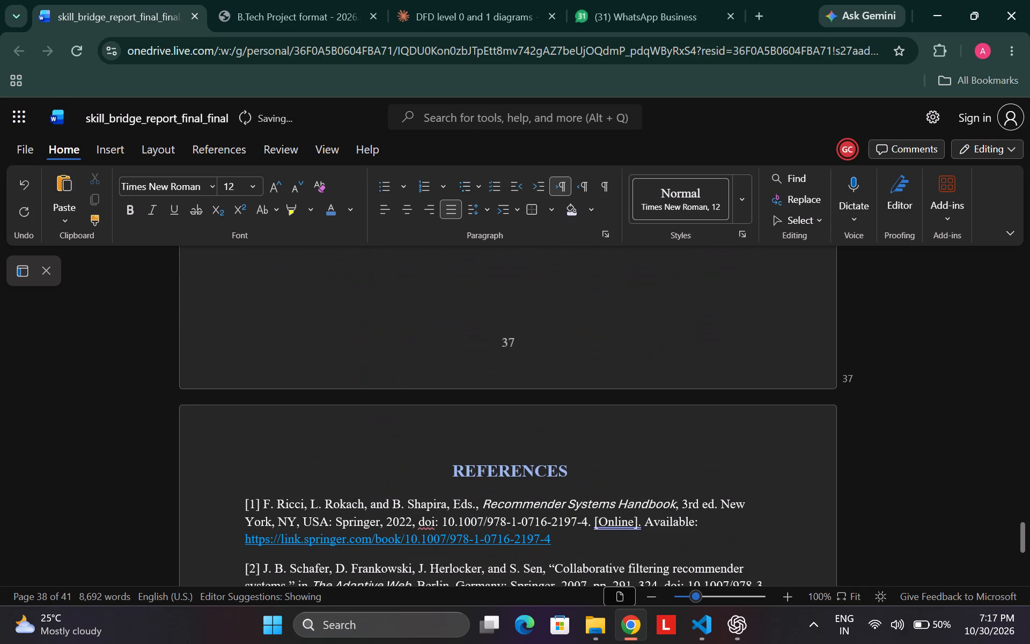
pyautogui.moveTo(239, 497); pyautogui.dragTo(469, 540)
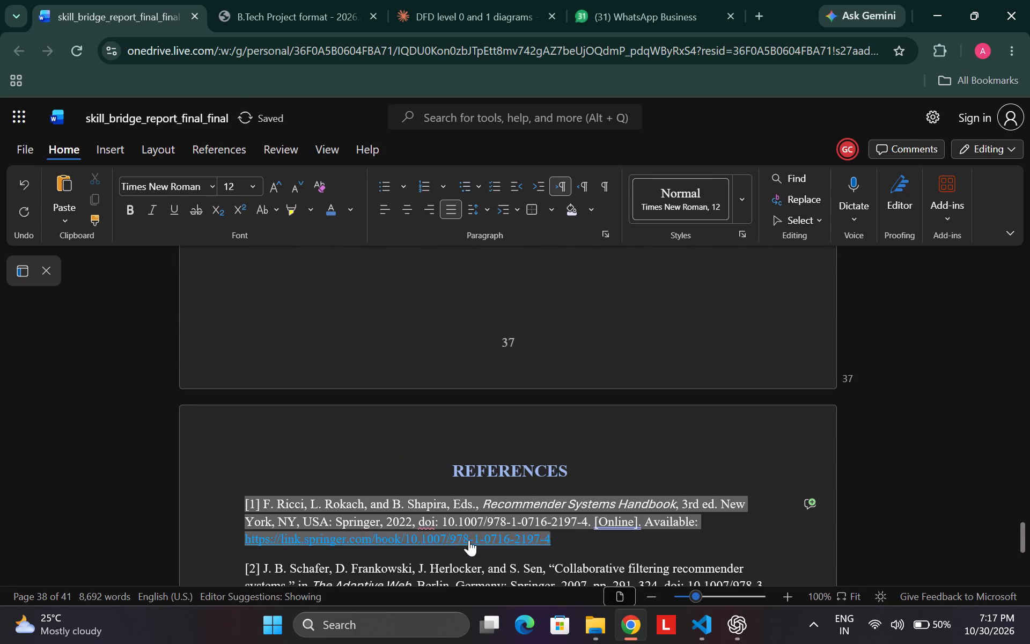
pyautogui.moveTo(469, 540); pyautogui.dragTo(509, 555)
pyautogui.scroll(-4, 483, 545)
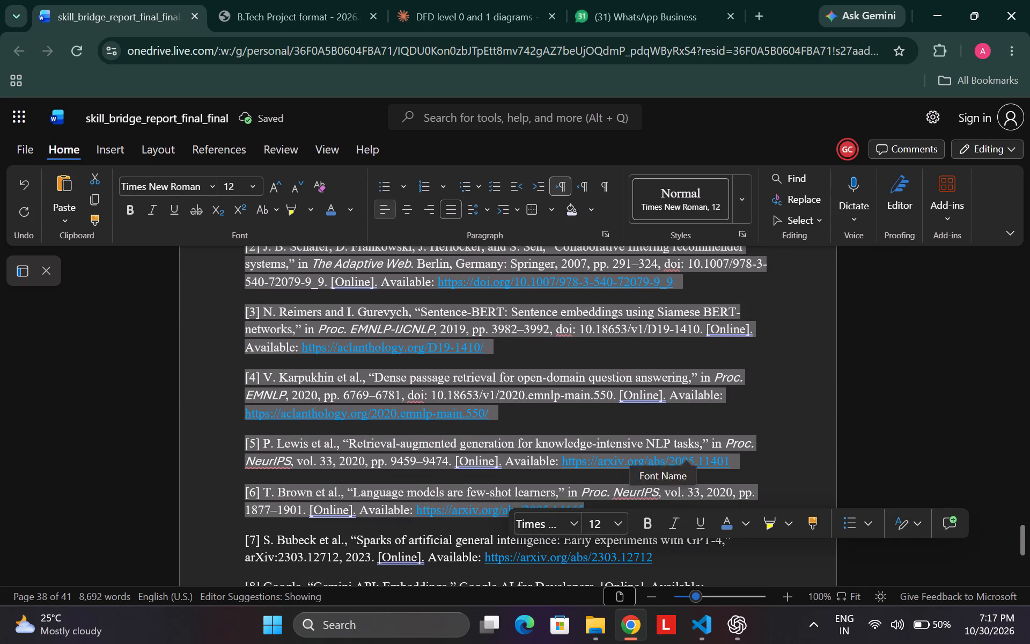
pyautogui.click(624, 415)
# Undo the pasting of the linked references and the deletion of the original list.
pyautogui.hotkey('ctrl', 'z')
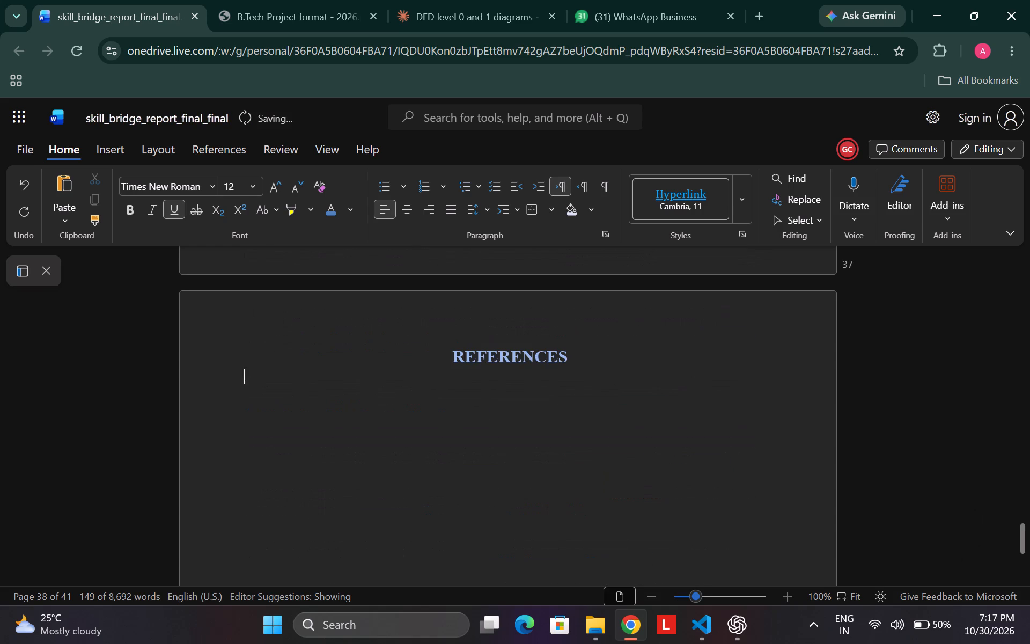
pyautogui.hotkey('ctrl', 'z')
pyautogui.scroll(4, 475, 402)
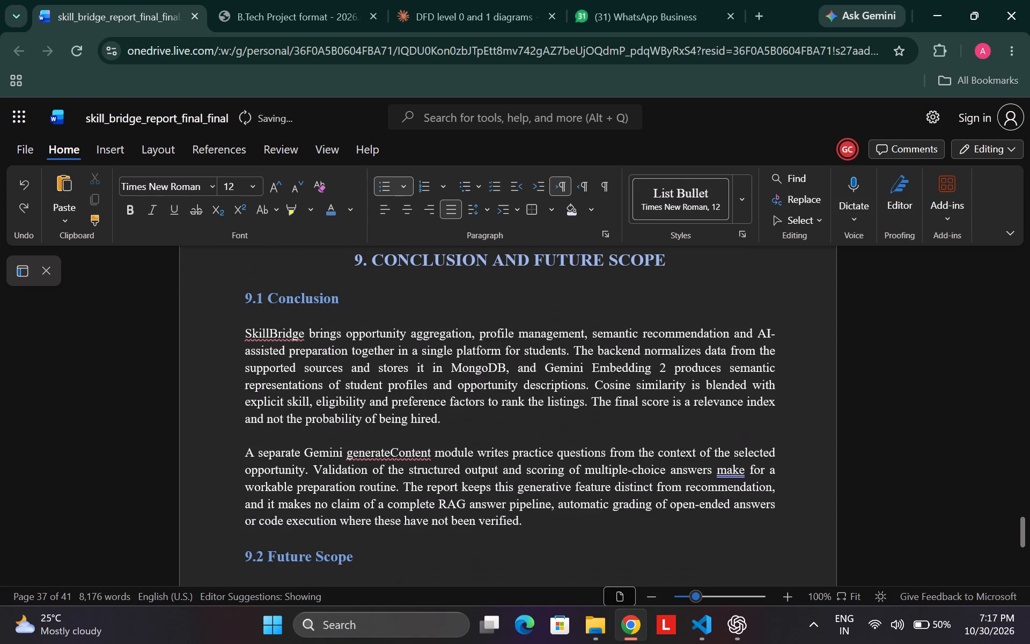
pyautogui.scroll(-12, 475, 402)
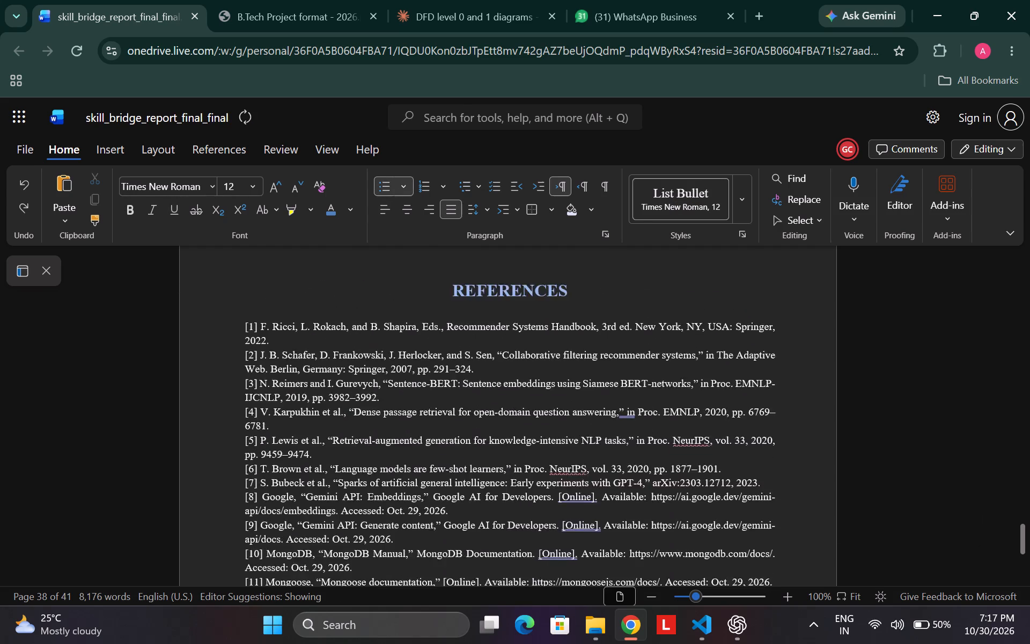
# Check the font and size of the original reference [1] on the REFERENCES page.
pyautogui.scroll(3, 475, 402)
pyautogui.moveTo(329, 440); pyautogui.dragTo(425, 440)
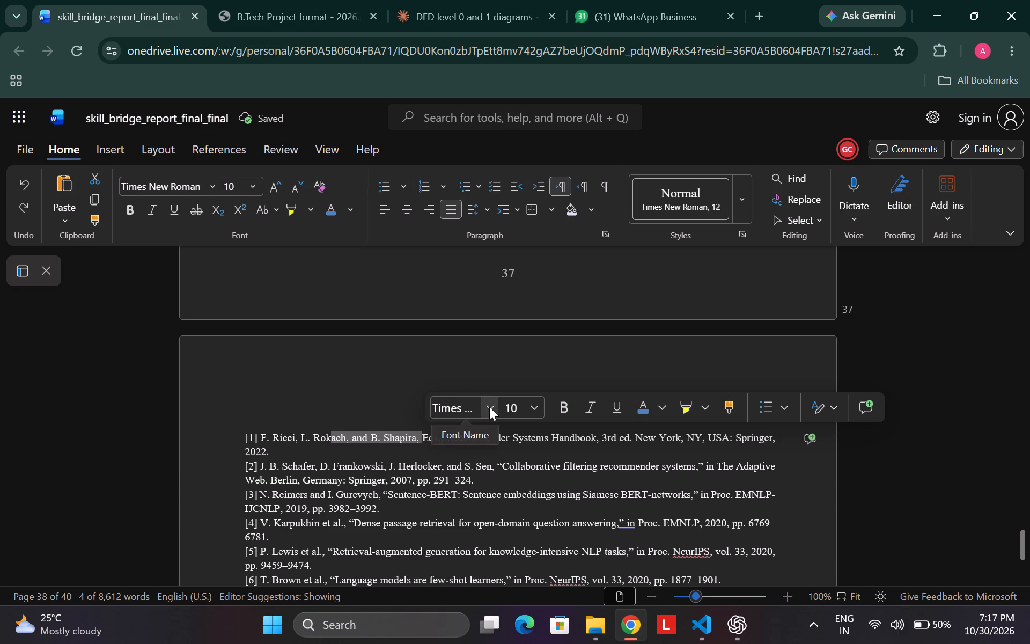
pyautogui.scroll(-2, 436, 485)
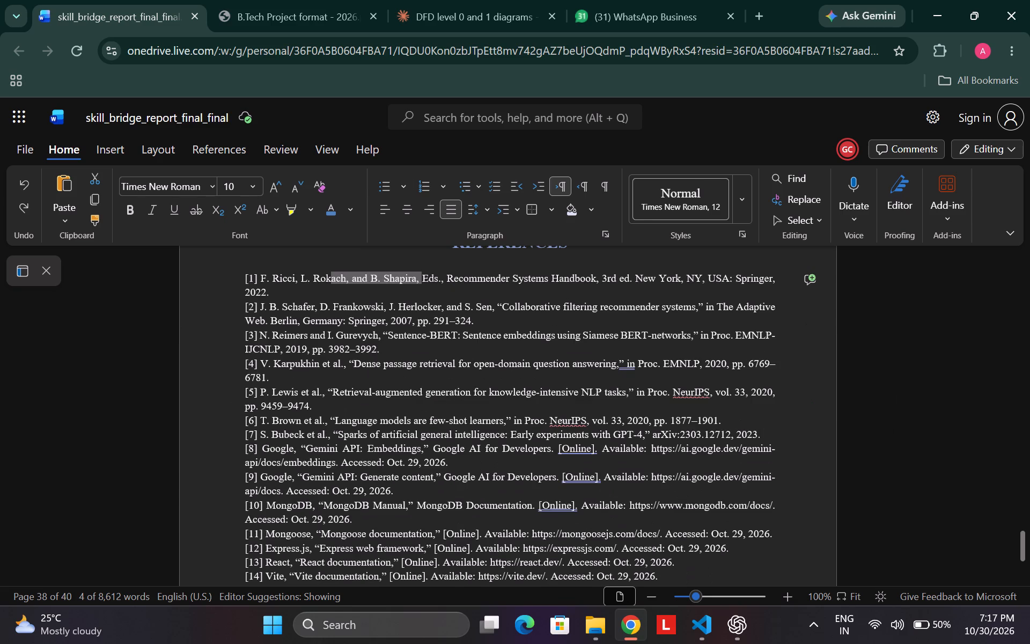
pyautogui.scroll(2, 443, 437)
pyautogui.click(385, 406)
pyautogui.click(390, 432)
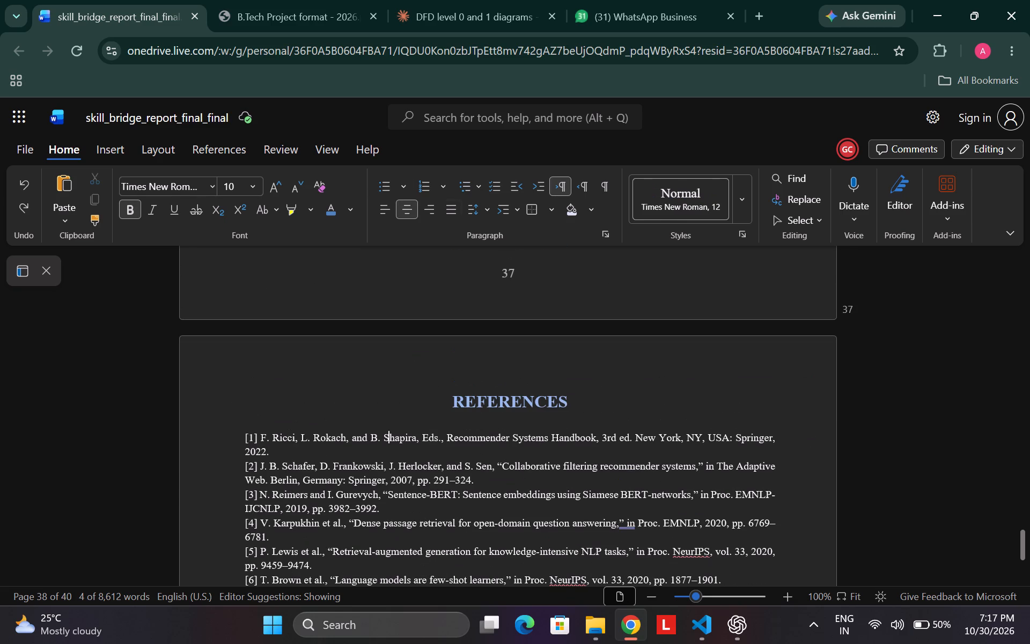
# Undo the last edit to the Result Summary heading in chapter 8.
pyautogui.hotkey('ctrl', 'z')
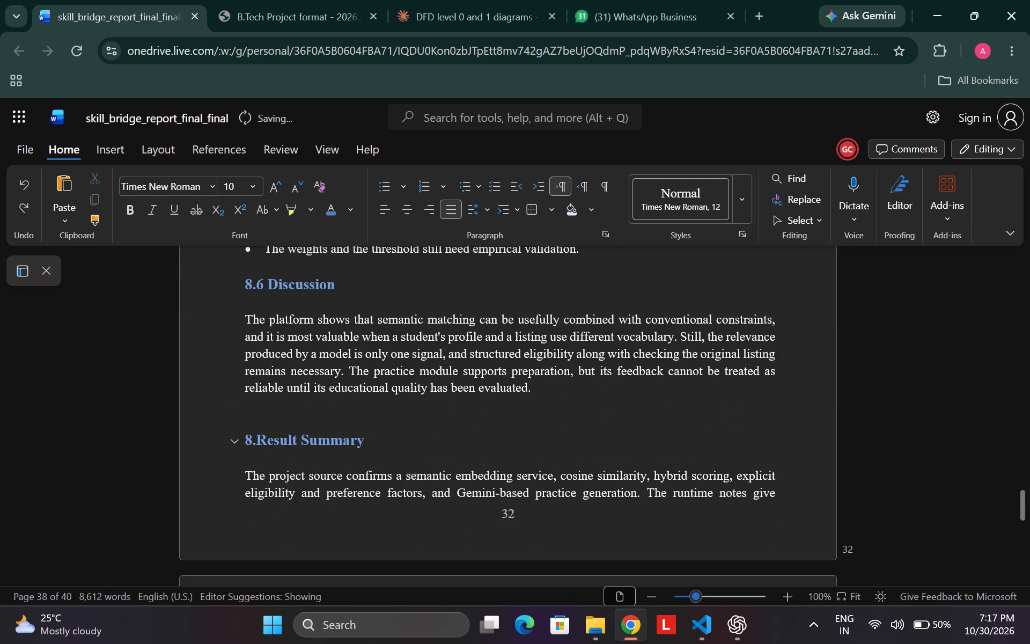
pyautogui.scroll(-5, 468, 421)
pyautogui.scroll(-17, 470, 418)
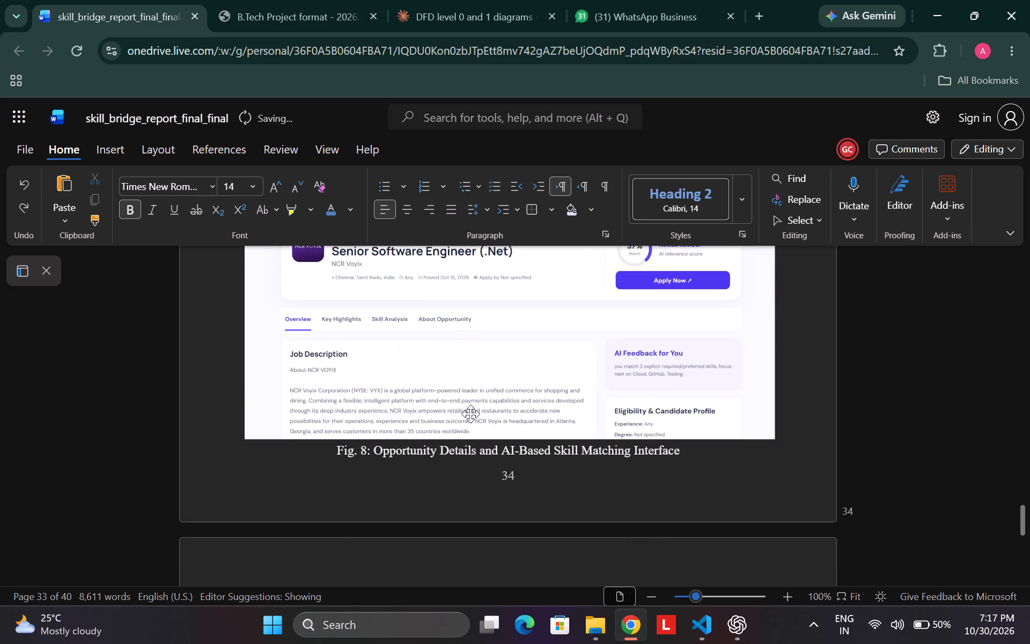
pyautogui.scroll(18, 470, 414)
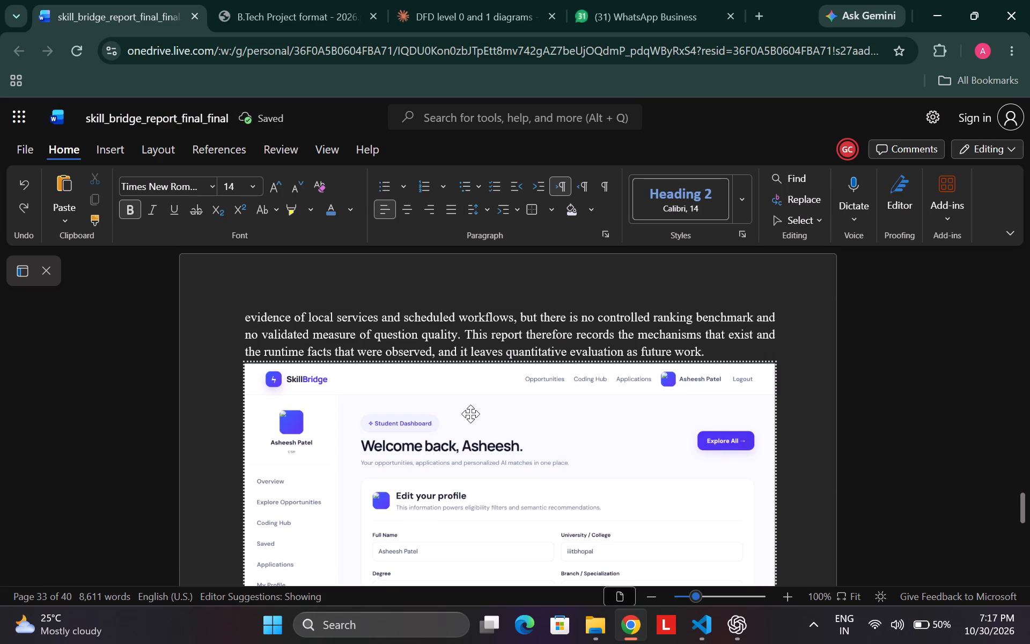
# Return to the REFERENCES page and examine the original references, selecting "[1] F. Ricci, L. Rokach," to see its formatting.
pyautogui.moveTo(1023, 497); pyautogui.dragTo(1026, 562)
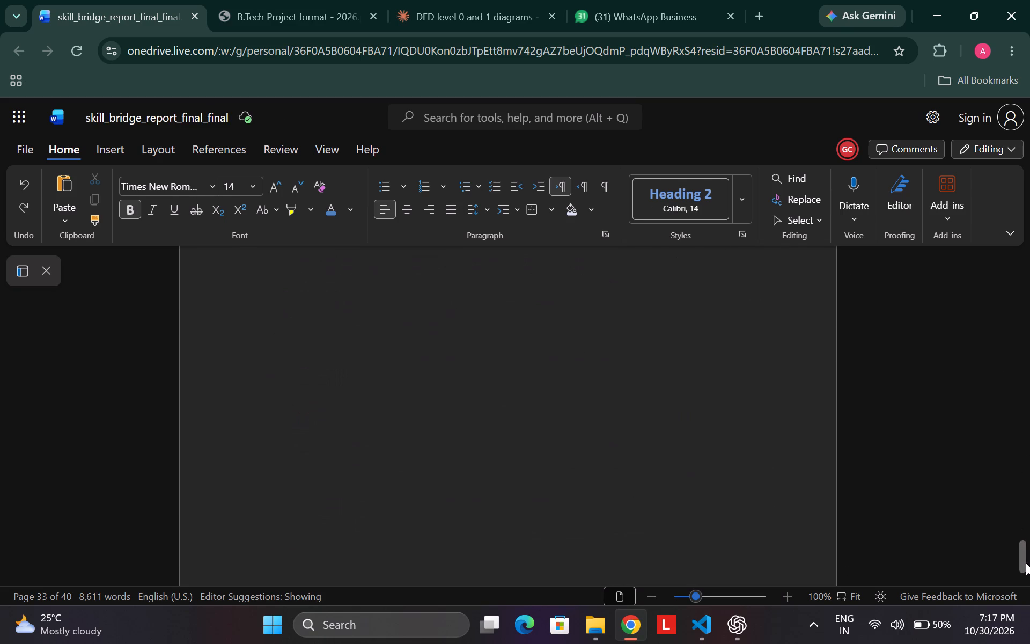
pyautogui.moveTo(1026, 562); pyautogui.dragTo(1029, 587)
pyautogui.scroll(8, 694, 434)
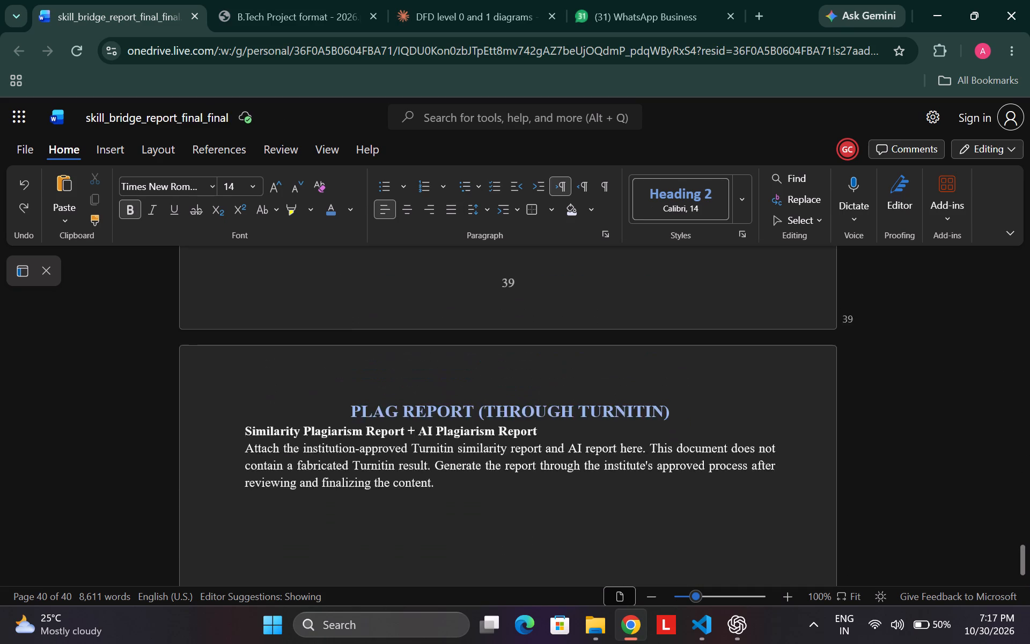
pyautogui.scroll(17, 697, 429)
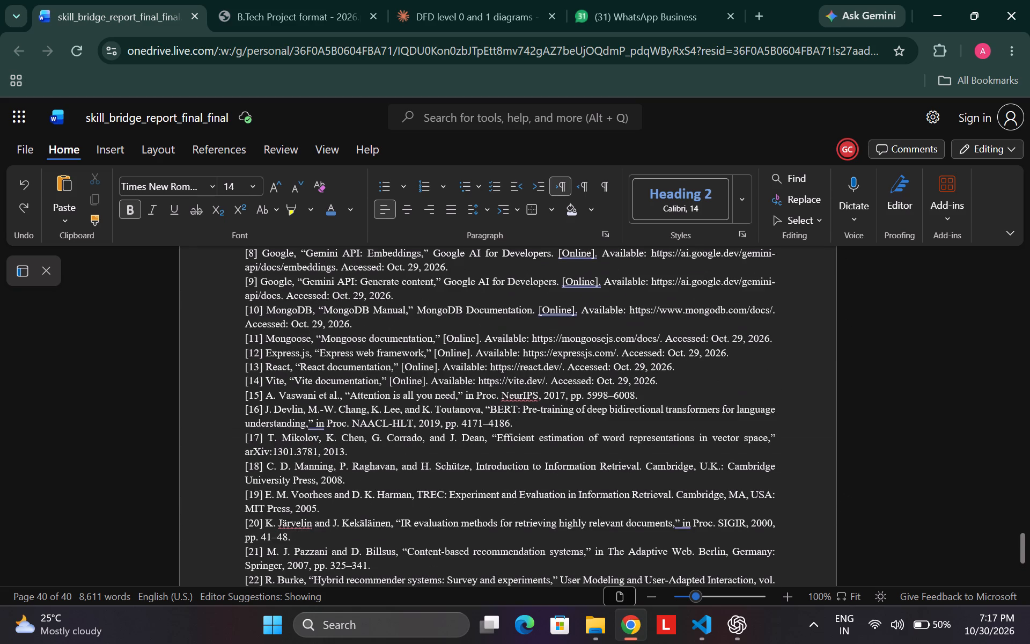
pyautogui.scroll(2, 455, 335)
pyautogui.scroll(3, 378, 367)
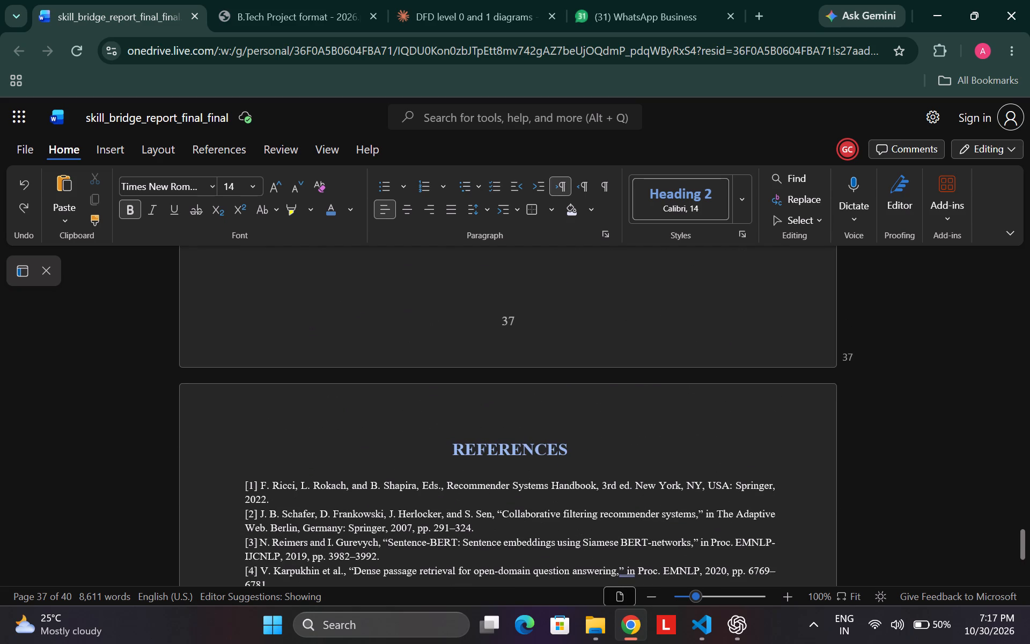
pyautogui.moveTo(241, 479); pyautogui.dragTo(348, 491)
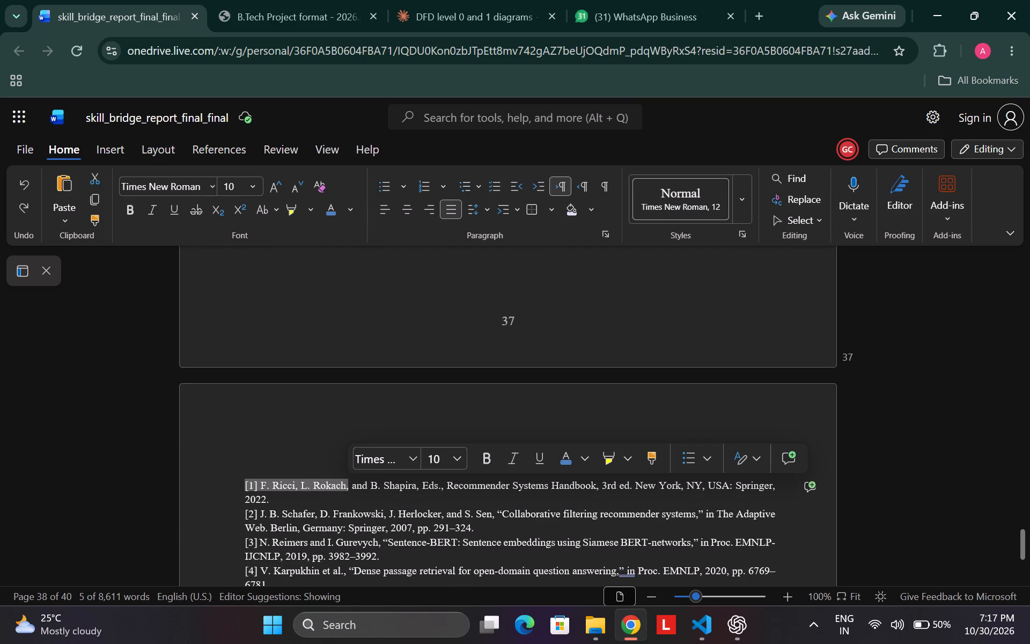
pyautogui.scroll(-2, 360, 474)
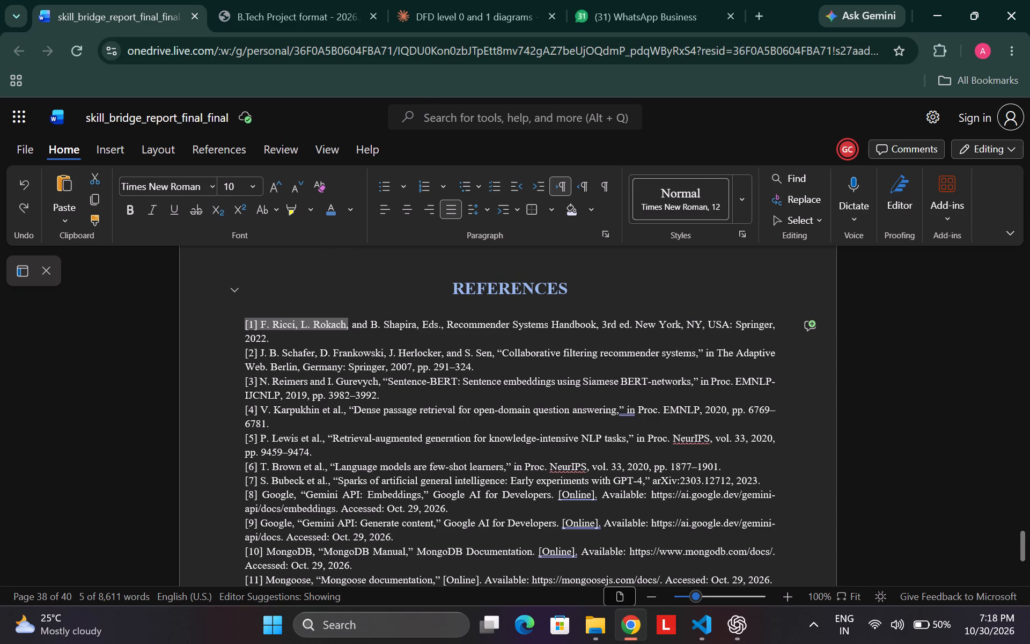
pyautogui.scroll(-1, 453, 340)
pyautogui.scroll(1, 453, 340)
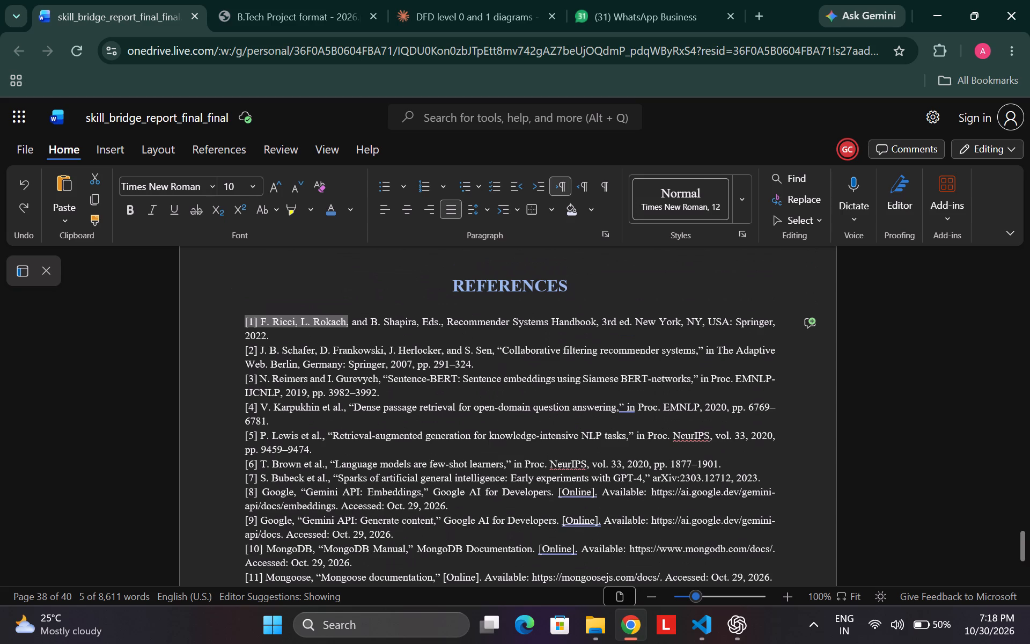
pyautogui.moveTo(239, 318); pyautogui.dragTo(480, 428)
pyautogui.scroll(-2, 468, 414)
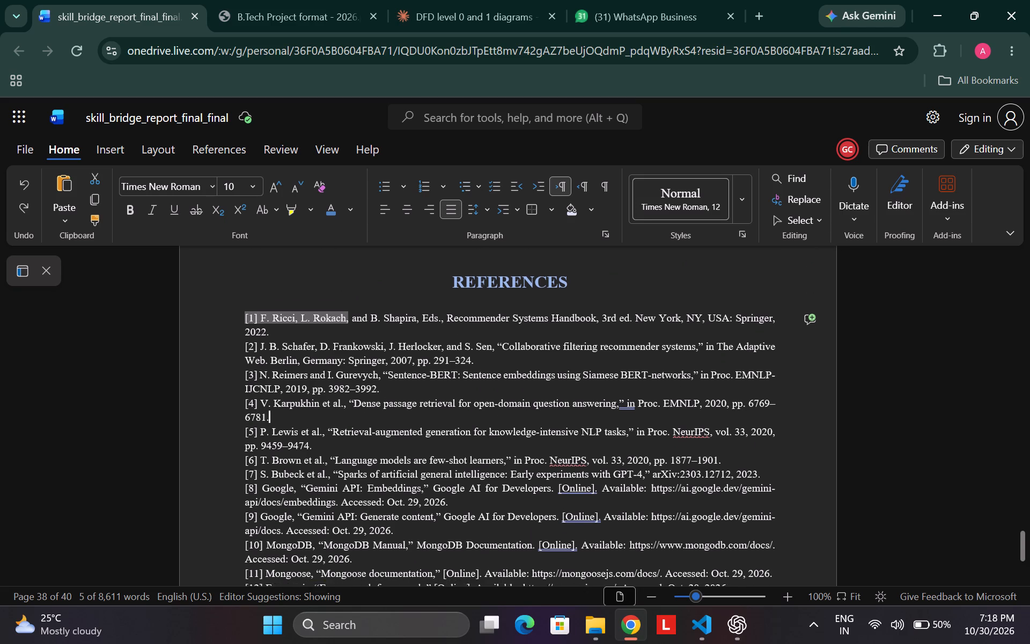
pyautogui.scroll(-2, 480, 428)
pyautogui.moveTo(480, 428); pyautogui.dragTo(491, 449)
pyautogui.scroll(-3, 491, 436)
pyautogui.click(600, 323)
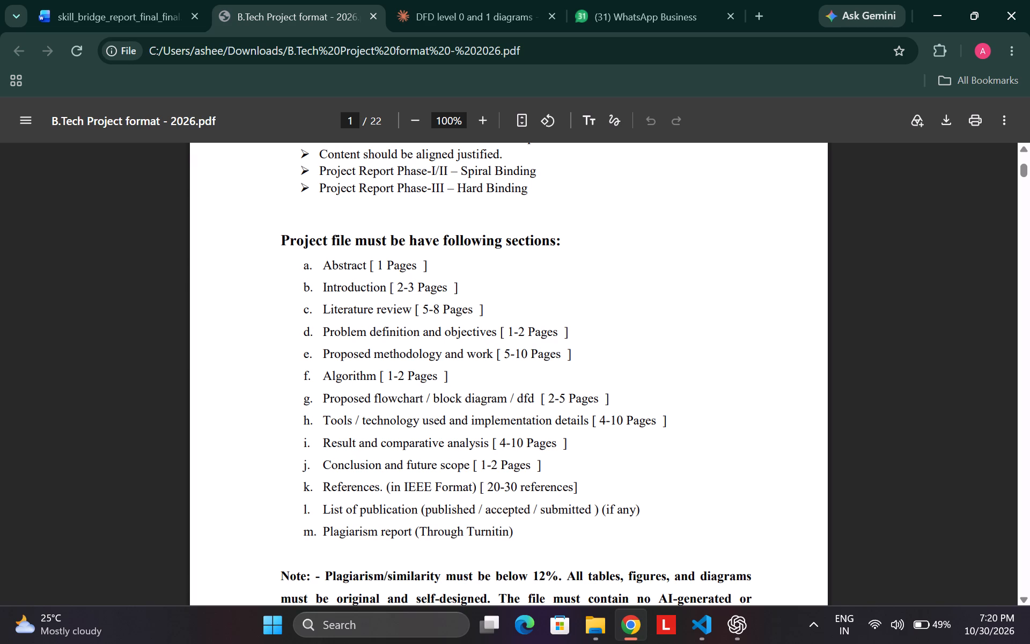
pyautogui.click(64, 0)
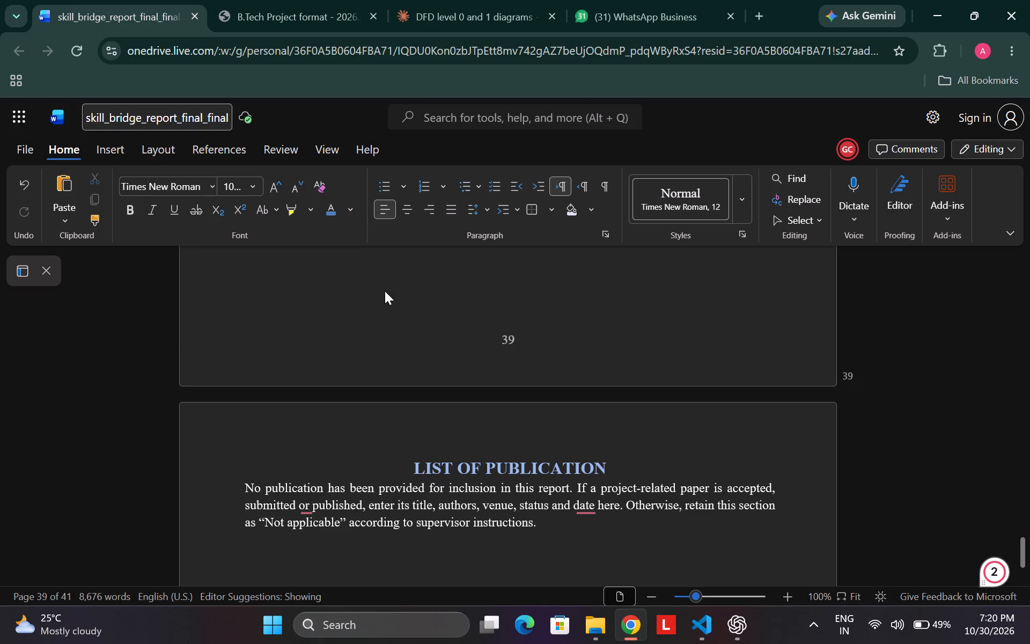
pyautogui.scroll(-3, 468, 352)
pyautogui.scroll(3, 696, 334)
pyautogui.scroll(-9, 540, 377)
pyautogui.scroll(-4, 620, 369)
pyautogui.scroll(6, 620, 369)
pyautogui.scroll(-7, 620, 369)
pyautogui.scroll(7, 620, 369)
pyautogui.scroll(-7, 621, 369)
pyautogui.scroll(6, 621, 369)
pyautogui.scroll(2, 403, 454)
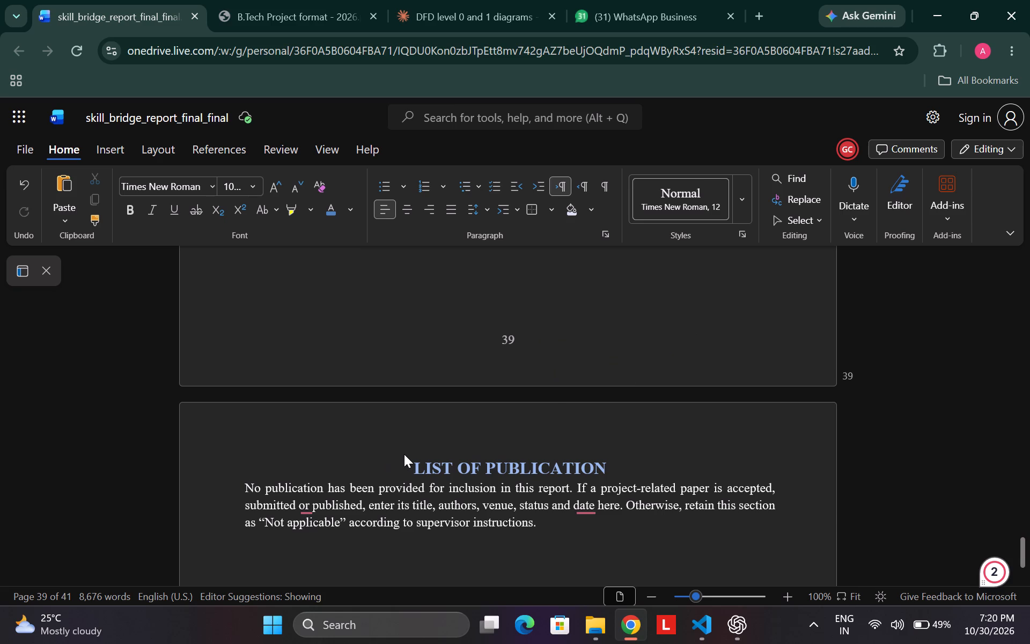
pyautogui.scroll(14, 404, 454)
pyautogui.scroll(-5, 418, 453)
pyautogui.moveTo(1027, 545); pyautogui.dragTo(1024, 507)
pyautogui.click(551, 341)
# Delete the placeholder text "your GitHub repository URL here" from reference [24], keeping its square brackets.
pyautogui.scroll(7, 551, 341)
pyautogui.scroll(2, 577, 459)
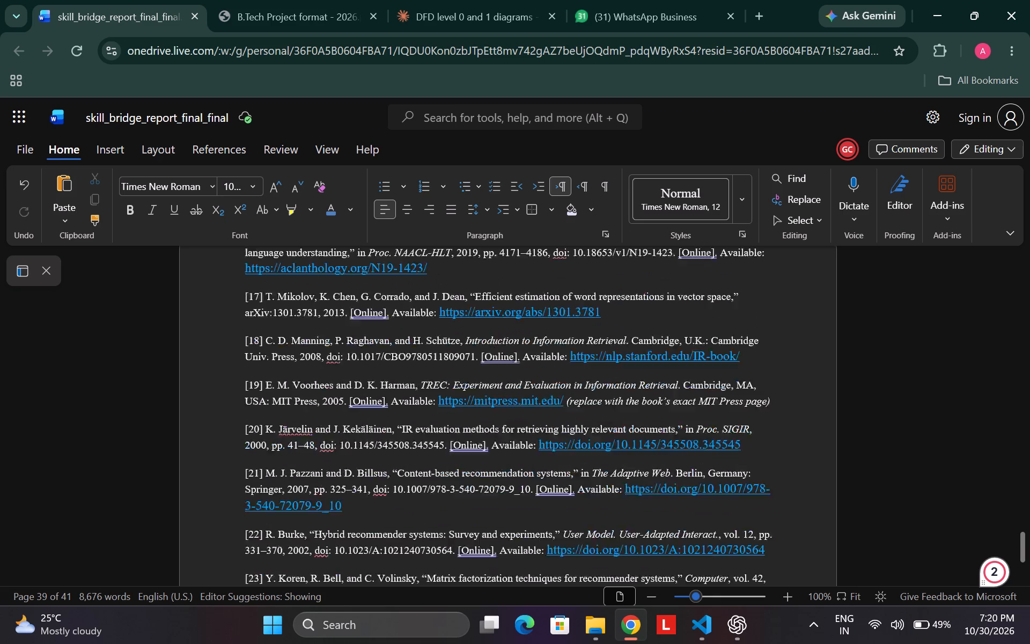
pyautogui.scroll(-3, 564, 455)
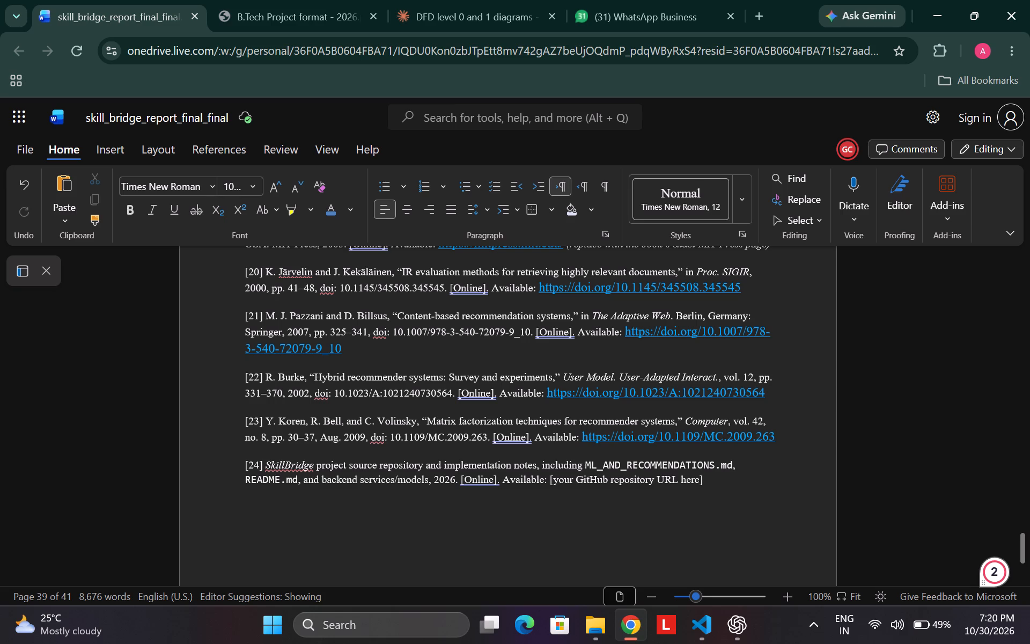
pyautogui.click(695, 479)
pyautogui.click(700, 478)
pyautogui.press('BackSpace')
pyautogui.press('BackSpace')
pyautogui.press('BackSpace')
pyautogui.press('BackSpace')
pyautogui.press('BackSpace')
pyautogui.press('BackSpace')
pyautogui.press('BackSpace')
pyautogui.press('BackSpace')
pyautogui.press('BackSpace')
pyautogui.press('BackSpace')
pyautogui.press('BackSpace')
pyautogui.press('BackSpace')
pyautogui.press('BackSpace')
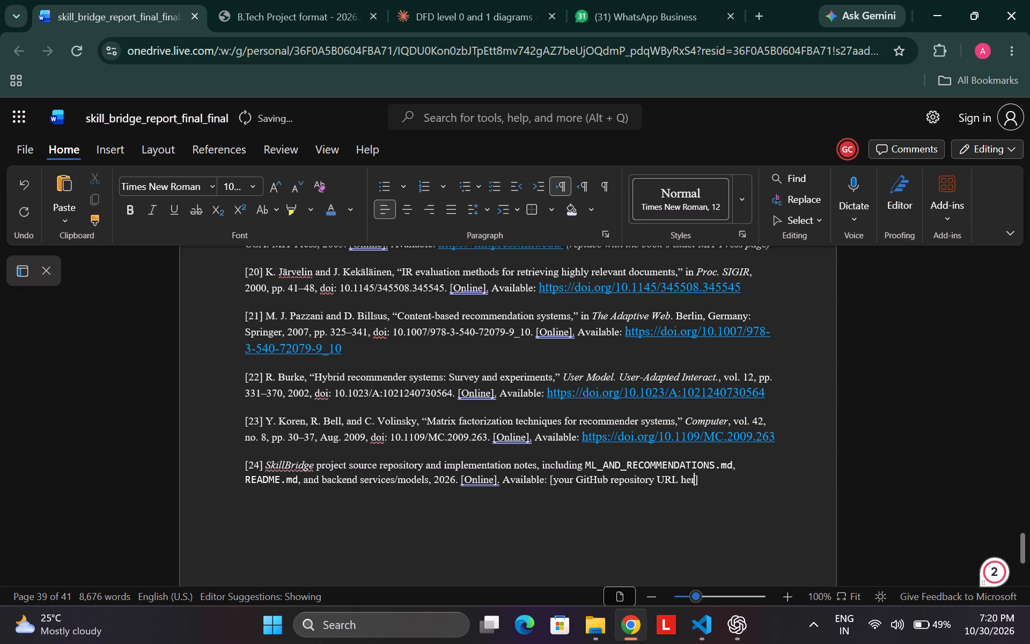
pyautogui.press('BackSpace')
pyautogui.press('BackSpace')
pyautogui.press('BackSpace')
pyautogui.press('BackSpace')
pyautogui.press('BackSpace')
pyautogui.press('BackSpace')
pyautogui.press('BackSpace')
pyautogui.press('BackSpace')
pyautogui.press('BackSpace')
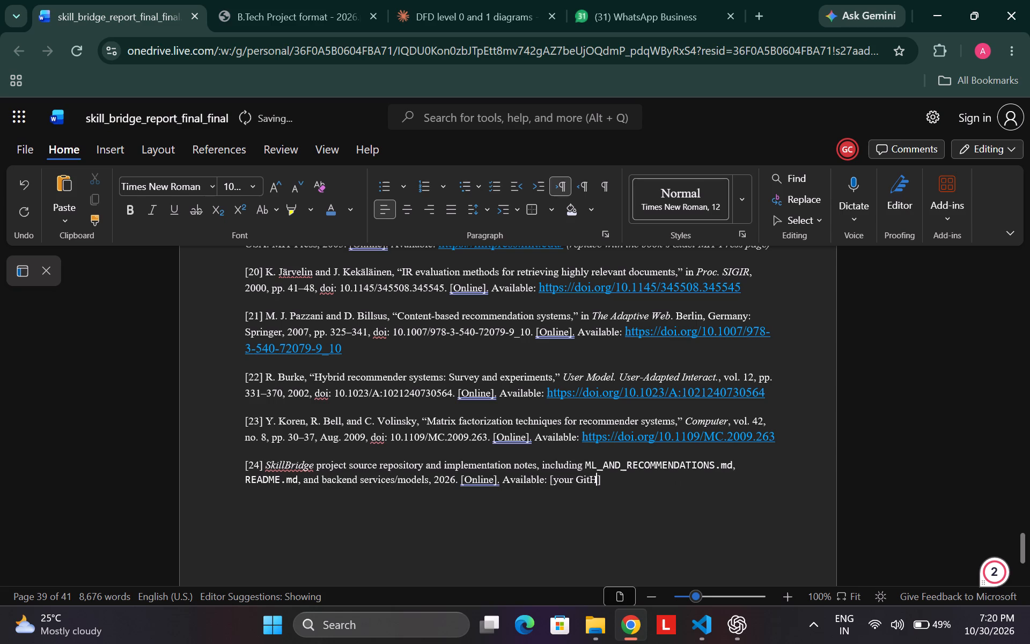
pyautogui.press('BackSpace')
pyautogui.press('BackSpace')
pyautogui.press('BackSpace')
pyautogui.press('BackSpace')
pyautogui.press('BackSpace')
pyautogui.press('BackSpace')
pyautogui.press('BackSpace')
pyautogui.press('BackSpace')
pyautogui.press('BackSpace')
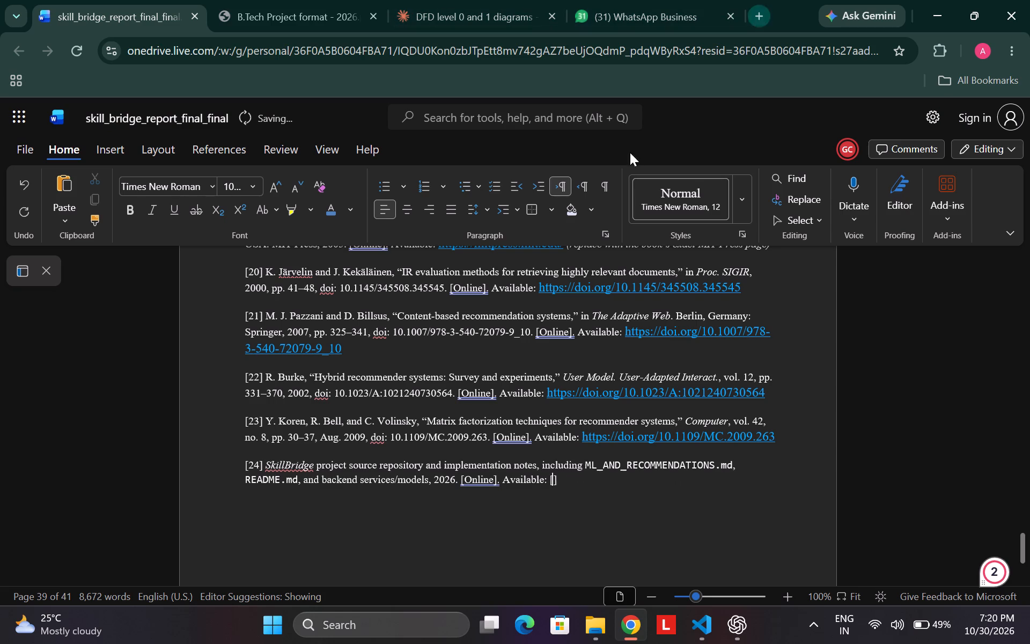
# Review the full reference list from [24] back to [1] and forward again to the LIST OF PUBLICATION page.
pyautogui.scroll(2, 647, 550)
pyautogui.scroll(3, 621, 448)
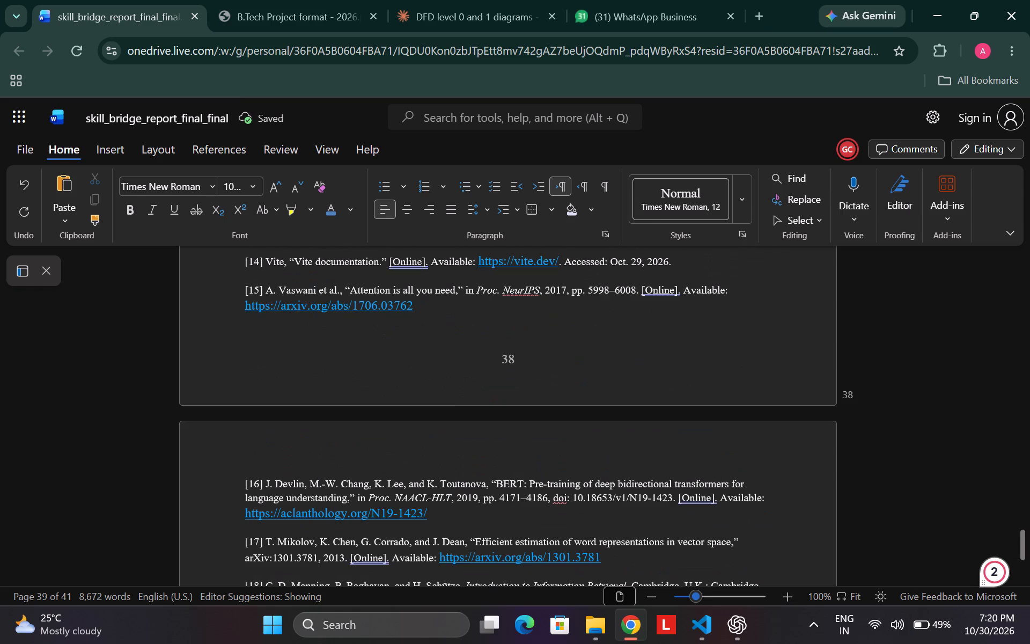
pyautogui.scroll(5, 575, 457)
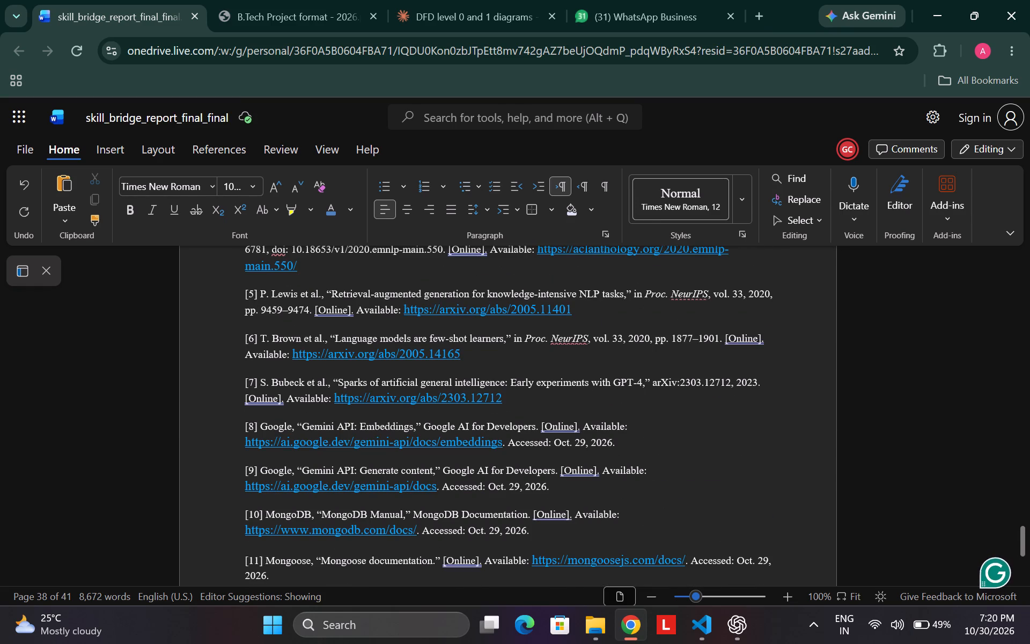
pyautogui.scroll(3, 710, 472)
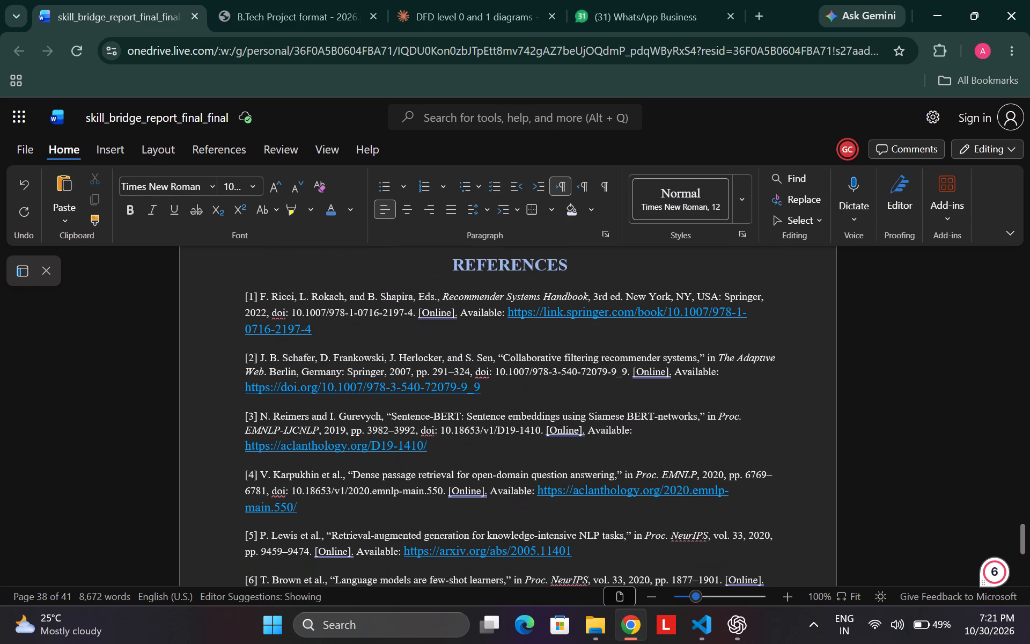
pyautogui.scroll(1, 712, 473)
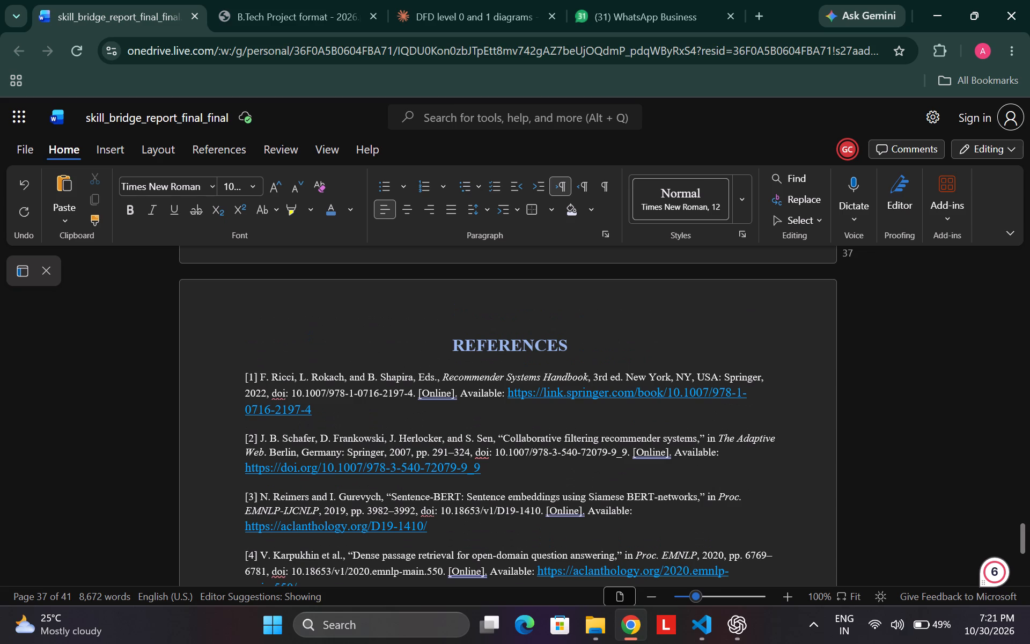
pyautogui.scroll(-12, 482, 420)
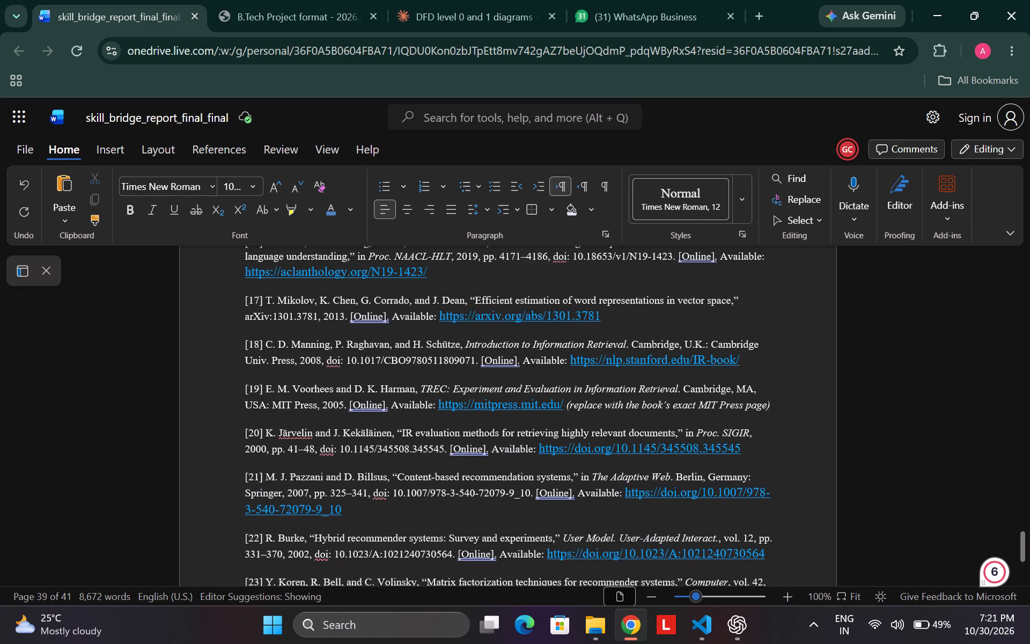
pyautogui.scroll(-5, 482, 420)
pyautogui.scroll(2, 482, 420)
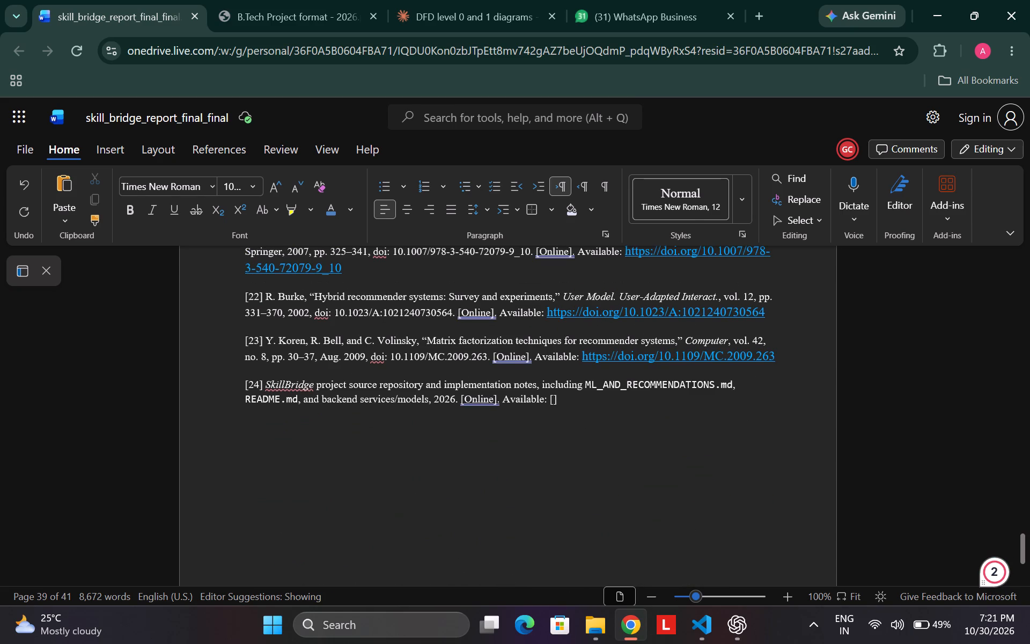
pyautogui.scroll(11, 540, 463)
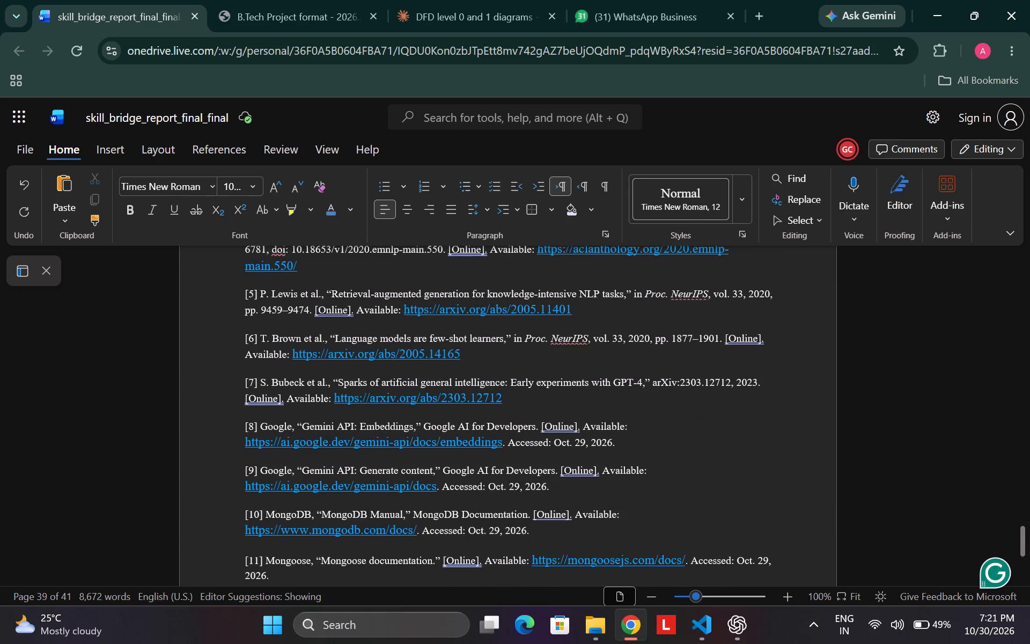
pyautogui.scroll(5, 540, 463)
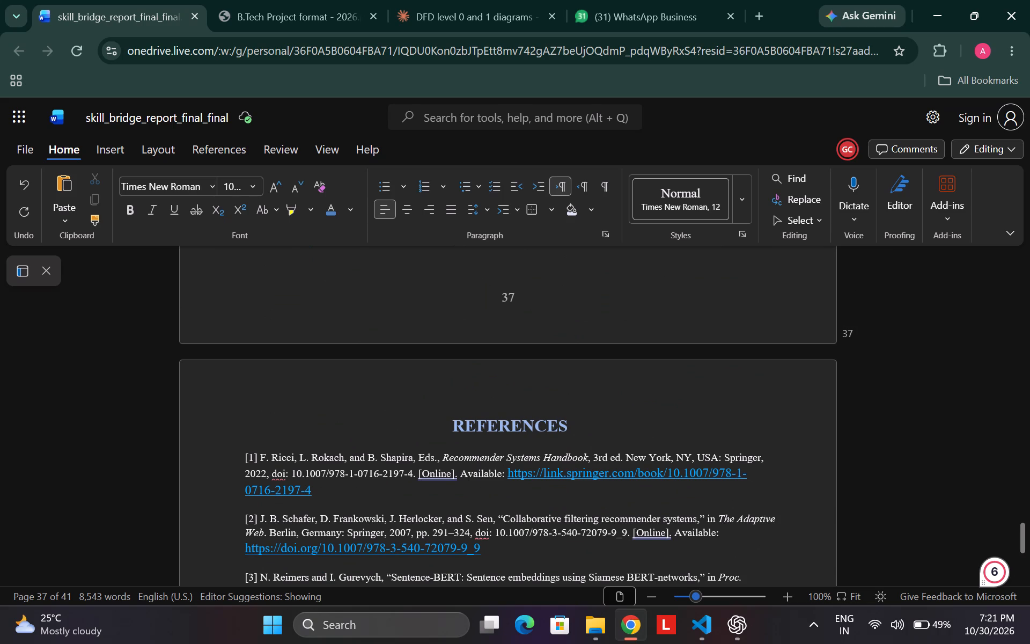
pyautogui.click(309, 513)
pyautogui.click(281, 507)
pyautogui.scroll(-1, 548, 486)
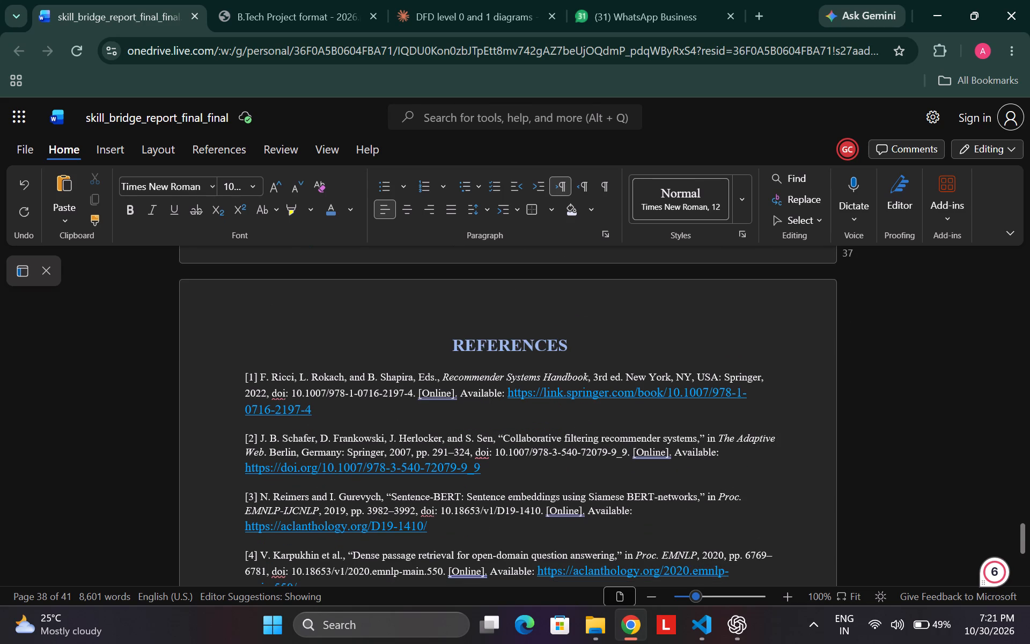
pyautogui.scroll(-7, 549, 487)
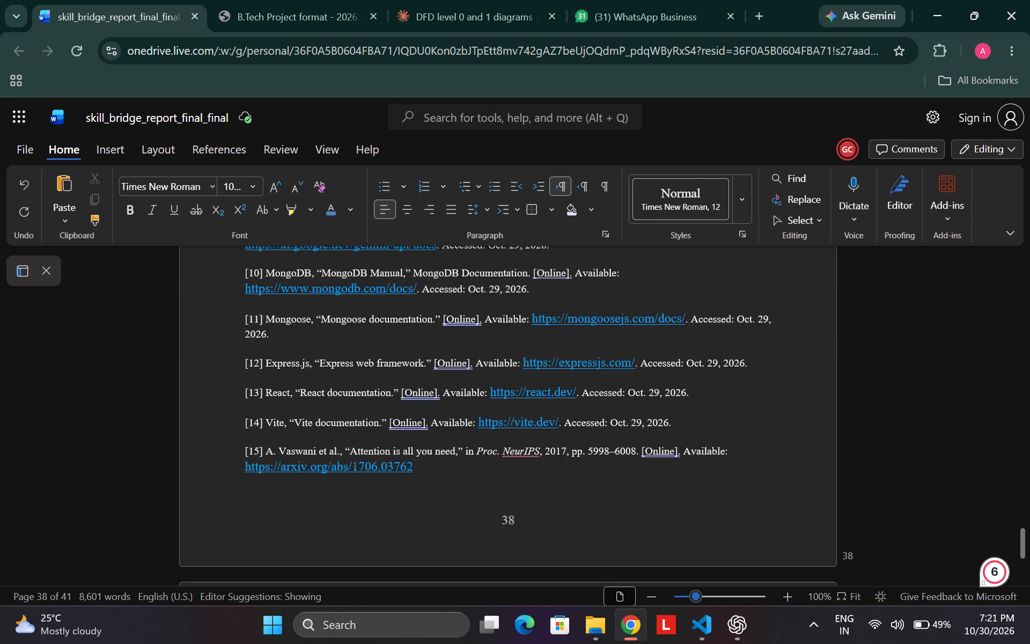
pyautogui.scroll(-16, 549, 487)
pyautogui.scroll(2, 549, 487)
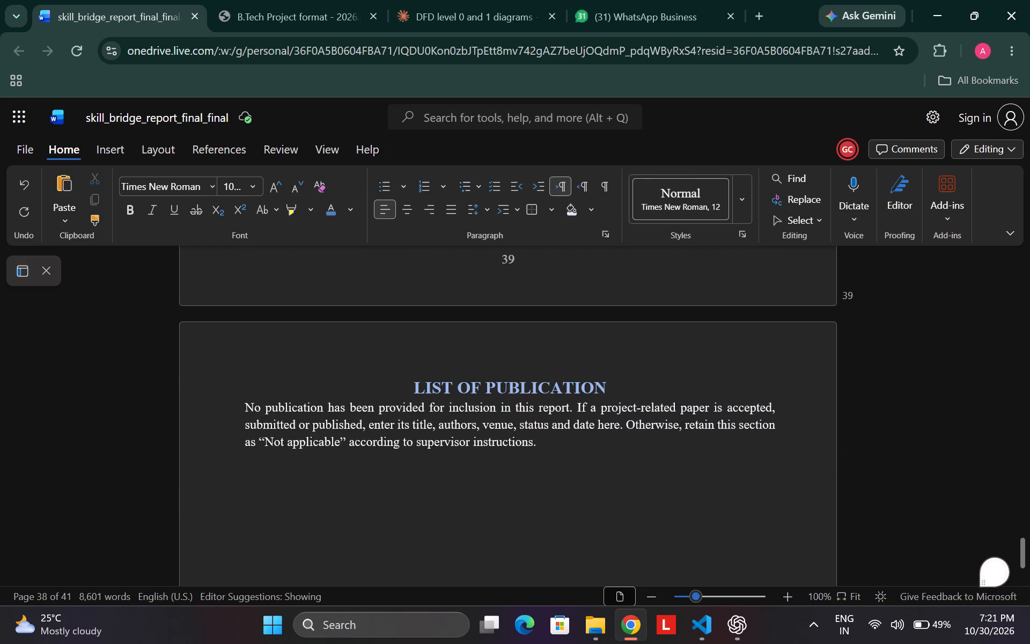
# Look back through the report from the LIST OF PUBLICATION page to the cover page, including its submission, supervisor and date details.
pyautogui.scroll(19, 549, 487)
pyautogui.scroll(11, 551, 487)
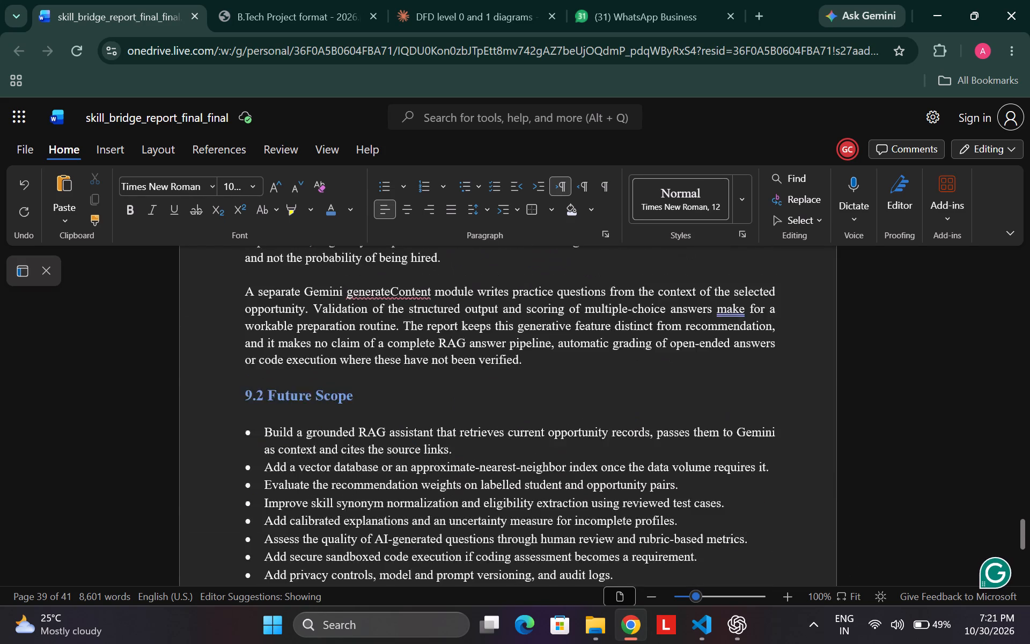
pyautogui.scroll(17, 551, 487)
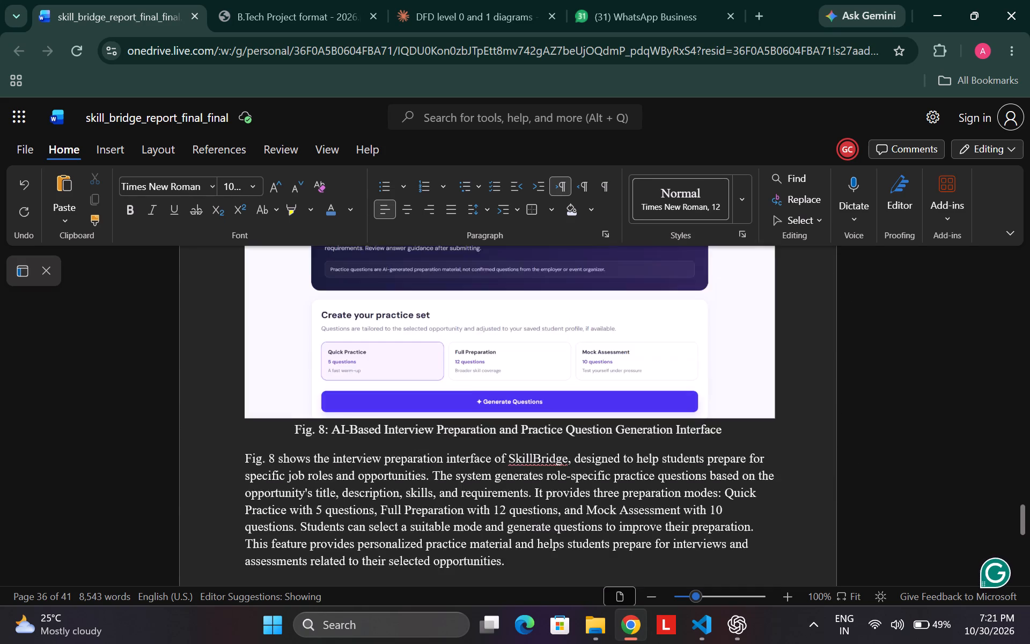
pyautogui.scroll(5, 551, 487)
pyautogui.scroll(-2, 551, 487)
pyautogui.scroll(5, 551, 487)
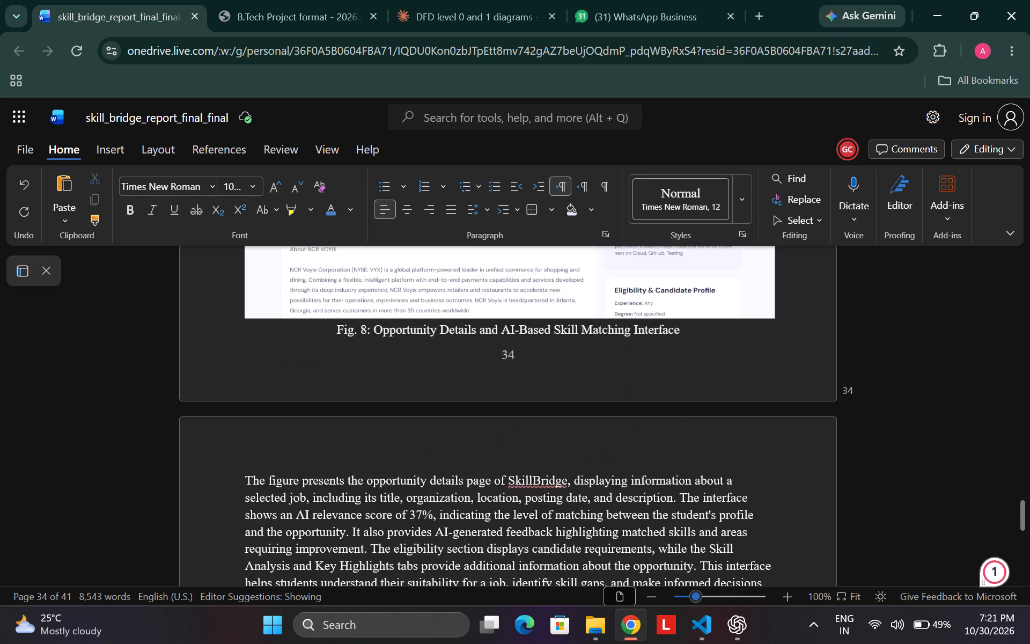
pyautogui.scroll(9, 551, 487)
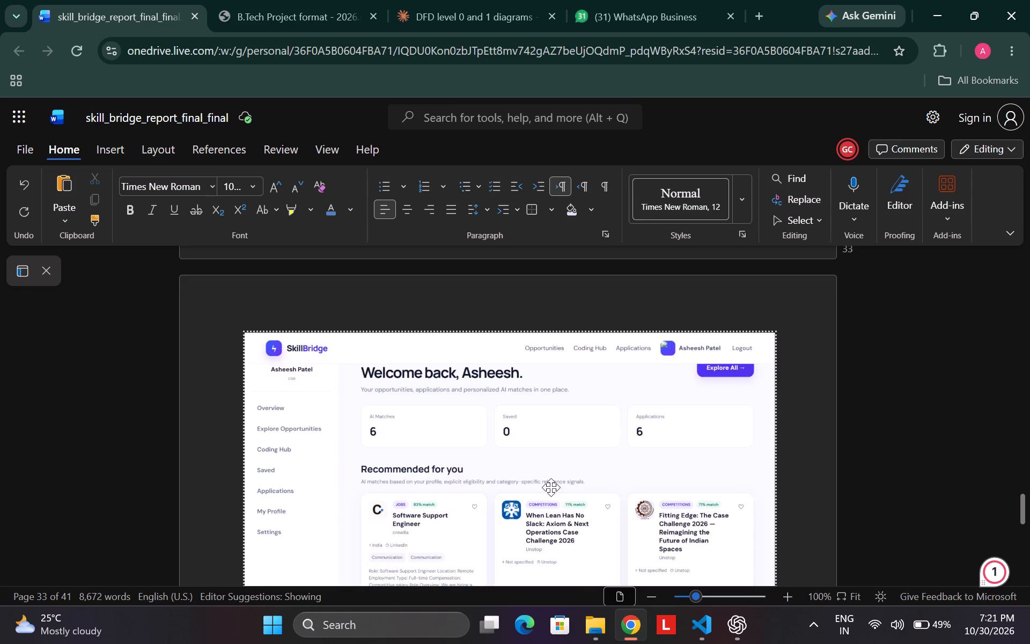
pyautogui.scroll(20, 551, 487)
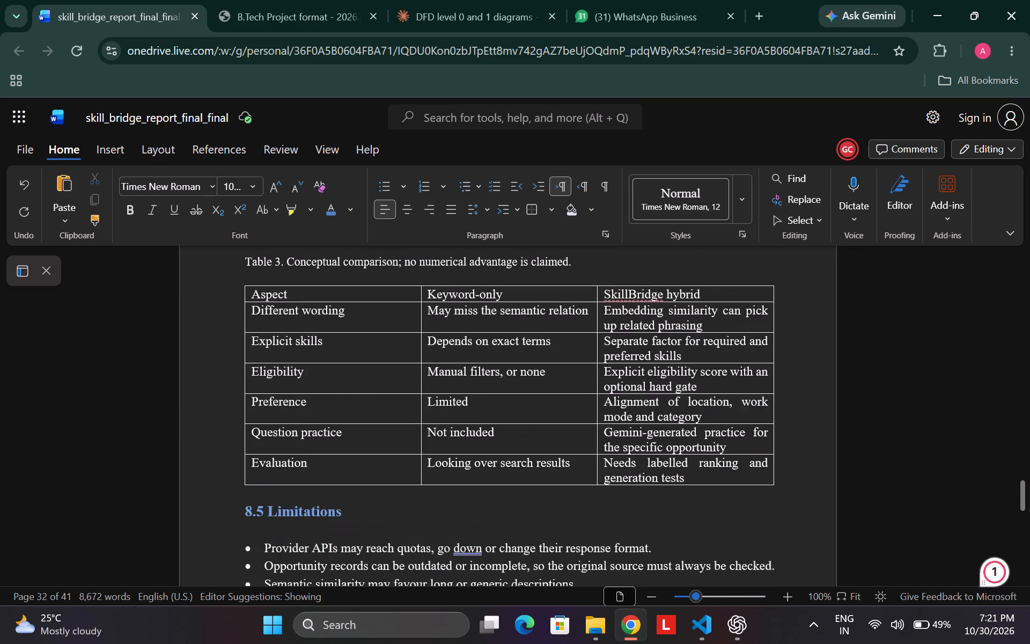
pyautogui.scroll(16, 551, 487)
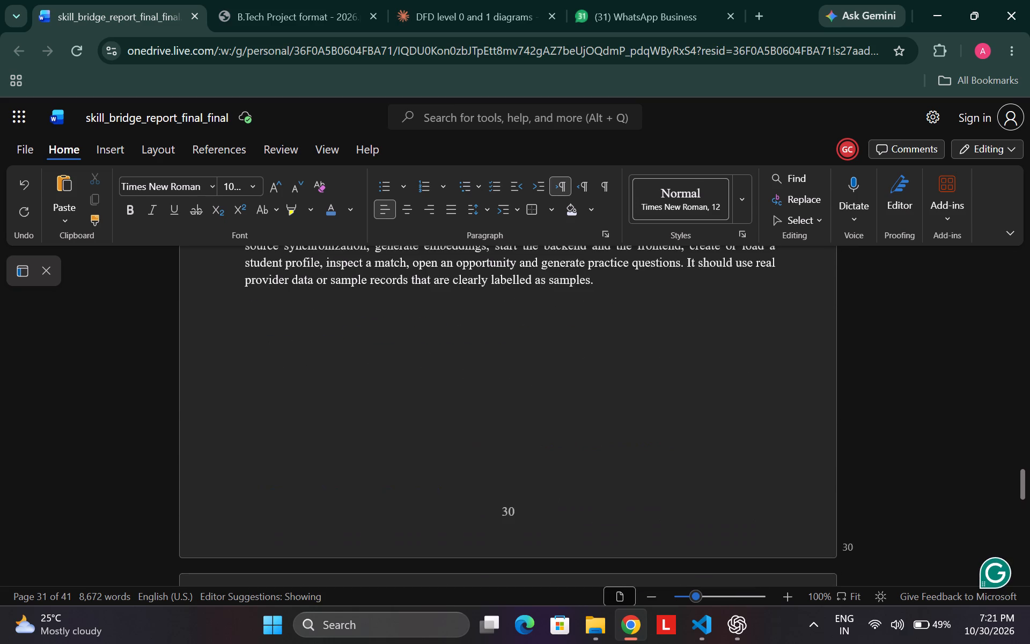
pyautogui.scroll(5, 554, 487)
pyautogui.moveTo(1024, 481); pyautogui.dragTo(1029, 225)
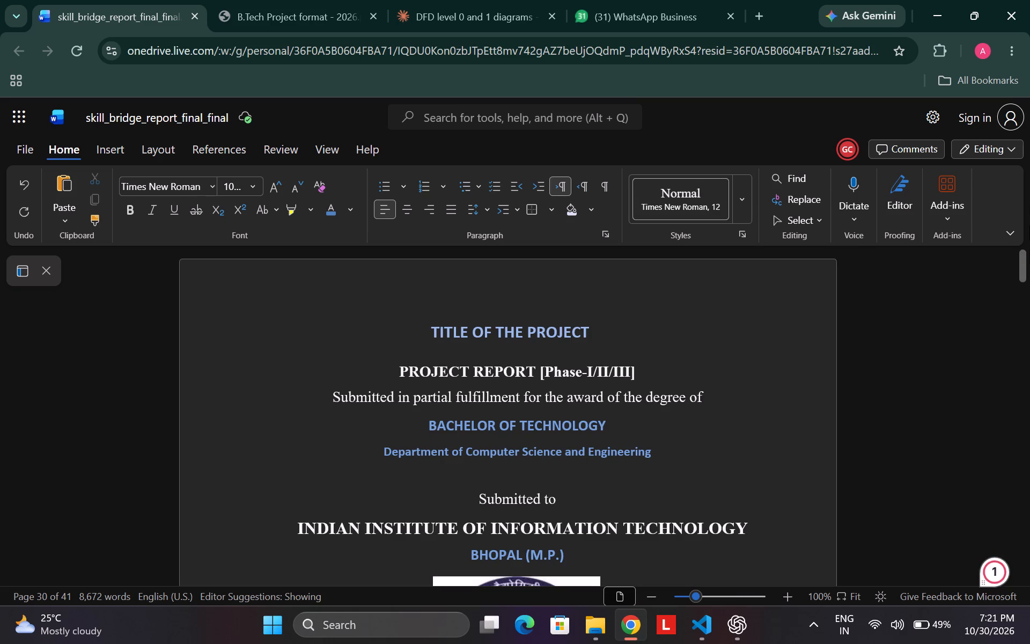
pyautogui.moveTo(1029, 225); pyautogui.dragTo(1029, 197)
pyautogui.scroll(-6, 686, 431)
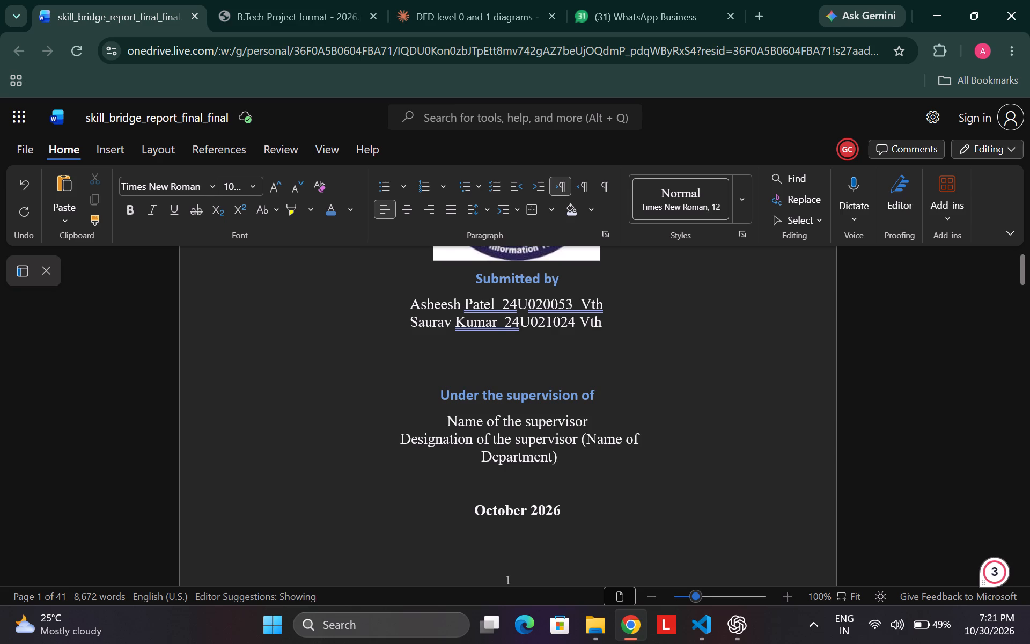
pyautogui.scroll(-5, 657, 409)
pyautogui.scroll(6, 646, 402)
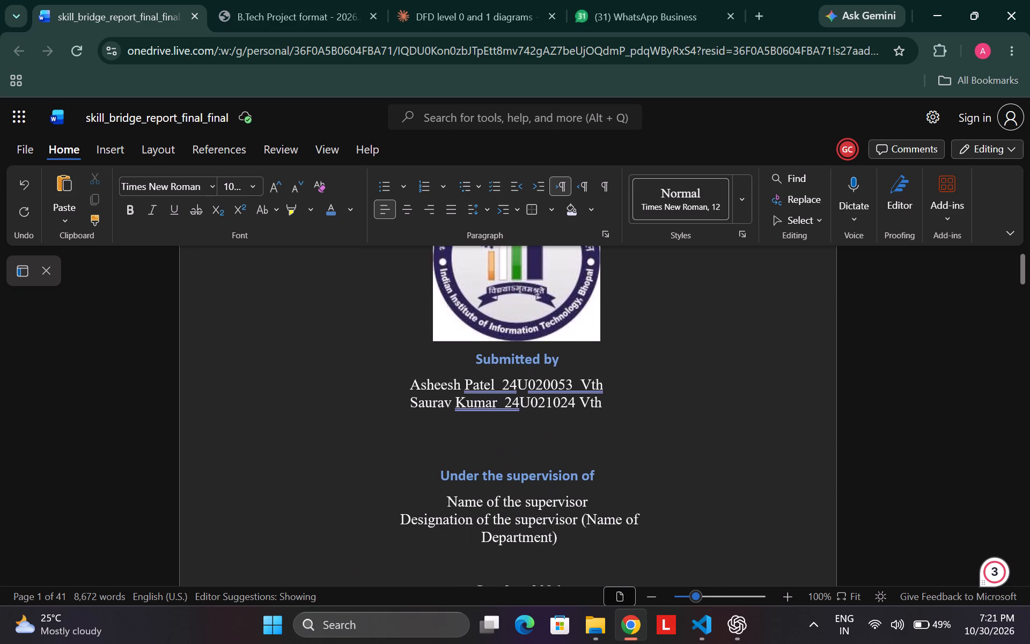
pyautogui.scroll(-2, 656, 398)
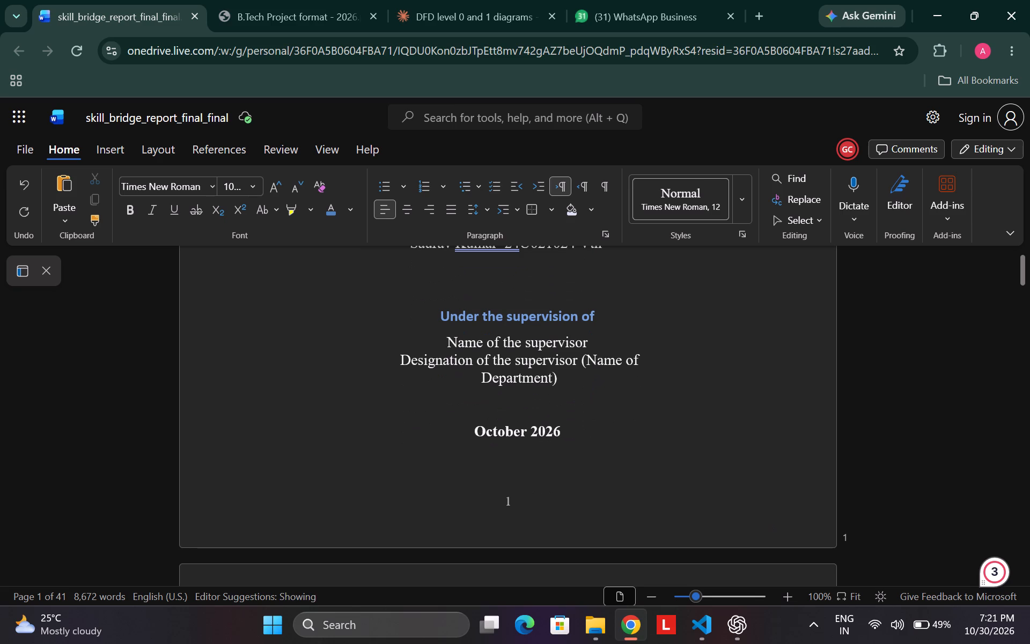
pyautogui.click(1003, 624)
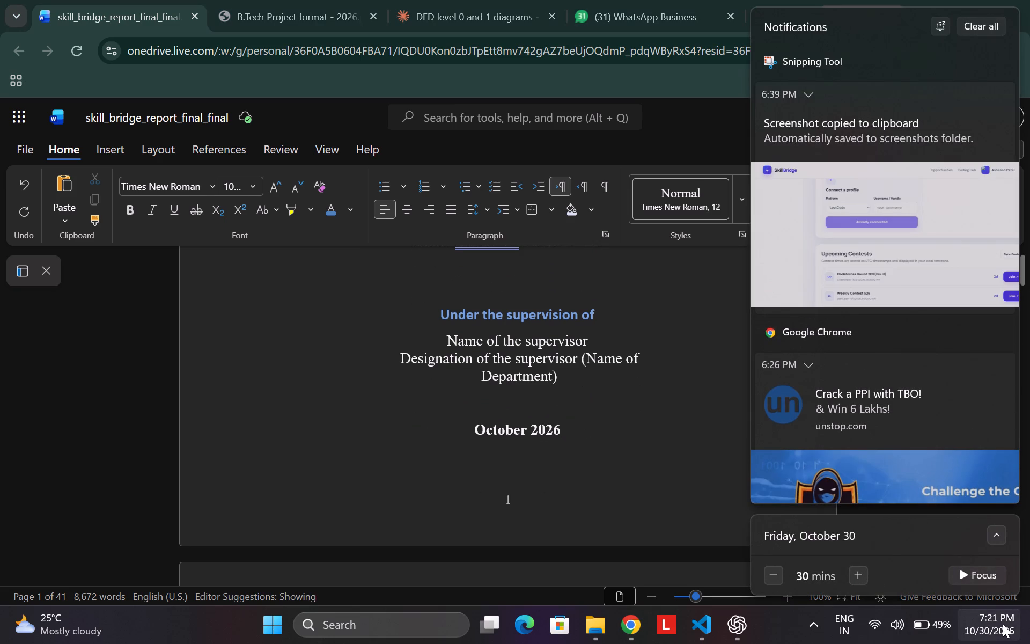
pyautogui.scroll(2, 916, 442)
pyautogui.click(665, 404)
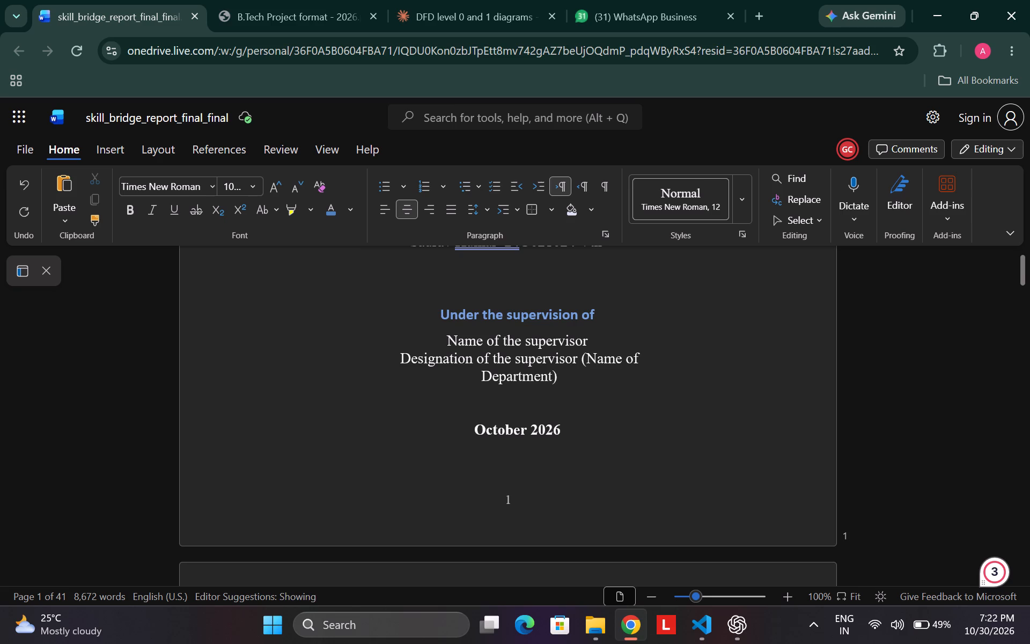
# Examine the cover page's student and supervisor details and the start of the CERTIFICATE page.
pyautogui.scroll(3, 607, 442)
pyautogui.scroll(-5, 606, 437)
pyautogui.scroll(3, 596, 427)
pyautogui.scroll(-1, 596, 427)
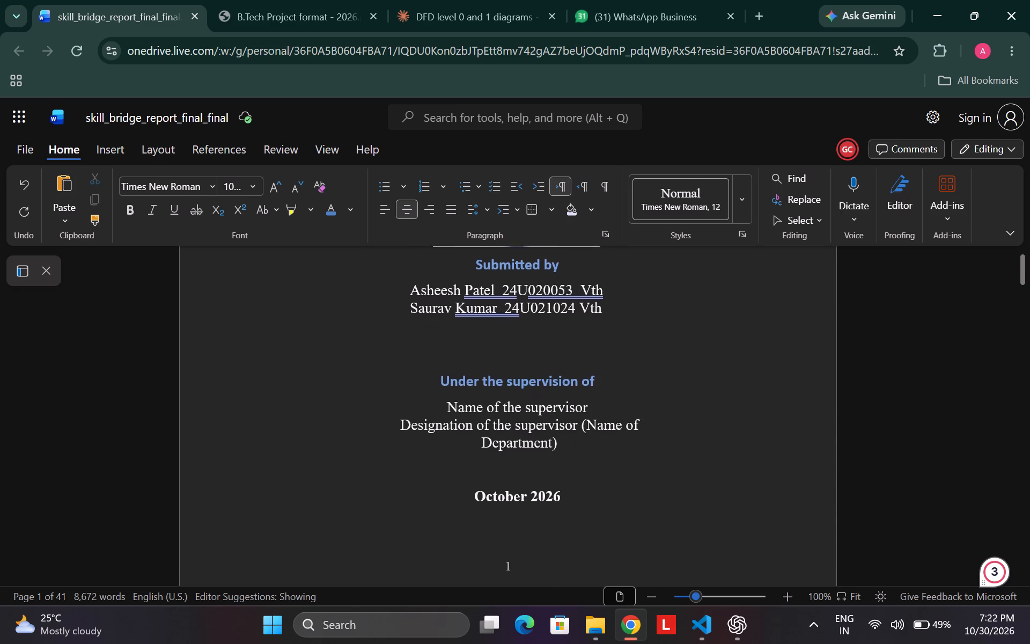
pyautogui.scroll(2, 596, 427)
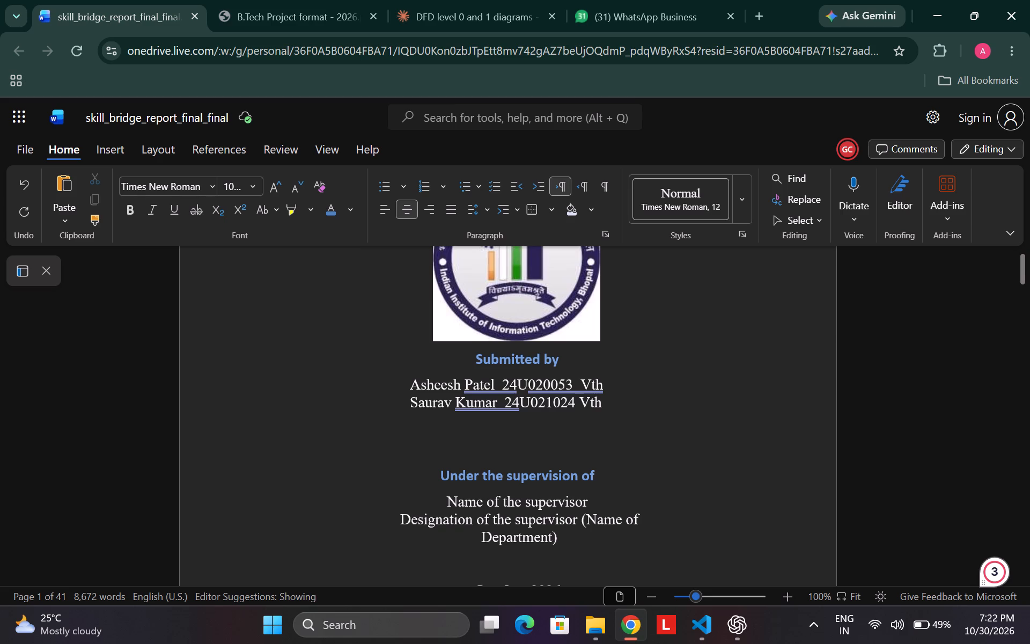
pyautogui.scroll(-6, 580, 501)
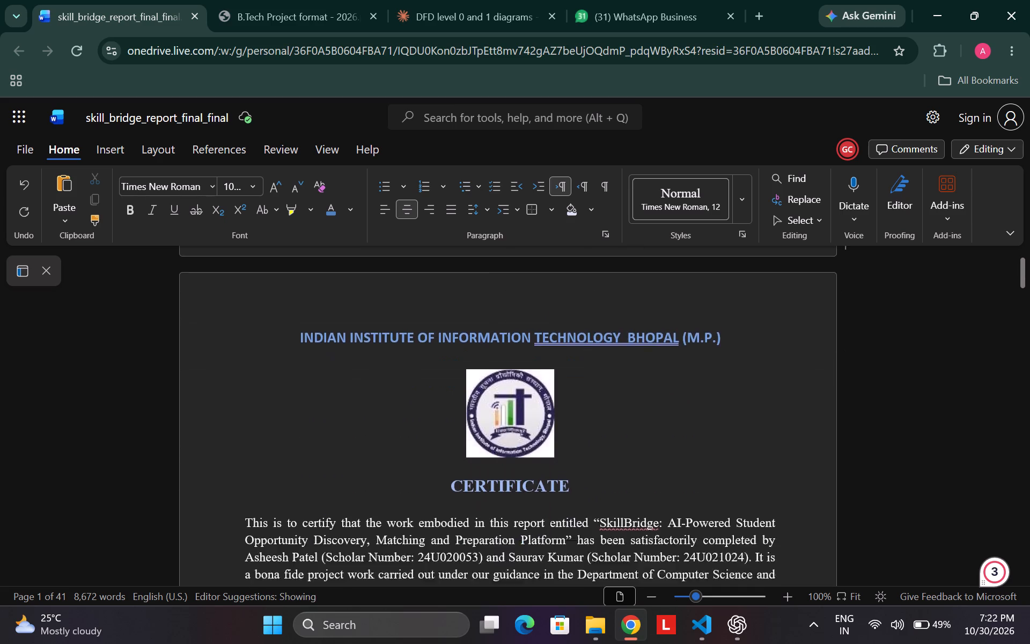
pyautogui.scroll(-1, 580, 501)
pyautogui.scroll(4, 580, 501)
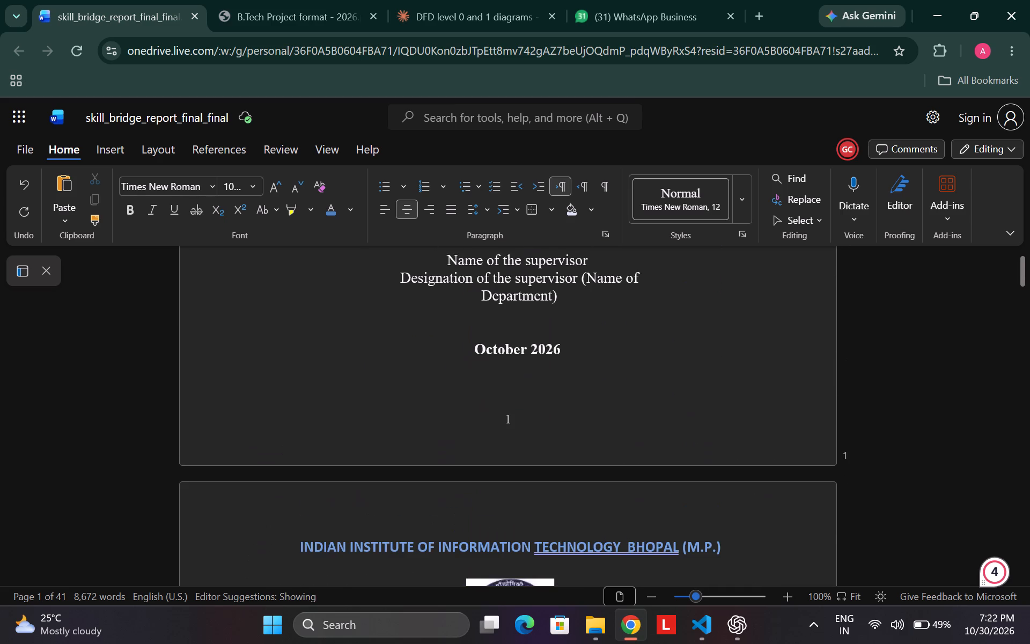
pyautogui.scroll(3, 580, 501)
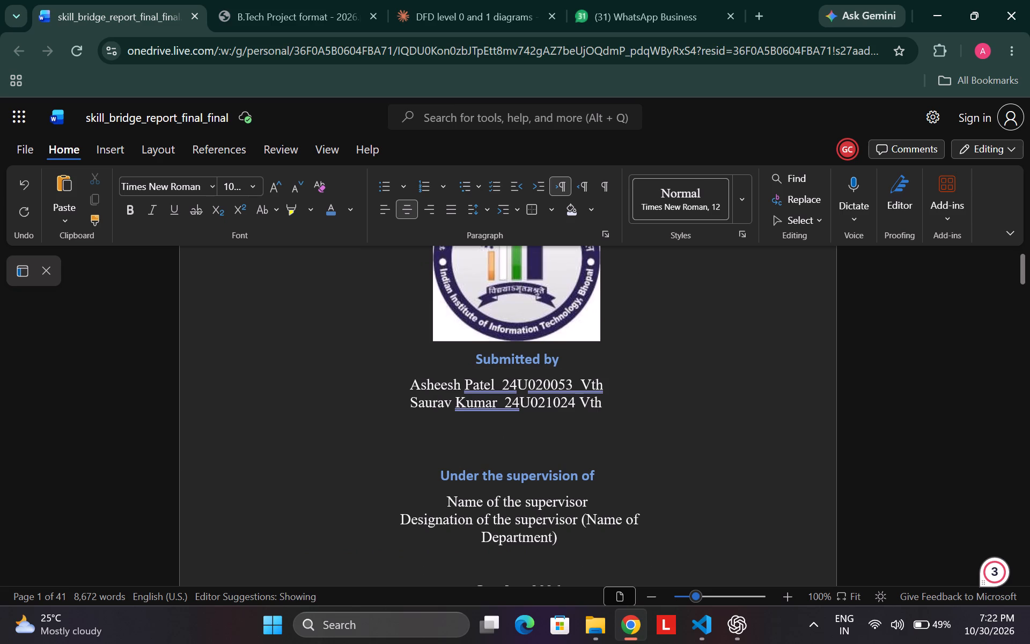
# Delete the placeholder line "Name of the supervisor" beneath "Under the supervision of" on the cover page.
pyautogui.click(592, 496)
pyautogui.press('BackSpace')
pyautogui.press('BackSpace')
pyautogui.press('BackSpace')
pyautogui.press('BackSpace')
pyautogui.press('BackSpace')
pyautogui.press('BackSpace')
pyautogui.press('BackSpace')
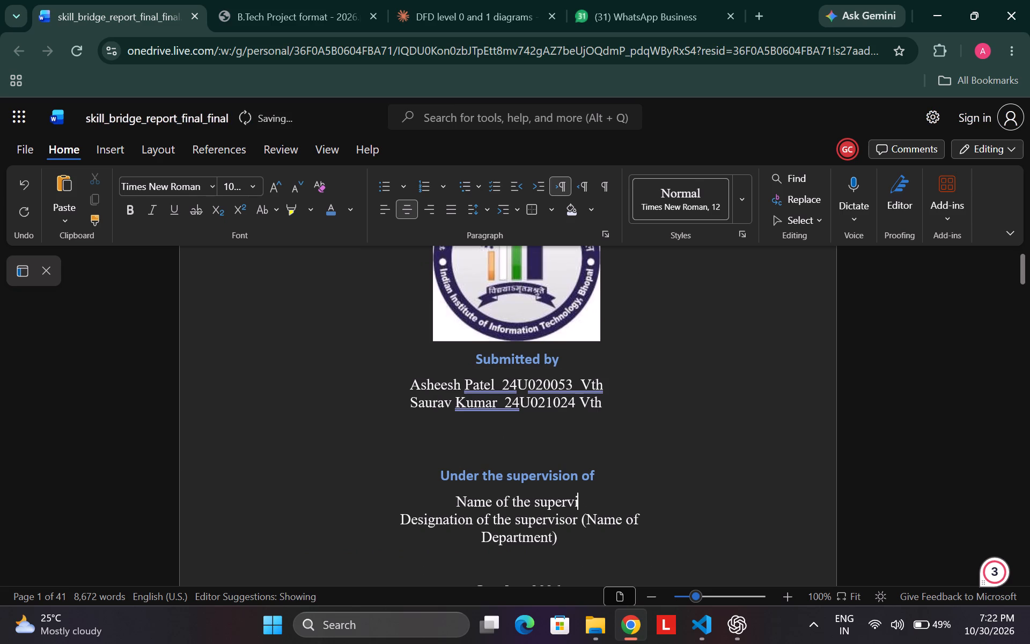
pyautogui.press('BackSpace')
pyautogui.press('BackSpace')
pyautogui.press('BackSpace')
pyautogui.press('BackSpace')
pyautogui.press('BackSpace')
pyautogui.press('BackSpace')
pyautogui.press('BackSpace')
pyautogui.press('BackSpace')
pyautogui.press('BackSpace')
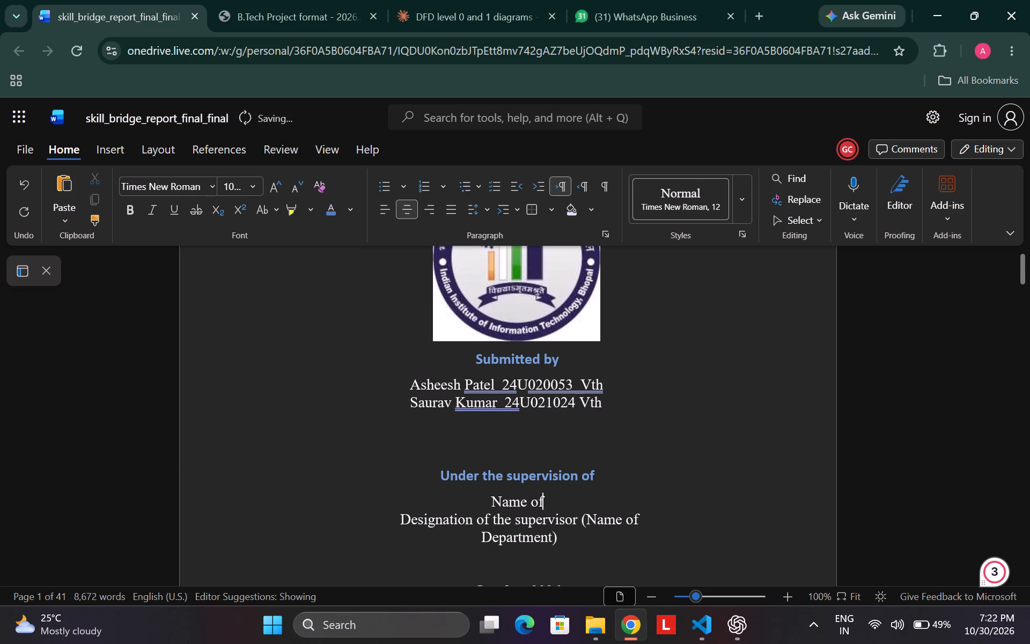
pyautogui.press('BackSpace')
pyautogui.press('BackSpace')
pyautogui.press('BackSpace')
pyautogui.press('BackSpace')
pyautogui.press('BackSpace')
pyautogui.press('BackSpace')
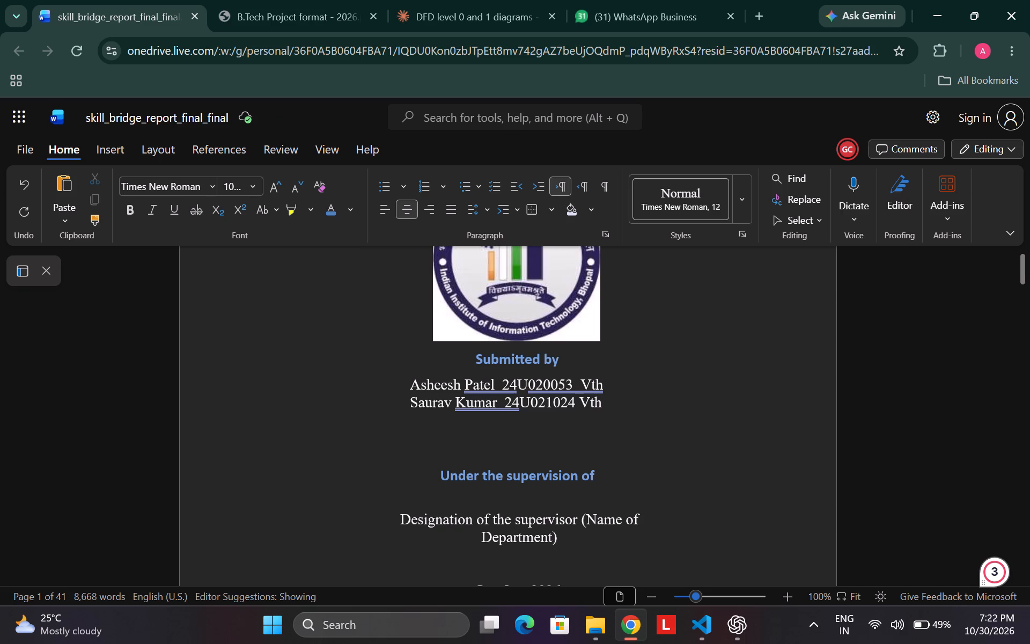
# Look over the CERTIFICATE page's text and its date, supervisor and department coordinator lines.
pyautogui.scroll(-2, 666, 494)
pyautogui.scroll(-4, 630, 466)
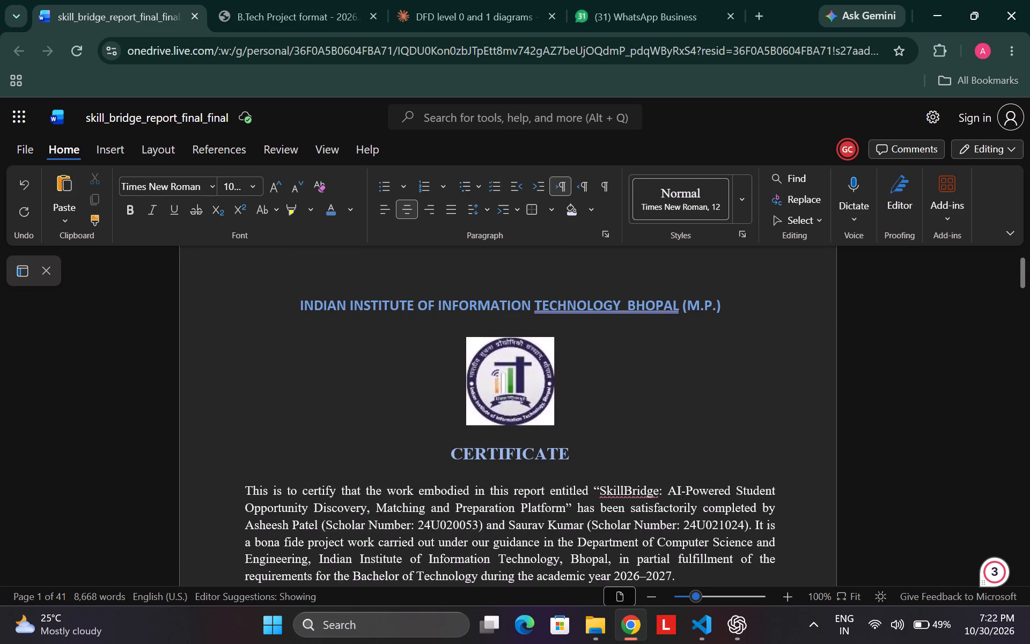
pyautogui.scroll(-1, 630, 466)
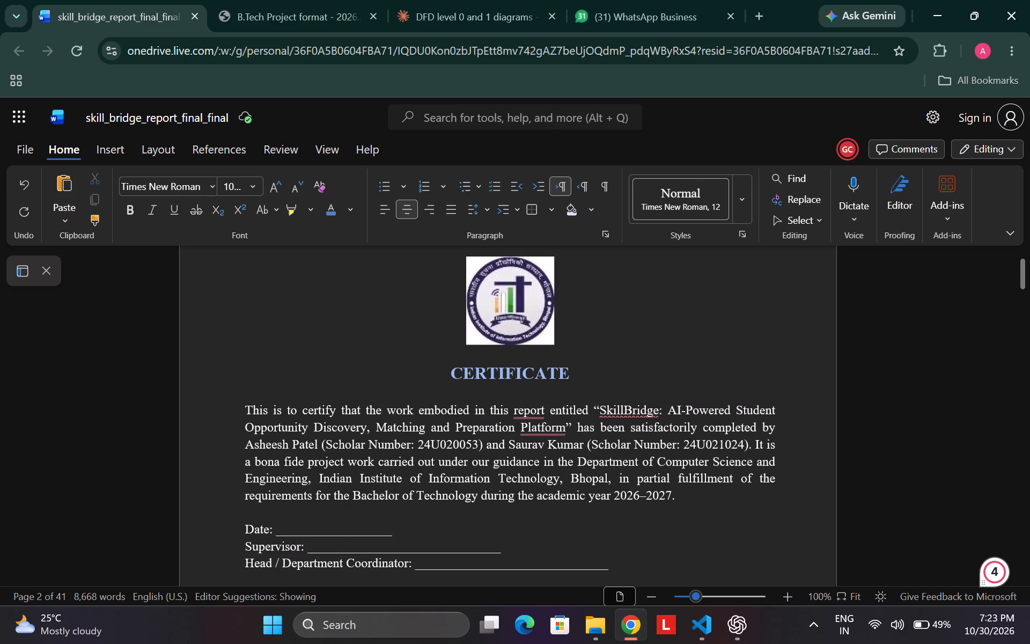
pyautogui.scroll(-4, 539, 466)
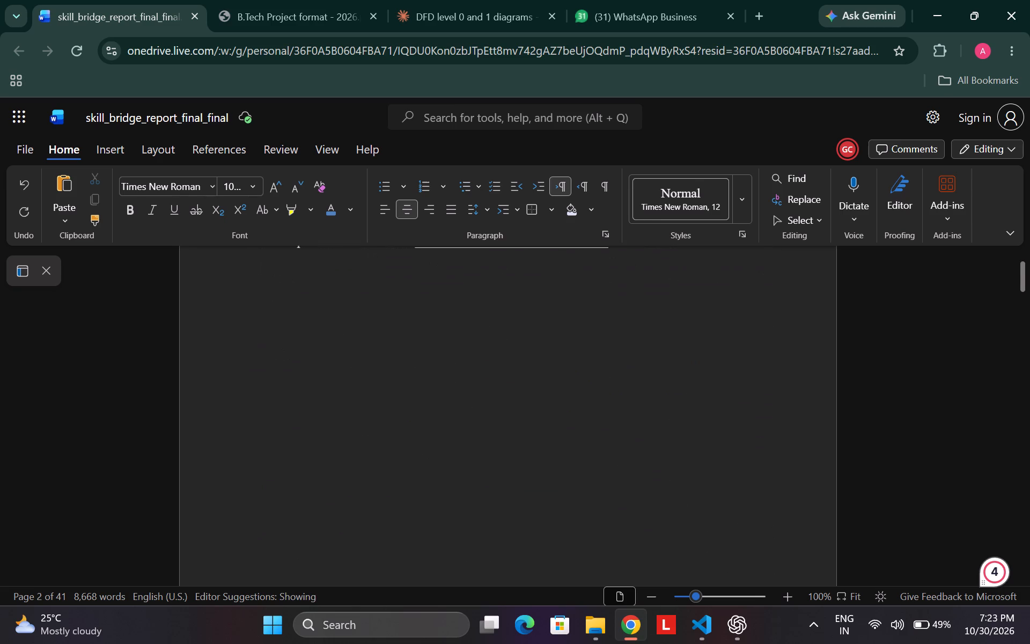
pyautogui.scroll(-8, 539, 466)
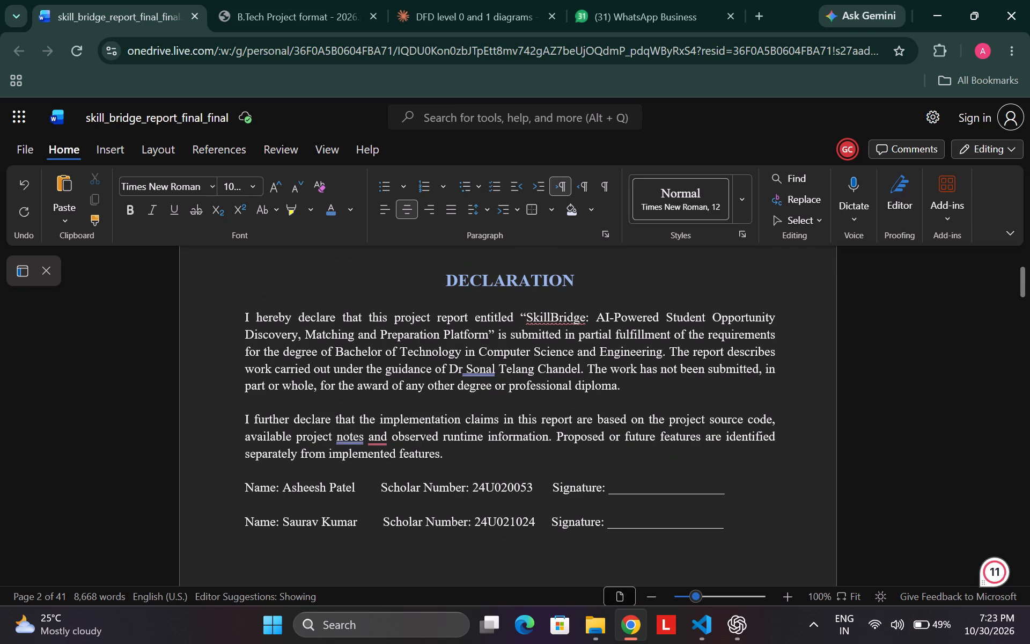
# Add the missing full stop after "Dr" in the supervisor's title in the DECLARATION's first paragraph.
pyautogui.click(462, 370)
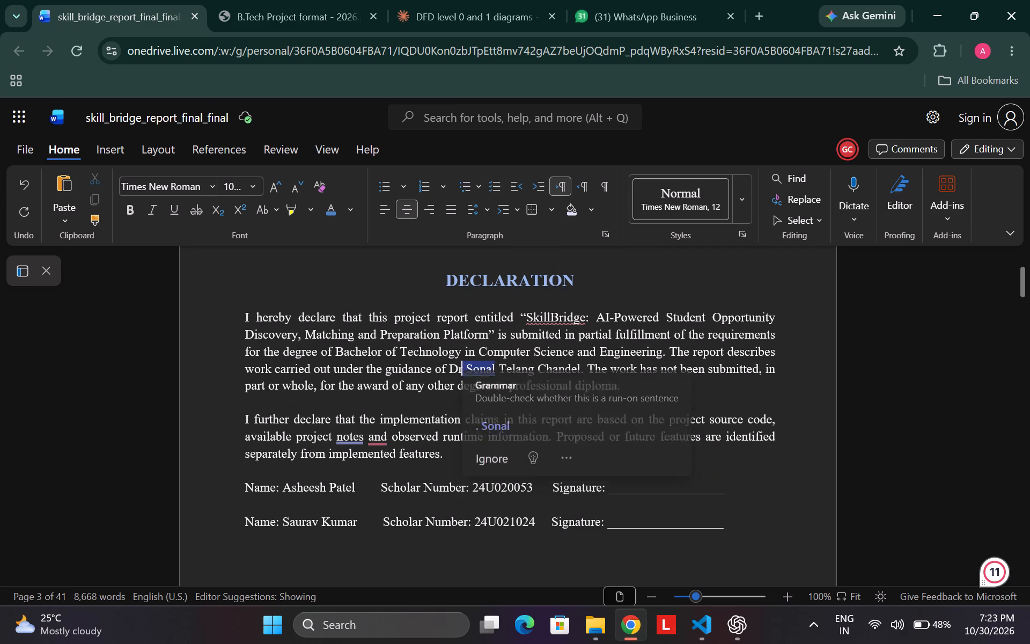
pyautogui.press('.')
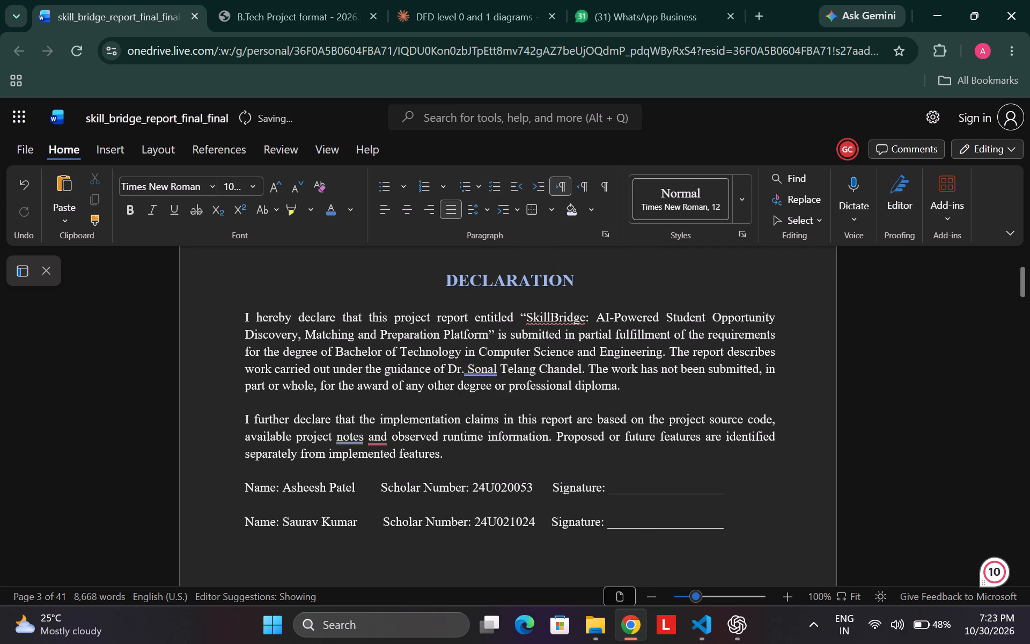
# Copy the supervisor's titled name from the DECLARATION onto the empty line beneath "Under the supervision of" on the cover page.
pyautogui.moveTo(447, 365); pyautogui.dragTo(582, 362)
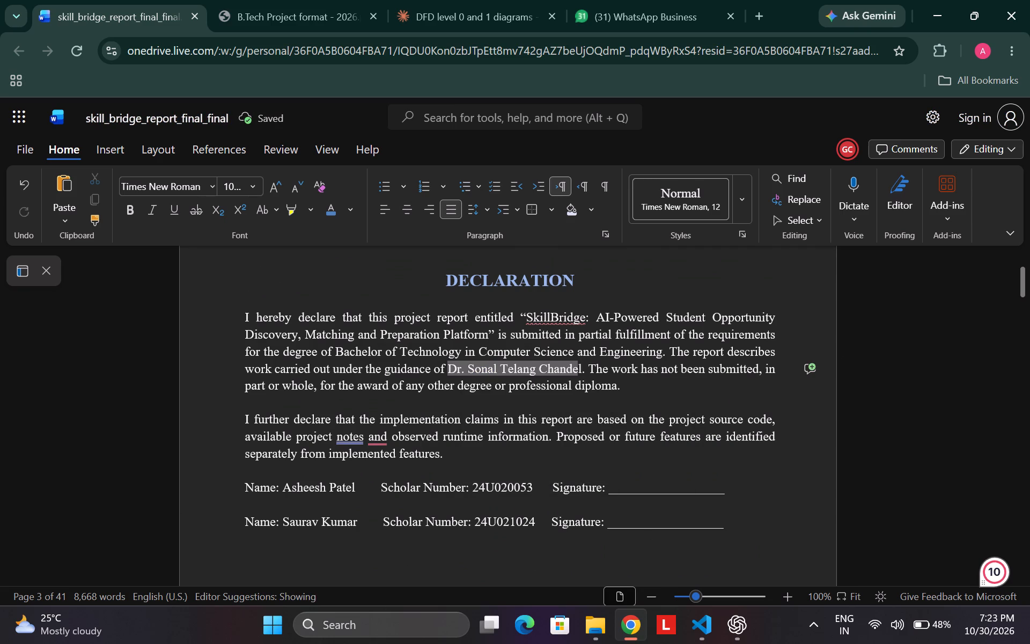
pyautogui.moveTo(582, 362); pyautogui.dragTo(583, 362)
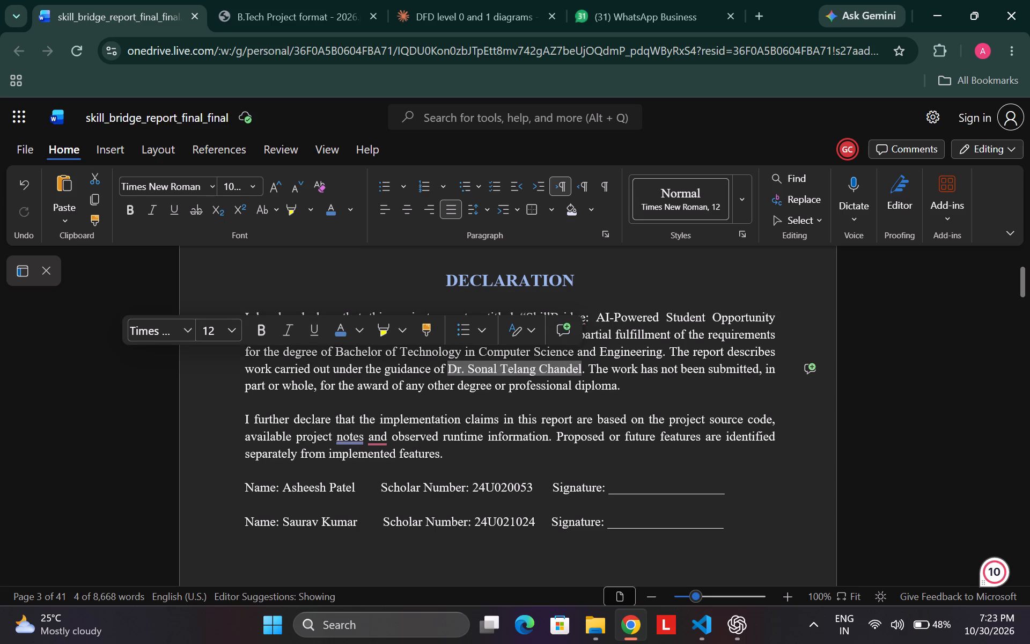
pyautogui.hotkey('ctrl', 'c')
pyautogui.scroll(20, 598, 410)
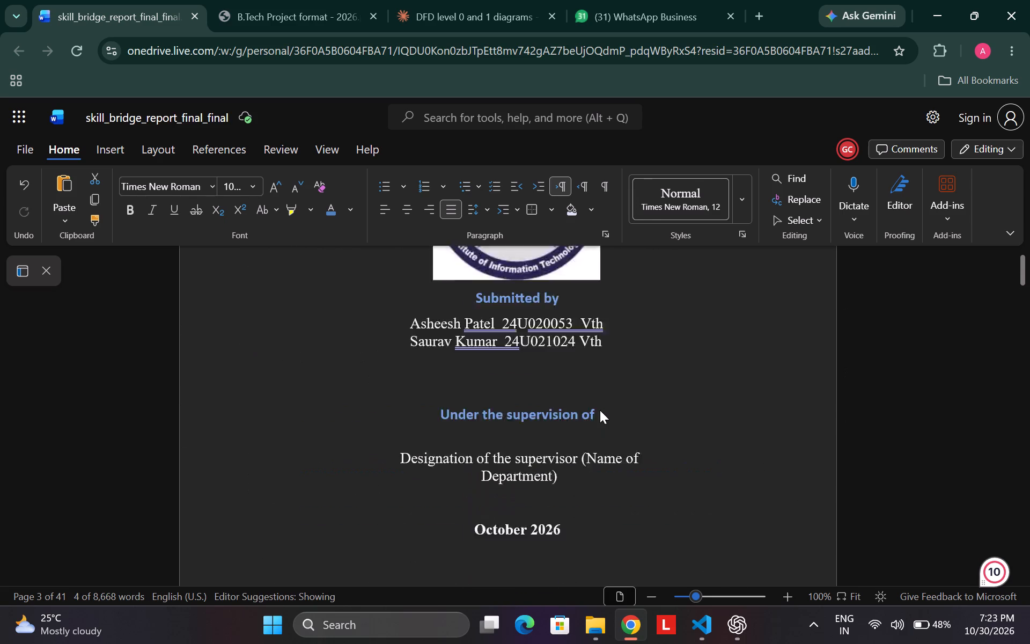
pyautogui.scroll(11, 600, 410)
pyautogui.scroll(-6, 600, 410)
pyautogui.click(558, 418)
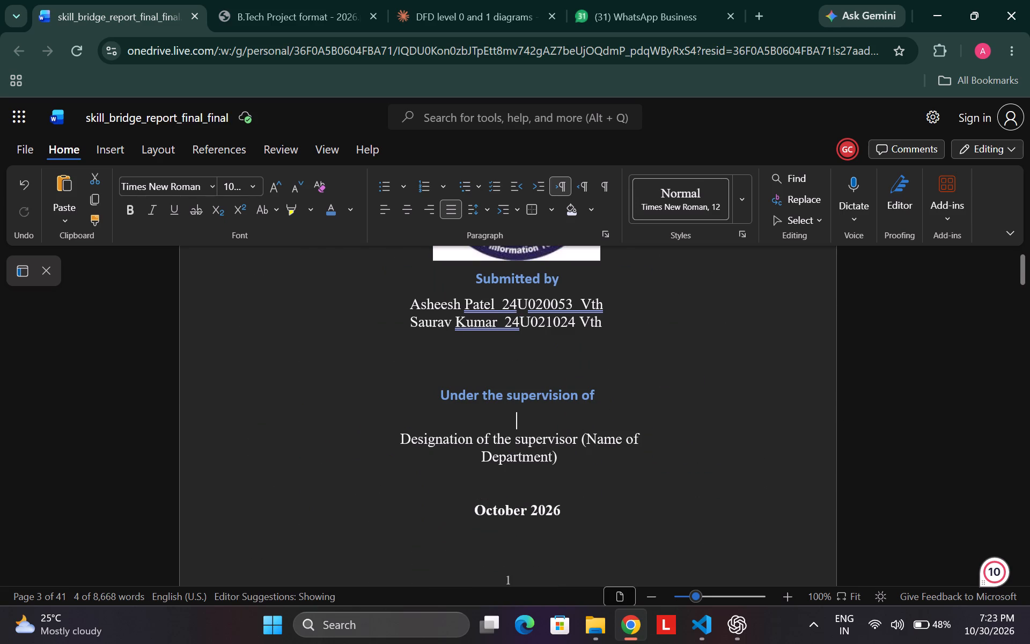
pyautogui.hotkey('ctrl', 'v')
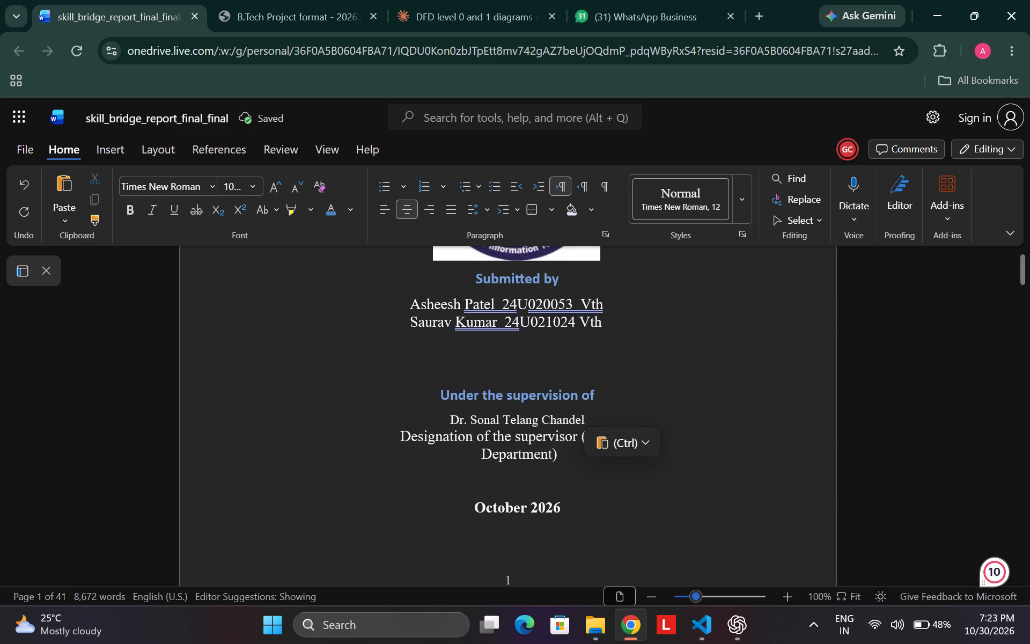
# Set the supervisor's name line on the cover page to font size 14.
pyautogui.click(430, 480)
pyautogui.moveTo(447, 419); pyautogui.dragTo(530, 411)
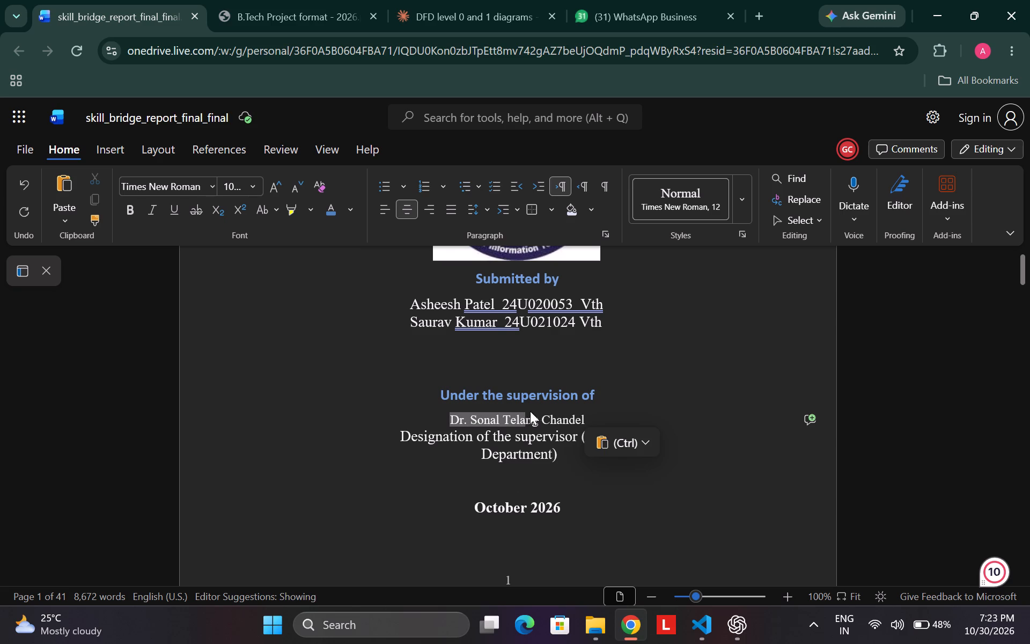
pyautogui.moveTo(530, 411); pyautogui.dragTo(585, 411)
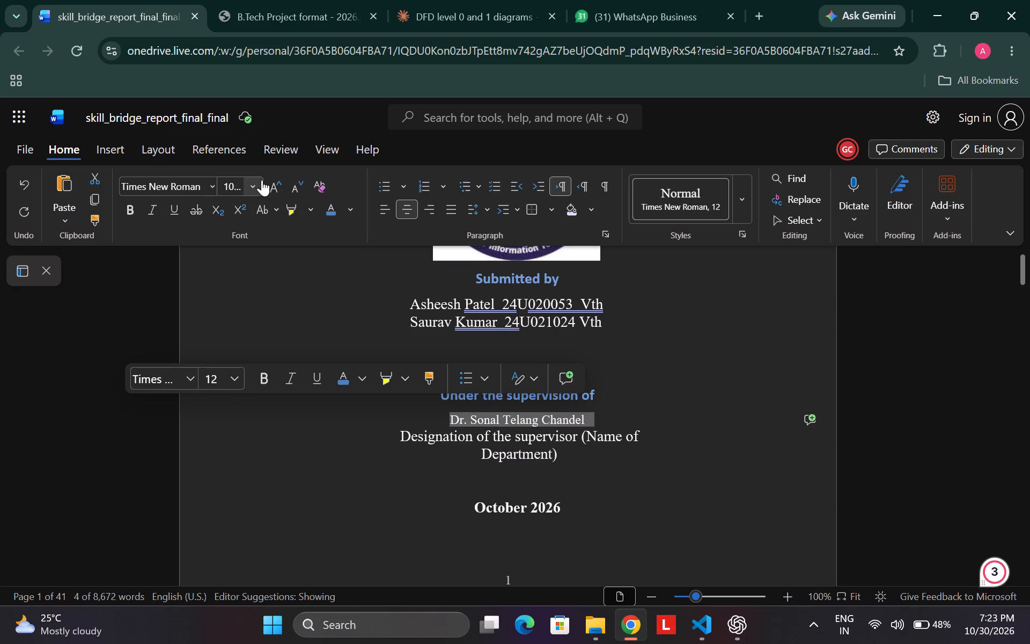
pyautogui.click(262, 180)
pyautogui.click(251, 310)
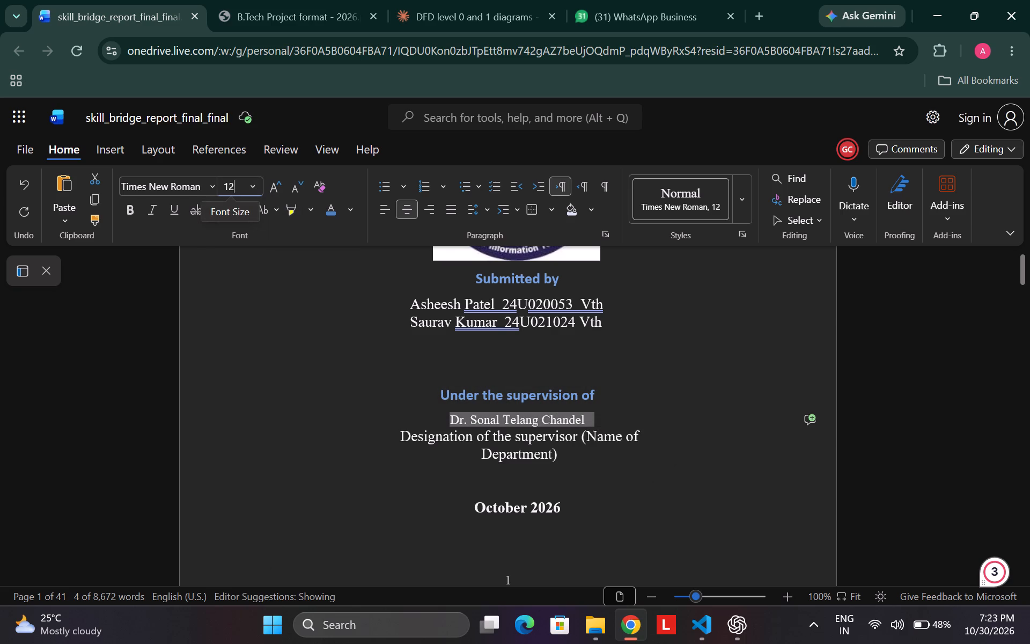
pyautogui.click(255, 188)
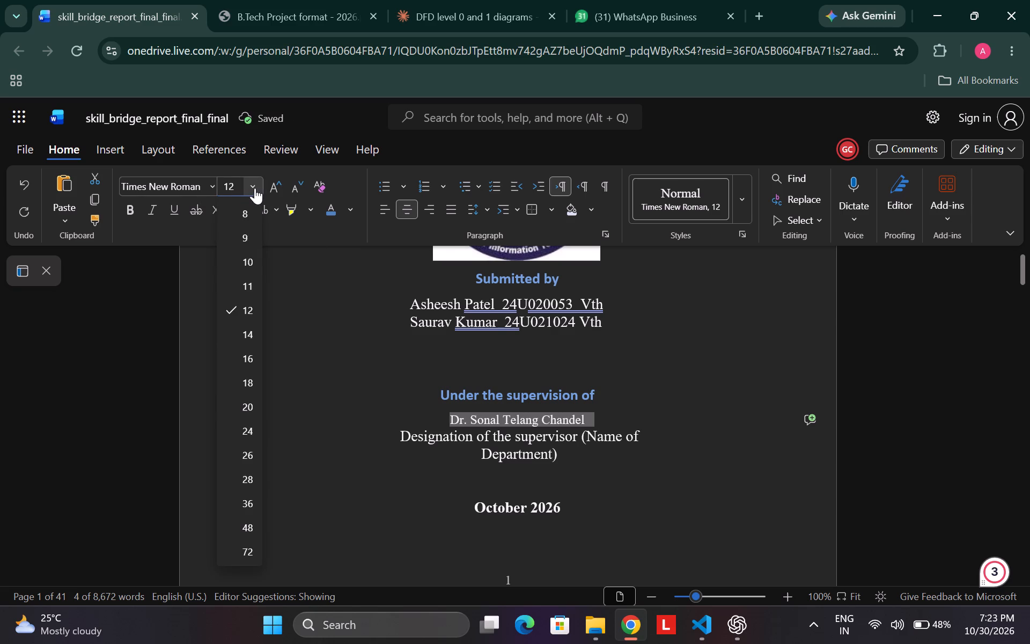
pyautogui.click(240, 336)
pyautogui.click(649, 422)
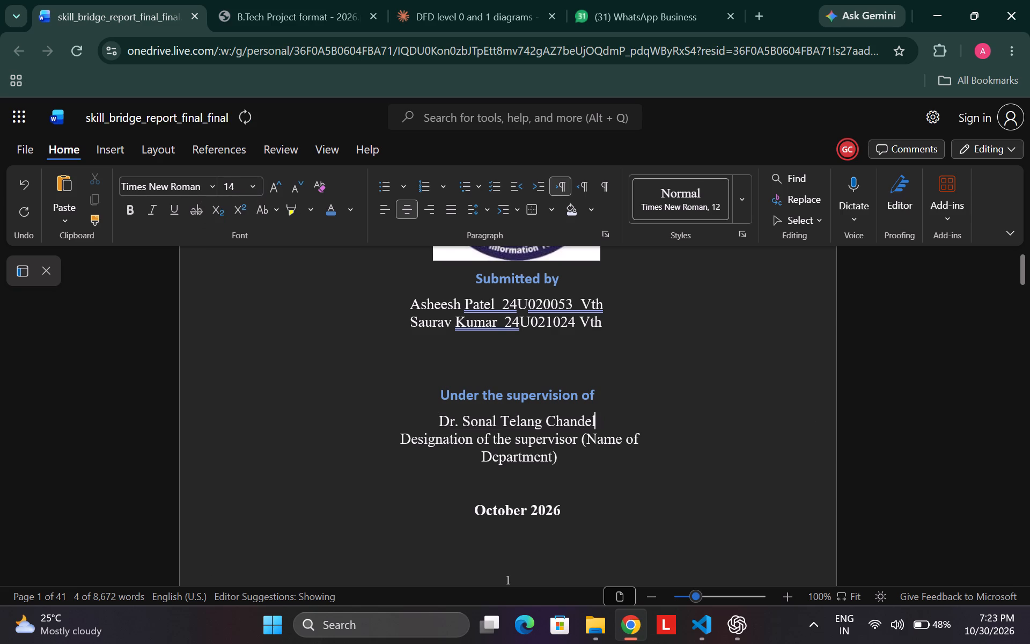
pyautogui.scroll(-1, 649, 422)
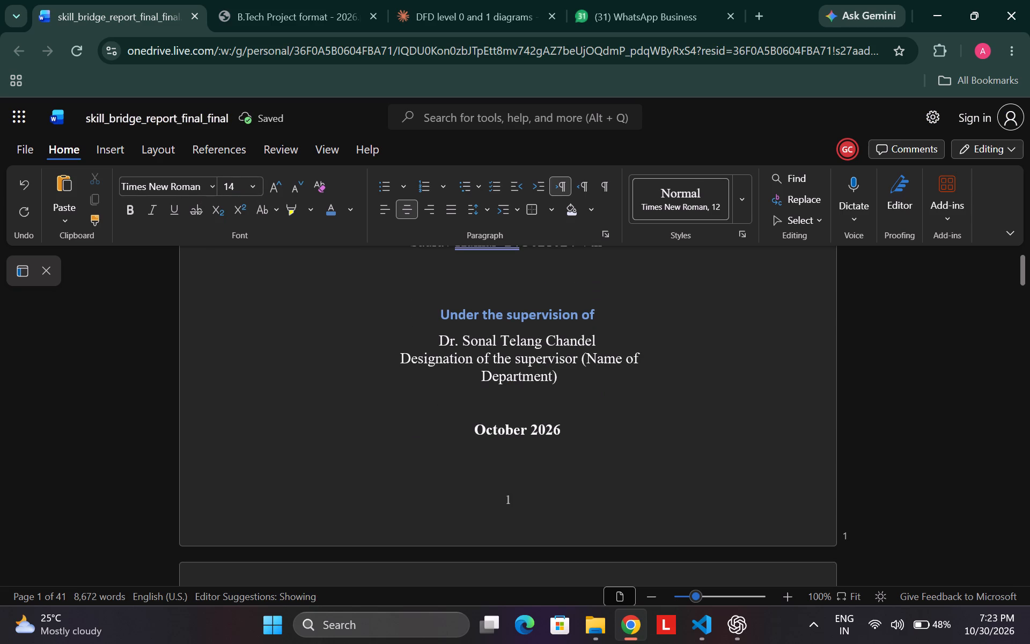
# Replace the "Name of Department" placeholder in the cover page's supervisor designation with "Computer Science And Engineering", keeping the parentheses.
pyautogui.click(551, 382)
pyautogui.press('BackSpace')
pyautogui.press('BackSpace')
pyautogui.press('BackSpace')
pyautogui.press('BackSpace')
pyautogui.press('BackSpace')
pyautogui.press('BackSpace')
pyautogui.press('BackSpace')
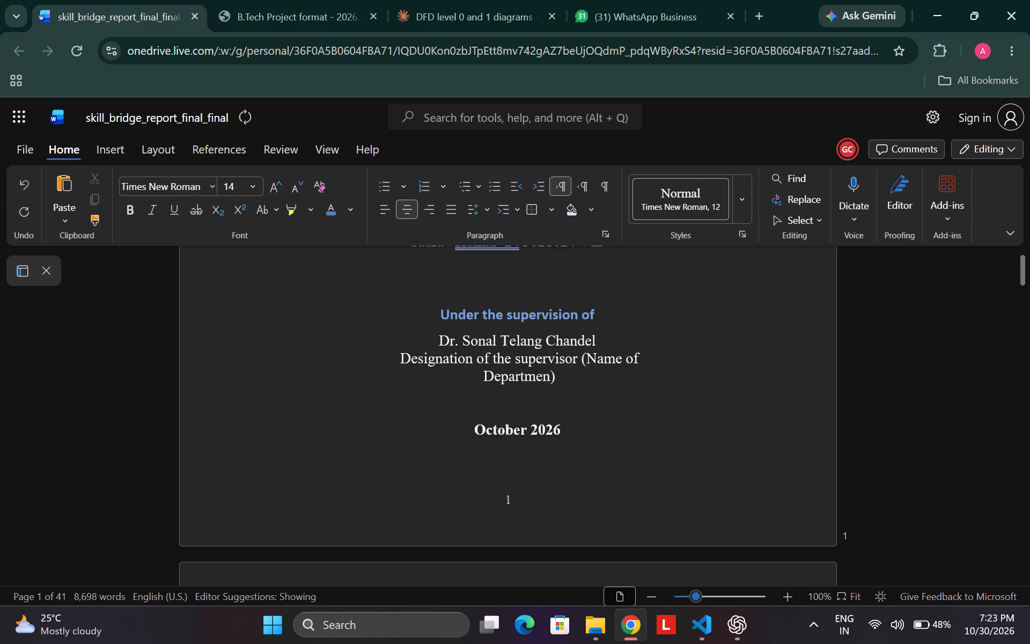
pyautogui.press('BackSpace')
pyautogui.press('BackSpace')
pyautogui.press('BackSpace')
pyautogui.press('BackSpace')
pyautogui.press('BackSpace')
pyautogui.press('BackSpace')
pyautogui.press('BackSpace')
pyautogui.press('BackSpace')
pyautogui.press('BackSpace')
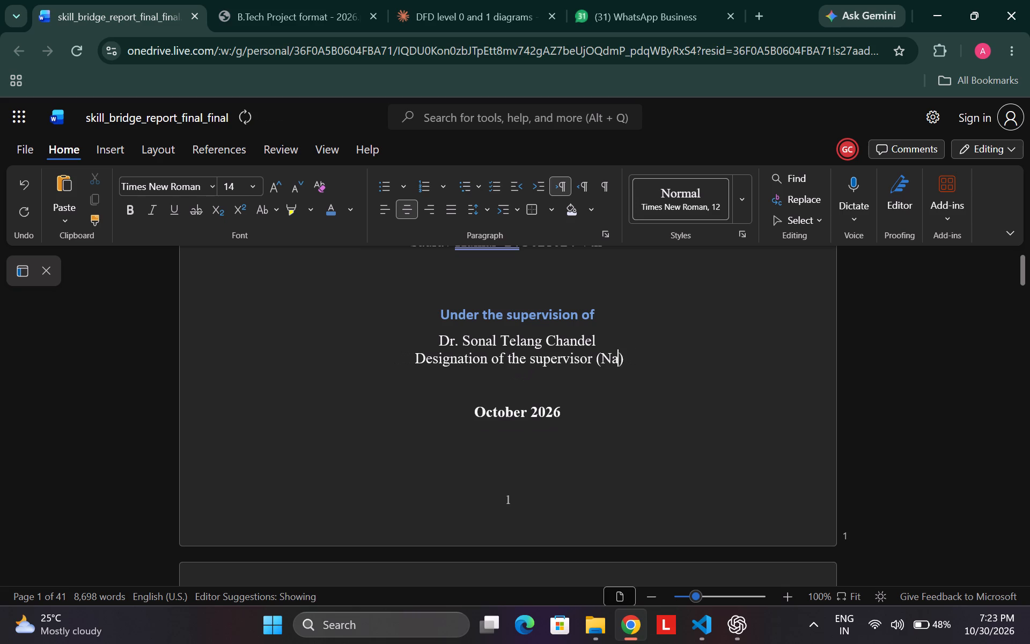
pyautogui.press('BackSpace')
pyautogui.press('BackSpace')
pyautogui.write('Computer')
pyautogui.press('space')
pyautogui.write('Sc')
pyautogui.write('ience')
pyautogui.press('space')
pyautogui.press('BackSpace')
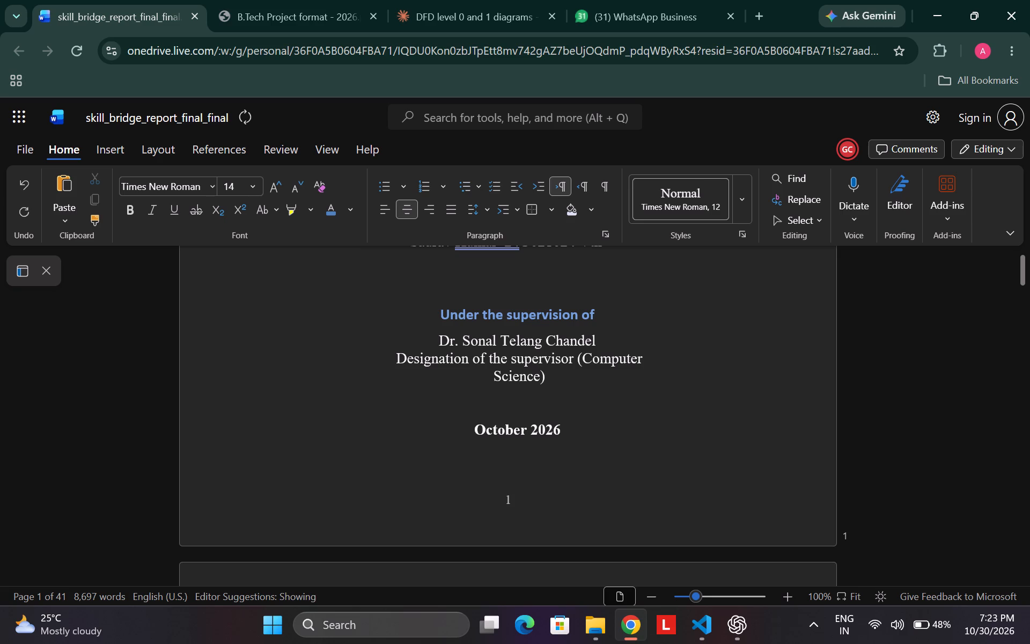
pyautogui.press('space')
pyautogui.write('ANd')
pyautogui.press('space')
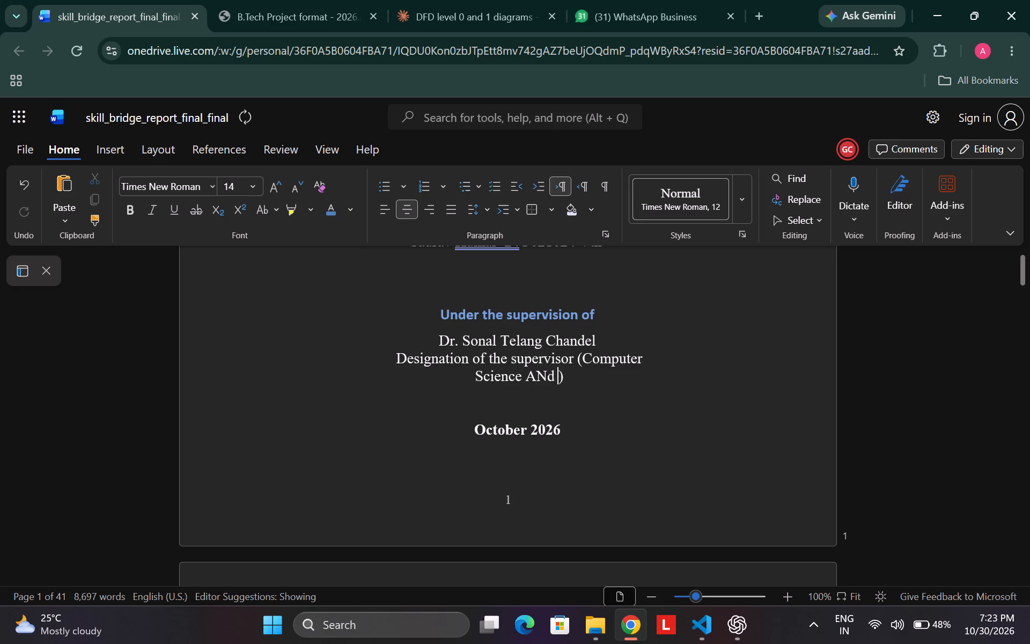
pyautogui.press('BackSpace')
pyautogui.press('BackSpace')
pyautogui.press('BackSpace')
pyautogui.write('nd')
pyautogui.press('space')
pyautogui.write('Engineering')
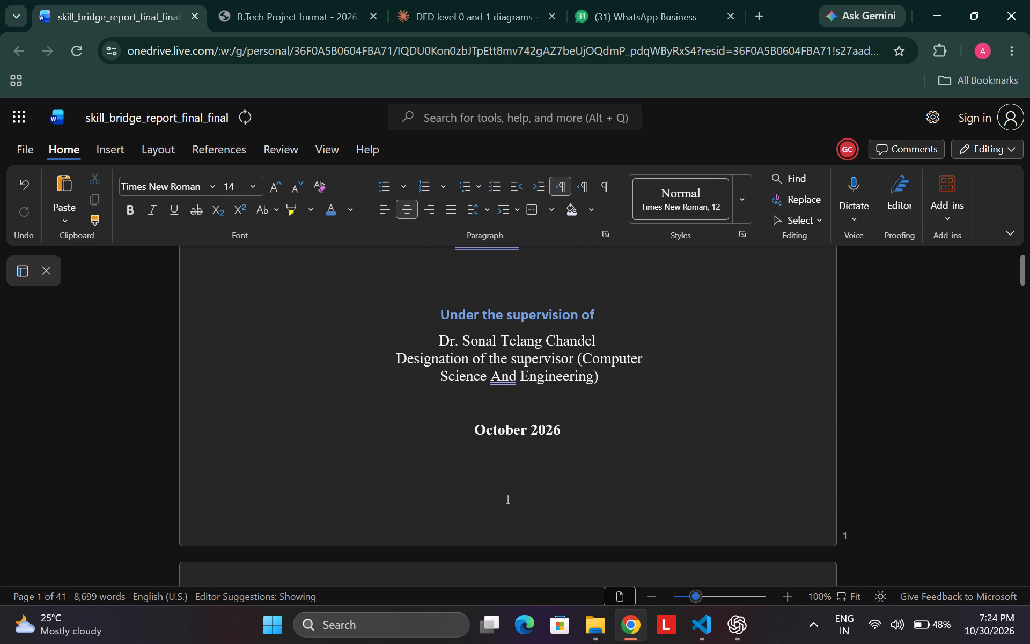
# Review the CERTIFICATE page's wording and its date, supervisor and department coordinator lines.
pyautogui.scroll(-2, 631, 376)
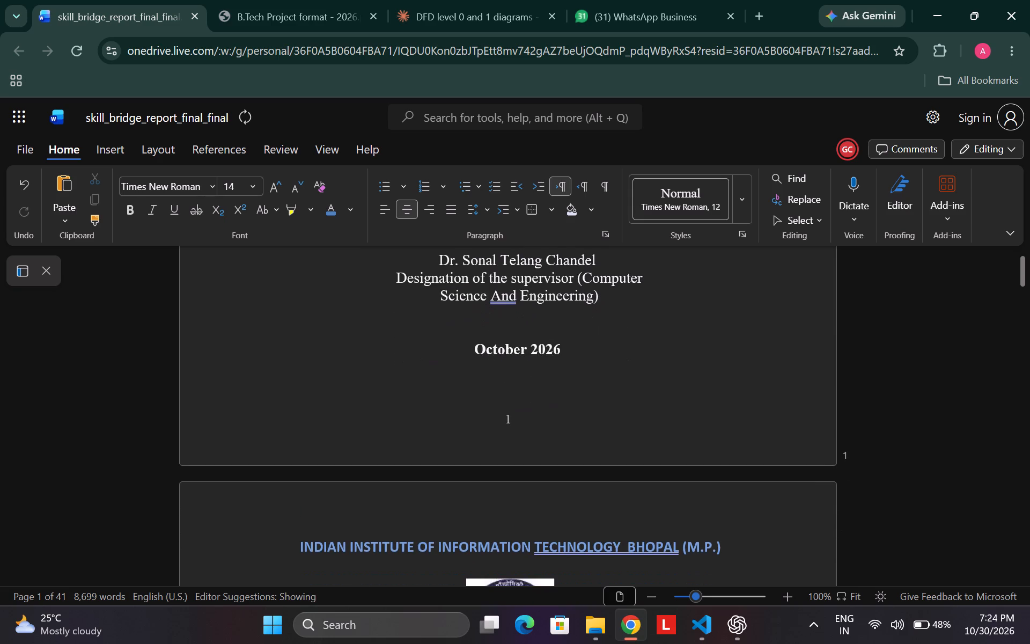
pyautogui.scroll(-4, 614, 376)
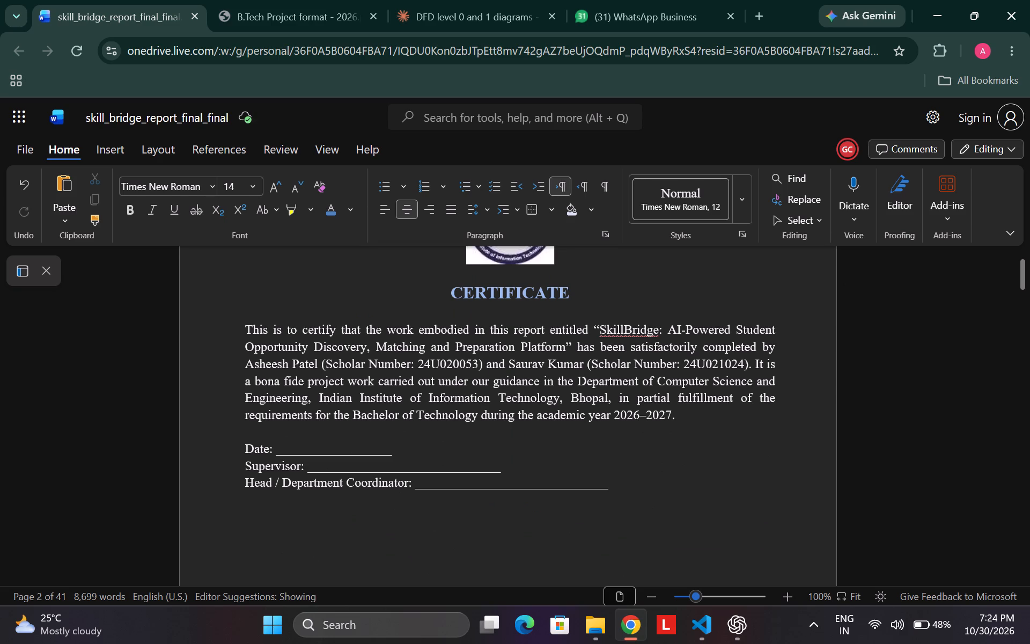
pyautogui.scroll(-1, 354, 405)
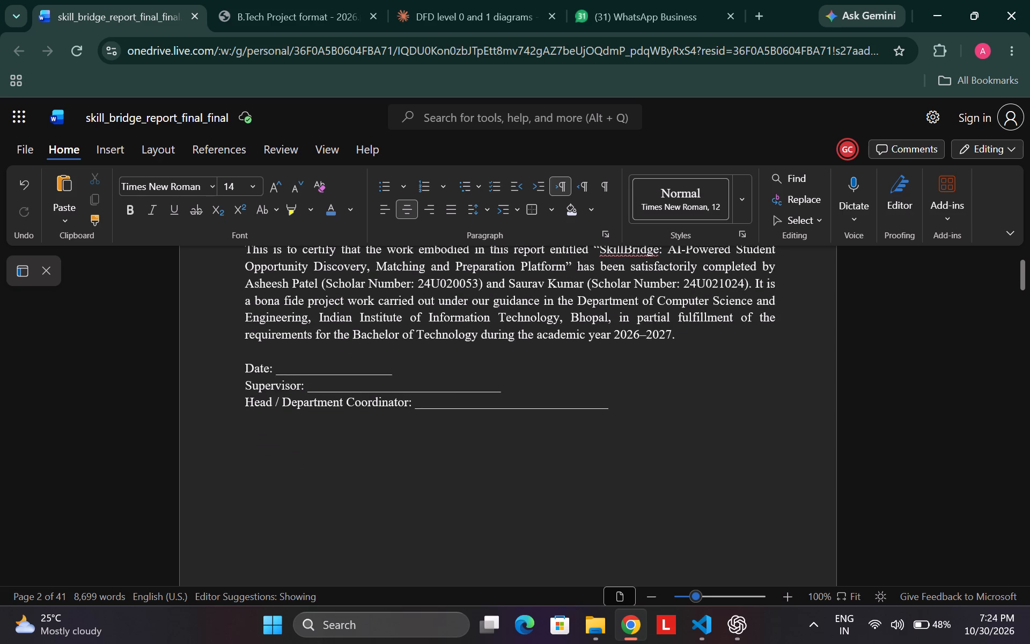
pyautogui.scroll(1, 511, 404)
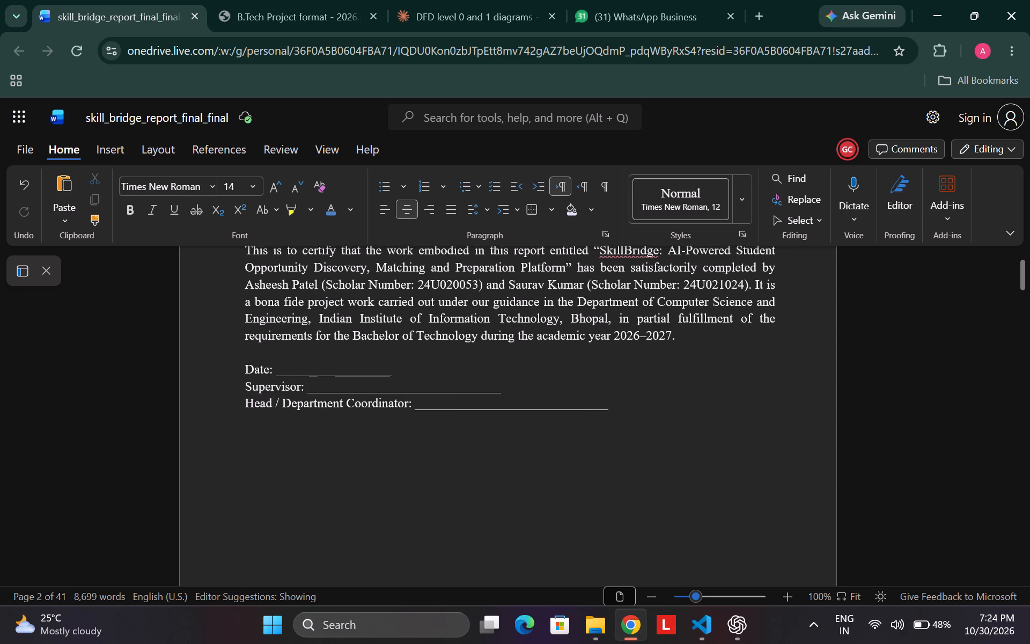
pyautogui.scroll(-4, 511, 404)
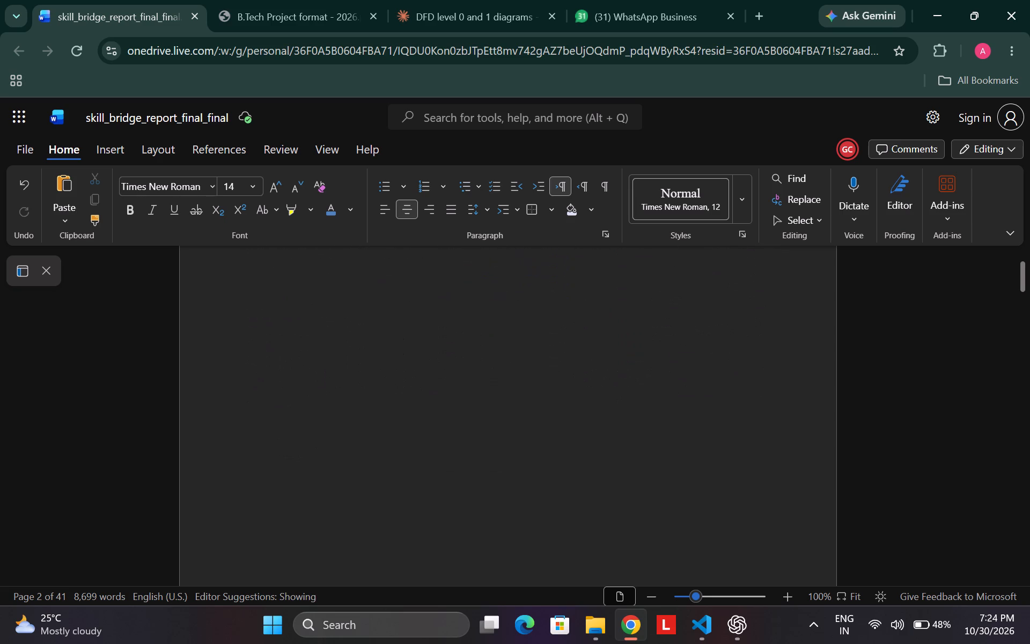
# Examine the DECLARATION page's text and the students' name, scholar number and signature lines, glancing at the ACKNOWLEDGEMENT and LIST OF TABLES pages.
pyautogui.scroll(-8, 511, 404)
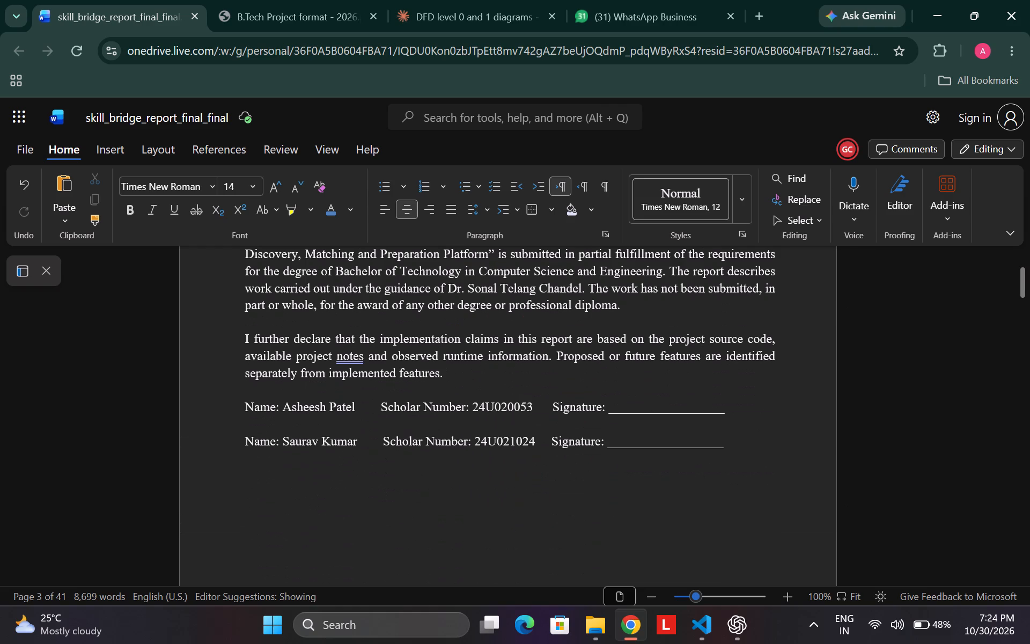
pyautogui.scroll(1, 431, 405)
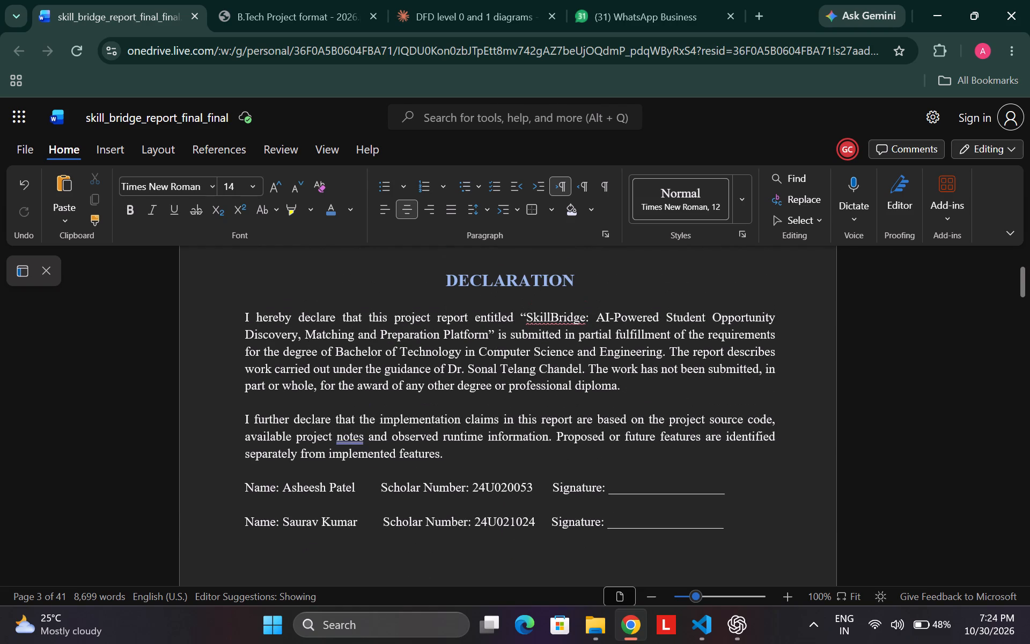
pyautogui.scroll(1, 477, 402)
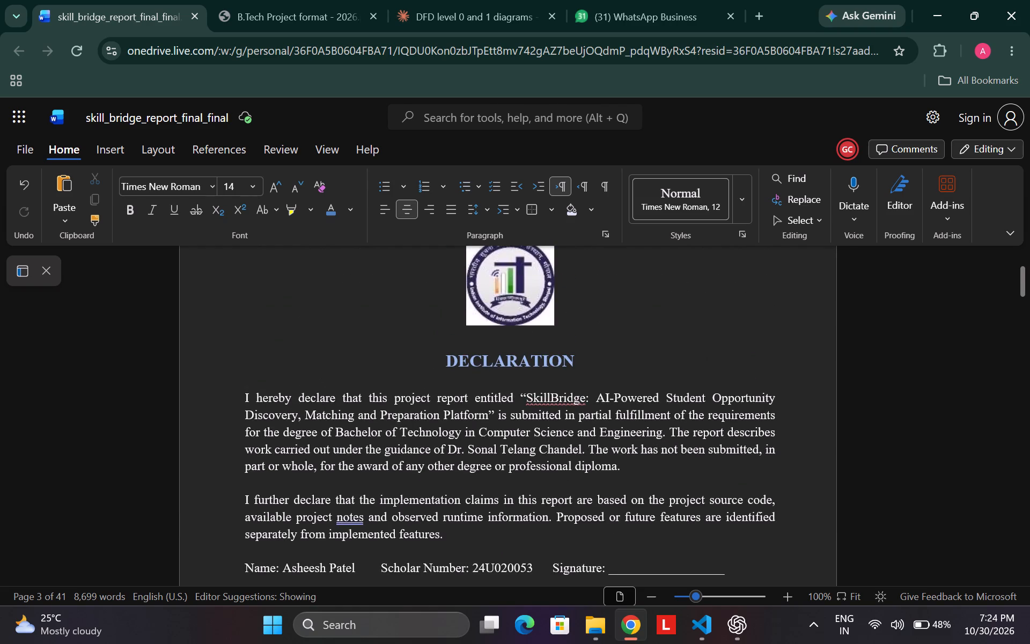
pyautogui.scroll(-1, 399, 411)
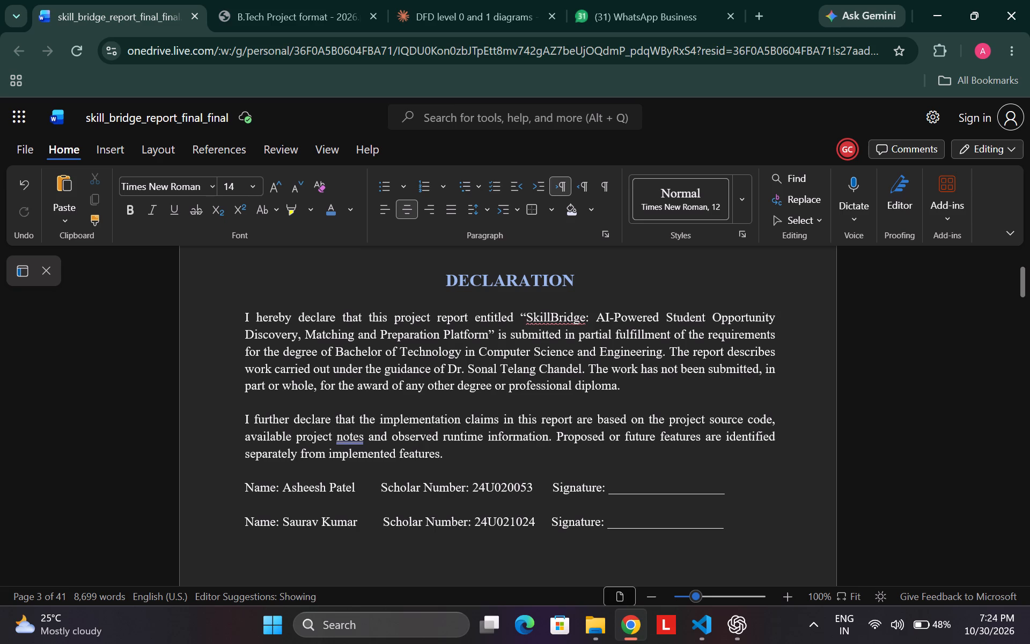
pyautogui.scroll(-1, 467, 389)
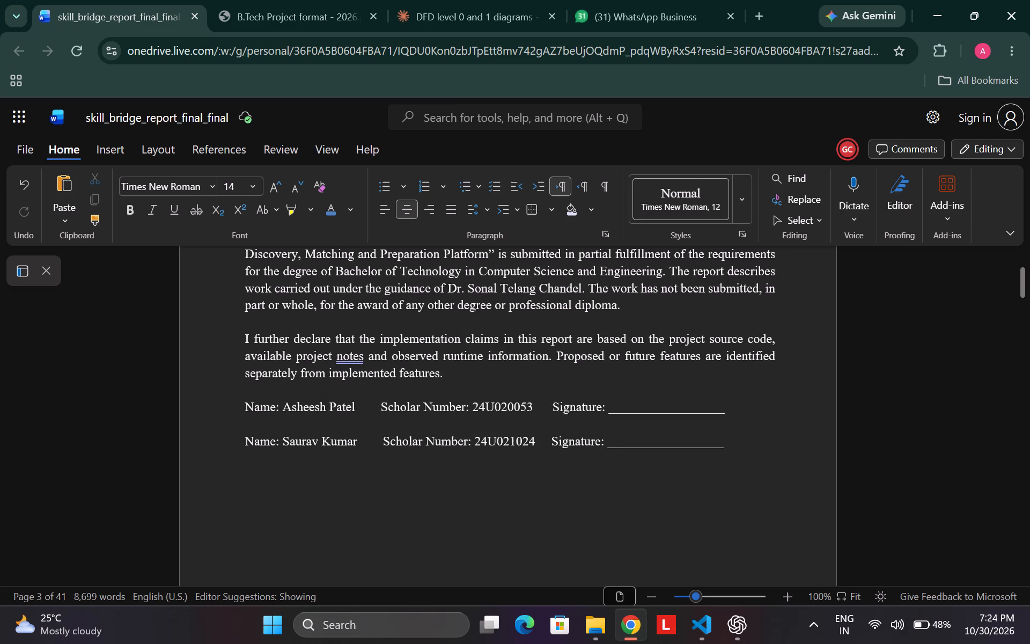
pyautogui.scroll(1, 467, 389)
pyautogui.scroll(-9, 467, 389)
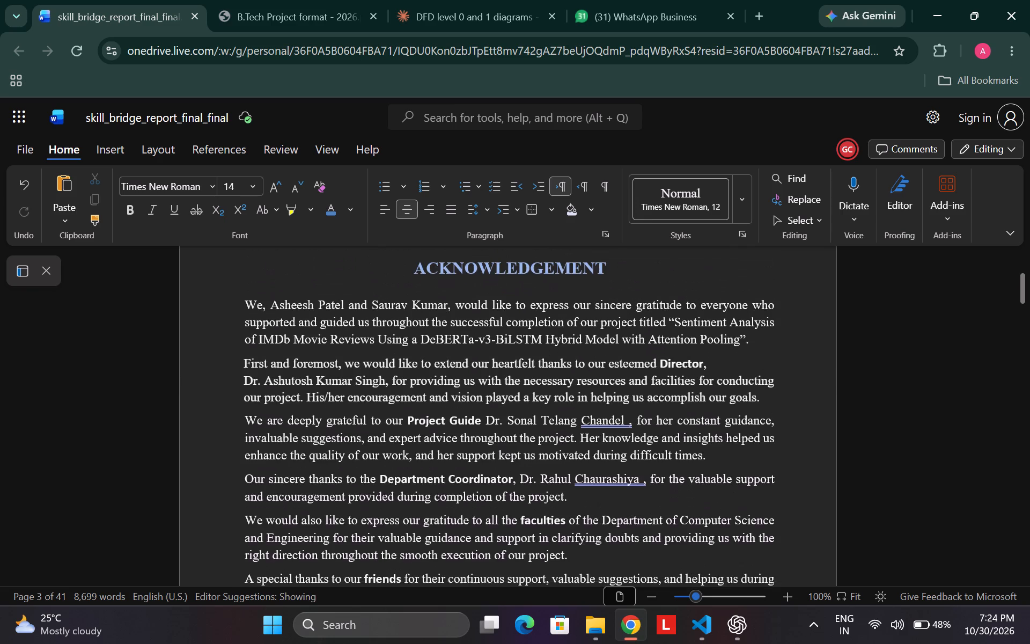
pyautogui.scroll(-6, 468, 391)
pyautogui.moveTo(1027, 280); pyautogui.dragTo(1027, 304)
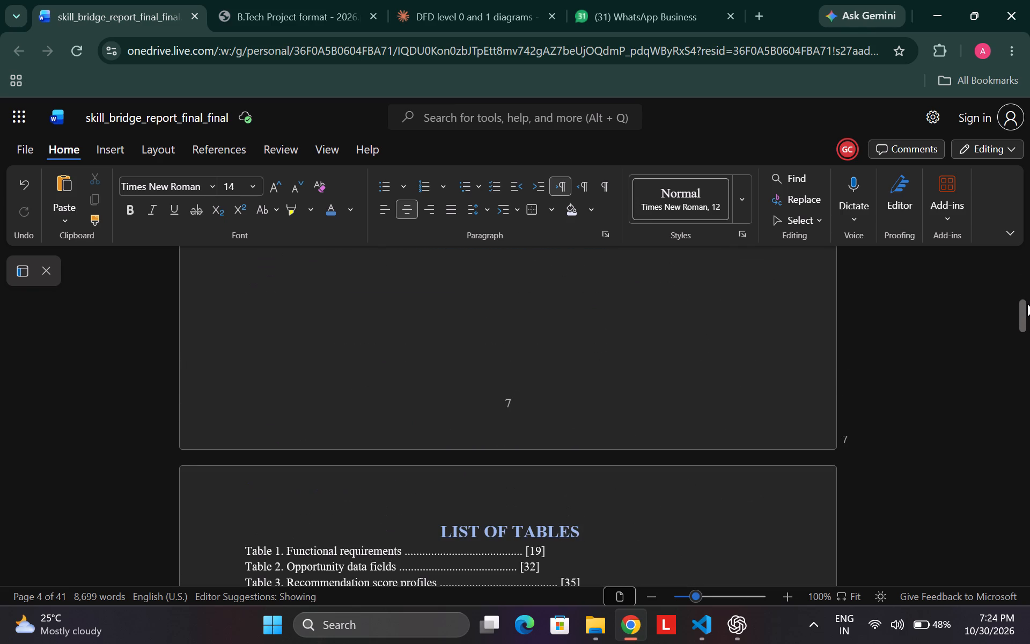
pyautogui.moveTo(1027, 304); pyautogui.dragTo(1026, 266)
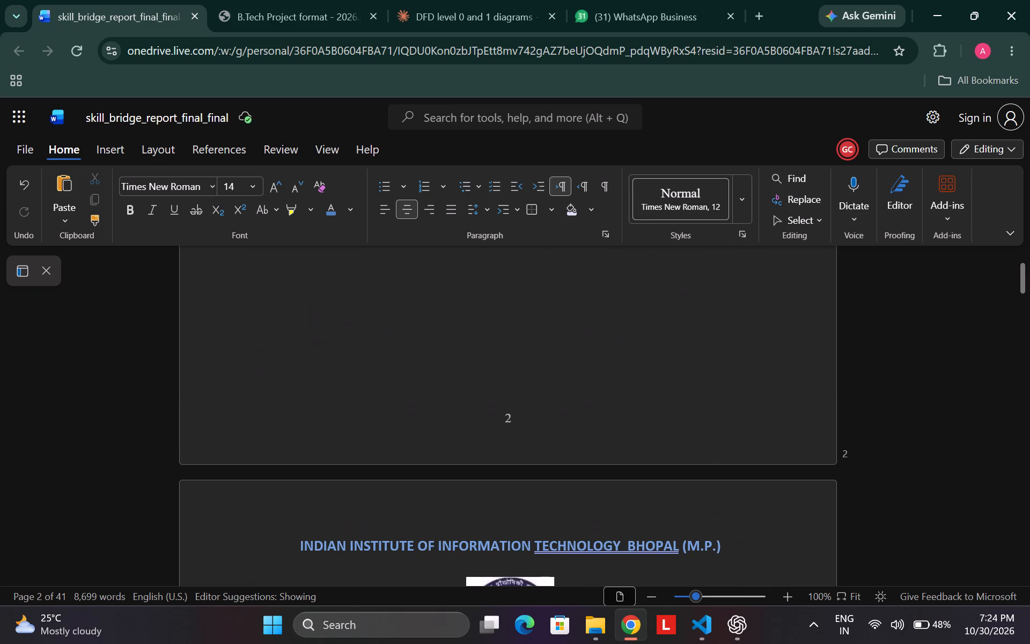
pyautogui.scroll(2, 576, 414)
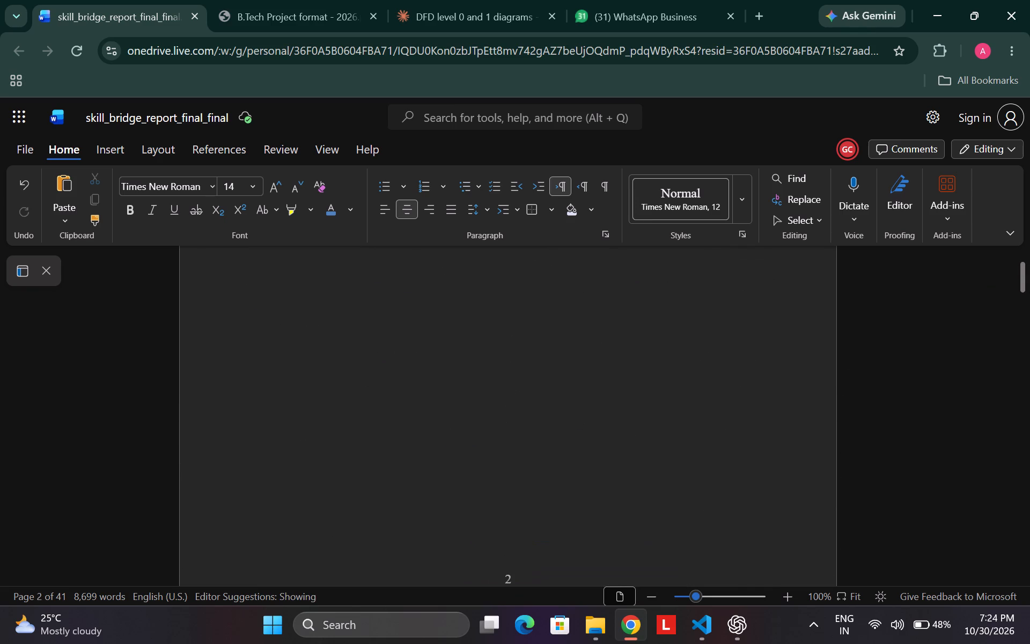
pyautogui.scroll(-6, 566, 407)
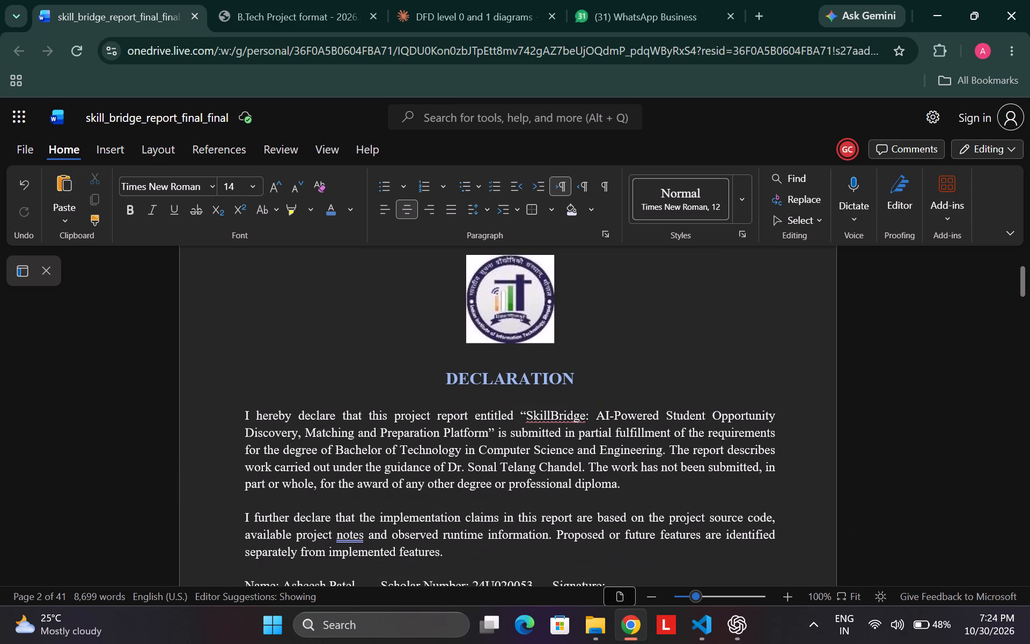
pyautogui.scroll(-2, 566, 407)
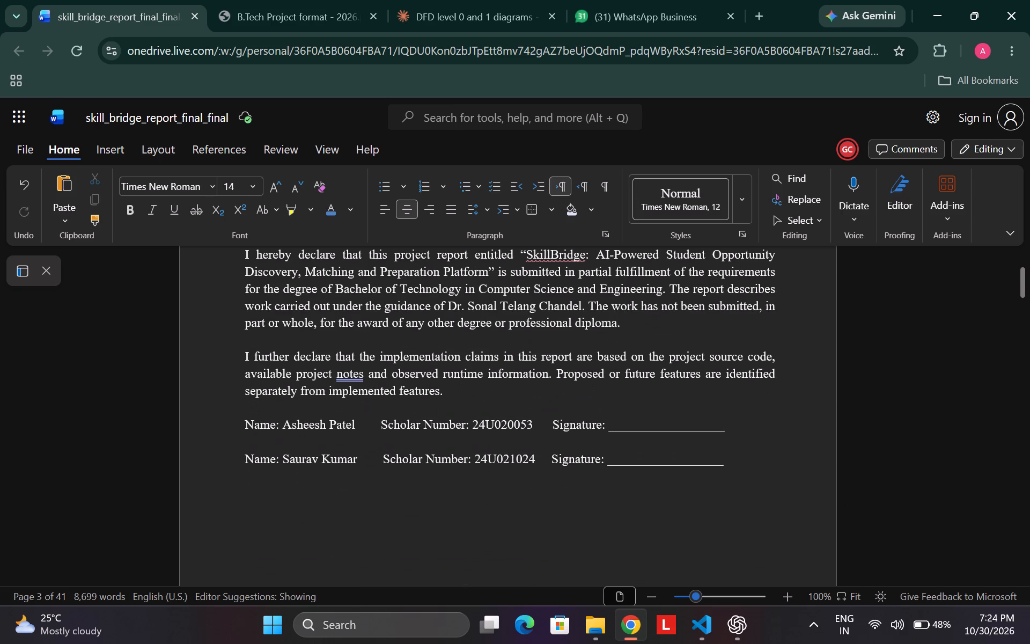
pyautogui.scroll(-1, 566, 407)
pyautogui.scroll(2, 566, 407)
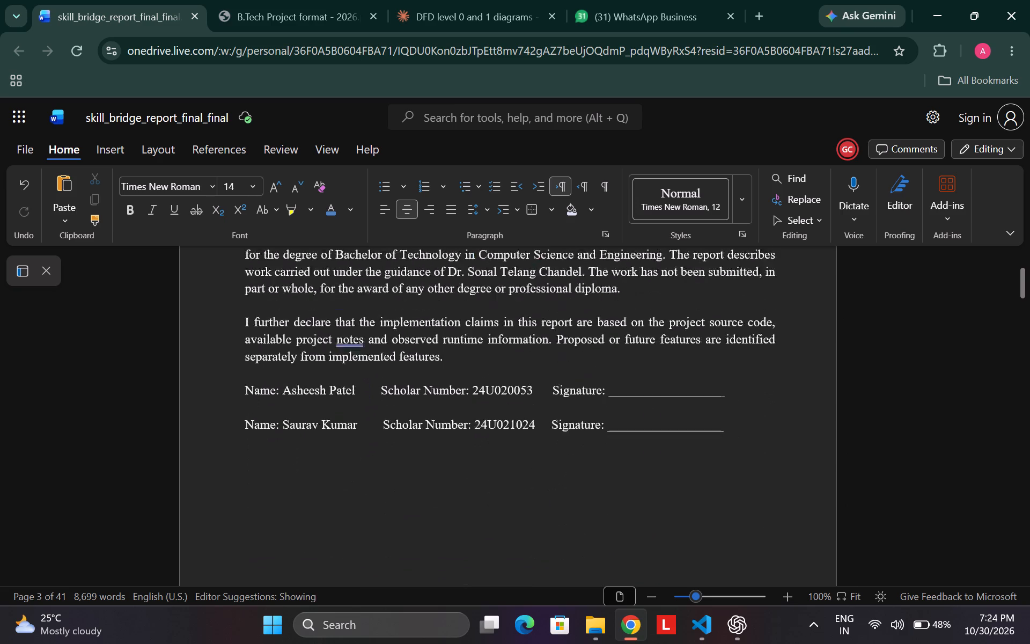
pyautogui.scroll(-2, 566, 407)
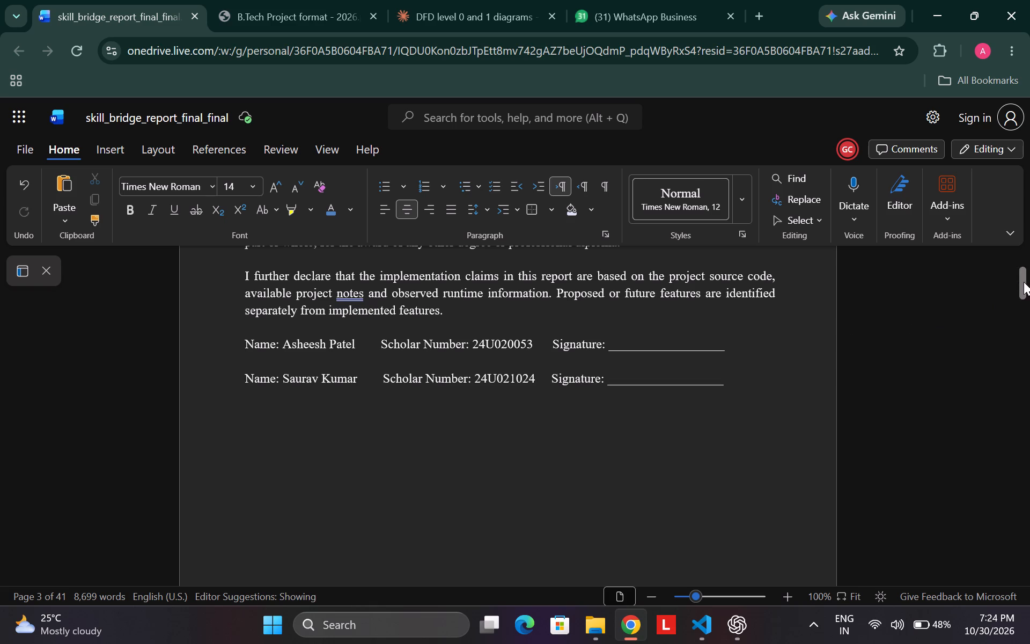
# Look over chapter 3's problem definition, objectives and functional requirements.
pyautogui.moveTo(1024, 282); pyautogui.dragTo(1026, 360)
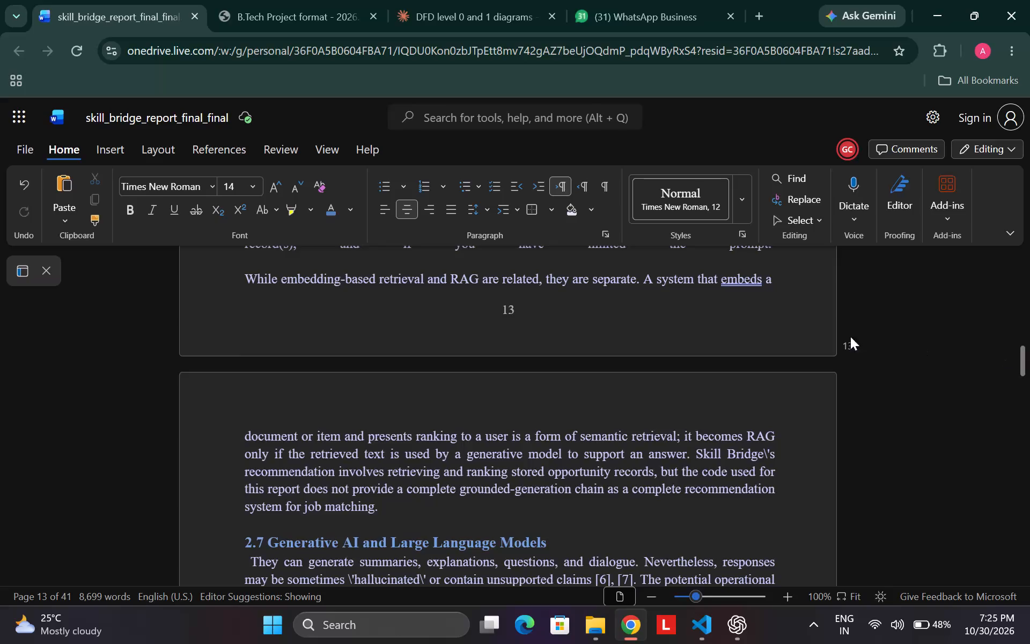
pyautogui.scroll(-20, 833, 333)
pyautogui.scroll(-13, 833, 333)
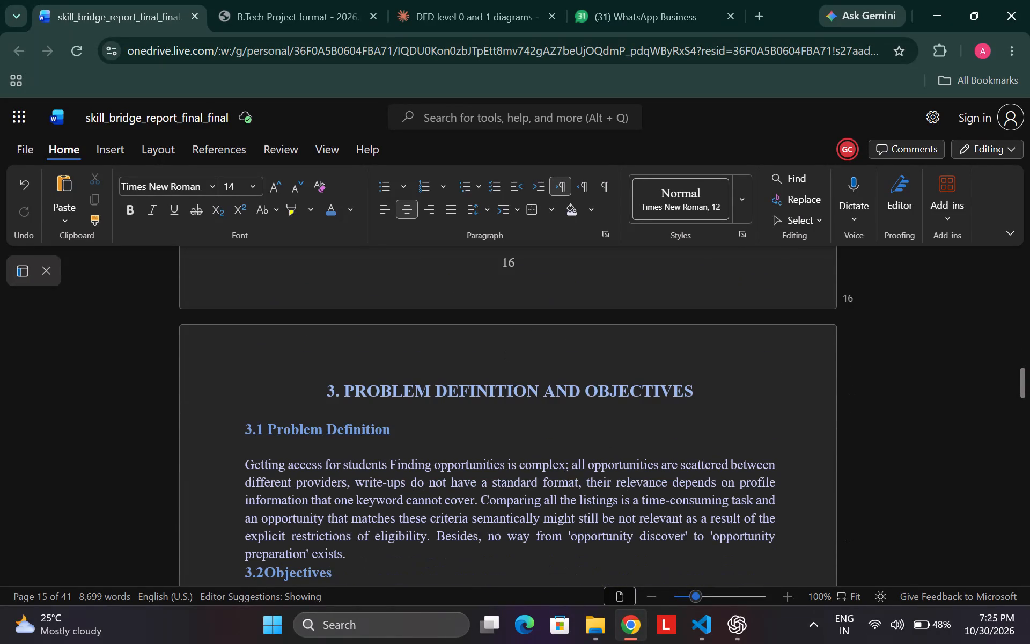
pyautogui.scroll(-3, 728, 334)
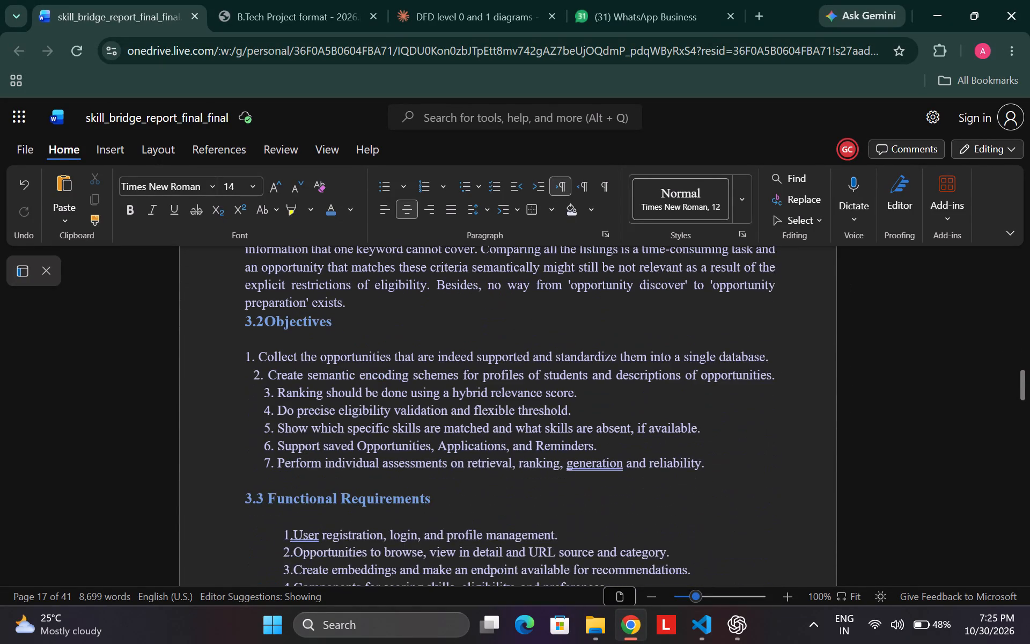
pyautogui.scroll(-4, 731, 347)
pyautogui.scroll(3, 645, 488)
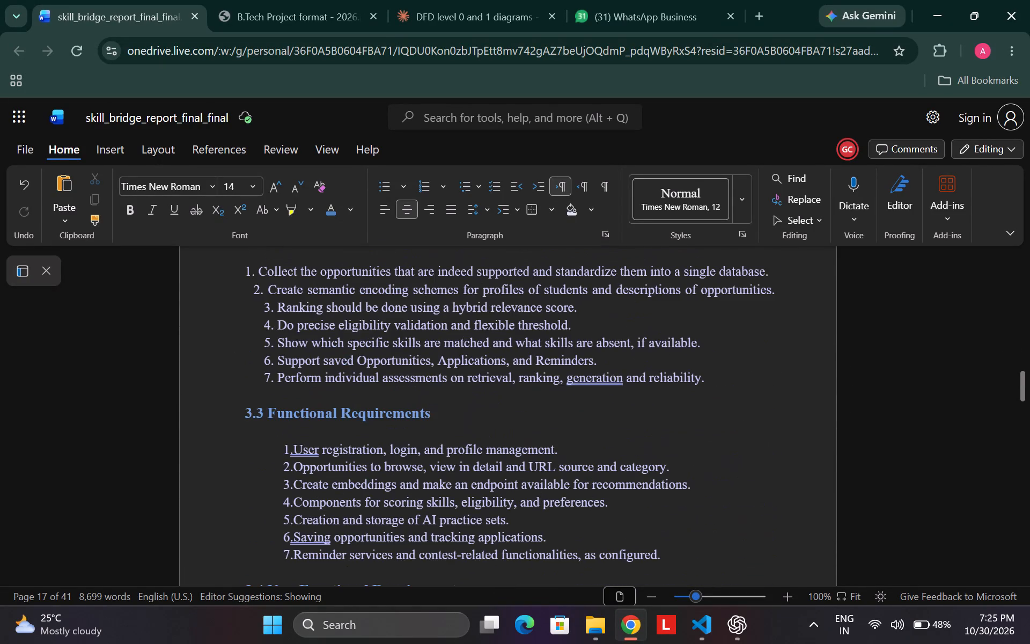
pyautogui.scroll(4, 642, 499)
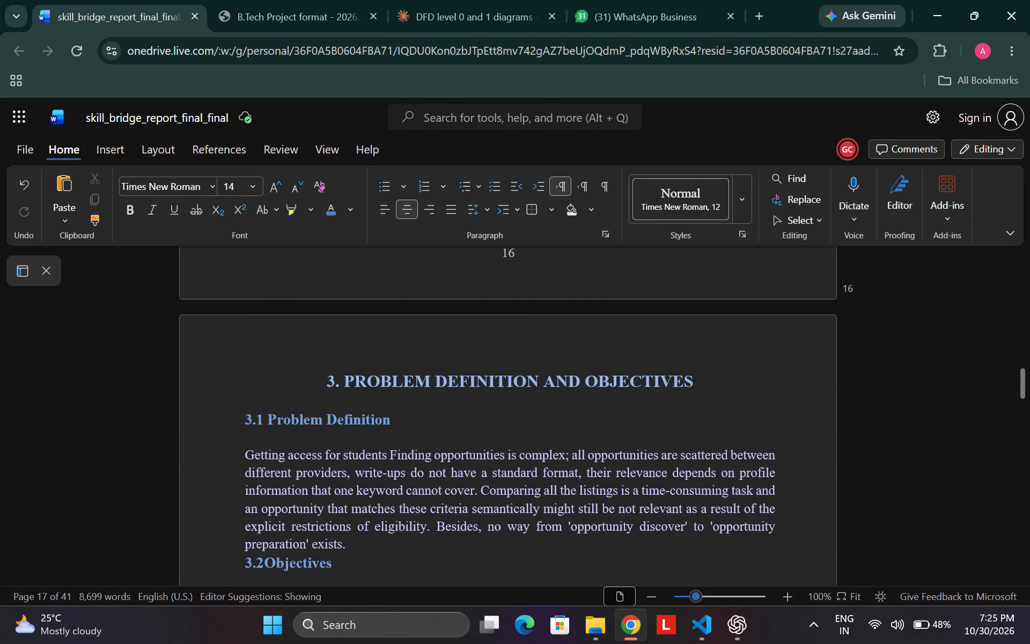
pyautogui.scroll(-2, 642, 499)
pyautogui.scroll(14, 642, 499)
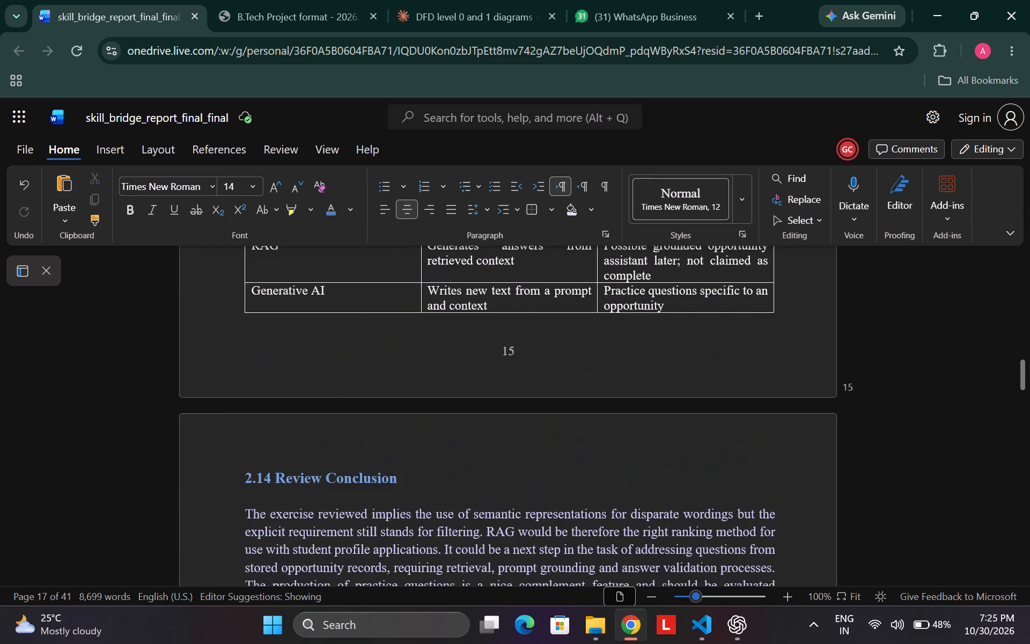
pyautogui.scroll(16, 642, 499)
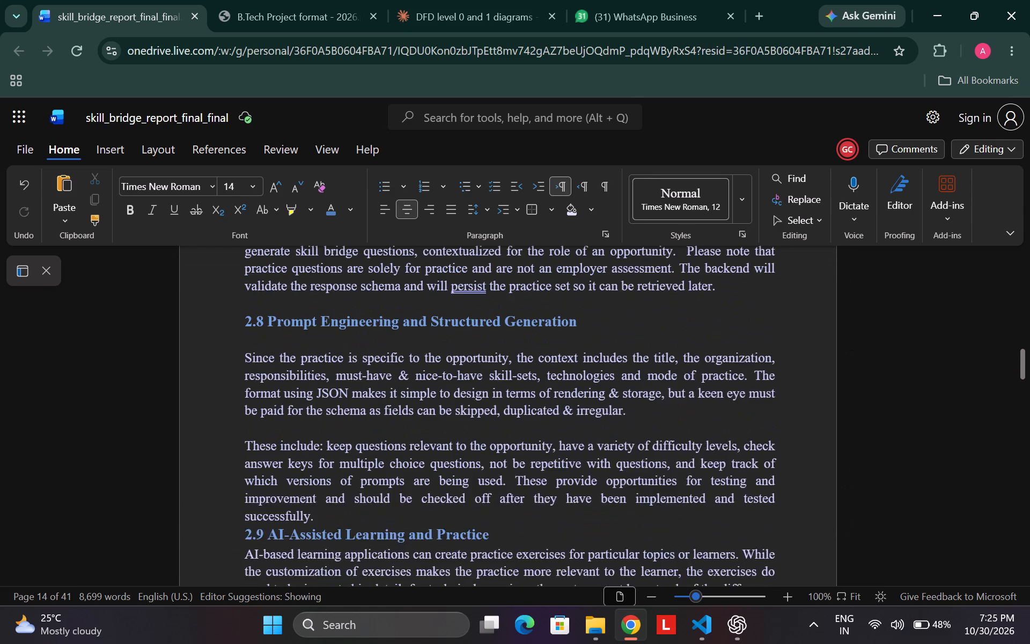
pyautogui.scroll(4, 642, 499)
pyautogui.scroll(-8, 642, 499)
pyautogui.scroll(-7, 599, 441)
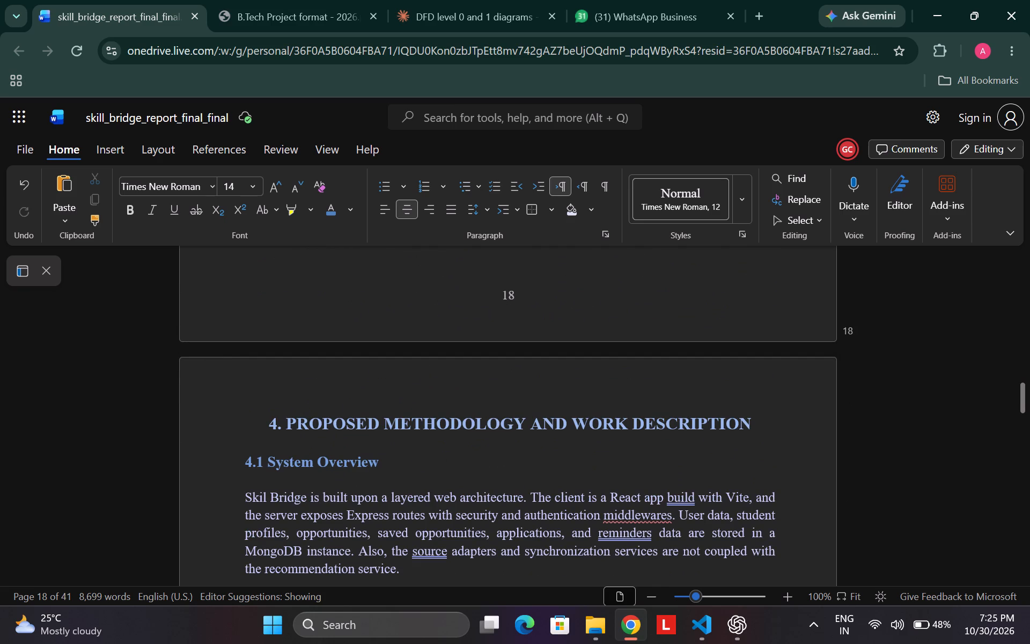
# Recheck the text, numbering and spacing of sections 3.1 to 3.4, ending at the Non-Functional Requirements list.
pyautogui.scroll(13, 584, 409)
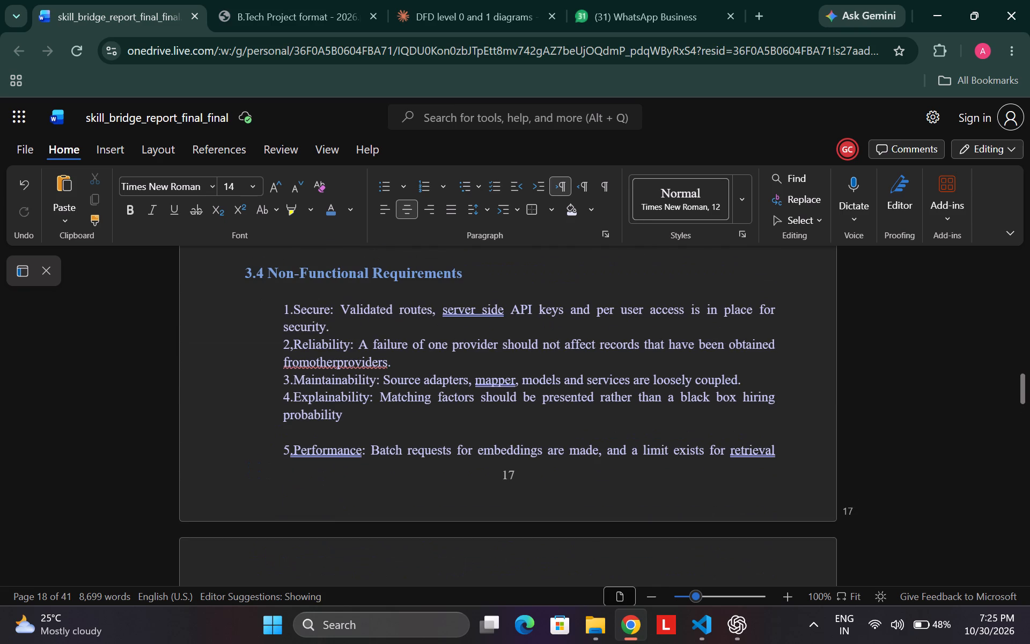
pyautogui.scroll(3, 320, 335)
pyautogui.scroll(1, 358, 373)
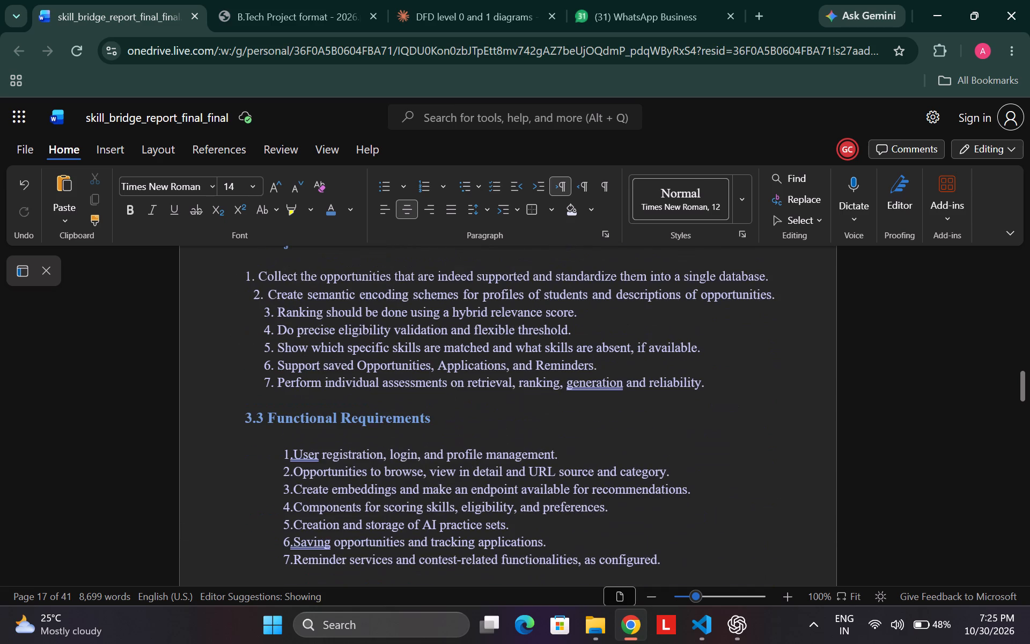
pyautogui.scroll(2, 363, 386)
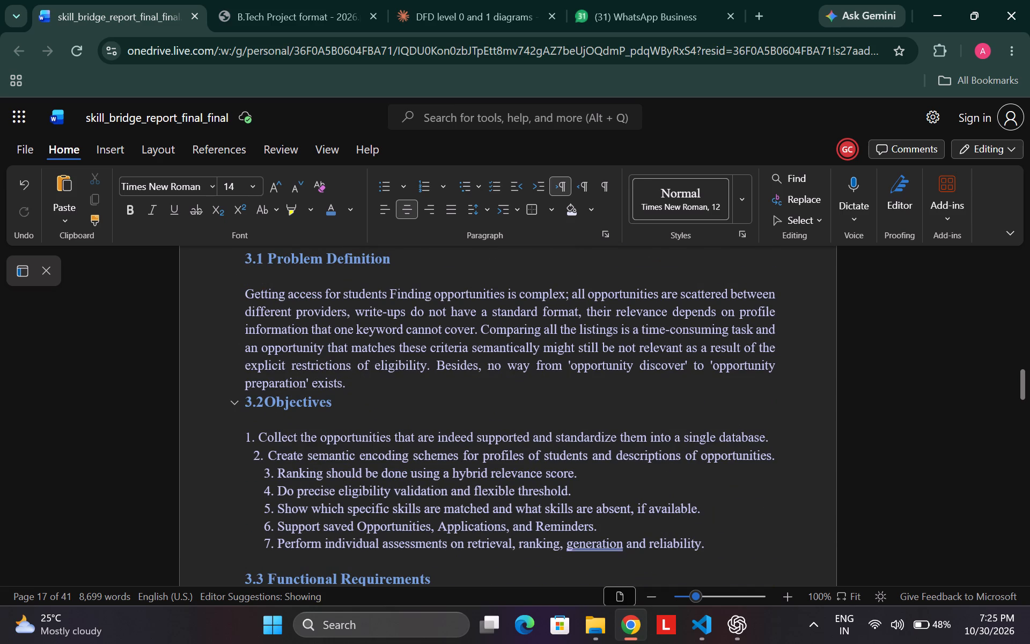
pyautogui.scroll(3, 599, 389)
pyautogui.scroll(-2, 516, 417)
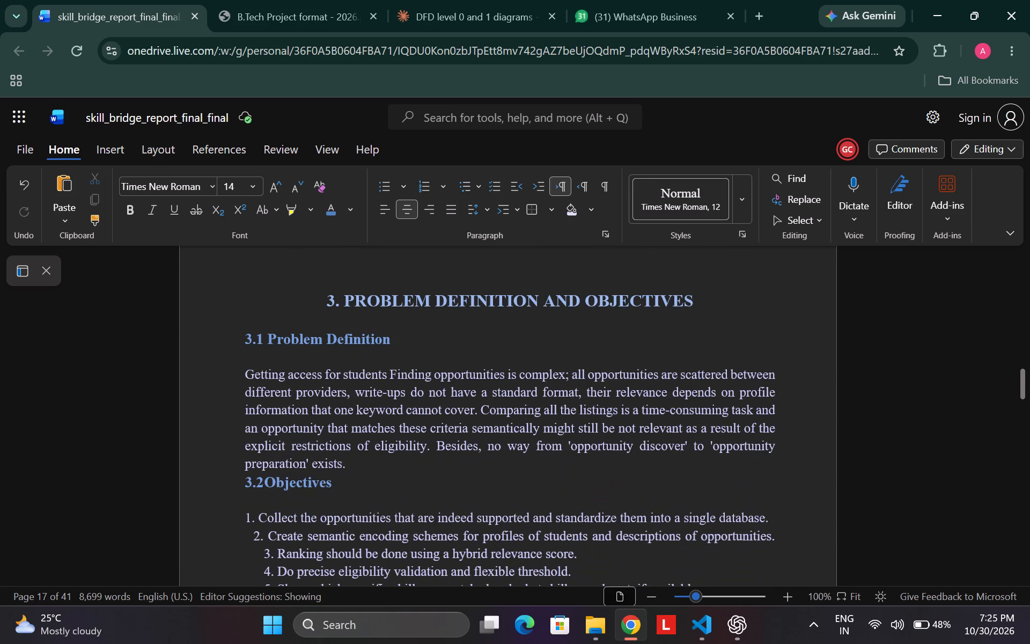
pyautogui.scroll(-1, 400, 418)
pyautogui.scroll(-3, 251, 449)
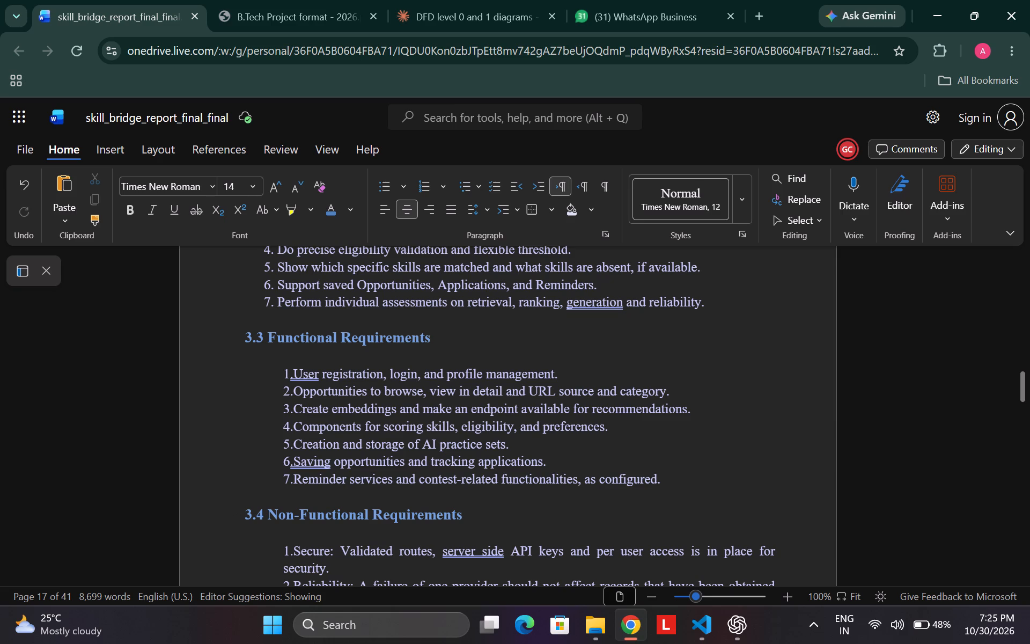
pyautogui.scroll(-3, 285, 458)
pyautogui.scroll(-2, 414, 383)
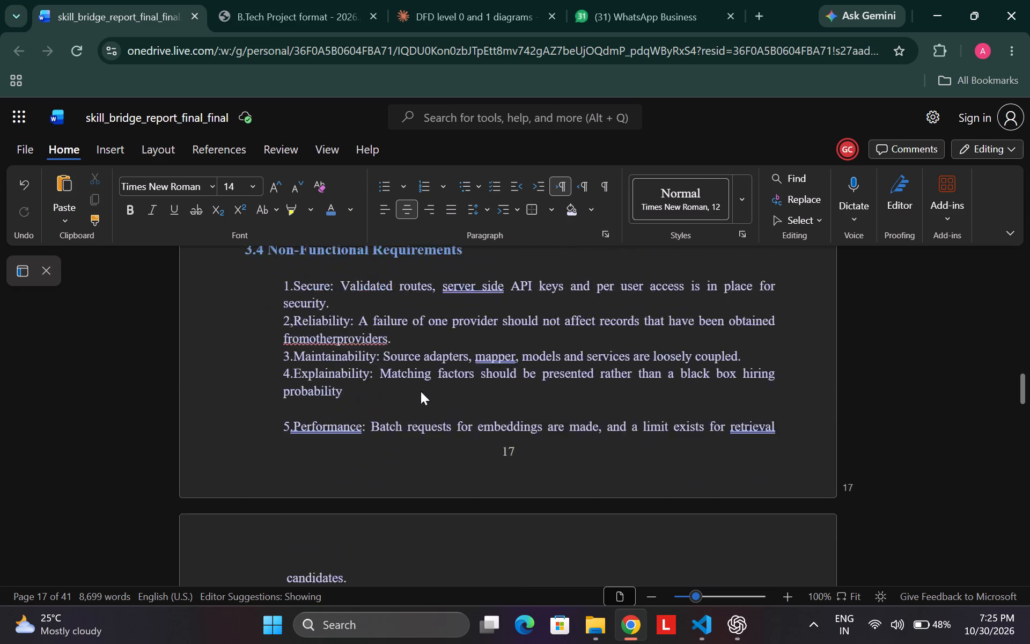
# Look through the end of chapter 3 and all of chapter 4, Proposed Methodology and Work Description, checking text, headings and page breaks.
pyautogui.scroll(-4, 448, 417)
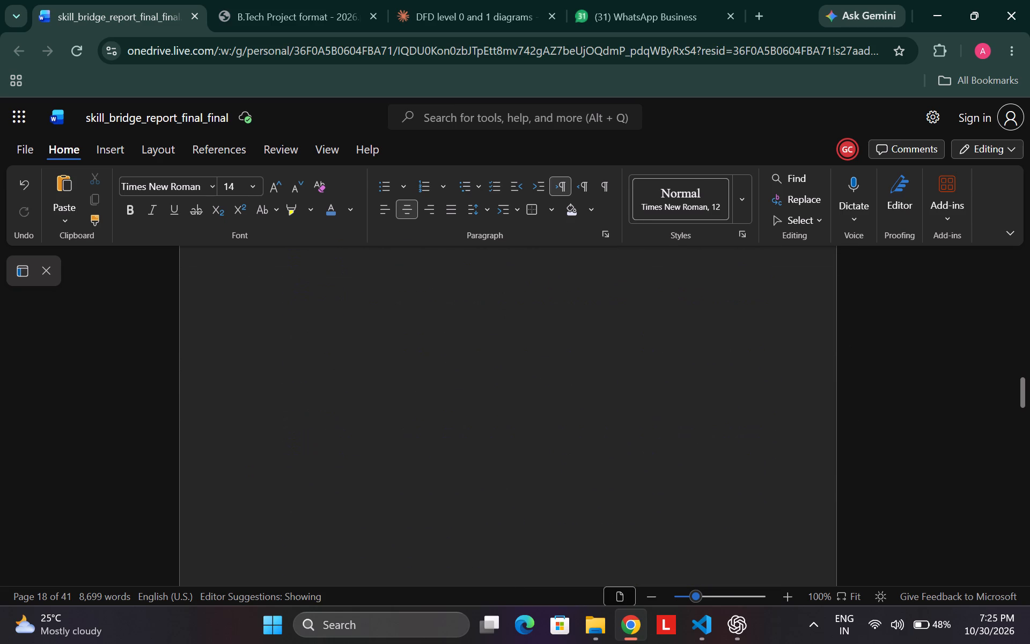
pyautogui.scroll(-6, 465, 355)
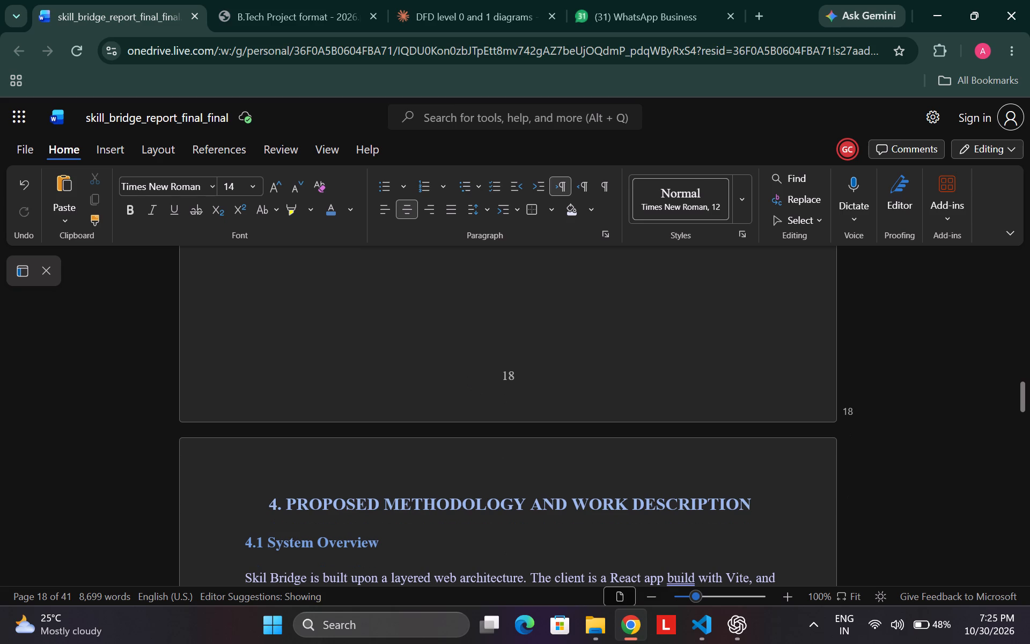
pyautogui.scroll(-2, 495, 408)
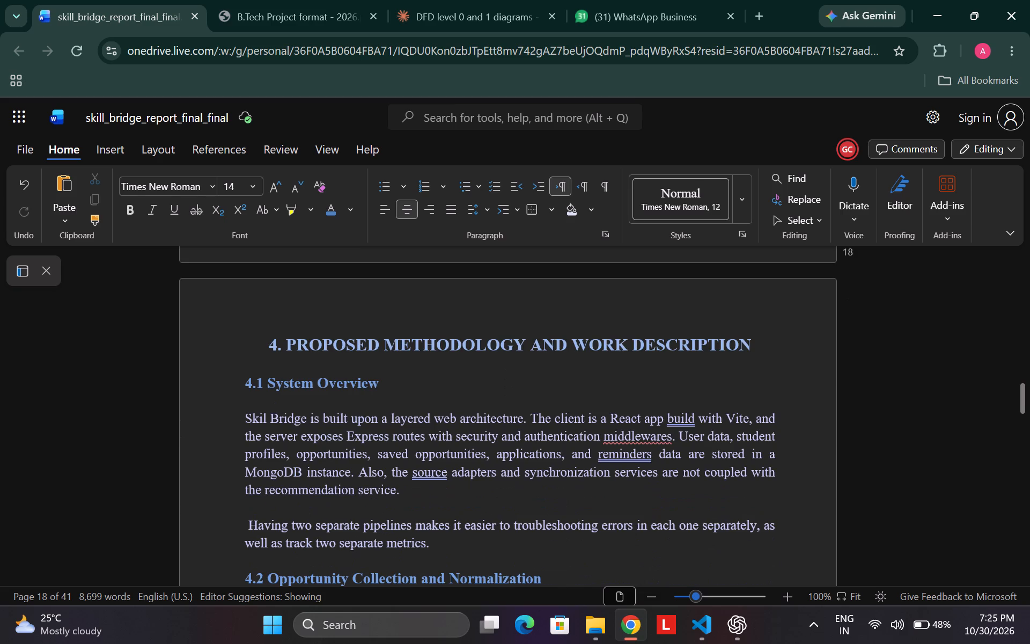
pyautogui.scroll(-1, 448, 418)
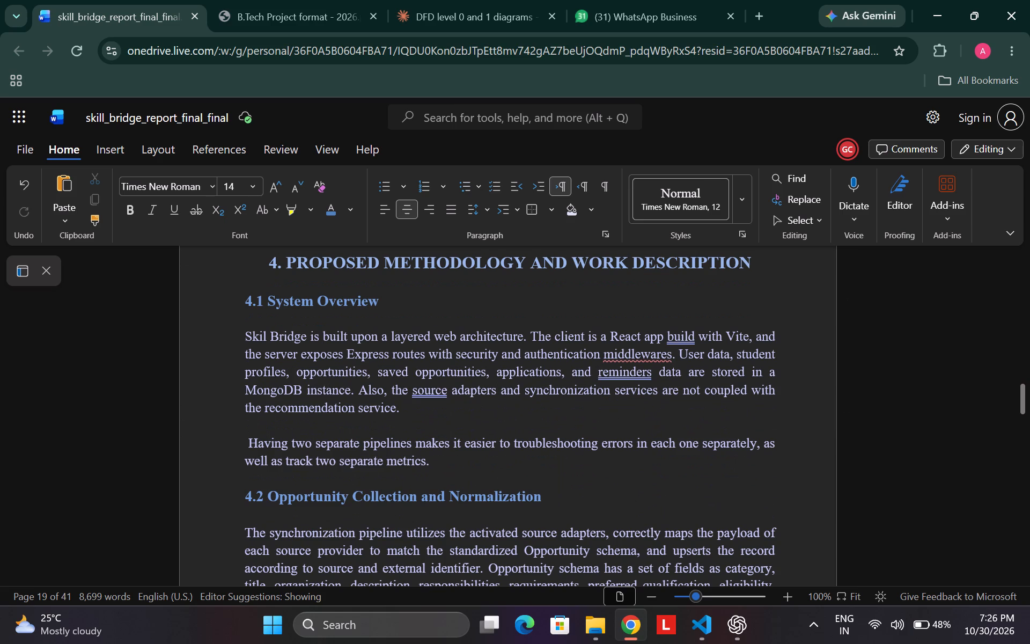
pyautogui.scroll(2, 437, 408)
pyautogui.scroll(-3, 437, 408)
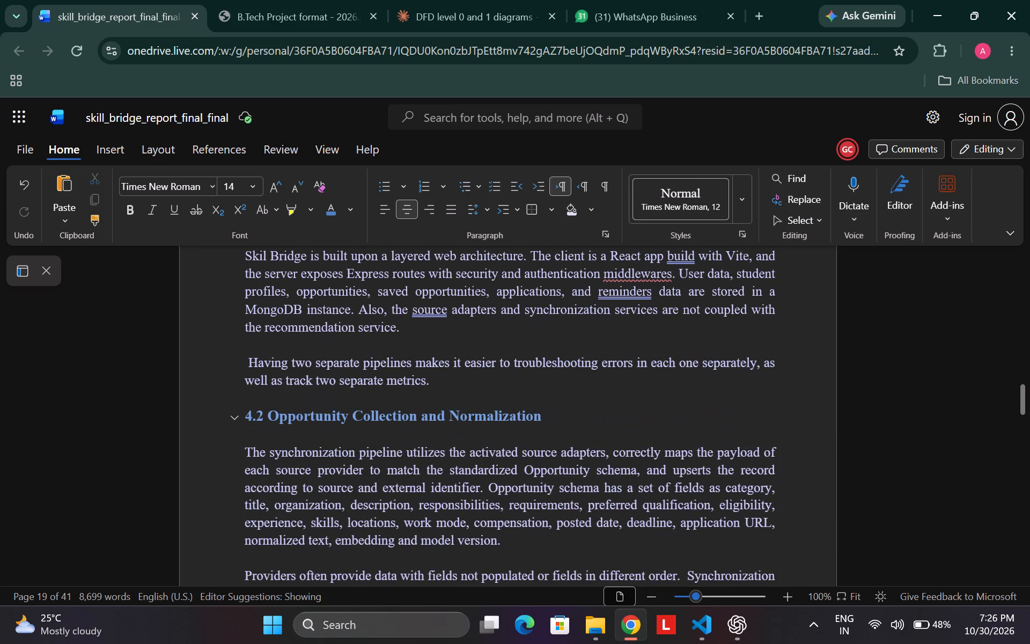
pyautogui.scroll(-11, 437, 408)
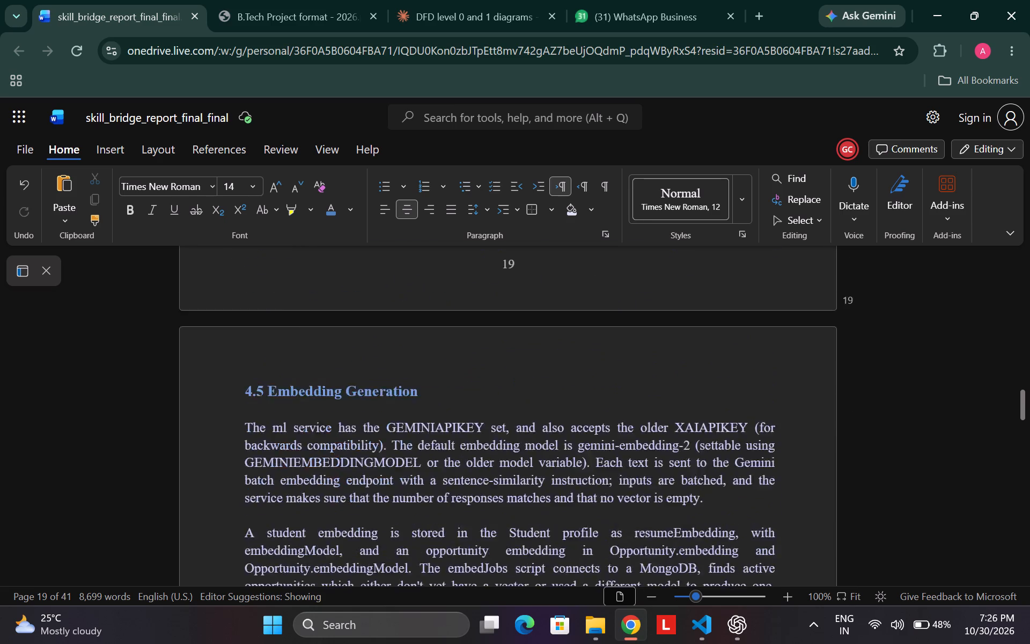
pyautogui.scroll(-6, 437, 408)
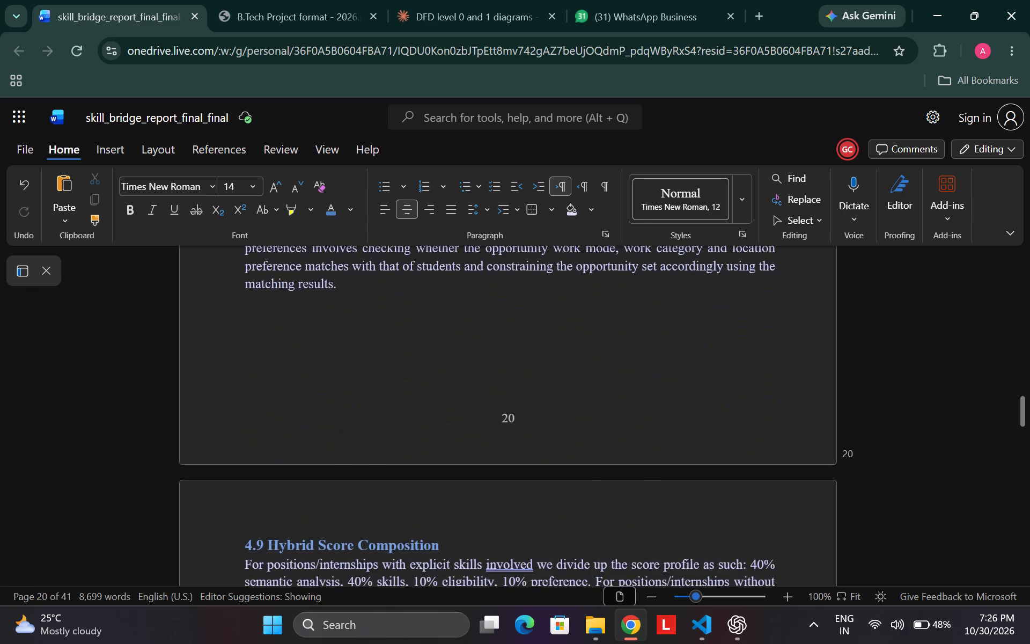
pyautogui.scroll(-15, 437, 408)
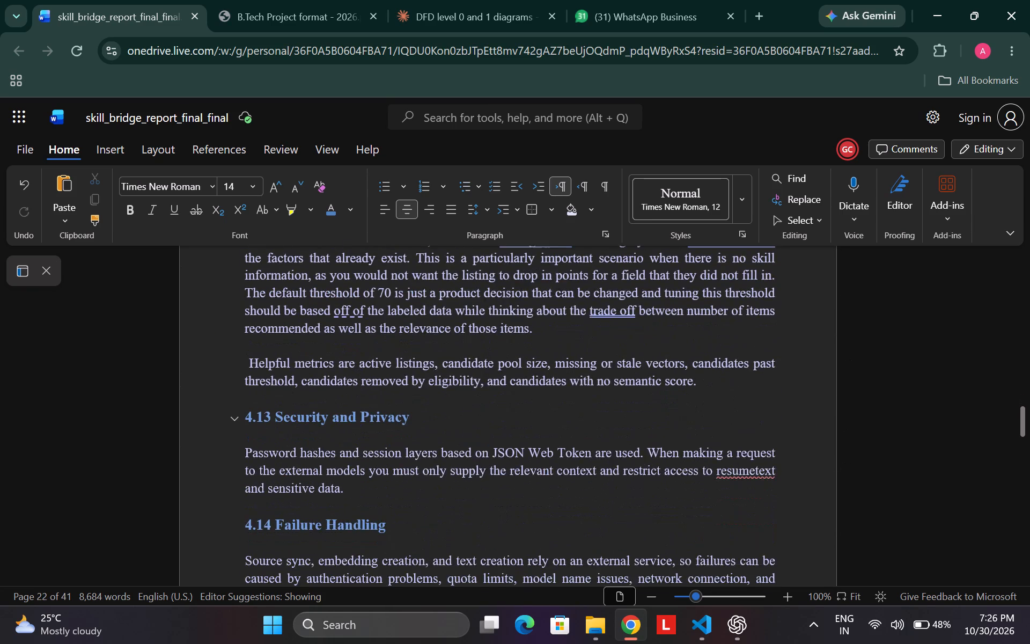
pyautogui.scroll(-6, 437, 408)
# Look over chapter 5, Proposed Algorithms, including the workflow figures and captions for the embedding and hybrid recommendation algorithms.
pyautogui.scroll(-4, 437, 408)
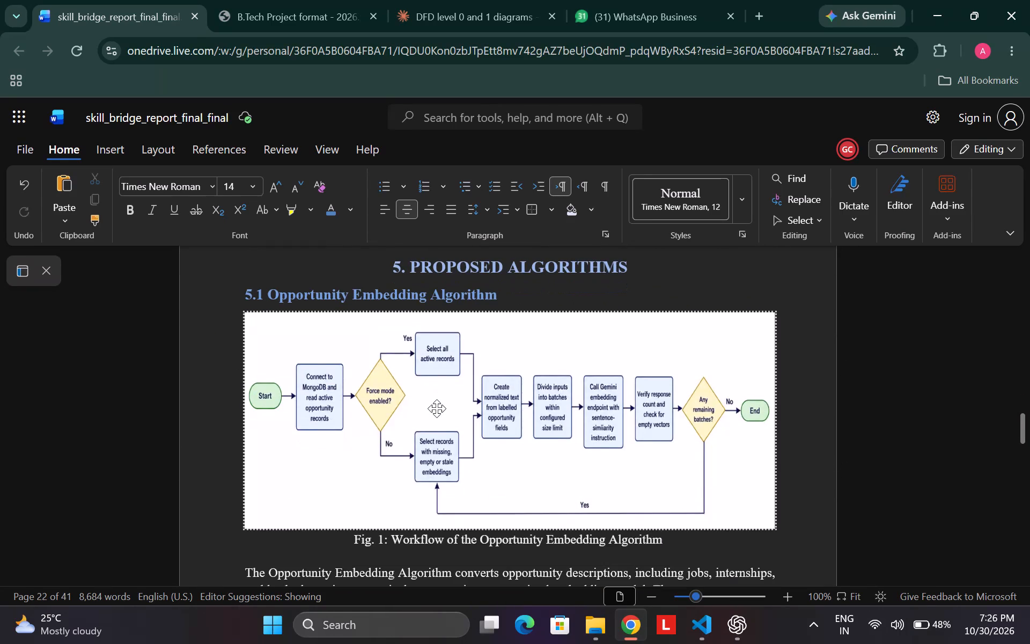
pyautogui.scroll(1, 437, 408)
pyautogui.scroll(-4, 437, 408)
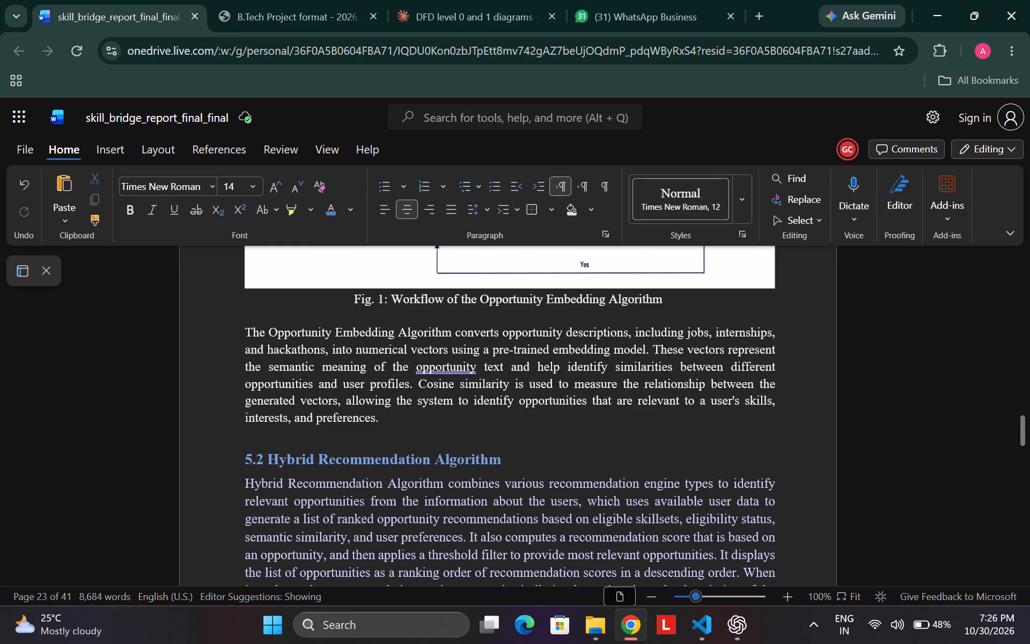
pyautogui.scroll(-13, 437, 408)
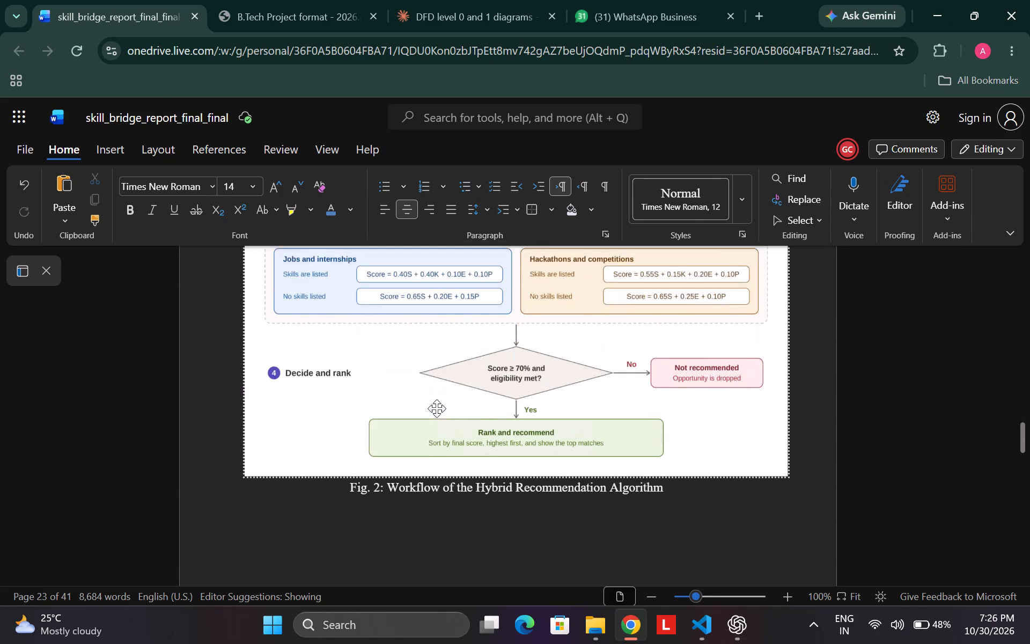
# Look through chapter 6's system architecture and data flow diagrams up to Fig. 5.1, the Data Ingestion Pipeline.
pyautogui.scroll(-5, 437, 408)
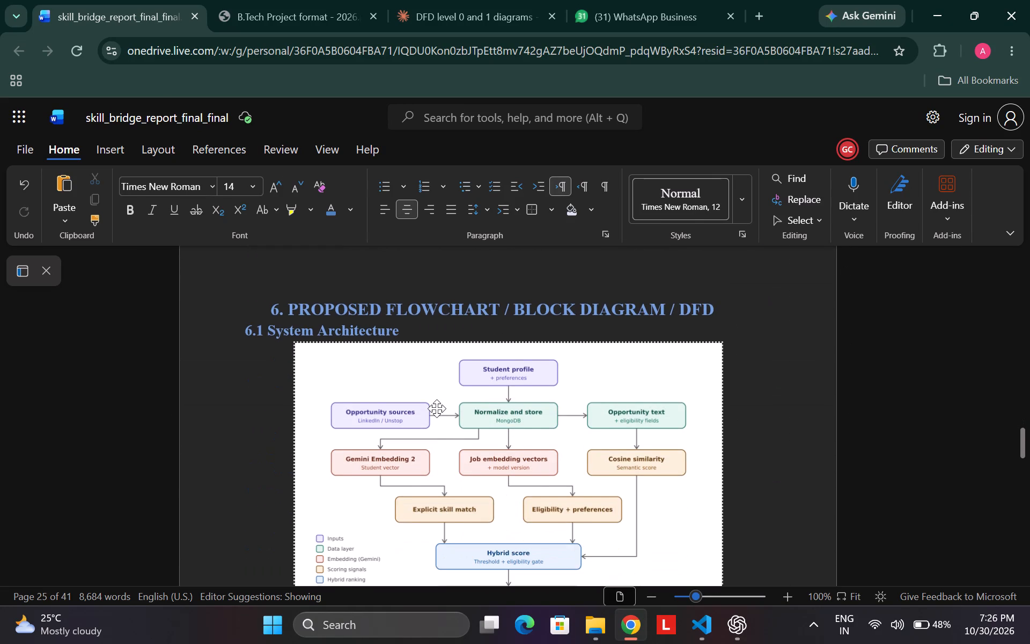
pyautogui.scroll(1, 437, 408)
pyautogui.scroll(-11, 437, 408)
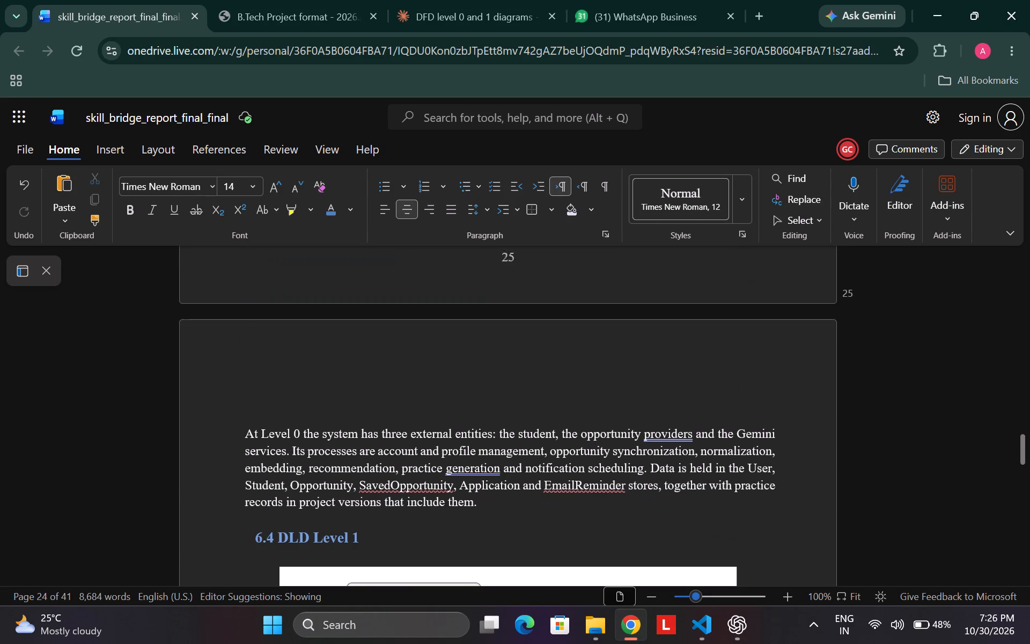
pyautogui.scroll(-6, 437, 408)
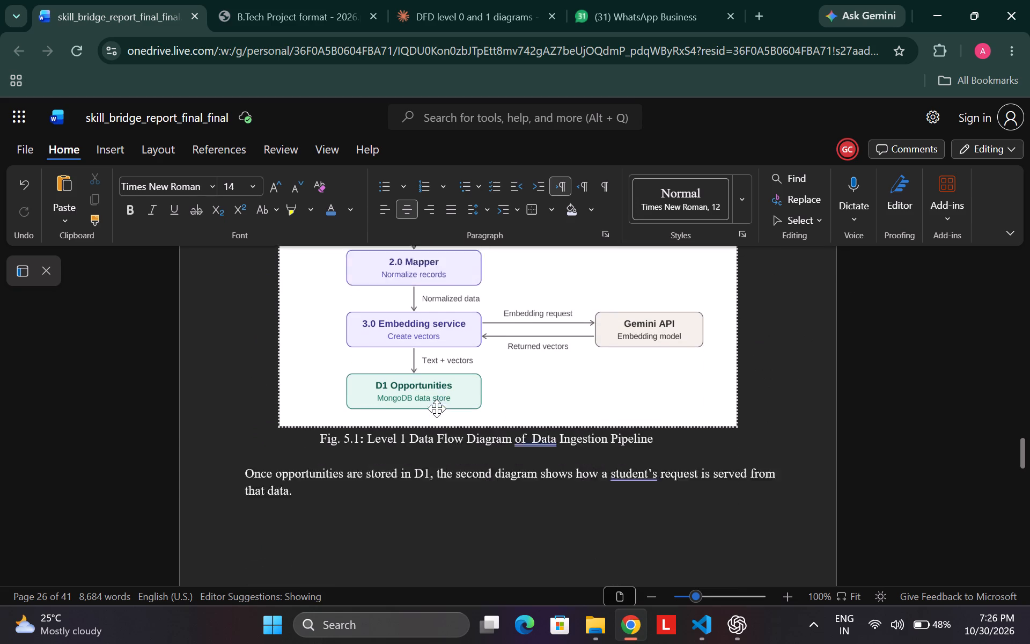
# Check the page layout between Fig. 5.1 and Fig. 5.2, the bullet list below it, and the opening of chapter 7.
pyautogui.scroll(-2, 509, 434)
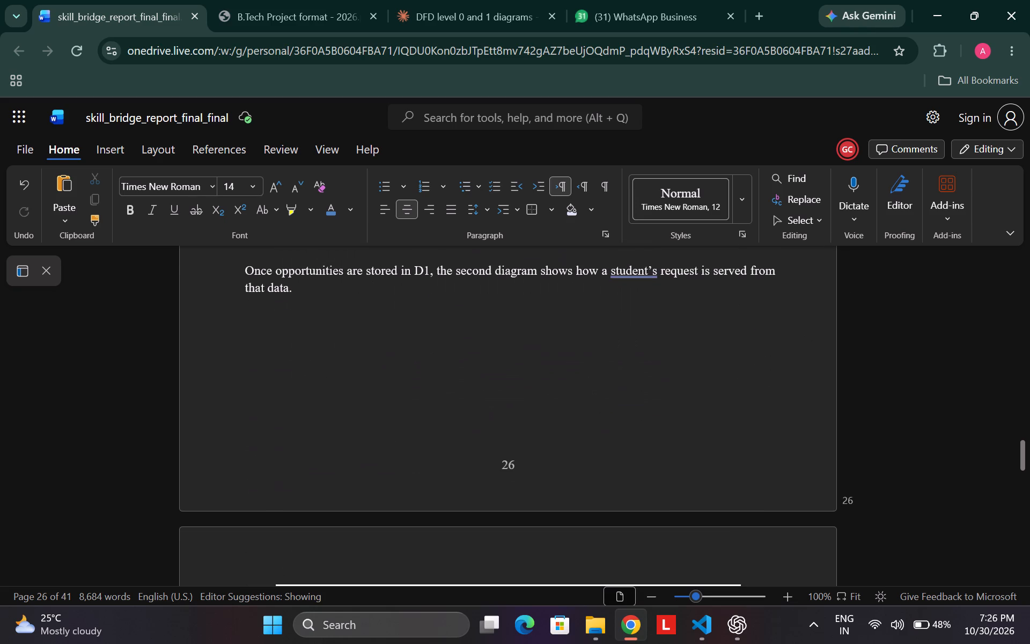
pyautogui.scroll(-1, 523, 411)
pyautogui.scroll(1, 523, 411)
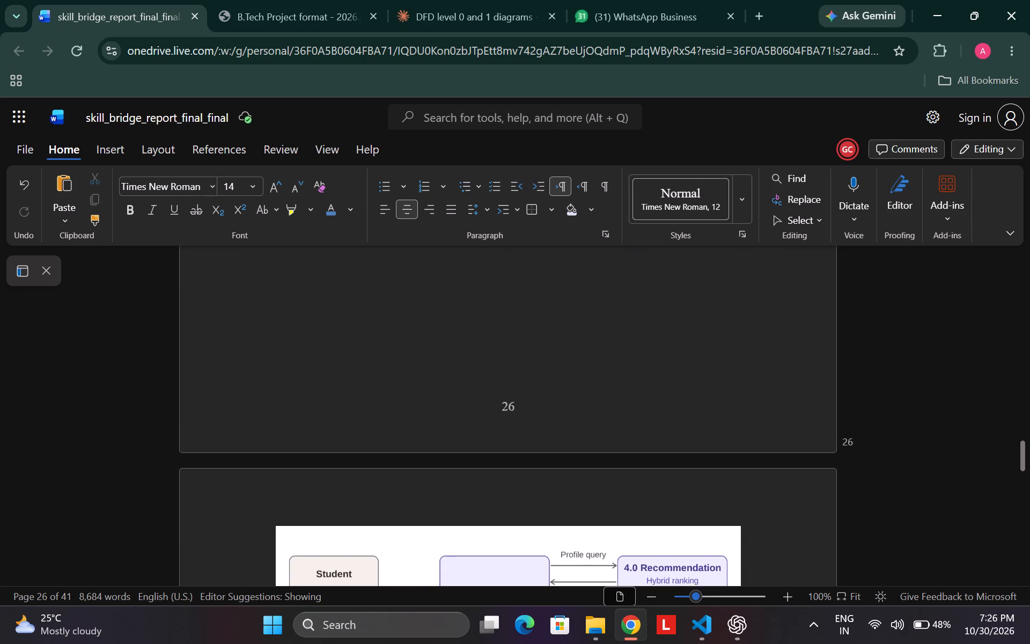
pyautogui.scroll(1, 523, 411)
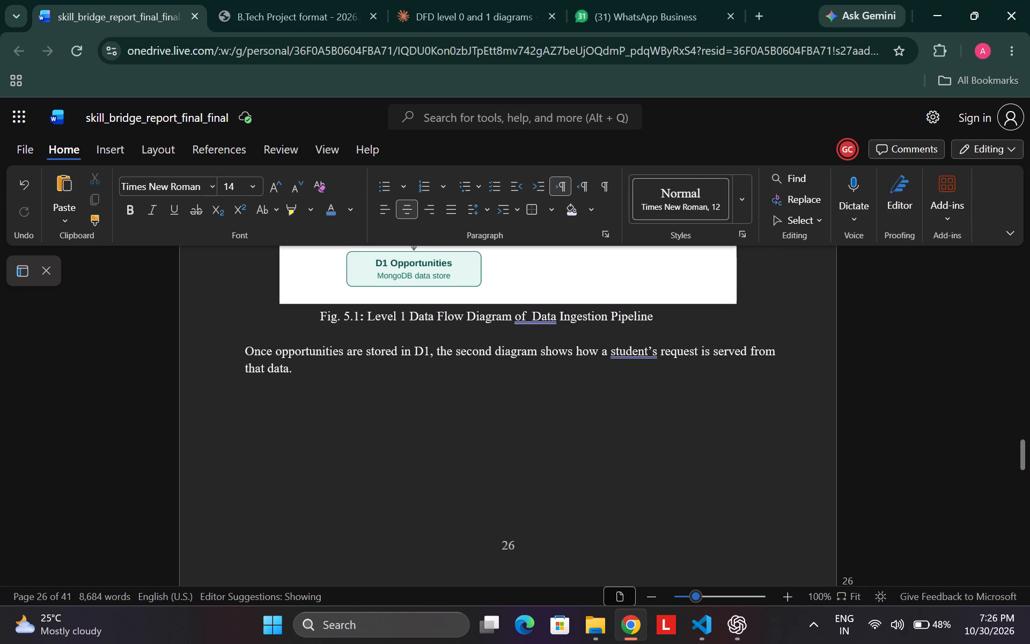
pyautogui.scroll(-1, 406, 440)
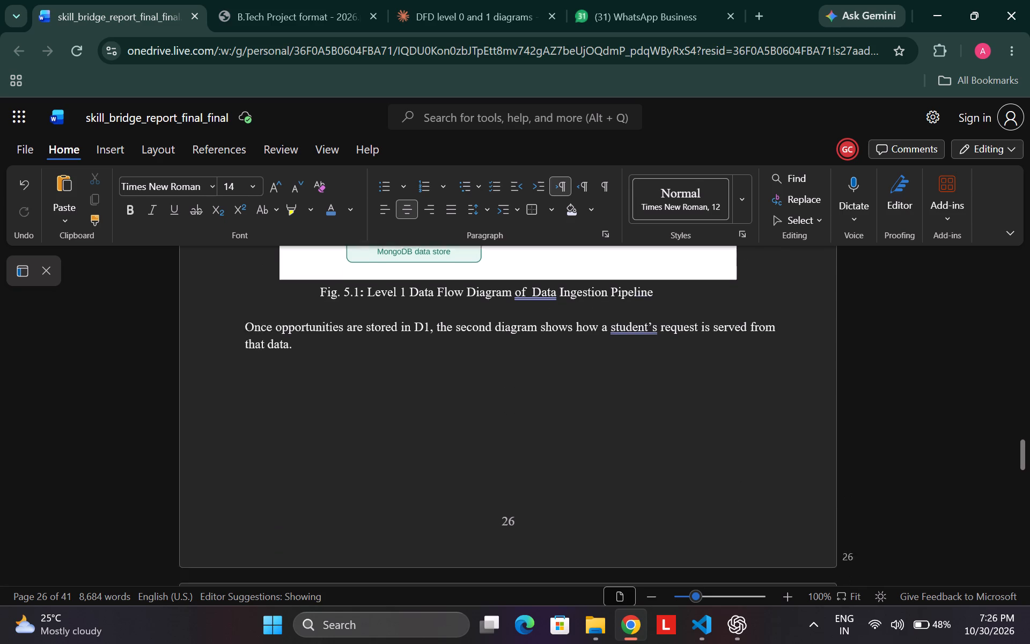
pyautogui.scroll(1, 406, 440)
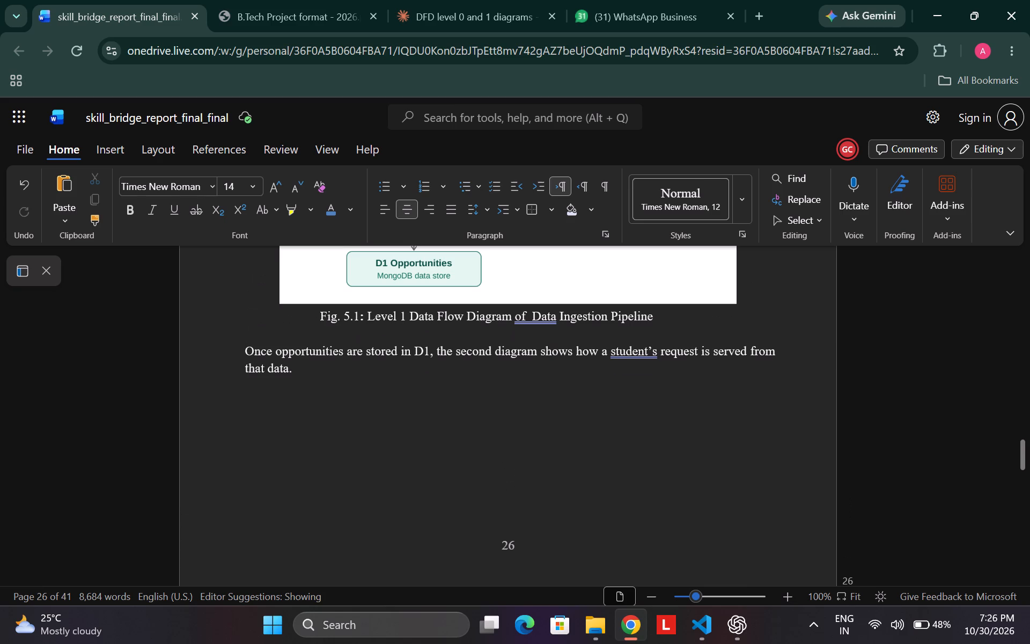
pyautogui.scroll(1, 339, 436)
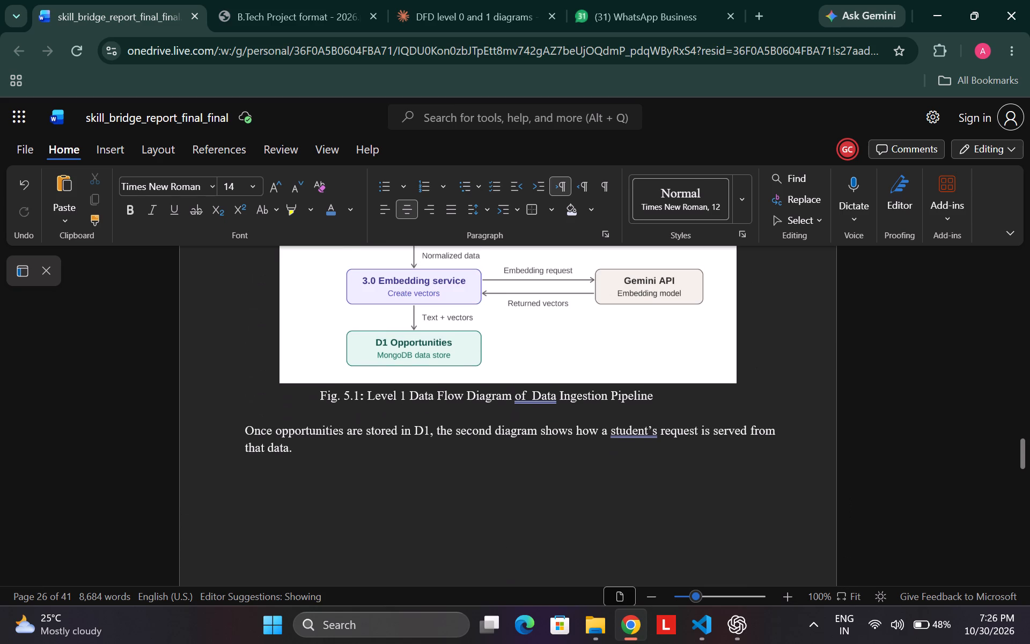
pyautogui.scroll(-10, 341, 442)
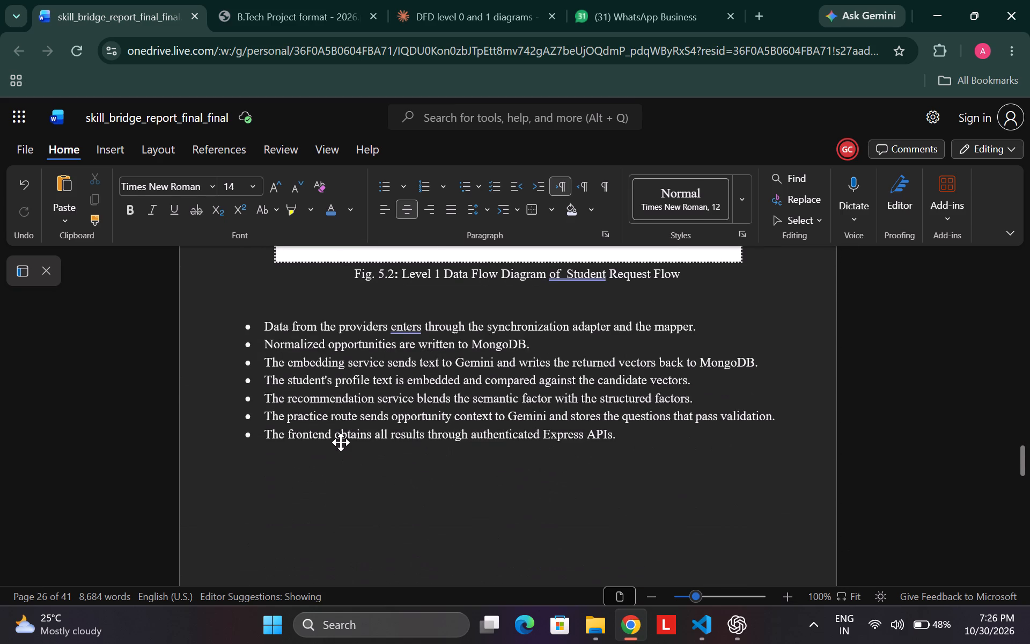
pyautogui.scroll(-3, 394, 418)
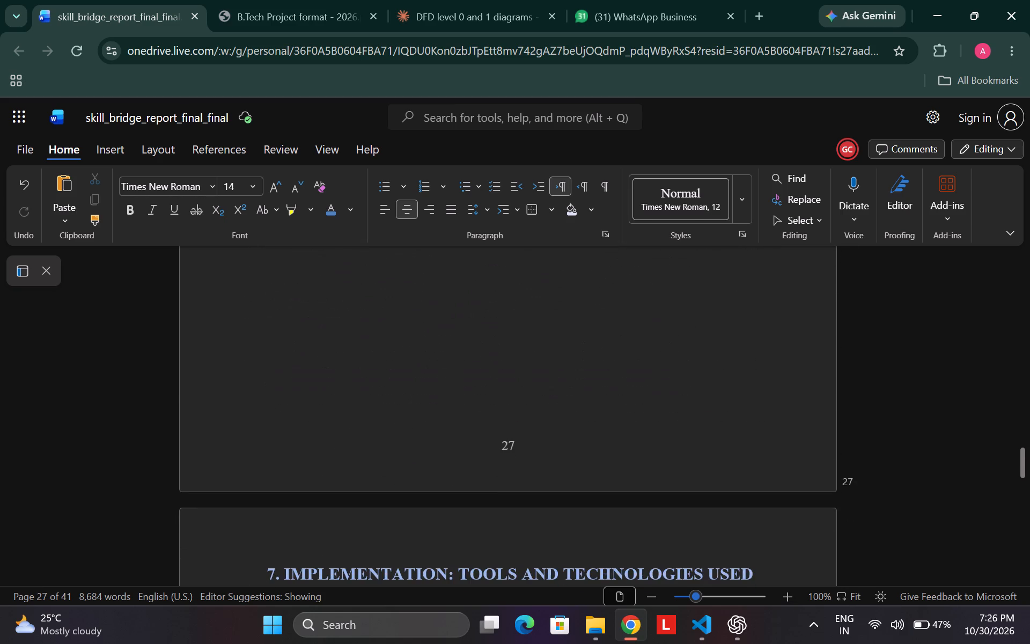
pyautogui.scroll(-2, 394, 418)
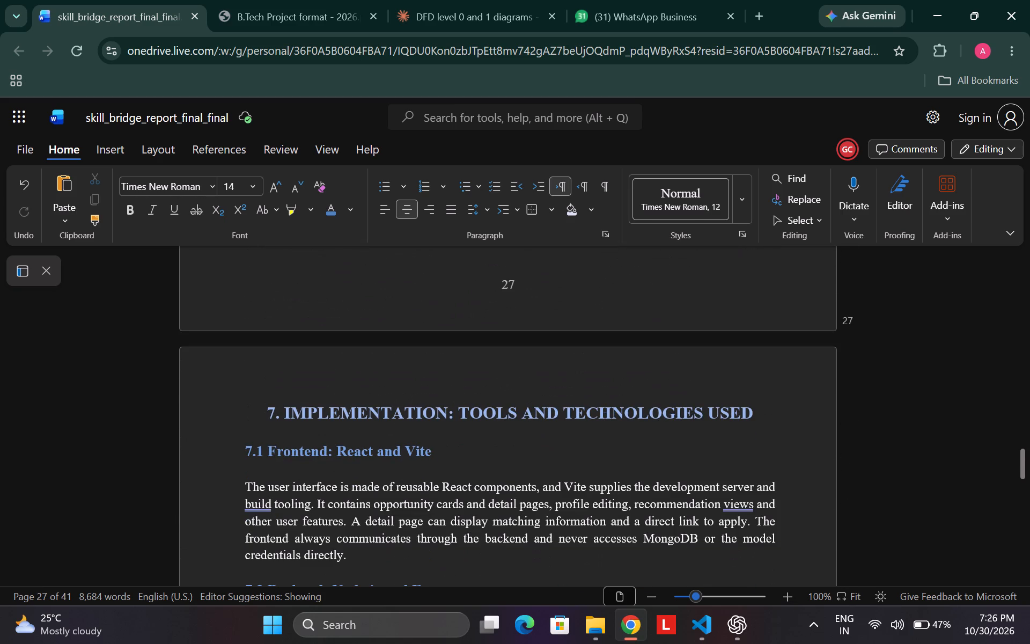
# Review the report's closing pages backwards, from the plagiarism report and List of Publication to the start of the References.
pyautogui.moveTo(1019, 460); pyautogui.dragTo(1026, 524)
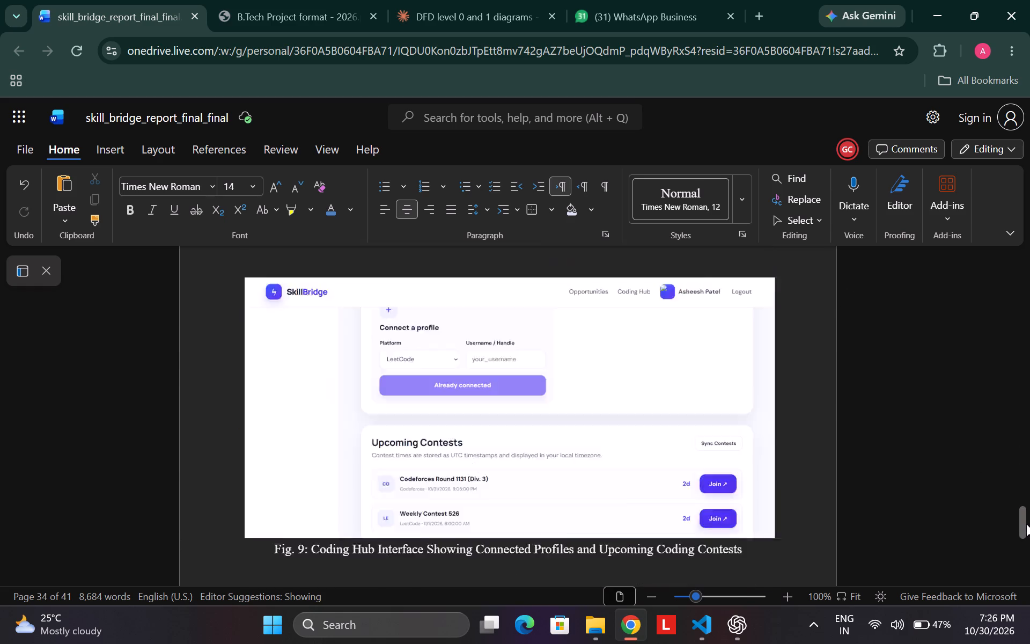
pyautogui.moveTo(1026, 524); pyautogui.dragTo(1029, 588)
pyautogui.scroll(7, 654, 480)
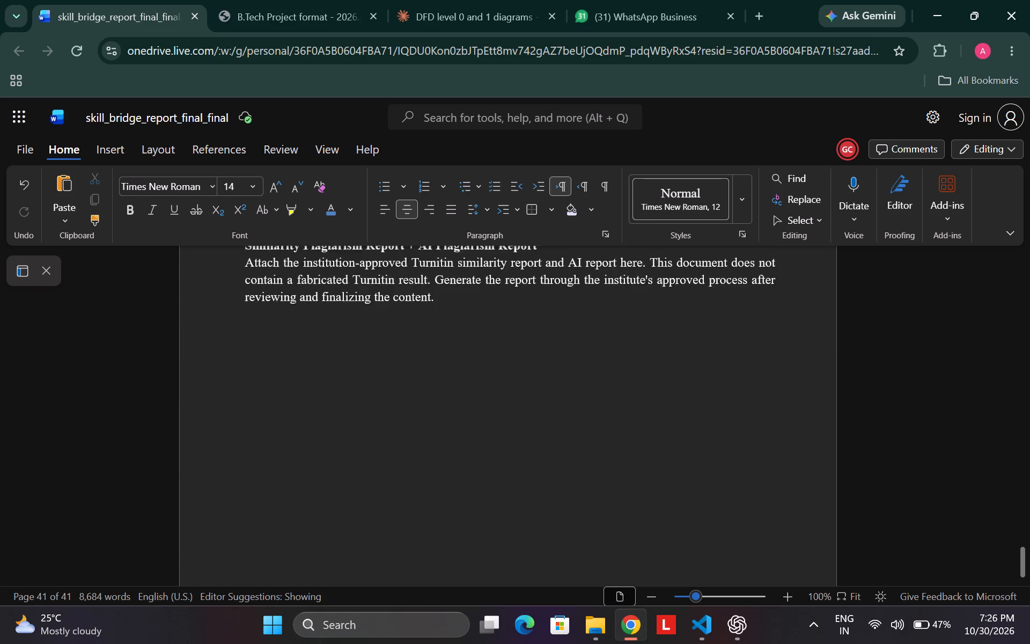
pyautogui.scroll(2, 654, 480)
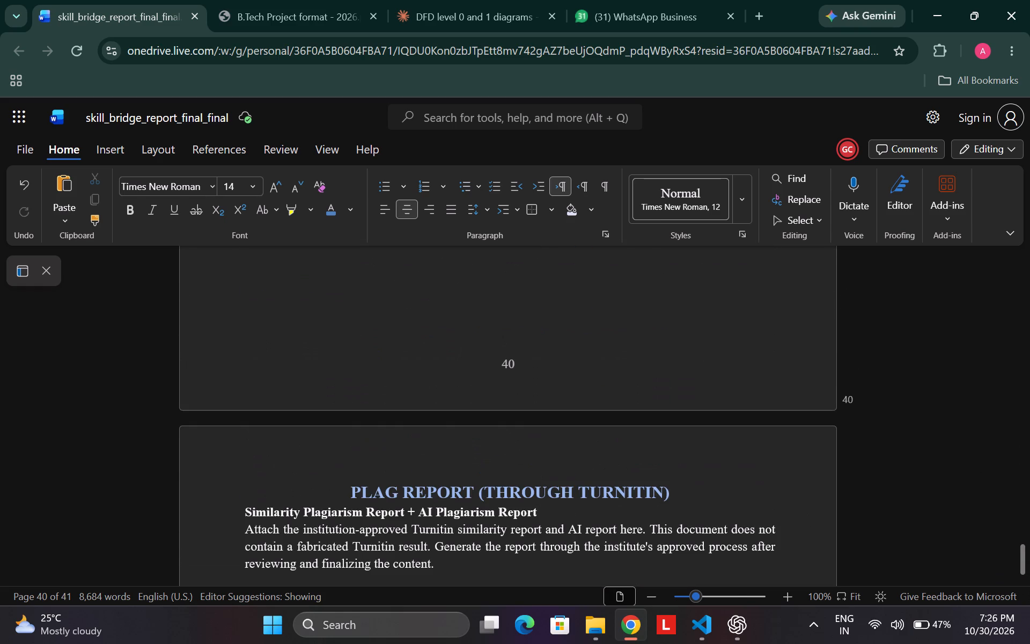
pyautogui.scroll(11, 654, 480)
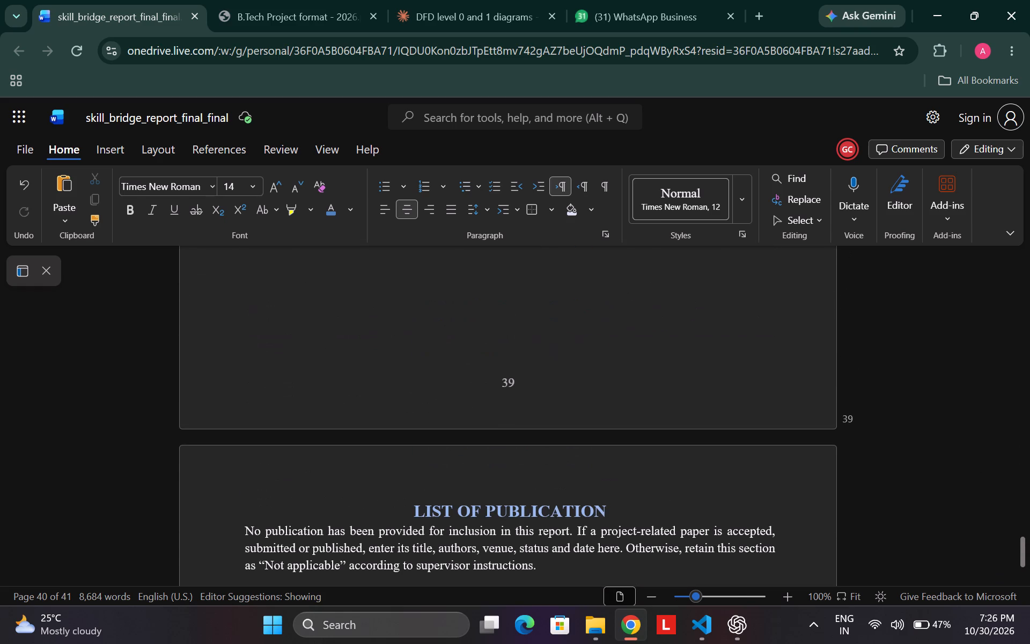
pyautogui.scroll(-3, 654, 480)
pyautogui.scroll(4, 654, 480)
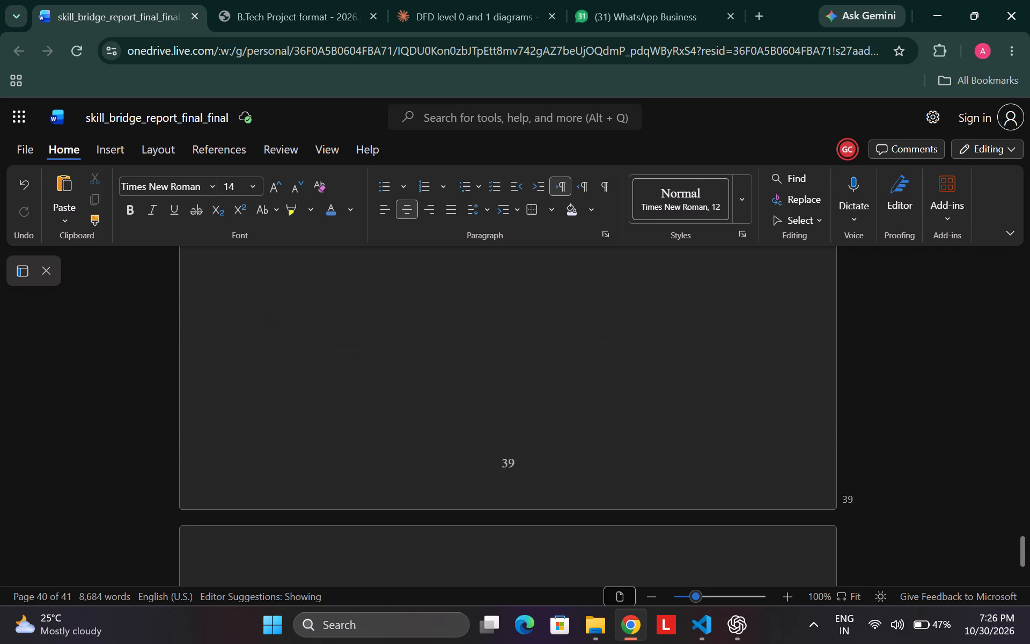
pyautogui.scroll(-3, 654, 480)
pyautogui.scroll(11, 654, 480)
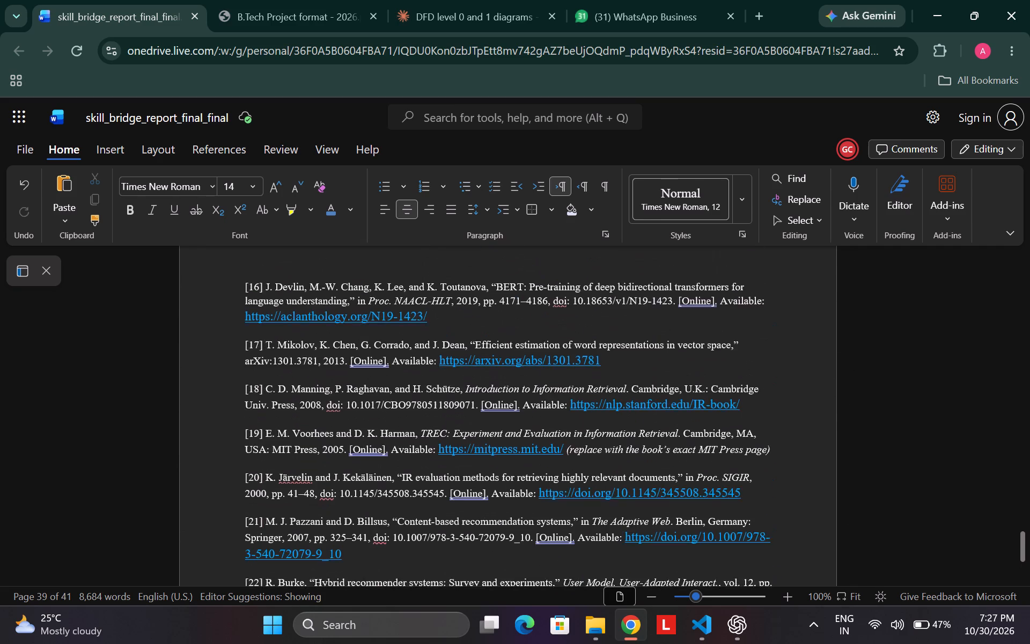
pyautogui.scroll(12, 654, 480)
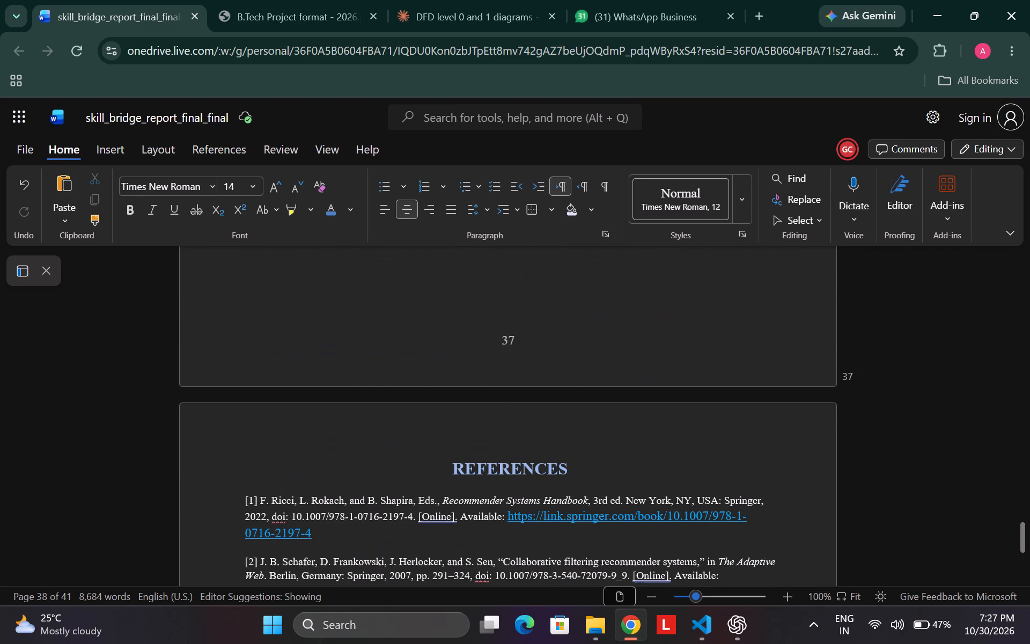
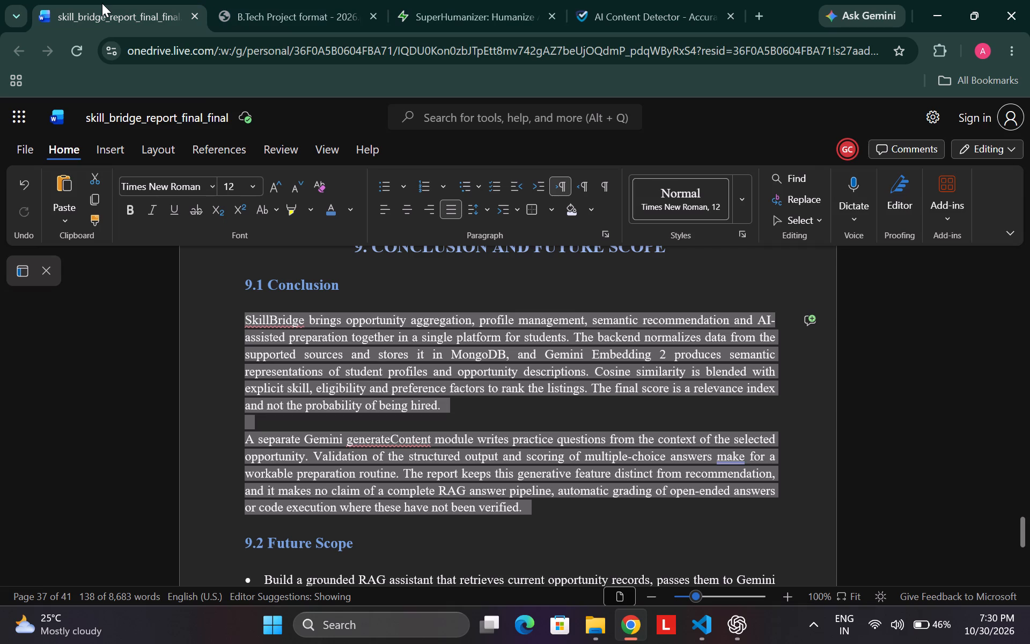
pyautogui.hotkey('ctrl', 'v')
# Delete the blank lines between the two pasted Conclusion paragraphs.
pyautogui.click(260, 456)
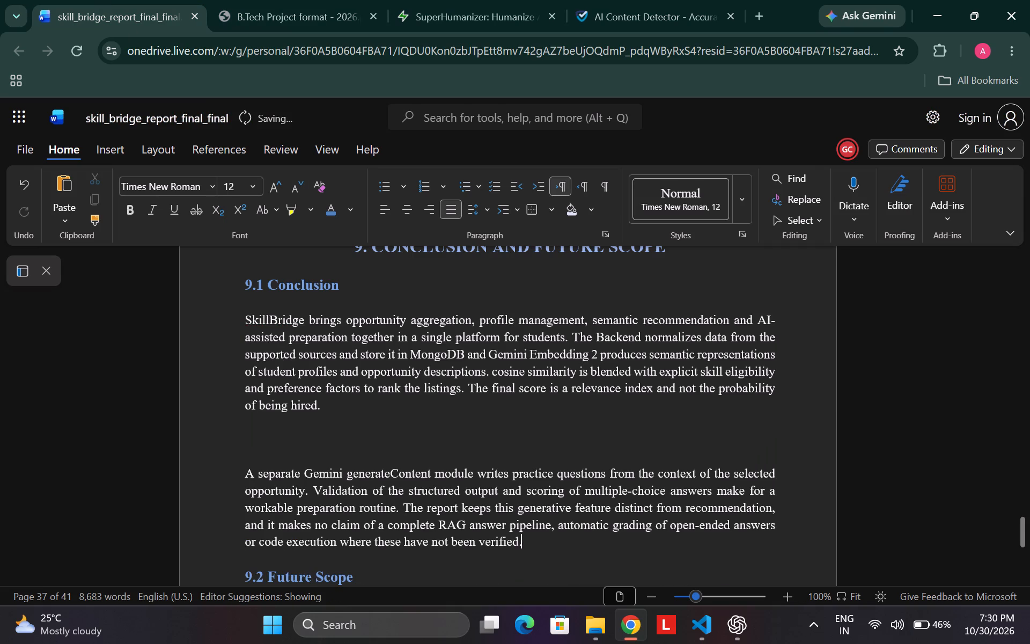
pyautogui.press('BackSpace')
pyautogui.press('BackSpace')
pyautogui.press('BackSpace')
pyautogui.press('BackSpace')
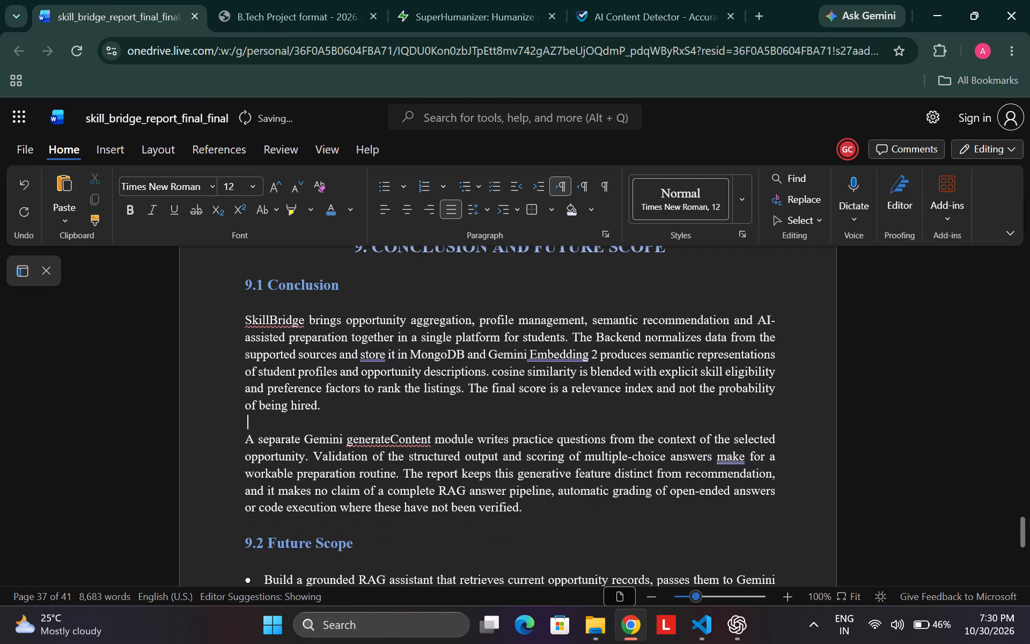
pyautogui.press('BackSpace')
pyautogui.press('BackSpace')
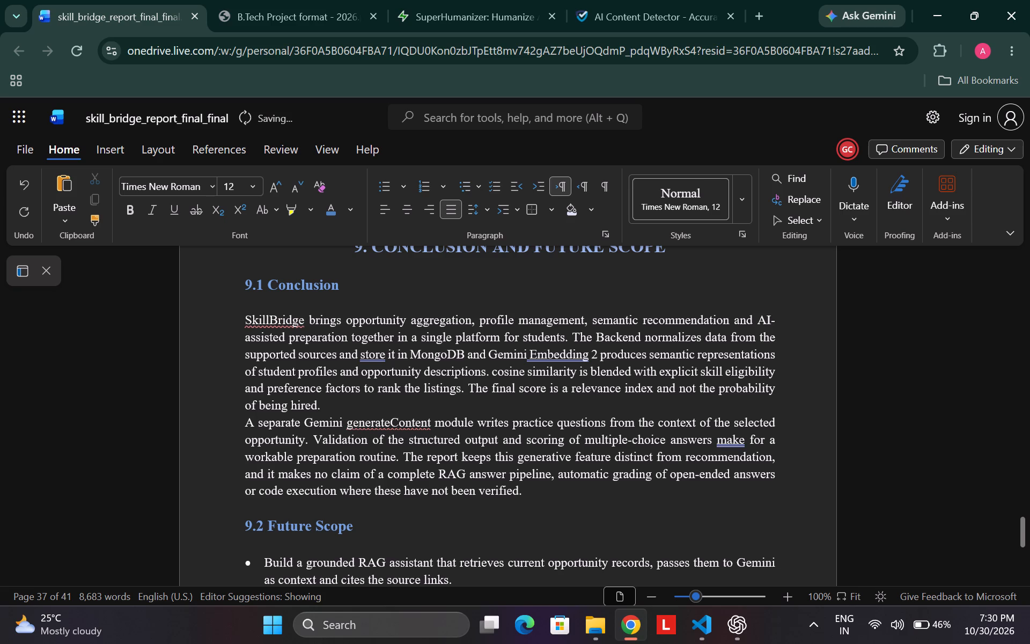
# Look over the Fig. 8 and Fig. 9 pages and the layout of the Conclusion section.
pyautogui.scroll(-3, 477, 448)
pyautogui.scroll(11, 477, 448)
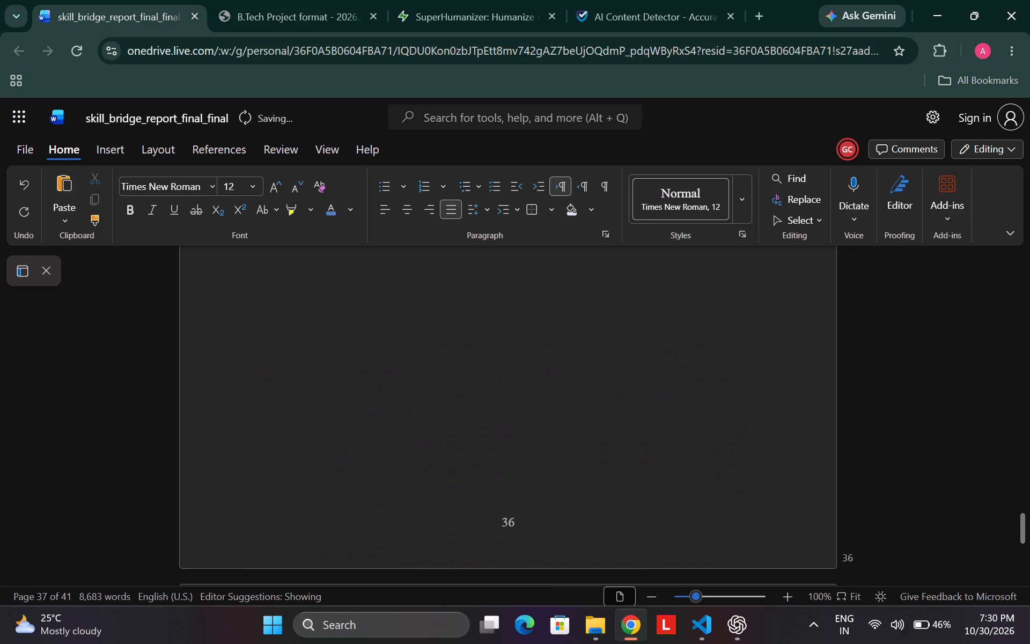
pyautogui.scroll(9, 477, 448)
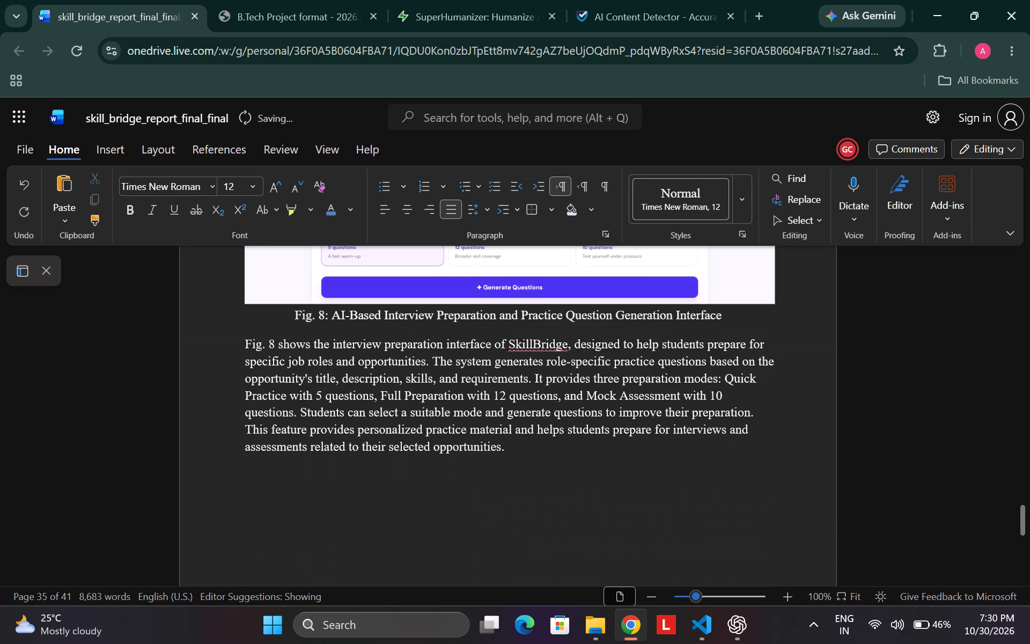
pyautogui.scroll(-5, 317, 380)
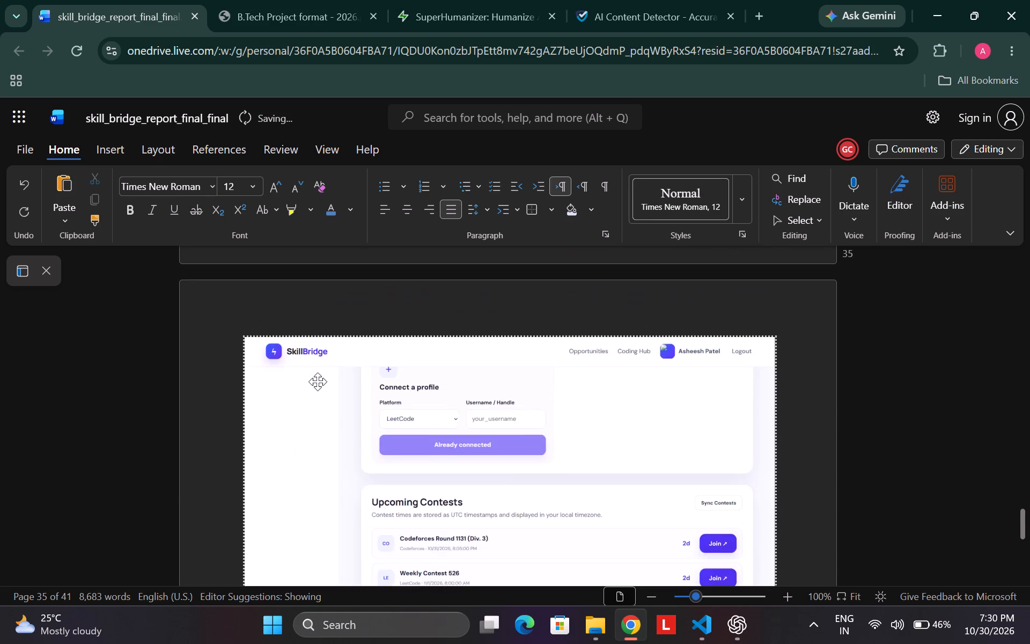
pyautogui.scroll(-6, 318, 382)
pyautogui.scroll(2, 325, 387)
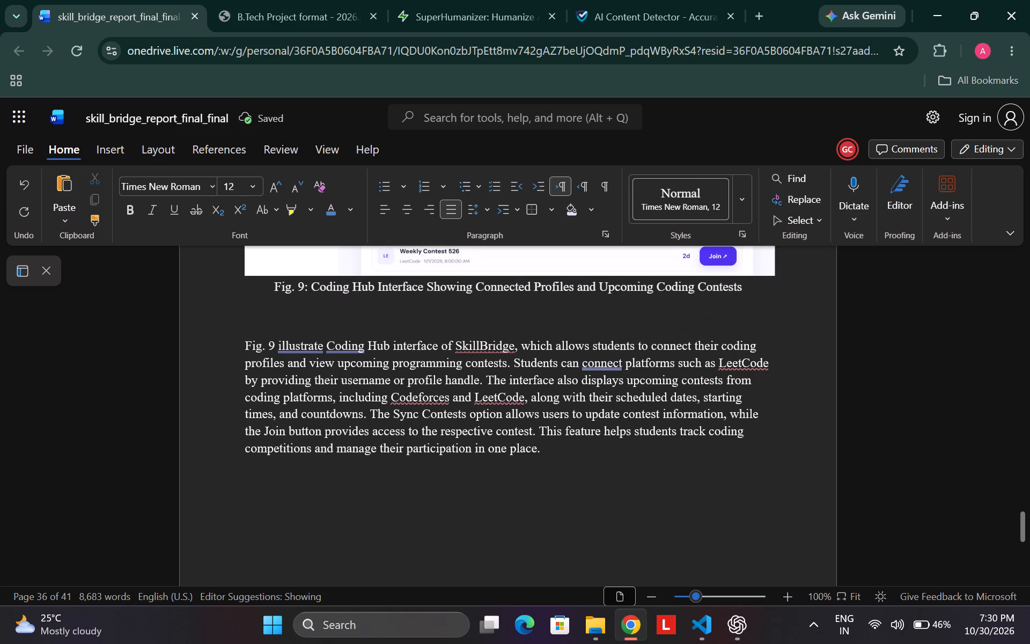
pyautogui.scroll(-8, 389, 405)
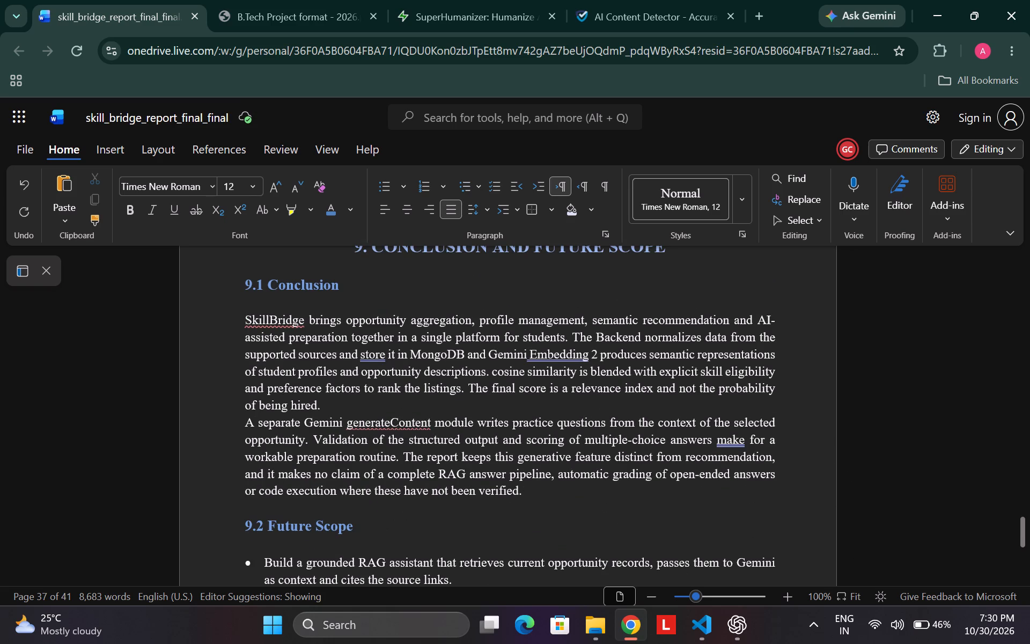
pyautogui.scroll(-1, 433, 388)
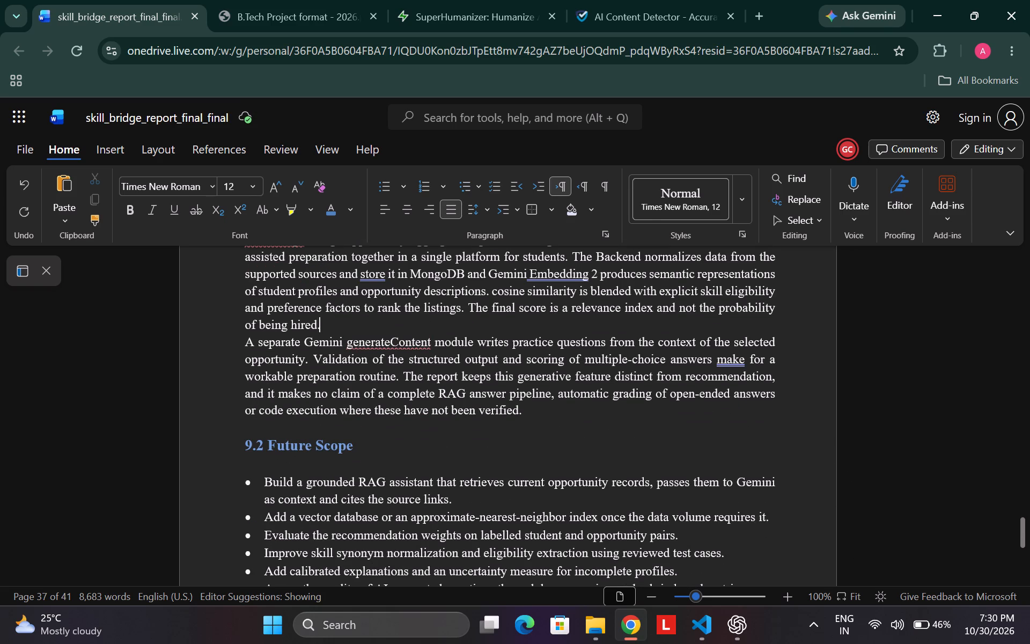
pyautogui.scroll(2, 460, 398)
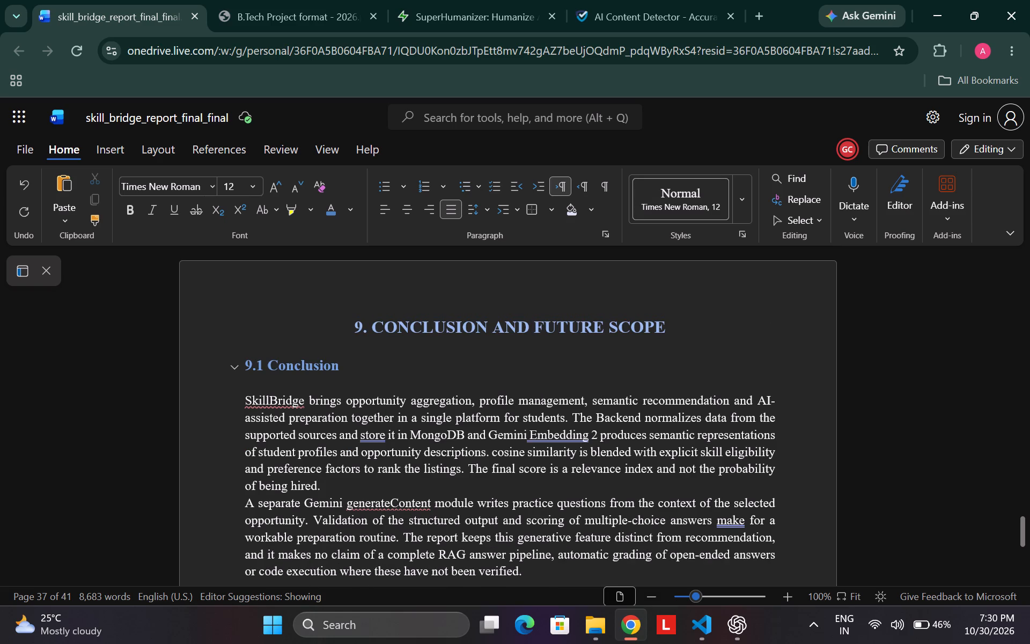
# Delete the blank line between the "9.1 Conclusion" heading and its first paragraph.
pyautogui.click(295, 377)
pyautogui.press('BackSpace')
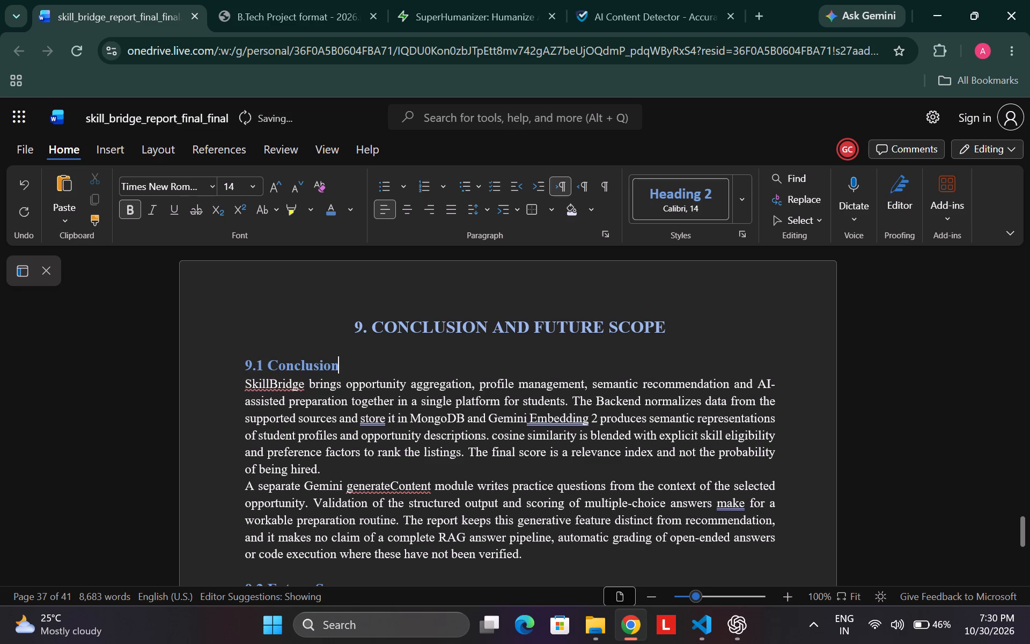
# In the second Conclusion paragraph, change "multiple-choice" to "multiple choice" and remove the space before "Validation".
pyautogui.click(629, 503)
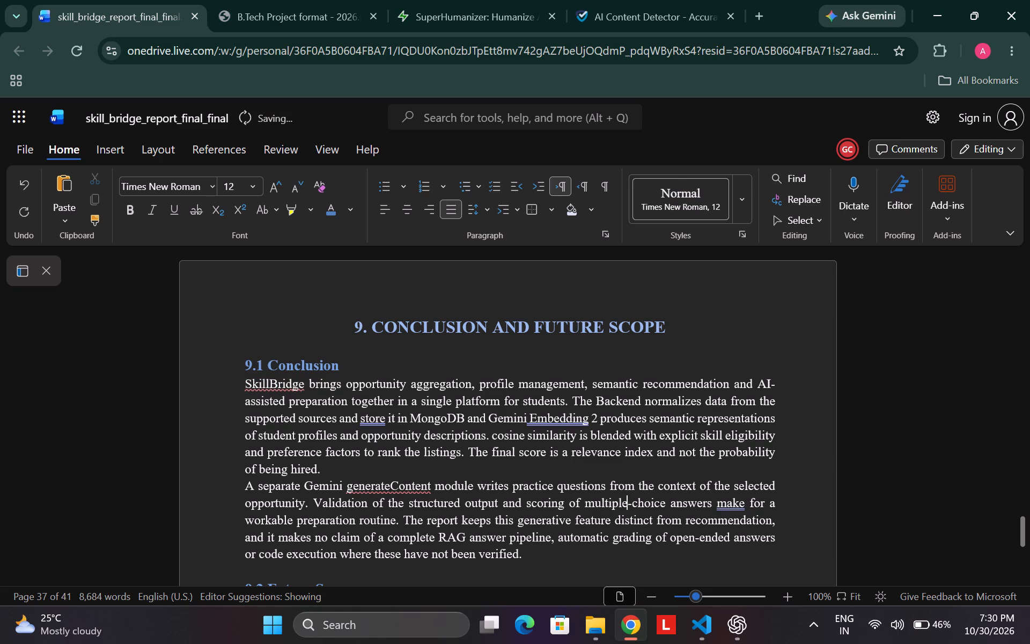
pyautogui.press('Right')
pyautogui.press('BackSpace')
pyautogui.press('space')
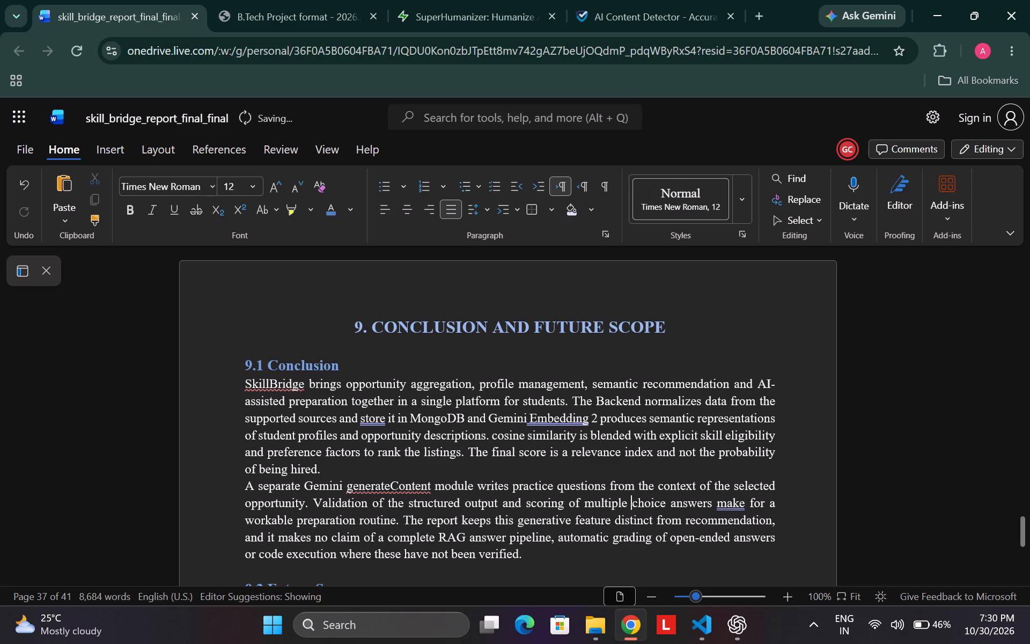
pyautogui.click(314, 499)
pyautogui.press('BackSpace')
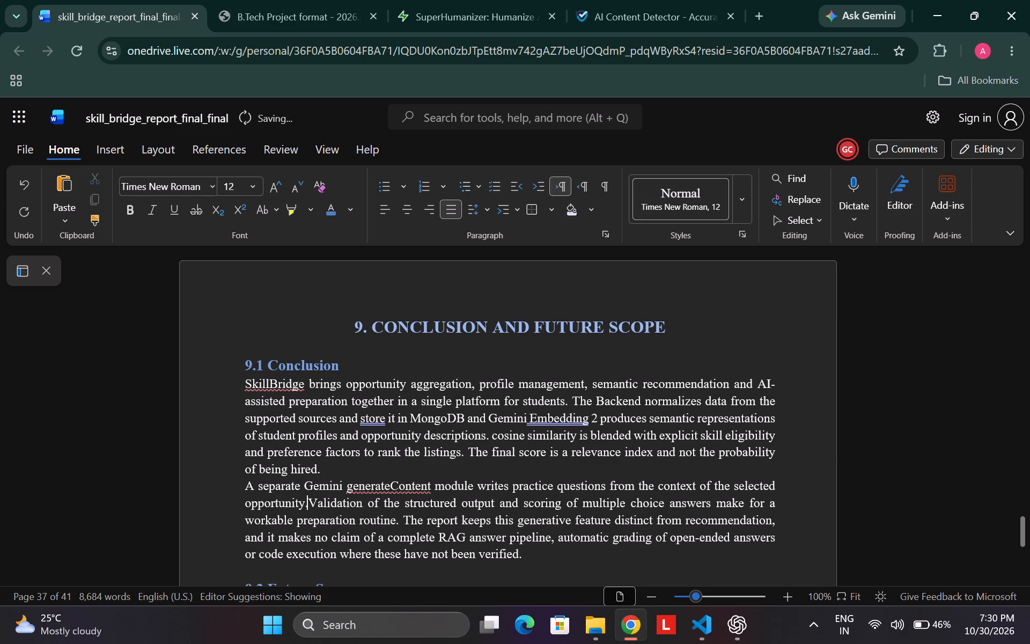
# In the sentence starting "The report keeps", capitalize "Report" and delete the comma after "recommendation".
pyautogui.click(433, 520)
pyautogui.press('BackSpace')
pyautogui.hotkey('shift', 'r')
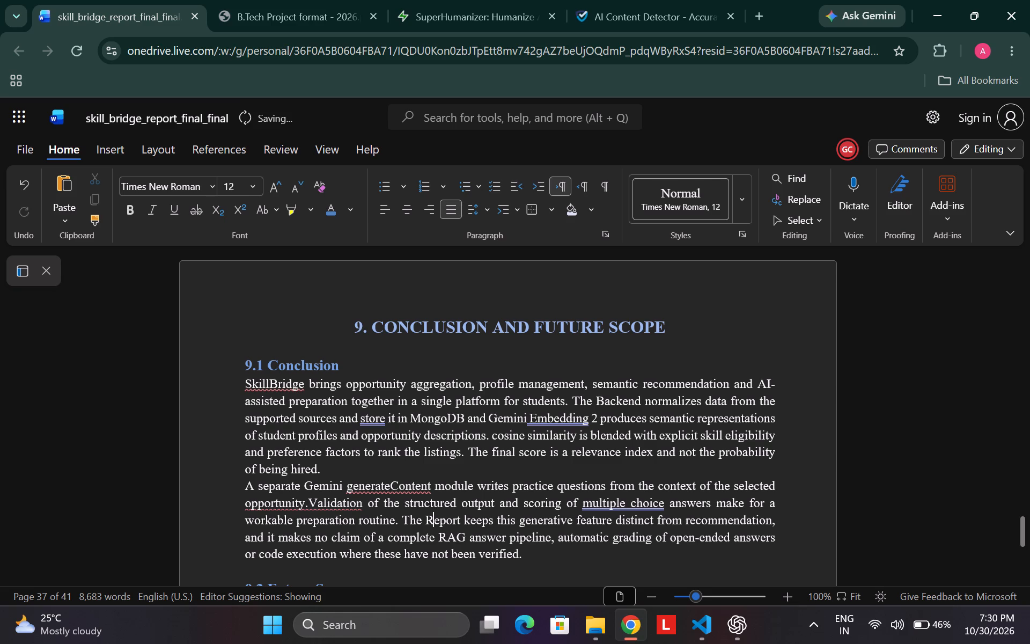
pyautogui.click(779, 519)
pyautogui.press('BackSpace')
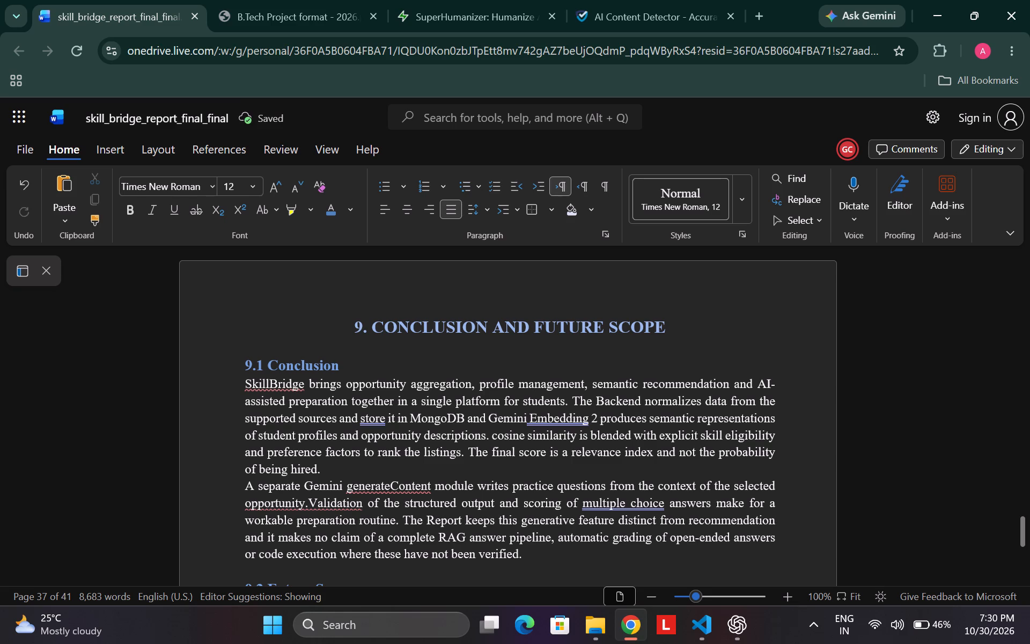
# Replace the comma after "RAG answer pipeline" with "and", and change "open-ended" to "open ended".
pyautogui.click(557, 537)
pyautogui.press('BackSpace')
pyautogui.press('BackSpace')
pyautogui.press('space')
pyautogui.write('ad')
pyautogui.press('BackSpace')
pyautogui.write('nd')
pyautogui.press('space')
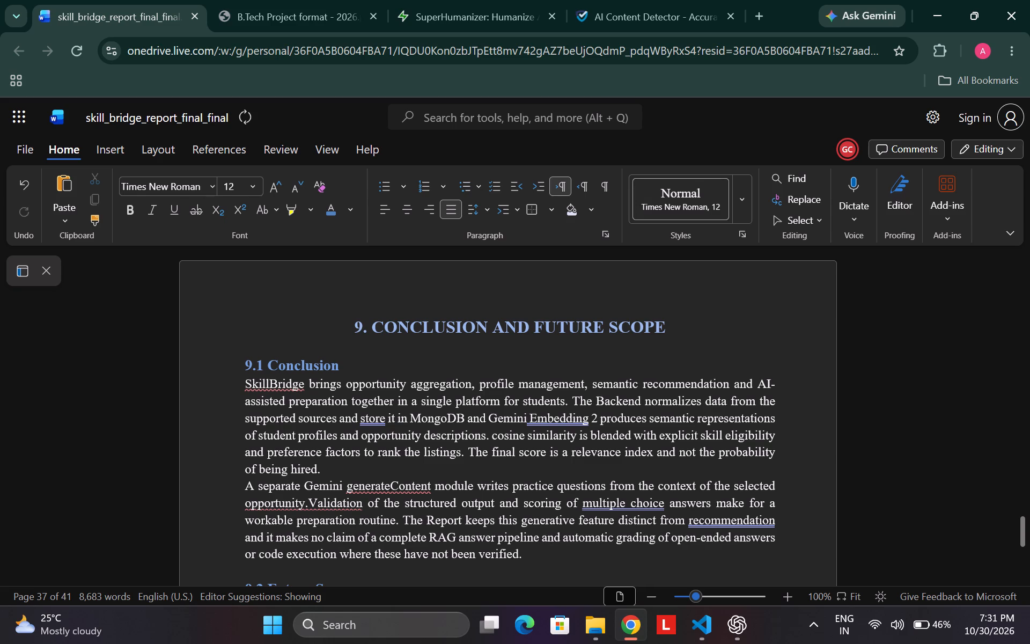
pyautogui.click(701, 532)
pyautogui.press('BackSpace')
pyautogui.press('space')
pyautogui.scroll(-2, 642, 499)
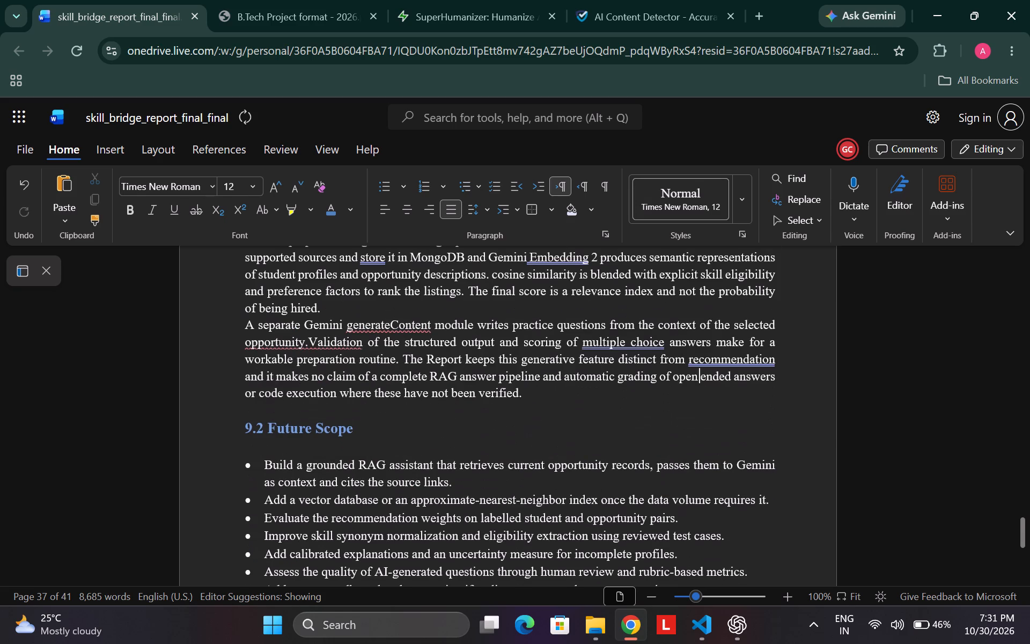
pyautogui.scroll(-2, 550, 401)
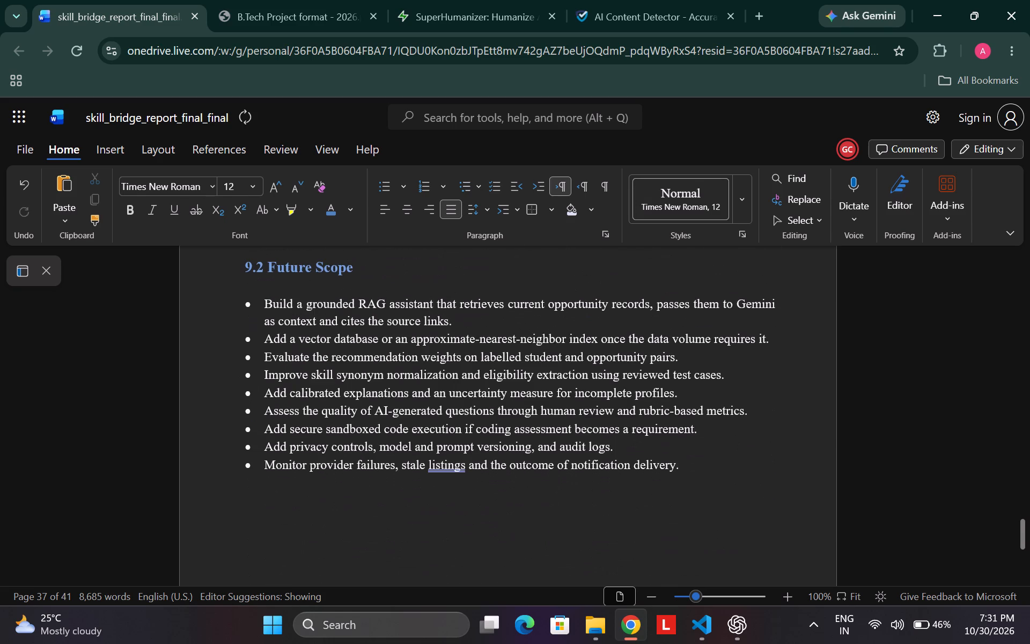
pyautogui.moveTo(240, 294); pyautogui.dragTo(632, 454)
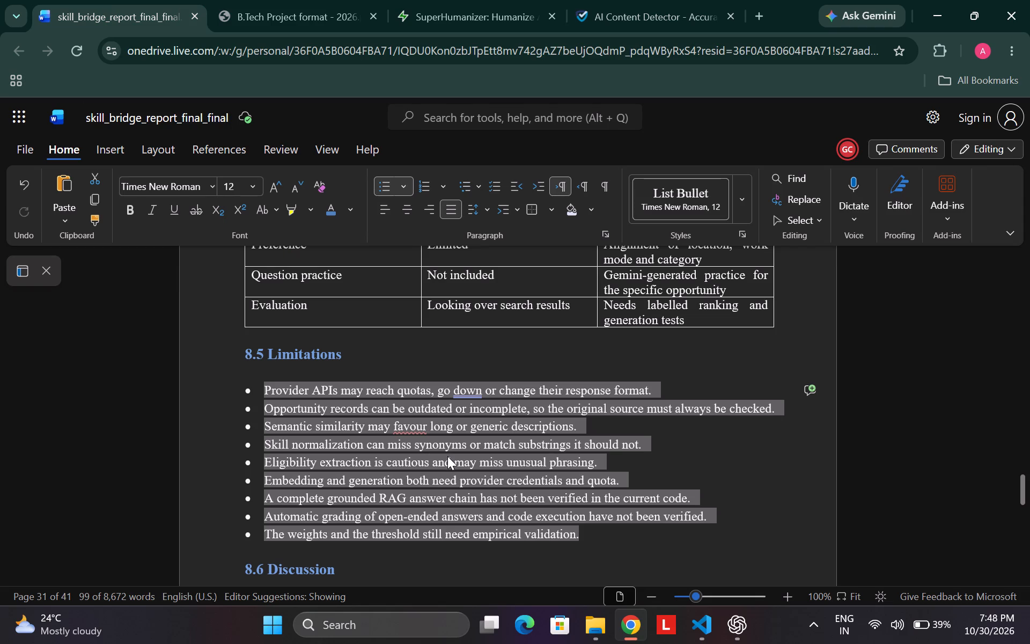
pyautogui.hotkey('ctrl', 'v')
pyautogui.click(315, 485)
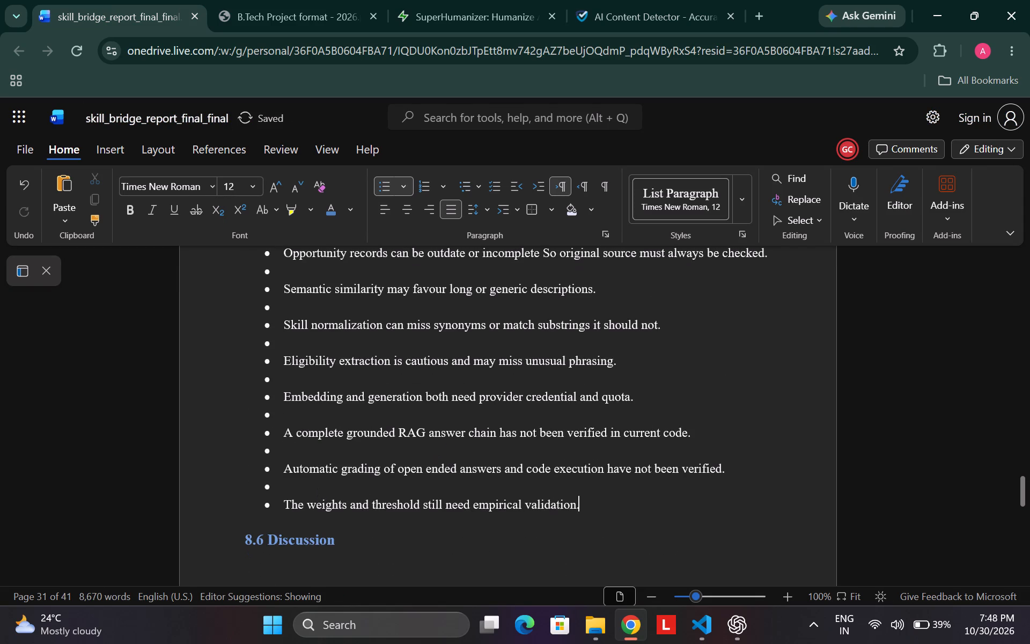
# Delete the empty bullets above the "weights and threshold", "Automatic grading" and "A complete grounded RAG" lines in 8.5 Limitations.
pyautogui.click(269, 489)
pyautogui.press('BackSpace')
pyautogui.press('BackSpace')
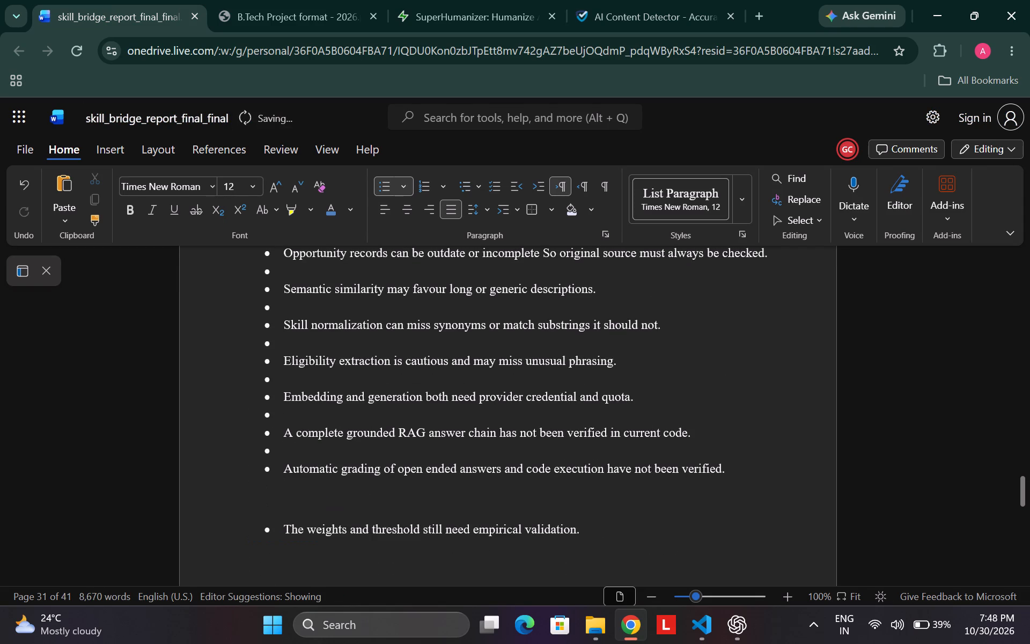
pyautogui.press('BackSpace')
pyautogui.click(282, 450)
pyautogui.press('BackSpace')
pyautogui.press('BackSpace')
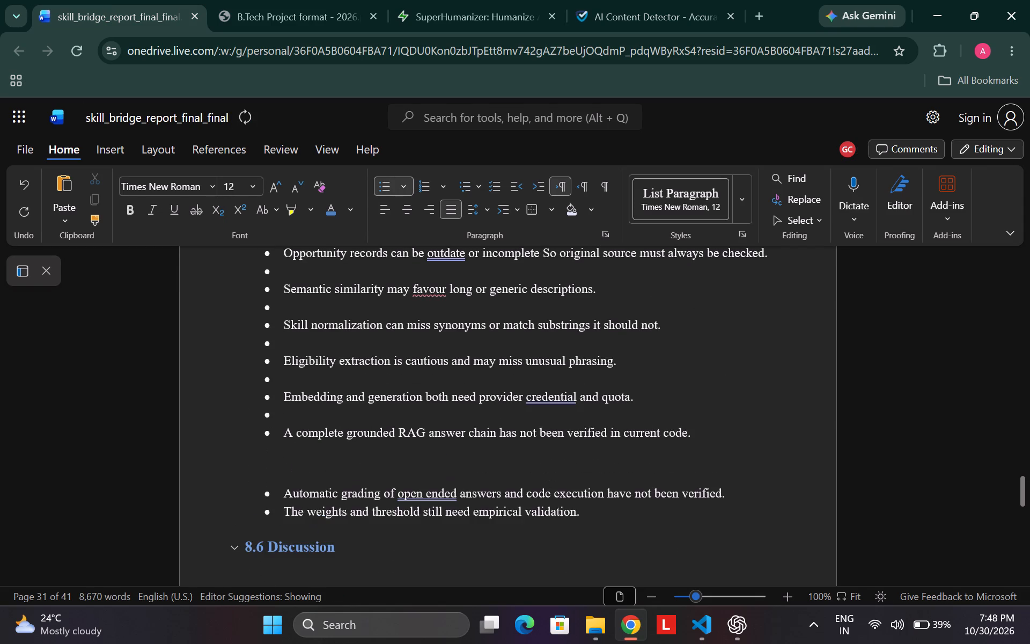
pyautogui.press('BackSpace')
pyautogui.click(273, 425)
pyautogui.click(279, 412)
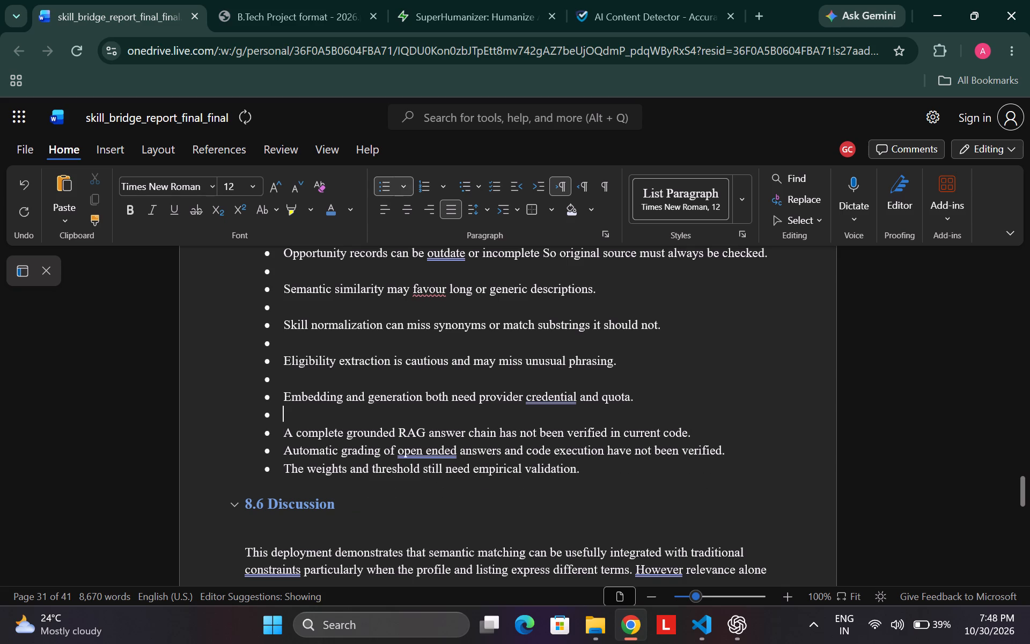
pyautogui.press('BackSpace')
pyautogui.press('BackSpace')
pyautogui.press('BackSpace')
# Delete the empty bullets above the "Embedding and generation", "Eligibility extraction" and "Skill normalization" lines.
pyautogui.click(286, 384)
pyautogui.press('BackSpace')
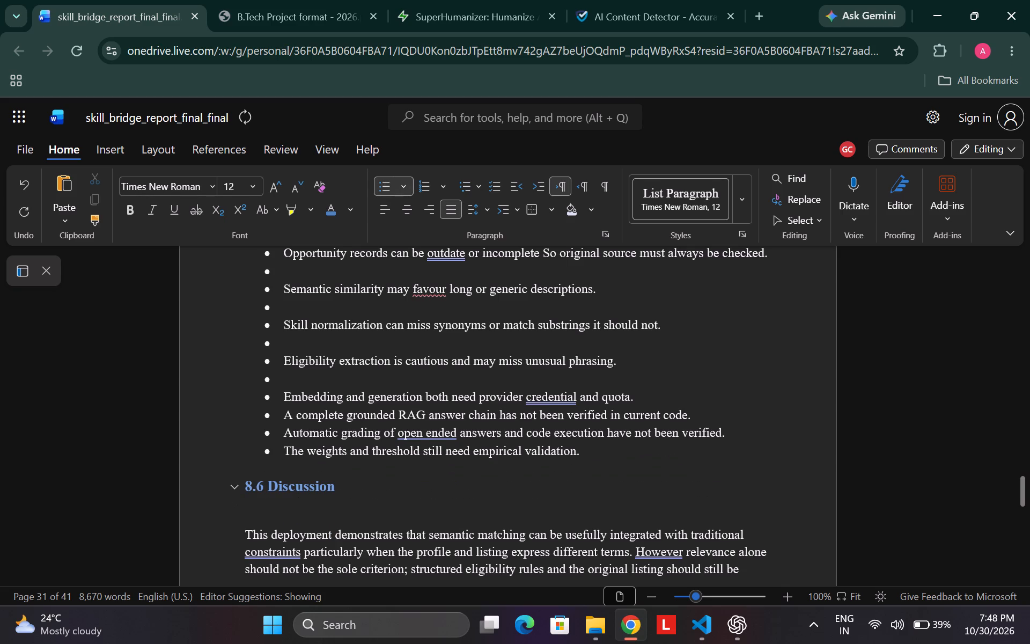
pyautogui.press('BackSpace')
pyautogui.press('BackSpace')
pyautogui.scroll(2, 293, 395)
pyautogui.press('BackSpace')
pyautogui.click(285, 507)
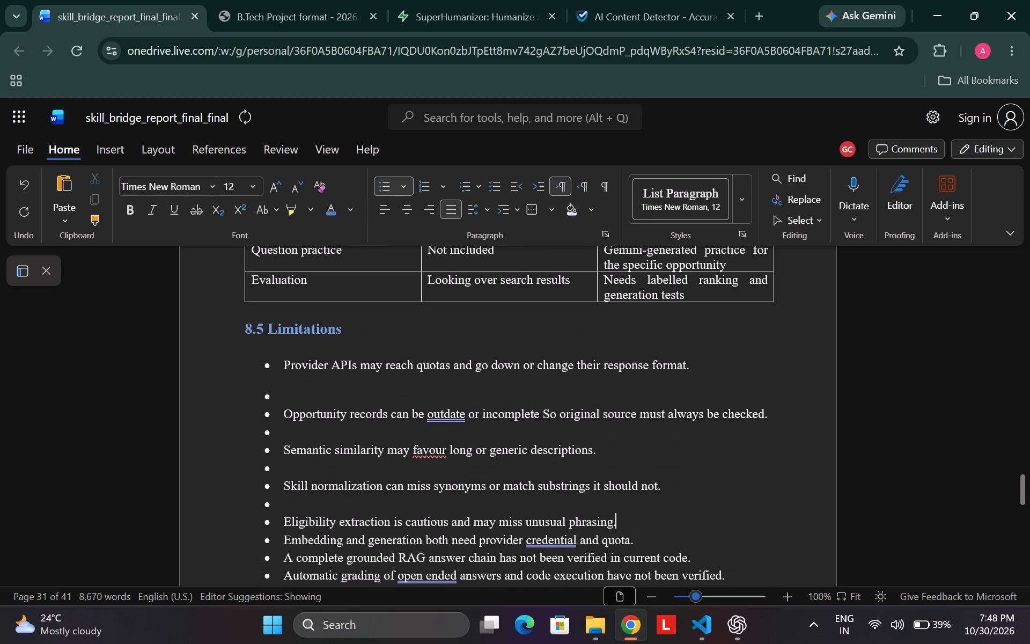
pyautogui.press('BackSpace')
pyautogui.press('BackSpace')
pyautogui.press('BackSpace')
pyautogui.click(279, 465)
pyautogui.press('BackSpace')
pyautogui.press('BackSpace')
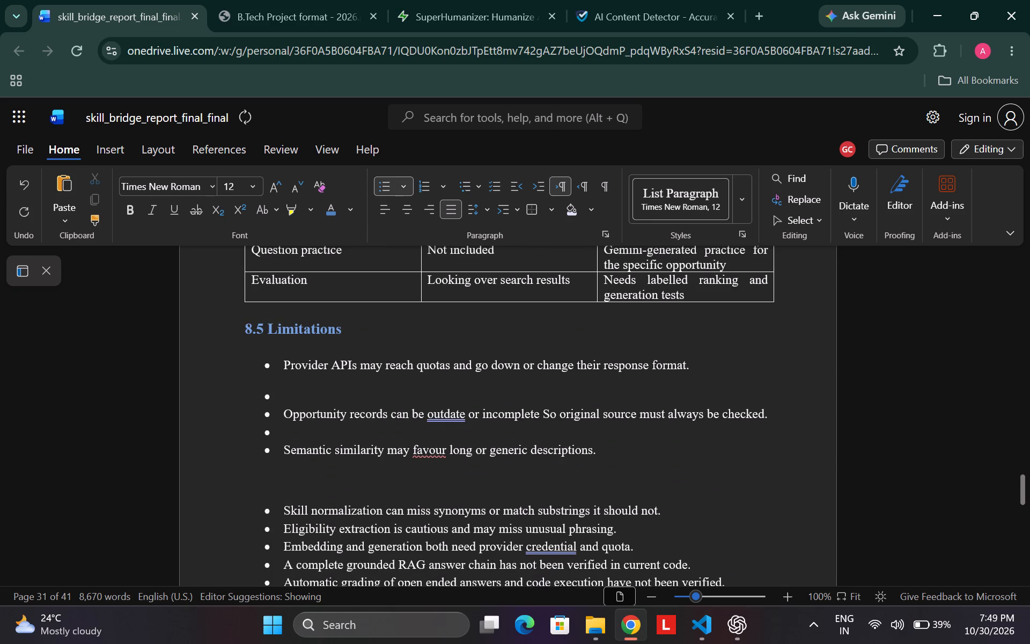
pyautogui.press('BackSpace')
# Delete the empty bullets above the "Semantic similarity" and "Opportunity records" lines, along with the period after "response format".
pyautogui.click(286, 436)
pyautogui.press('BackSpace')
pyautogui.press('BackSpace')
pyautogui.press('BackSpace')
pyautogui.press('BackSpace')
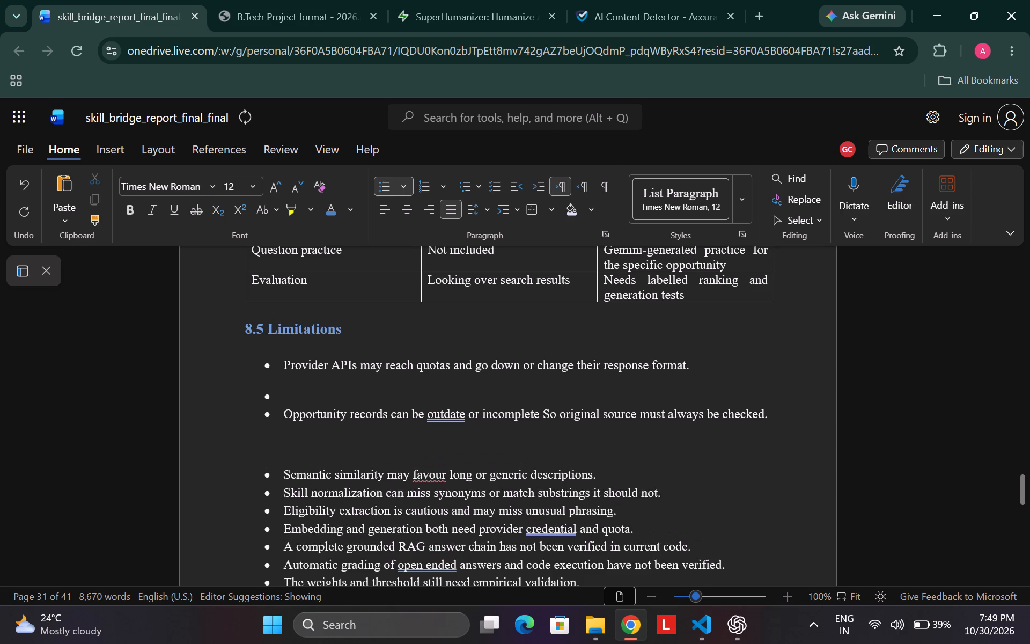
pyautogui.click(279, 389)
pyautogui.press('BackSpace')
pyautogui.press('BackSpace')
pyautogui.press('BackSpace')
pyautogui.press('BackSpace')
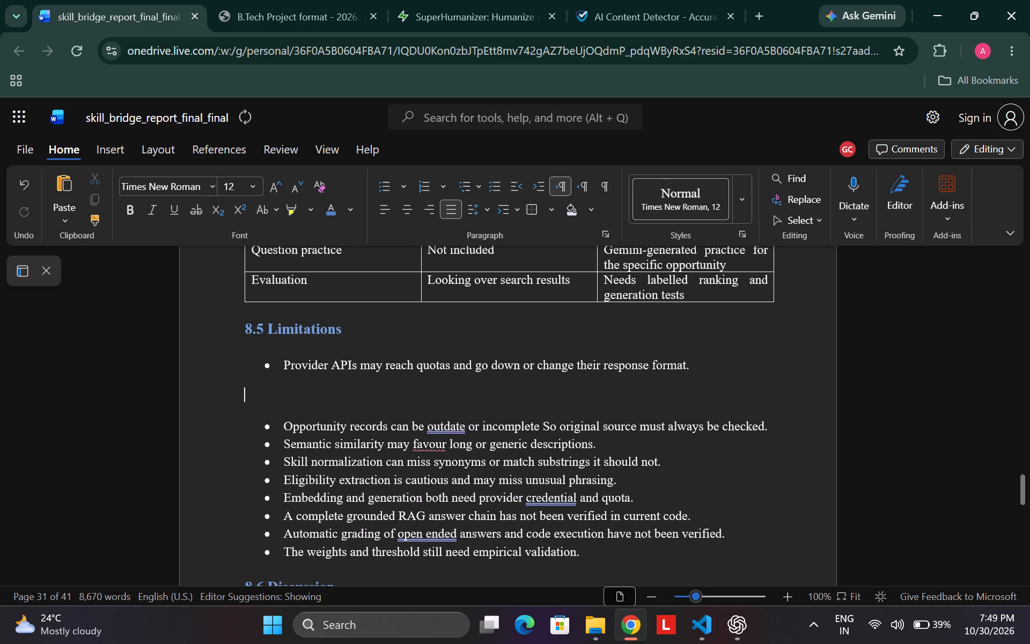
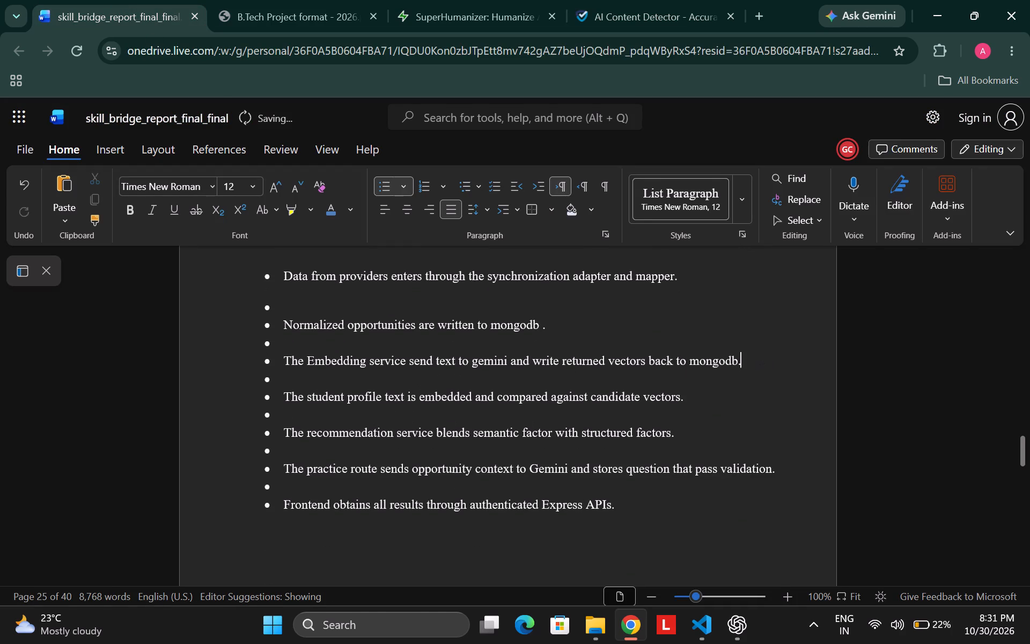
pyautogui.moveTo(716, 360); pyautogui.dragTo(264, 363)
pyautogui.press('BackSpace')
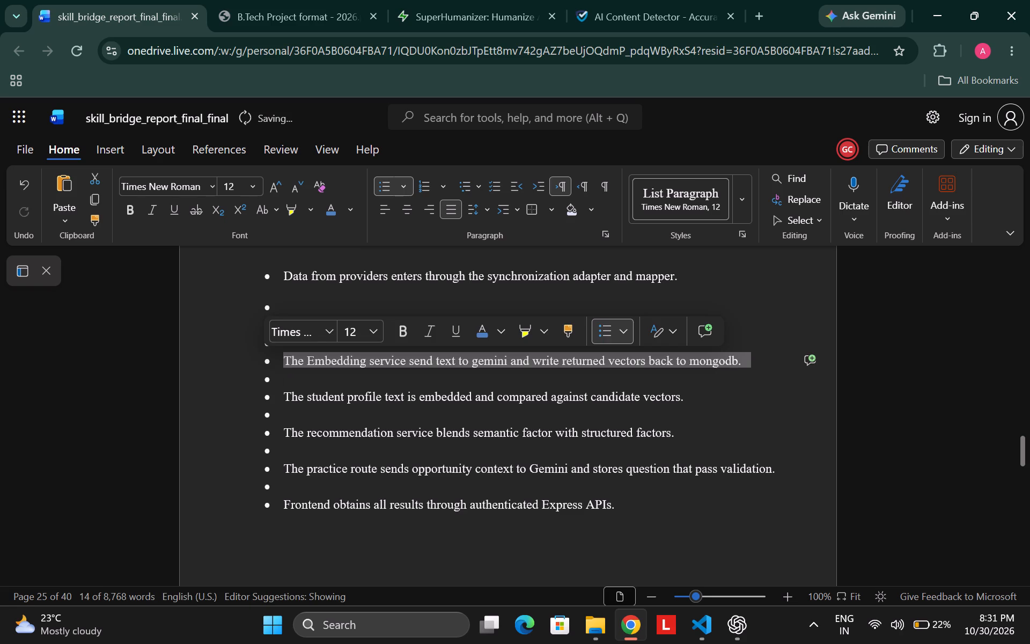
pyautogui.press('BackSpace')
pyautogui.press('BackSpace')
pyautogui.press('BackSpace')
pyautogui.press('BackSpace')
pyautogui.press('BackSpace')
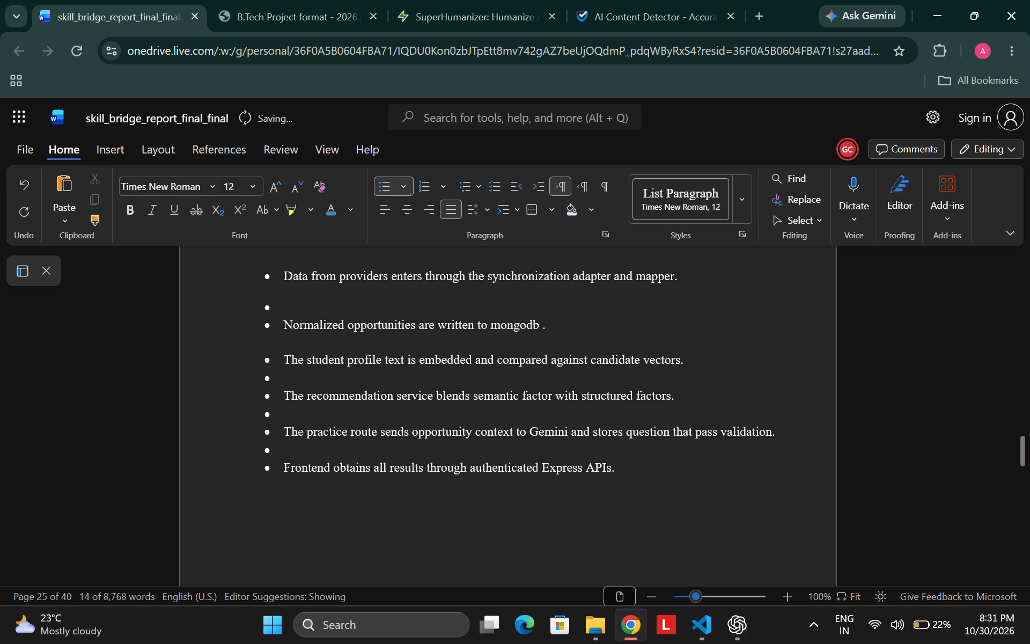
pyautogui.press('BackSpace')
pyautogui.press('BackSpace')
# Remove the blank bullet between the "Data from providers" and "Normalized opportunities" bullets, keeping the period after "mapper".
pyautogui.click(297, 310)
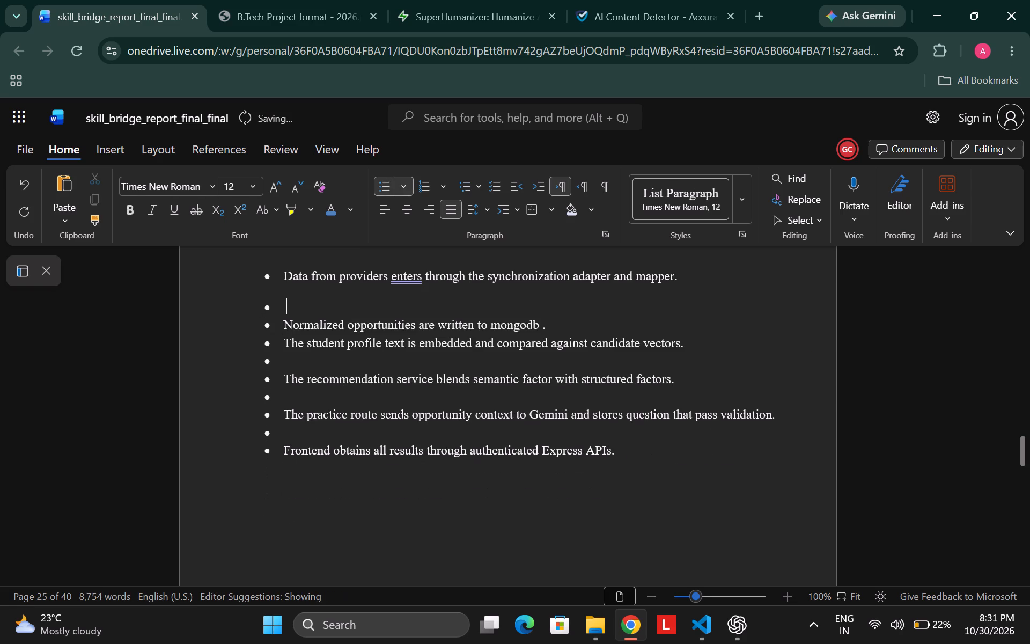
pyautogui.press('BackSpace')
pyautogui.press('BackSpace')
pyautogui.press('BackSpace')
pyautogui.press('BackSpace')
pyautogui.press('BackSpace')
pyautogui.press('BackSpace')
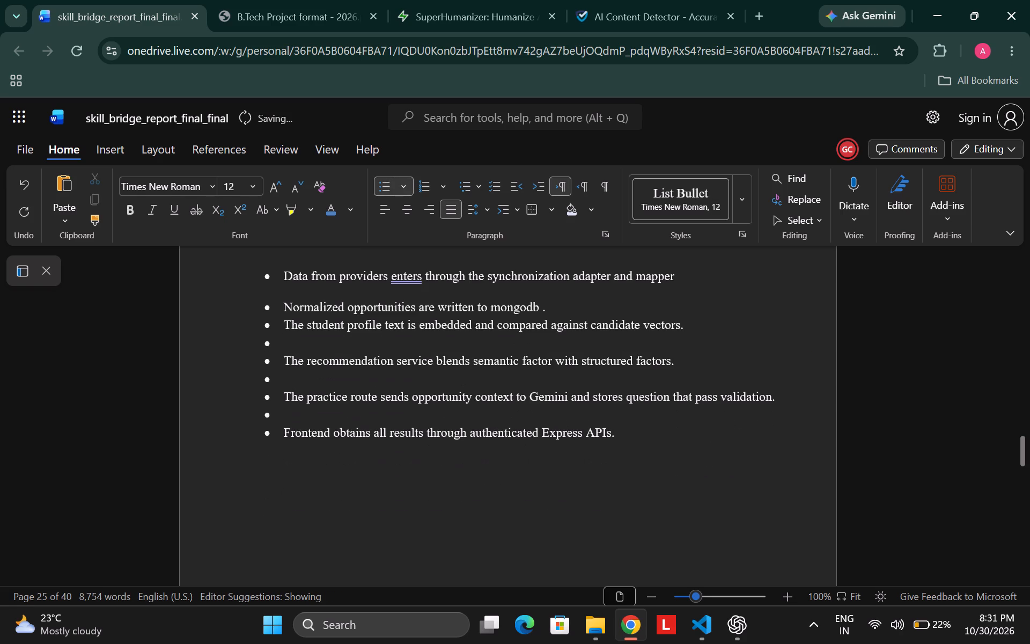
pyautogui.press('.')
# Delete the remaining blank bullets between the student profile, recommendation service, practice route and frontend bullets so they follow each other directly.
pyautogui.click(282, 418)
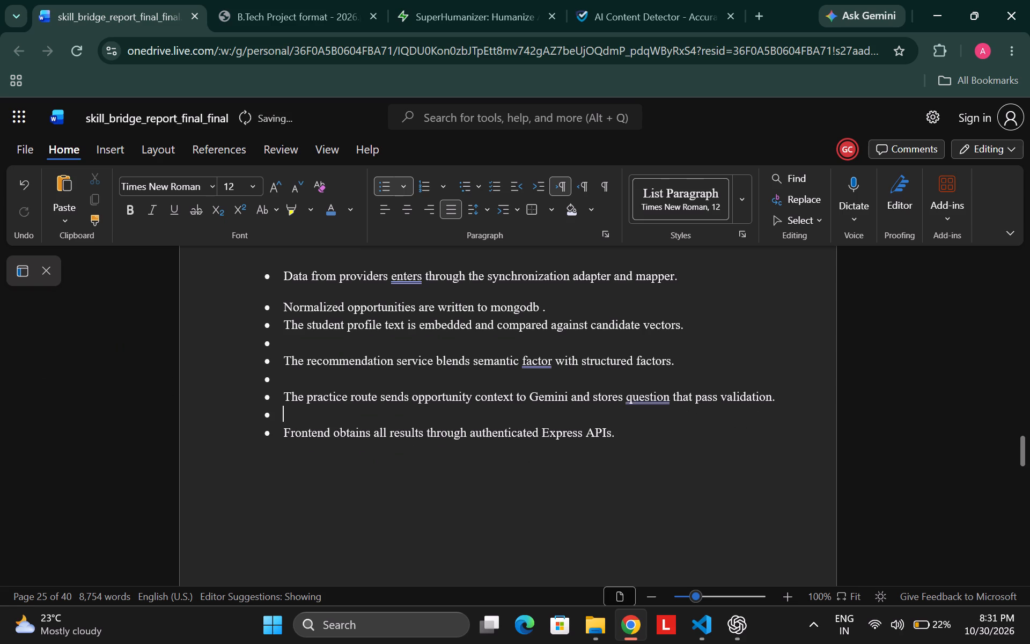
pyautogui.press('BackSpace')
pyautogui.press('BackSpace')
pyautogui.press('BackSpace')
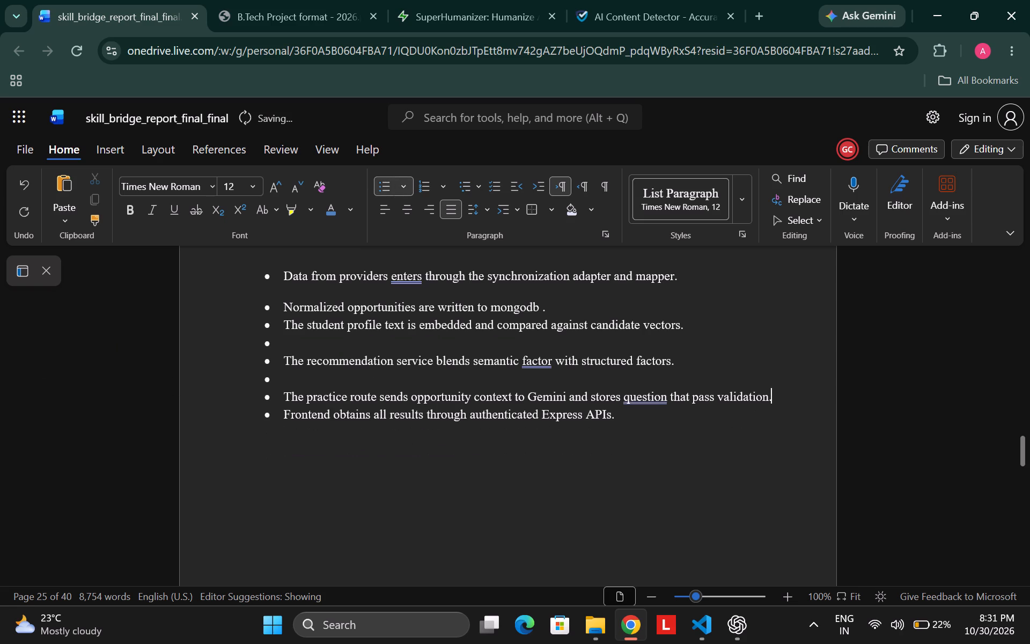
pyautogui.click(284, 383)
pyautogui.press('BackSpace')
pyautogui.press('BackSpace')
pyautogui.press('BackSpace')
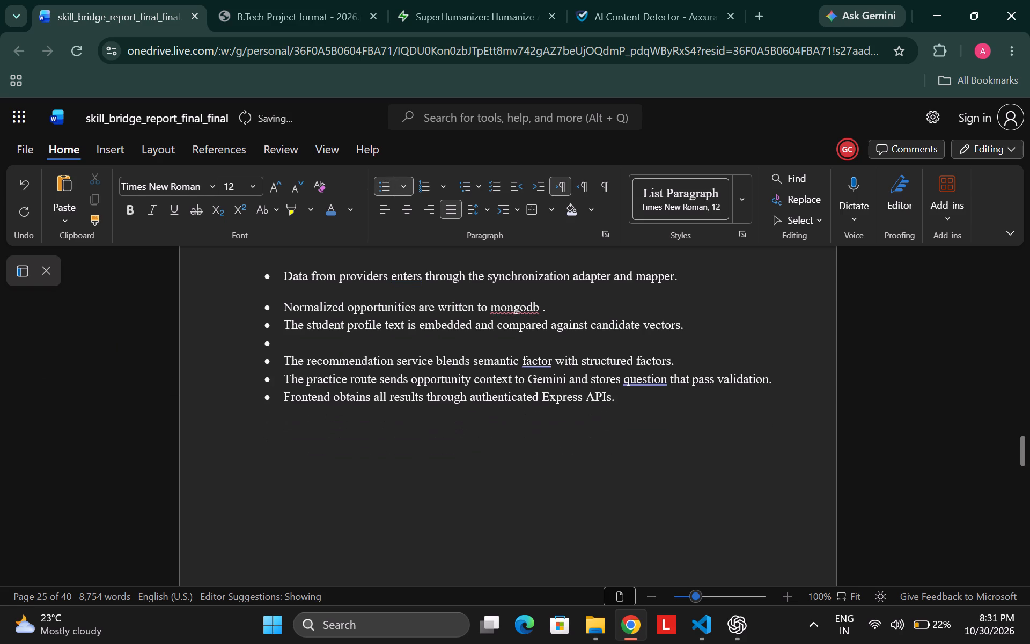
pyautogui.click(295, 342)
pyautogui.press('BackSpace')
pyautogui.press('BackSpace')
pyautogui.press('BackSpace')
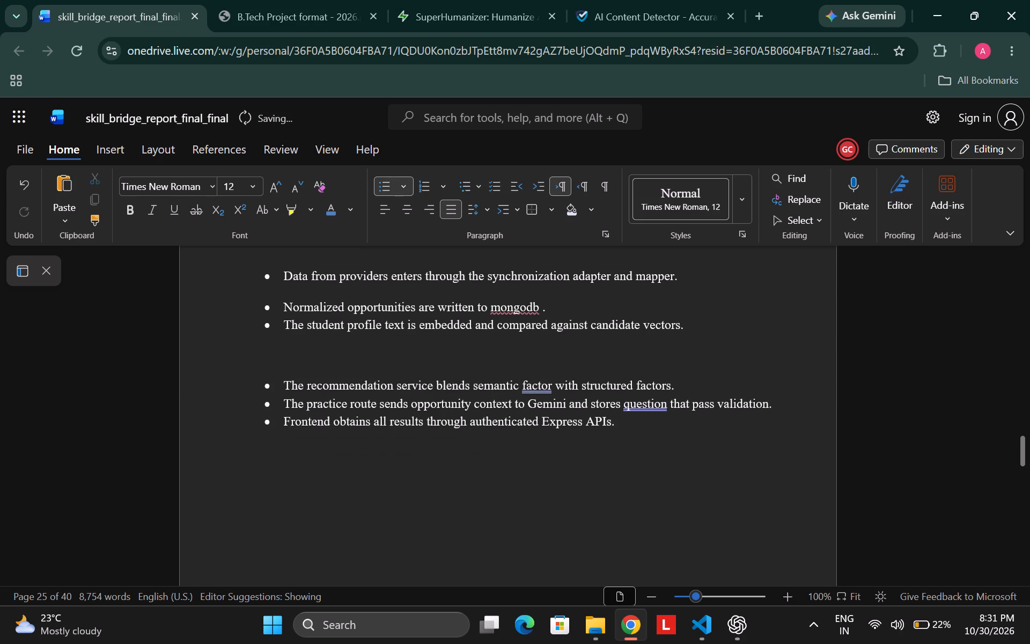
pyautogui.press('BackSpace')
# Review the pages around Fig. 5.1 and Fig. 5.2, checking the captions and the spacing of the bullet list.
pyautogui.click(288, 295)
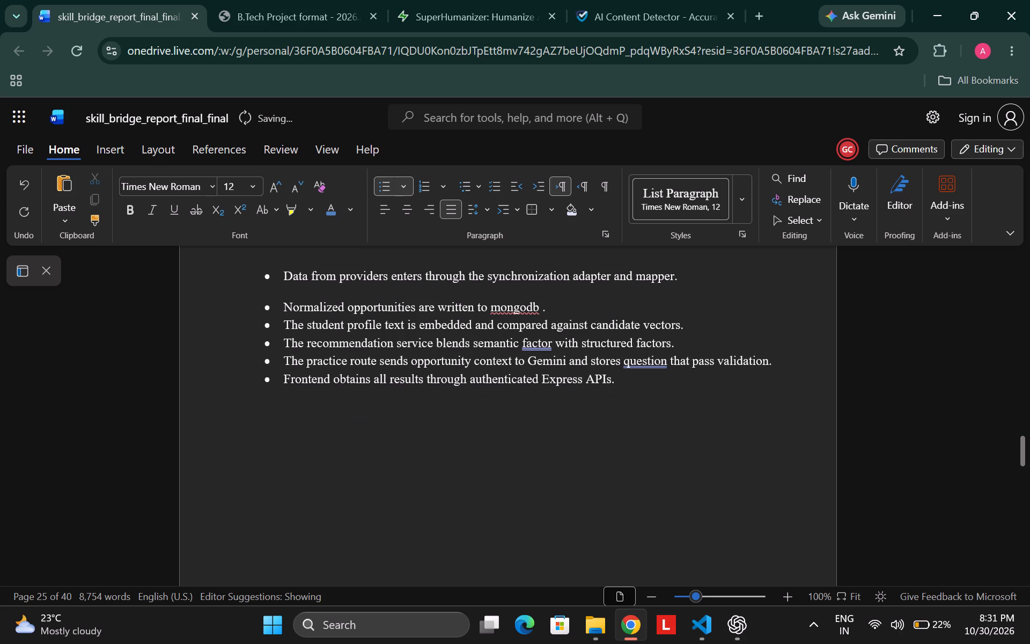
pyautogui.click(298, 288)
pyautogui.click(296, 292)
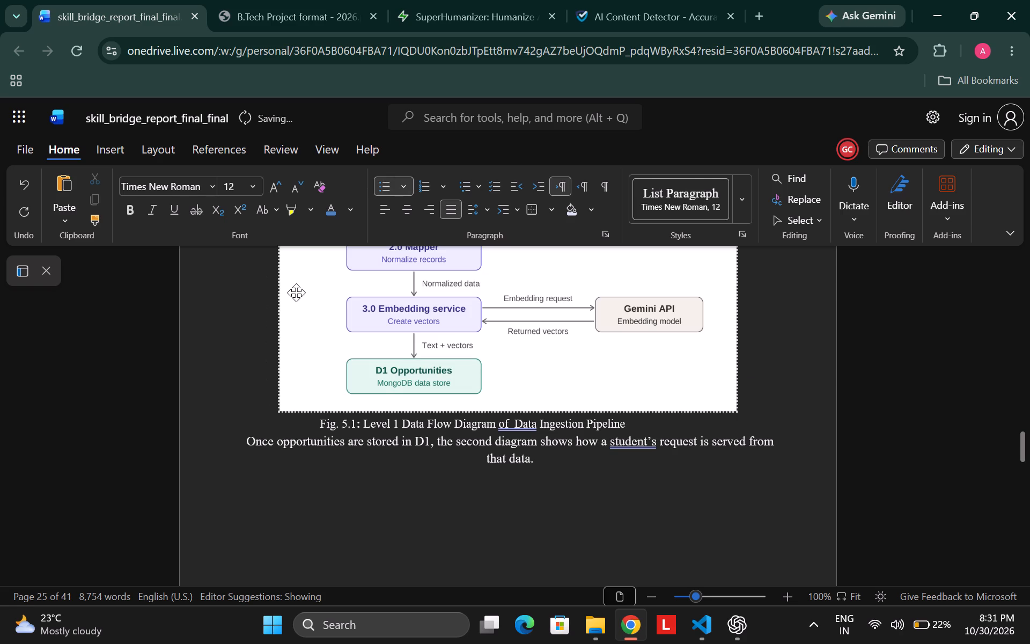
pyautogui.scroll(3, 417, 523)
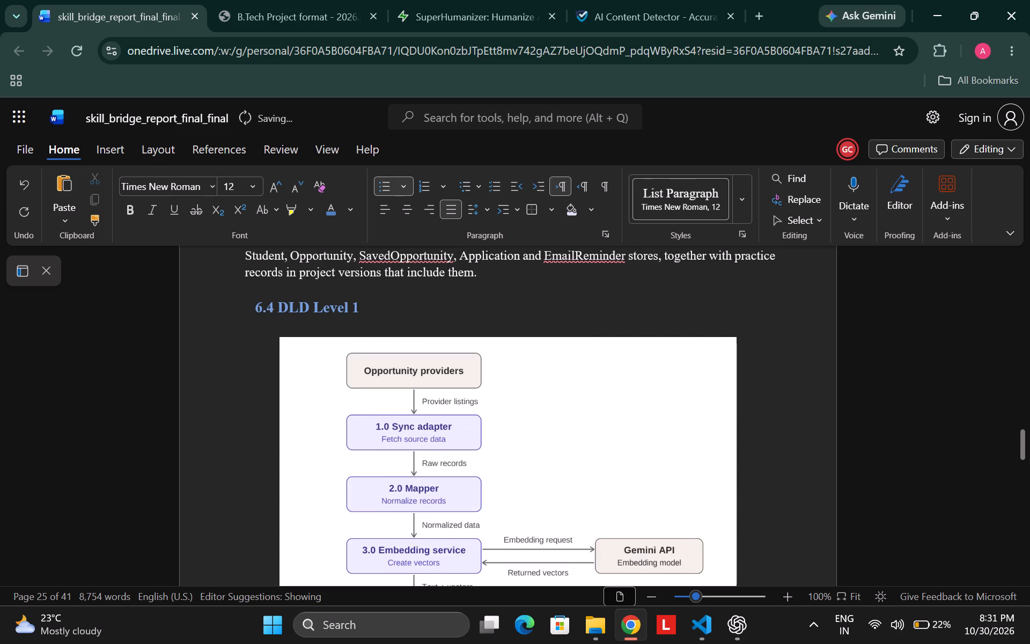
pyautogui.scroll(-4, 481, 478)
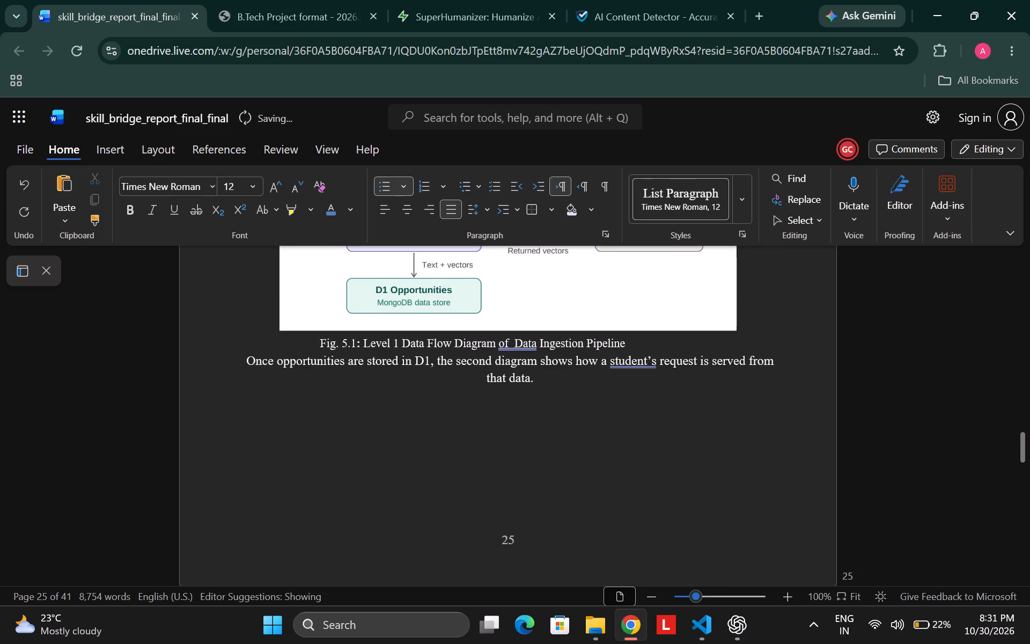
pyautogui.scroll(7, 513, 493)
pyautogui.scroll(-7, 513, 493)
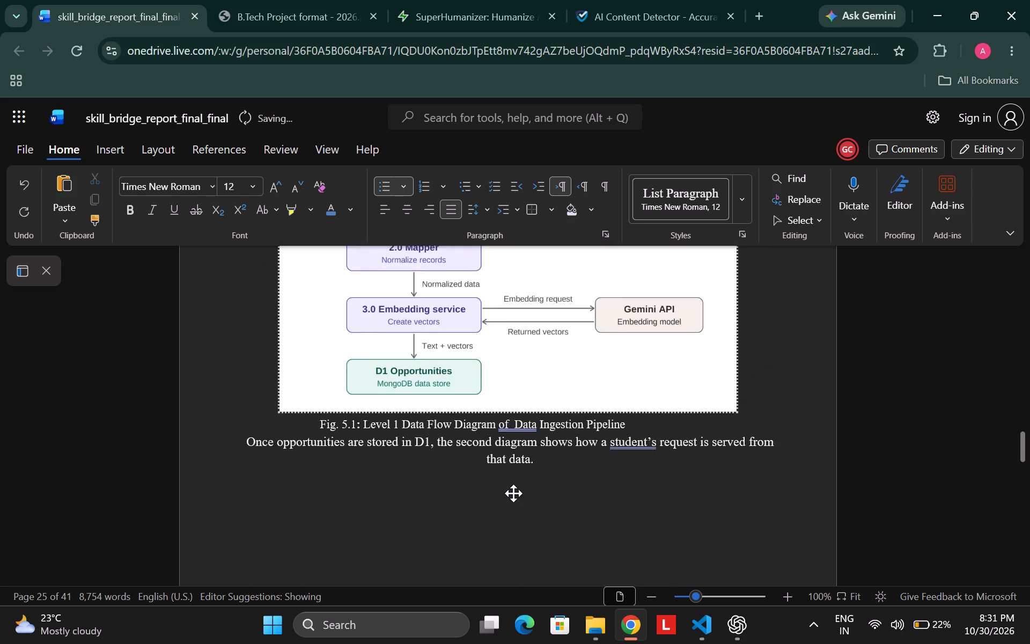
pyautogui.scroll(-10, 513, 493)
pyautogui.scroll(2, 513, 493)
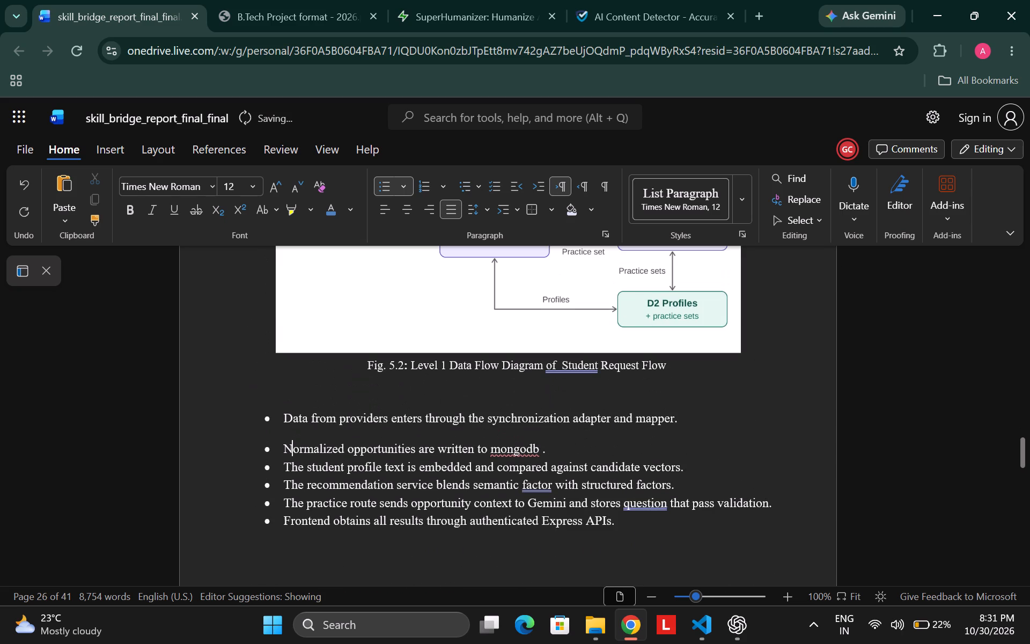
# Cut the "Data from providers" bullet and remove the empty lines it leaves below the Fig. 5.2 caption, keeping the caption ending "Flow".
pyautogui.click(274, 450)
pyautogui.moveTo(268, 416); pyautogui.dragTo(685, 419)
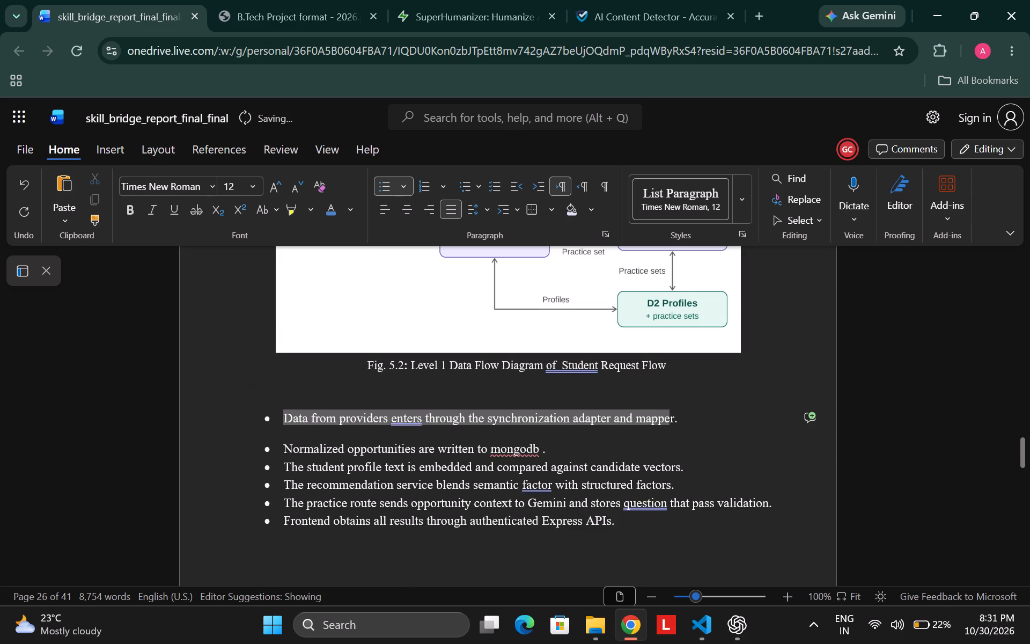
pyautogui.moveTo(685, 419); pyautogui.dragTo(695, 420)
pyautogui.hotkey('ctrl', 'x')
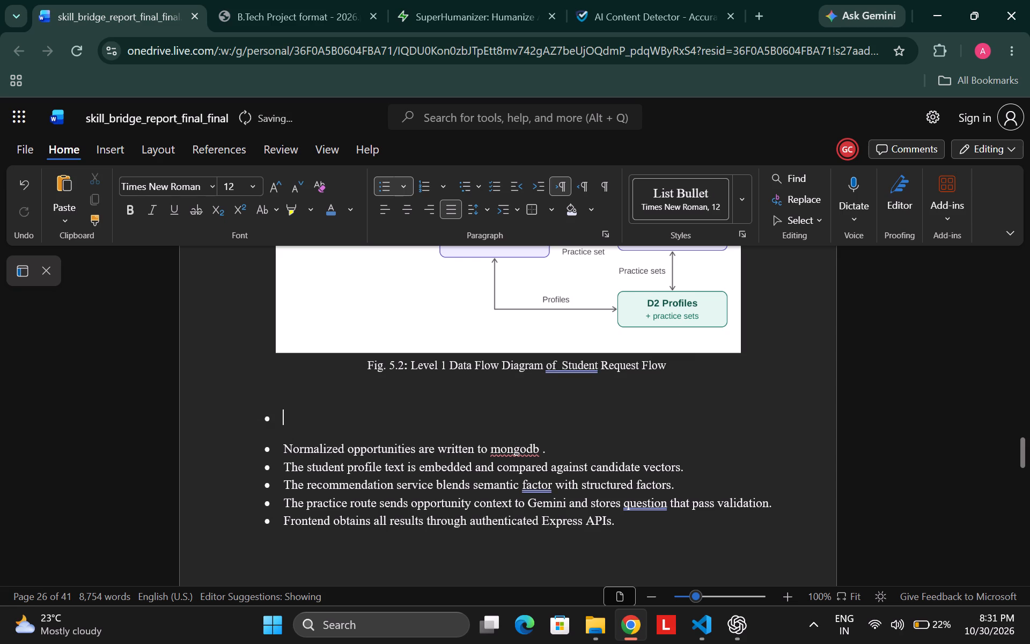
pyautogui.press('BackSpace')
pyautogui.press('BackSpace')
pyautogui.press('BackSpace')
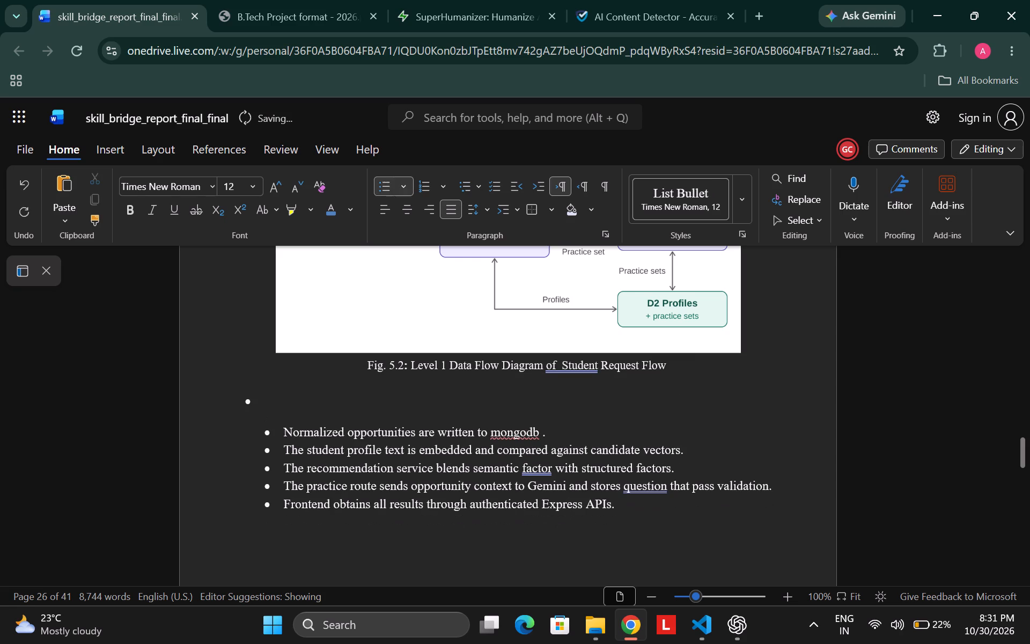
pyautogui.press('BackSpace')
pyautogui.press('BackSpace')
pyautogui.press('BackSpace')
pyautogui.press('BackSpace')
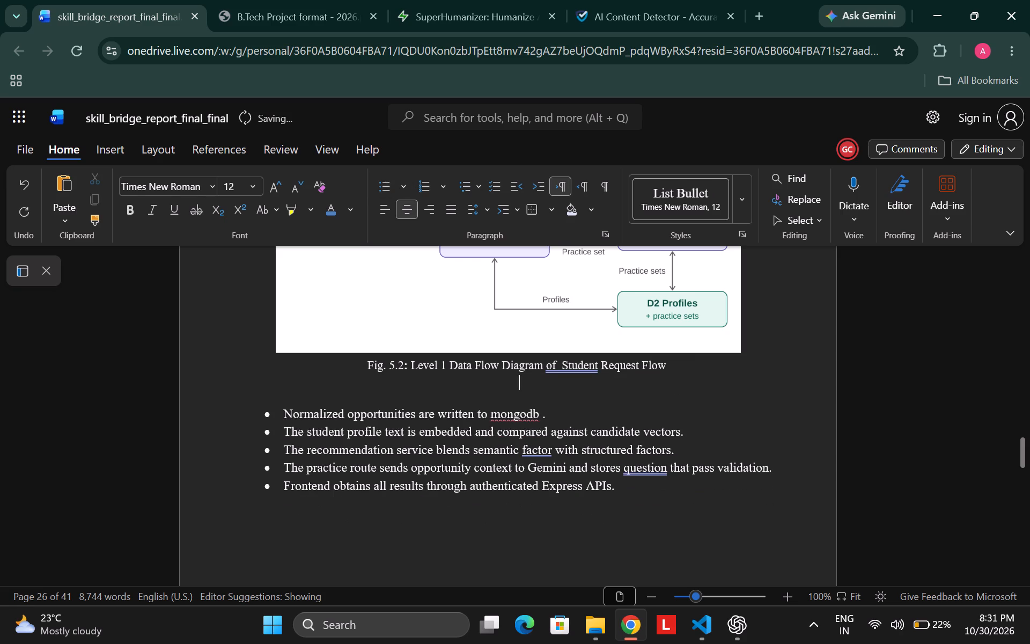
pyautogui.press('BackSpace')
pyautogui.press('BackSpace')
pyautogui.press('BackSpace')
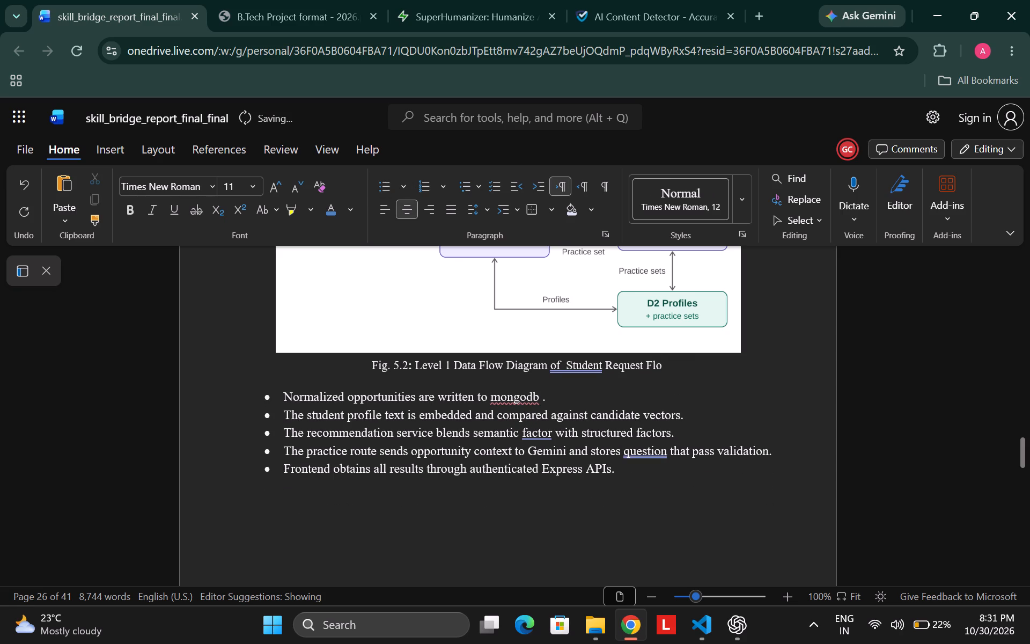
pyautogui.press('w')
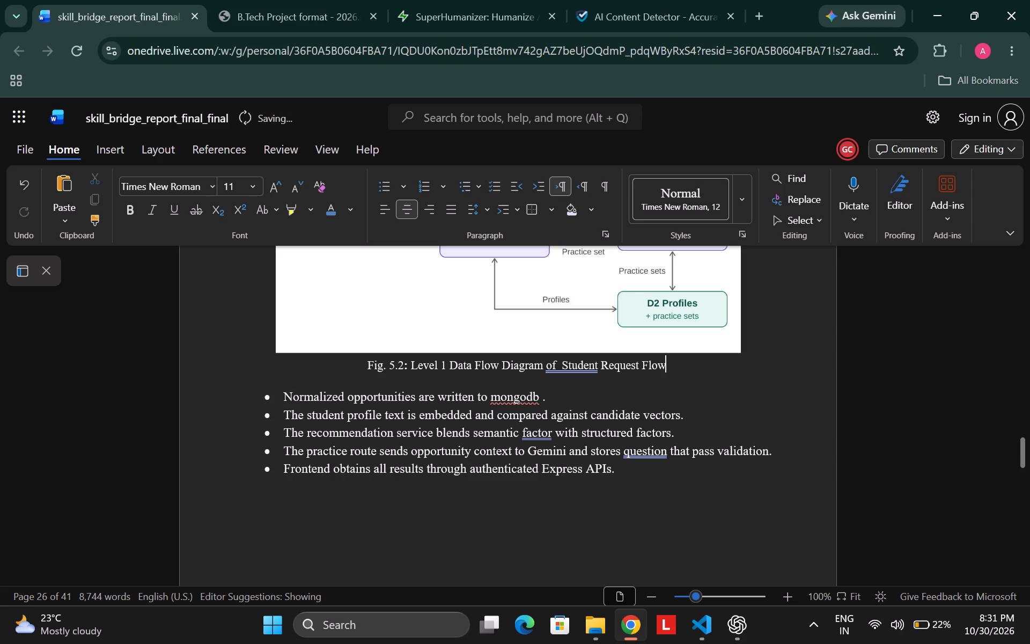
# Paste the cut "Data from providers" sentence as a new last bullet after the "Frontend obtains all results" bullet.
pyautogui.click(631, 464)
pyautogui.press('Return')
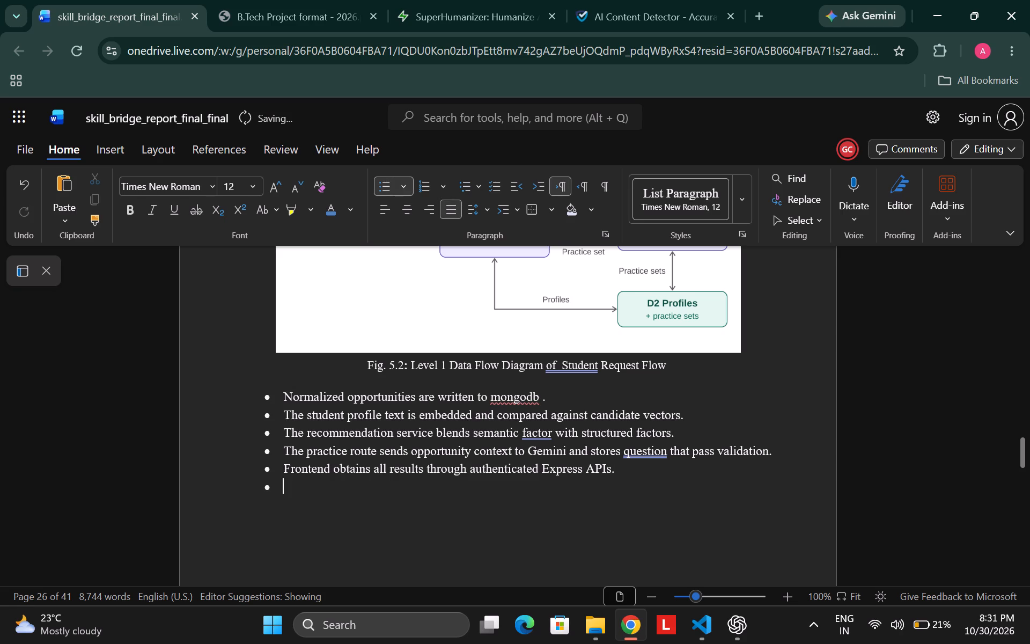
pyautogui.hotkey('ctrl', 'v')
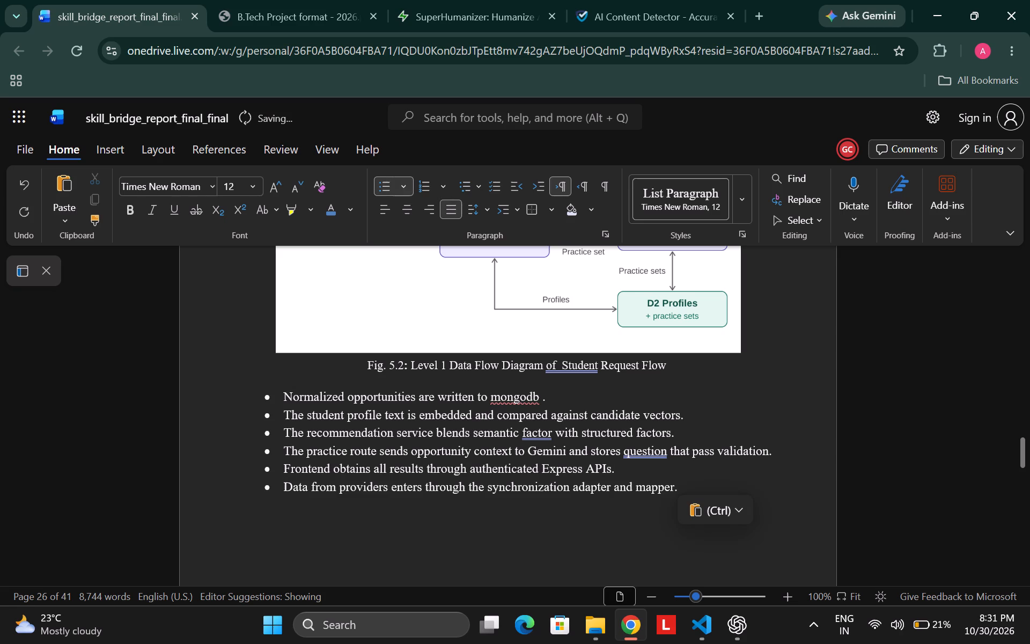
# Delete "the" before "second diagram" in the sentence below the Fig. 5.1 caption, keeping the comma after "D1".
pyautogui.scroll(5, 701, 477)
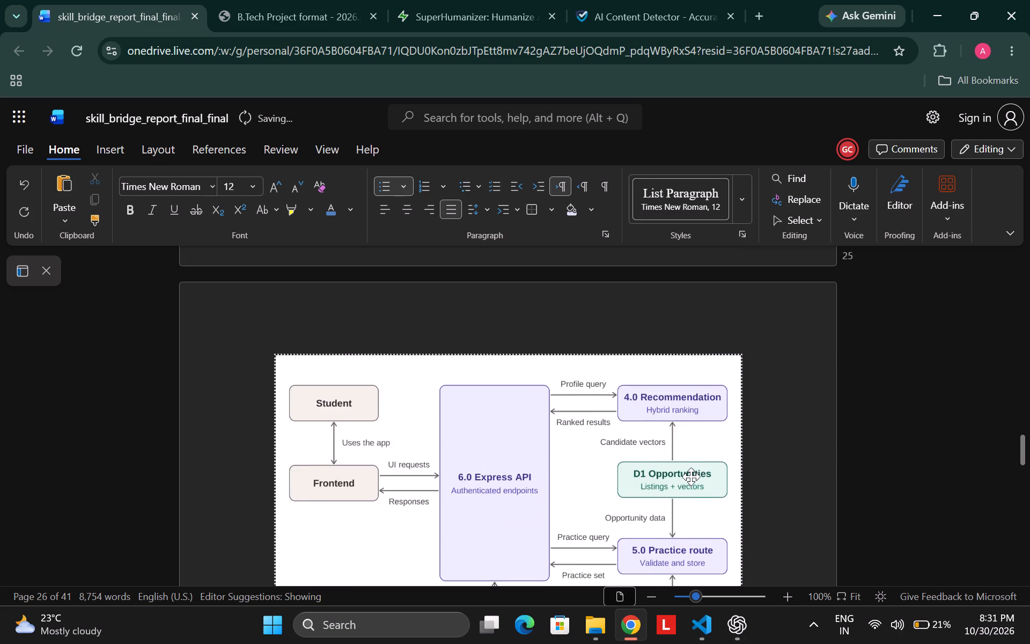
pyautogui.scroll(5, 691, 477)
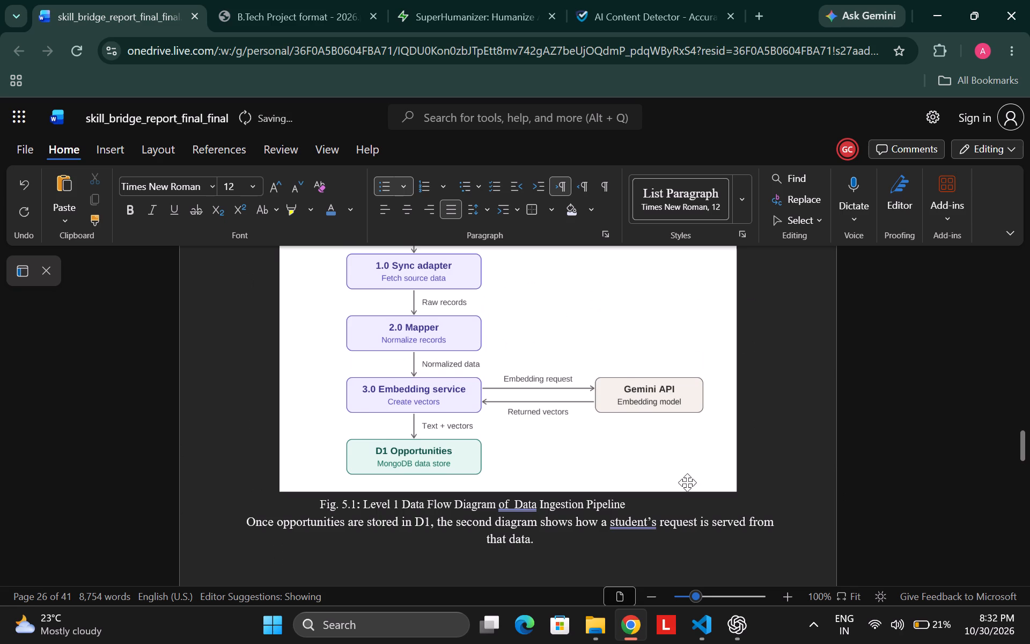
pyautogui.scroll(-1, 620, 521)
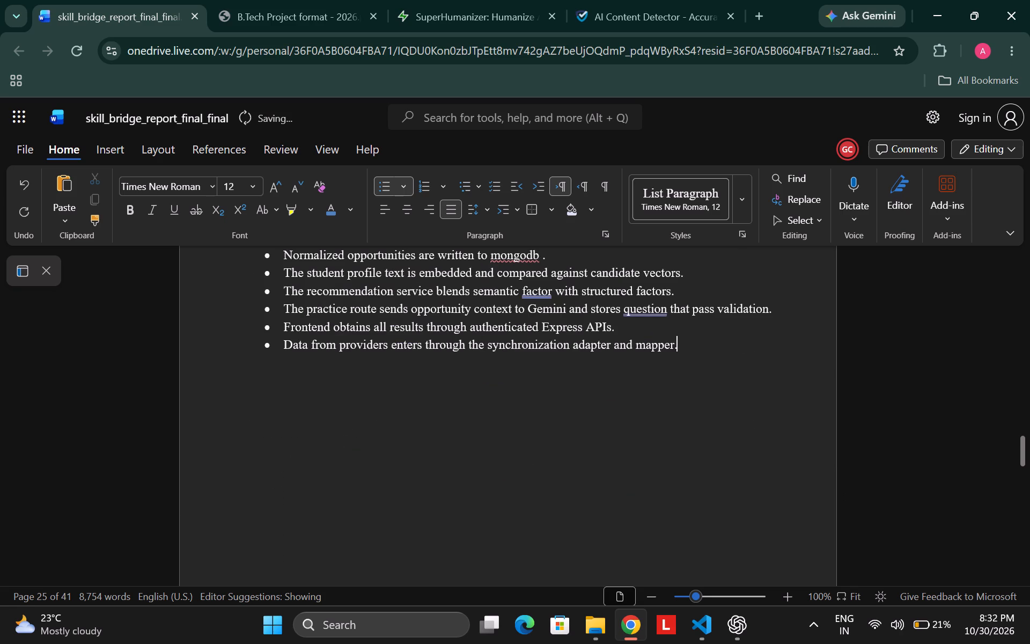
pyautogui.scroll(3, 473, 470)
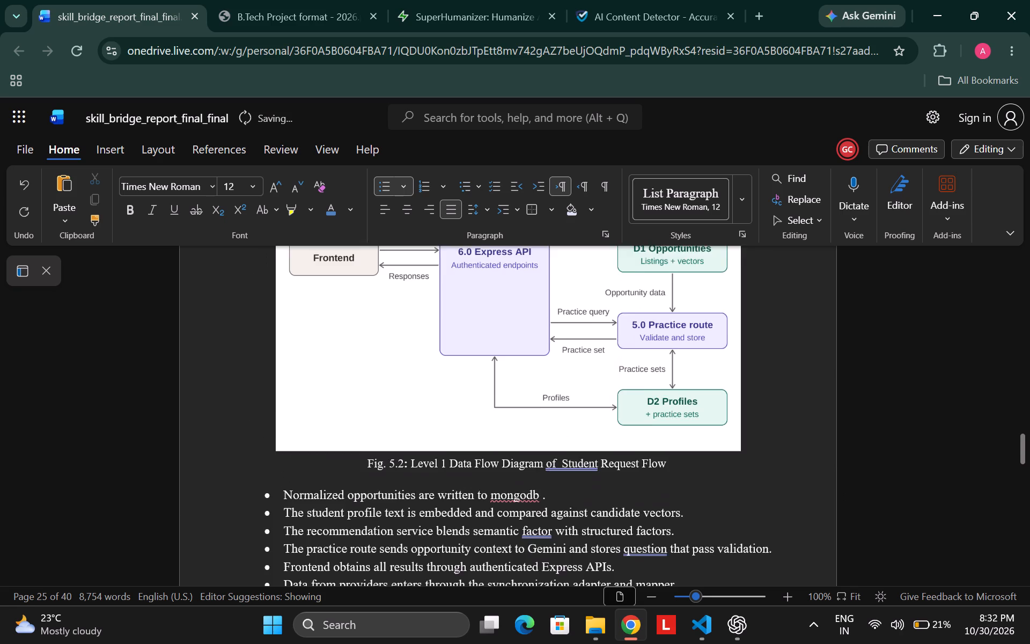
pyautogui.scroll(7, 473, 470)
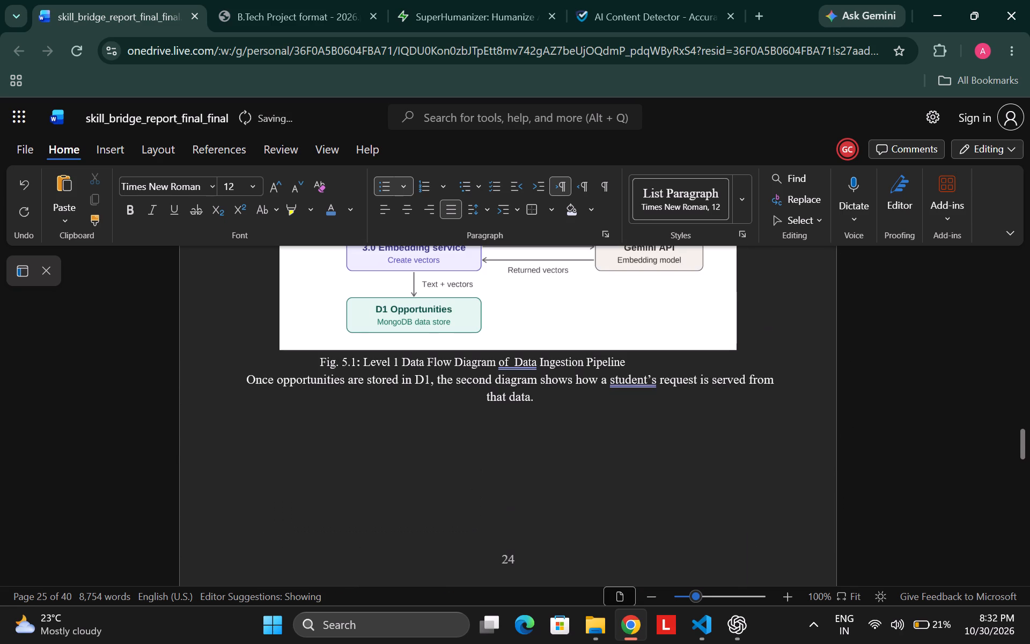
pyautogui.click(433, 380)
pyautogui.press('BackSpace')
pyautogui.press(',')
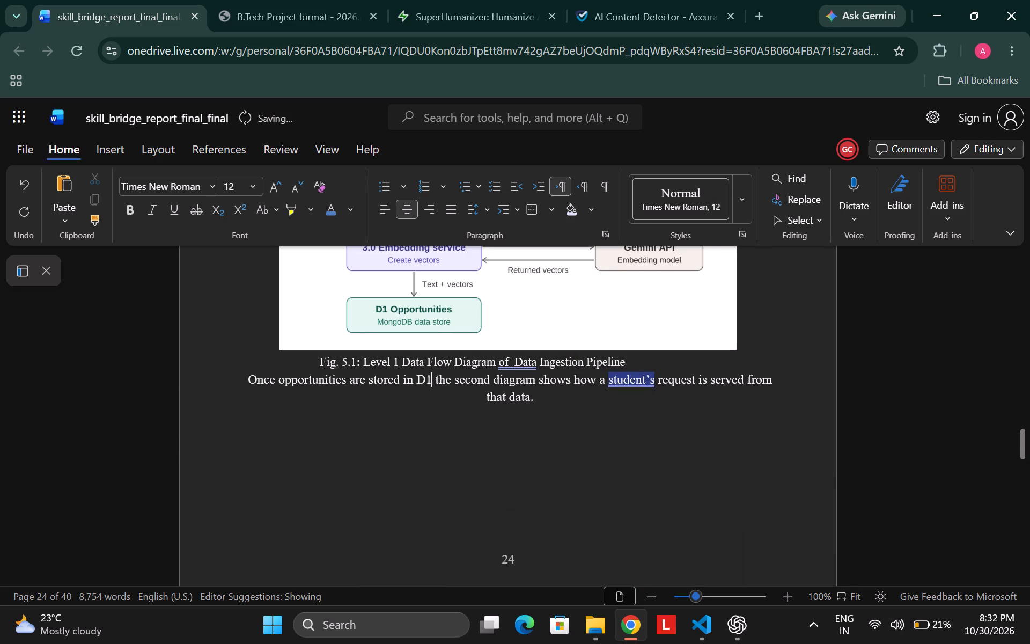
pyautogui.press('Right')
pyautogui.press('Right')
pyautogui.press('Right')
pyautogui.press('Right')
pyautogui.press('Right')
pyautogui.press('BackSpace')
pyautogui.press('BackSpace')
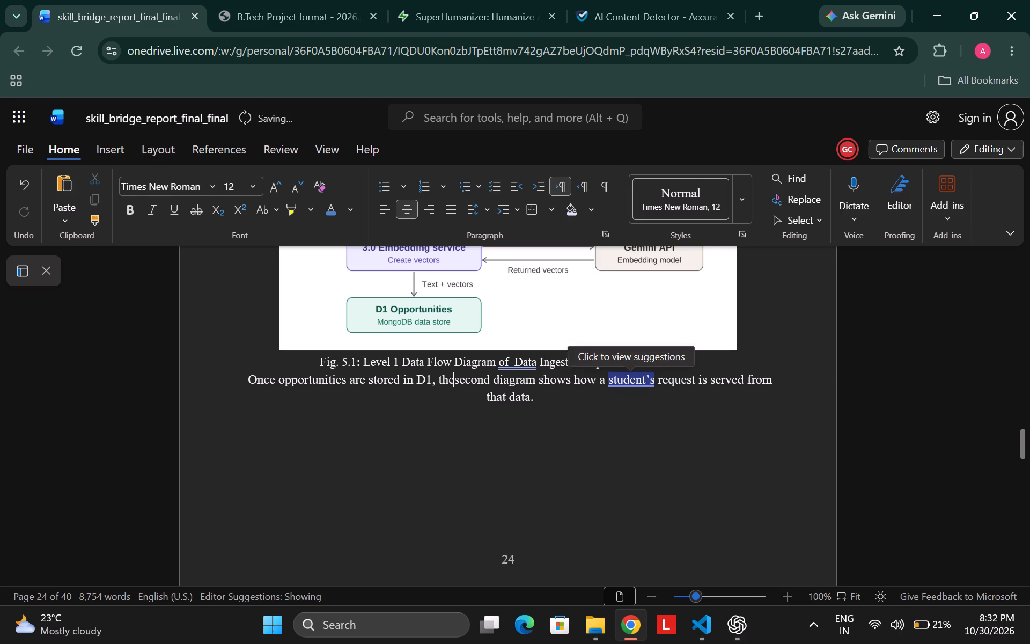
pyautogui.press('BackSpace')
pyautogui.press('BackSpace')
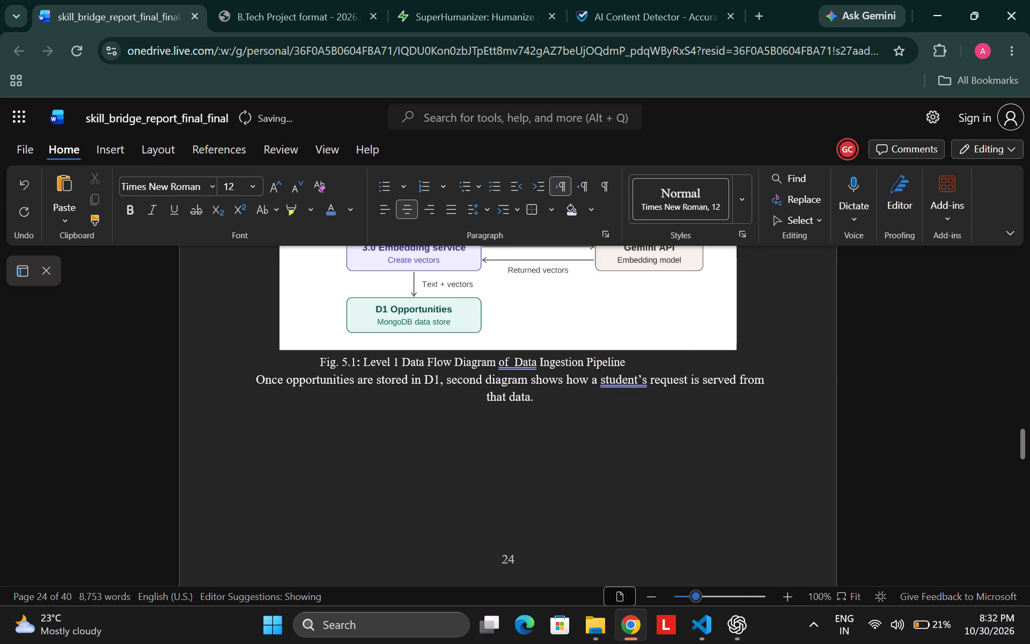
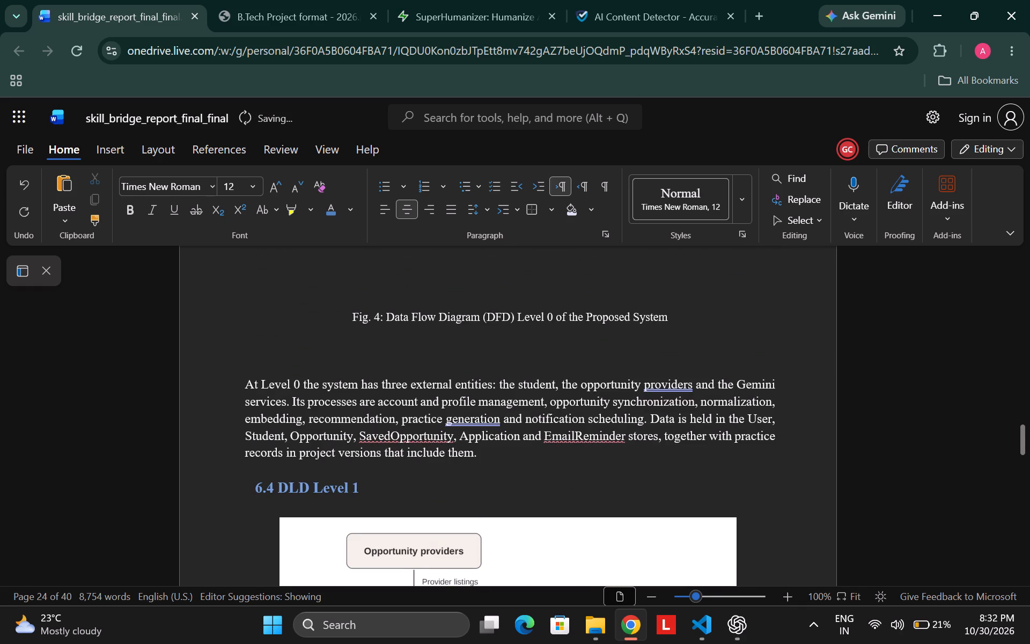
pyautogui.moveTo(237, 378); pyautogui.dragTo(477, 451)
pyautogui.hotkey('ctrl', 'c')
pyautogui.scroll(-2, 472, 458)
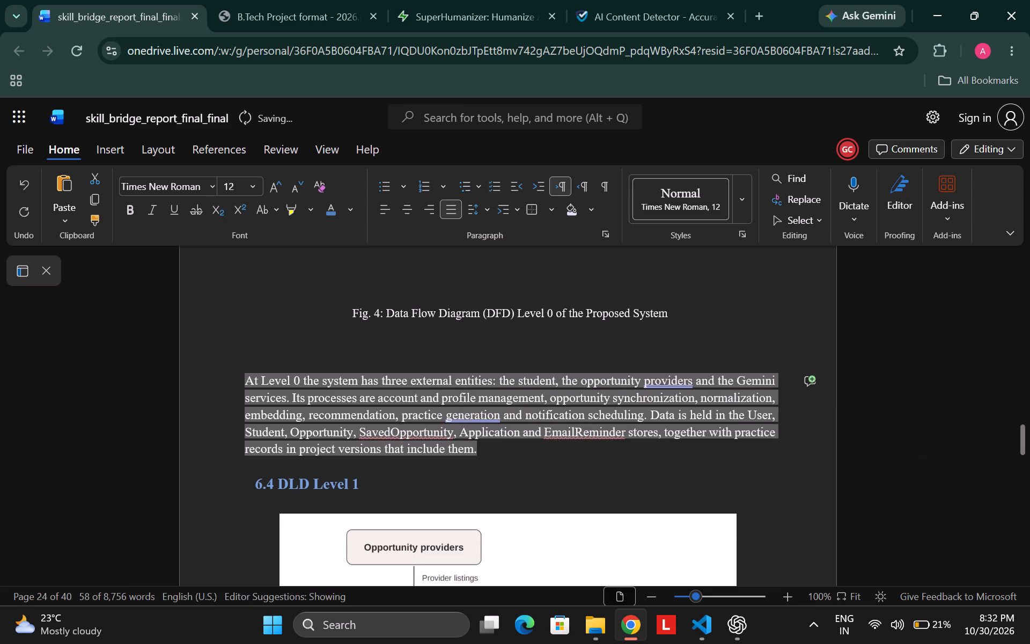
pyautogui.scroll(7, 472, 459)
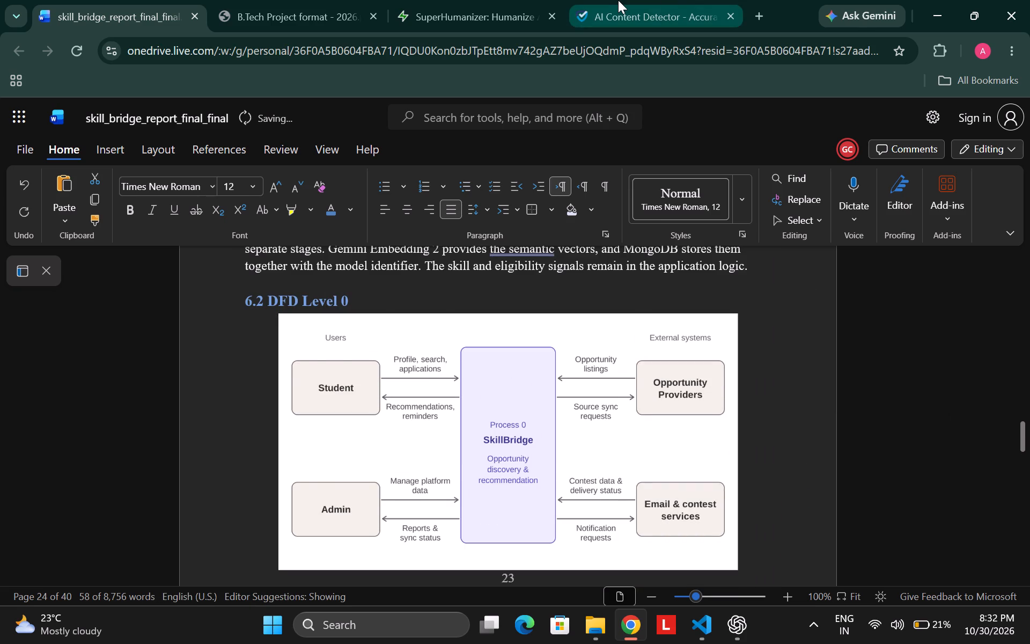
pyautogui.click(618, 0)
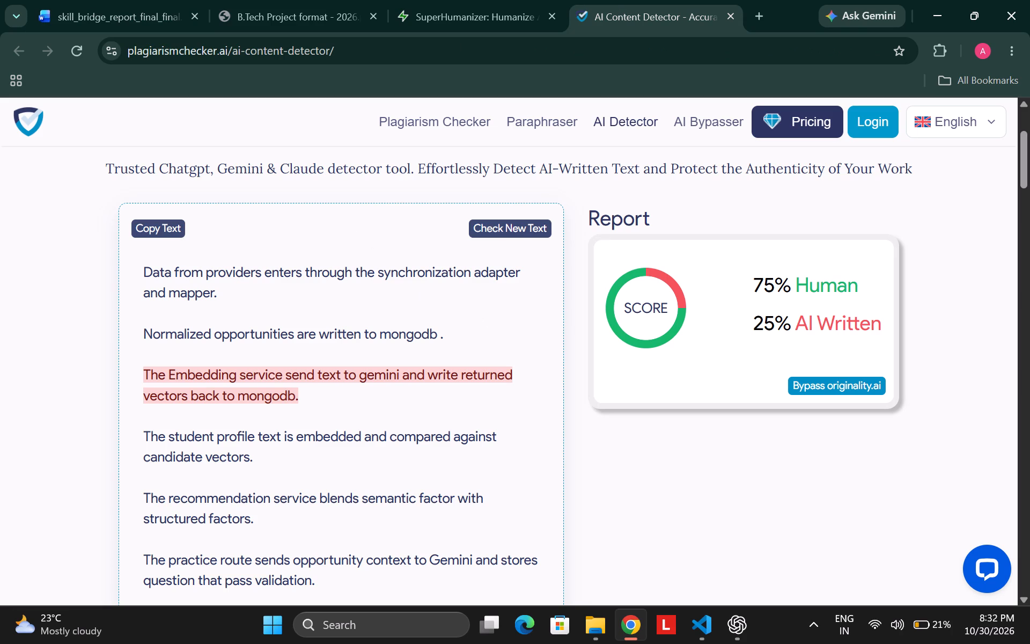
pyautogui.click(517, 224)
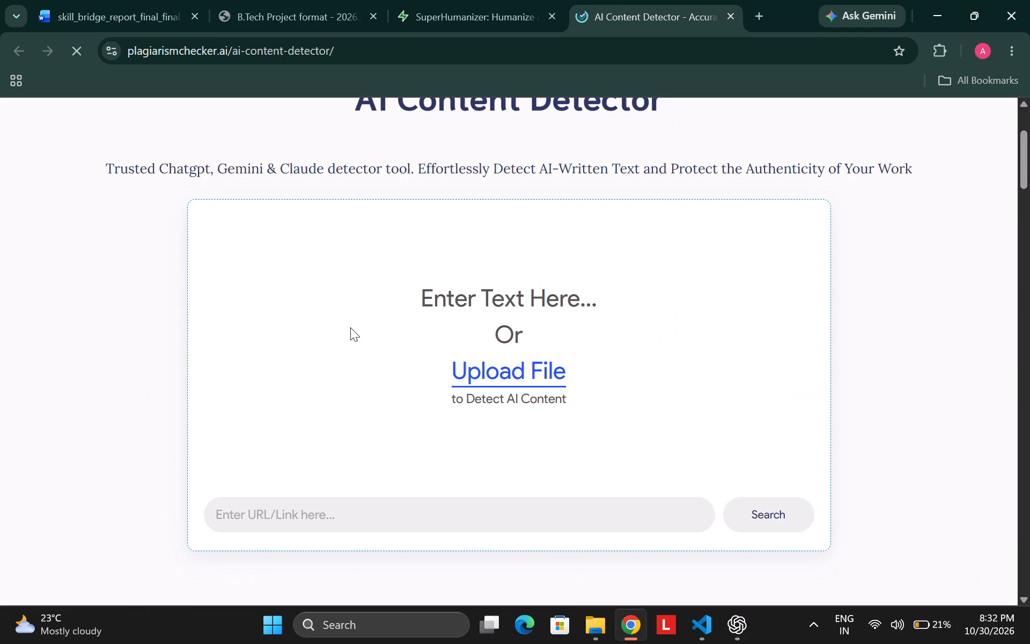
pyautogui.click(337, 311)
pyautogui.hotkey('ctrl', 'v')
pyautogui.click(778, 524)
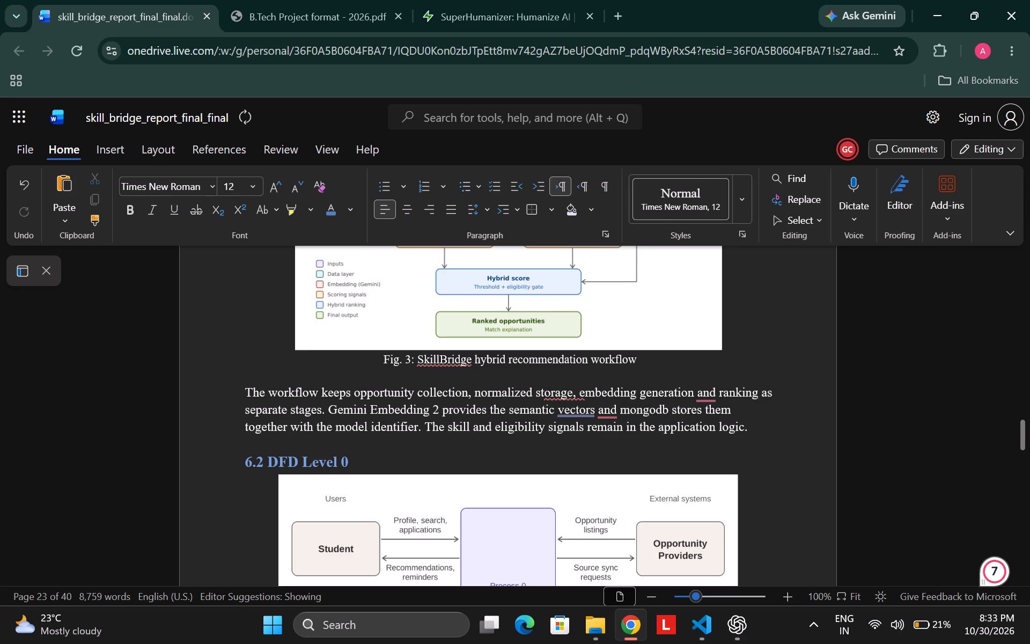
# Delete "the" before "application logic" in the last sentence below the Fig. 3 caption.
pyautogui.click(658, 430)
pyautogui.press('BackSpace')
pyautogui.press('BackSpace')
pyautogui.press('BackSpace')
pyautogui.press('BackSpace')
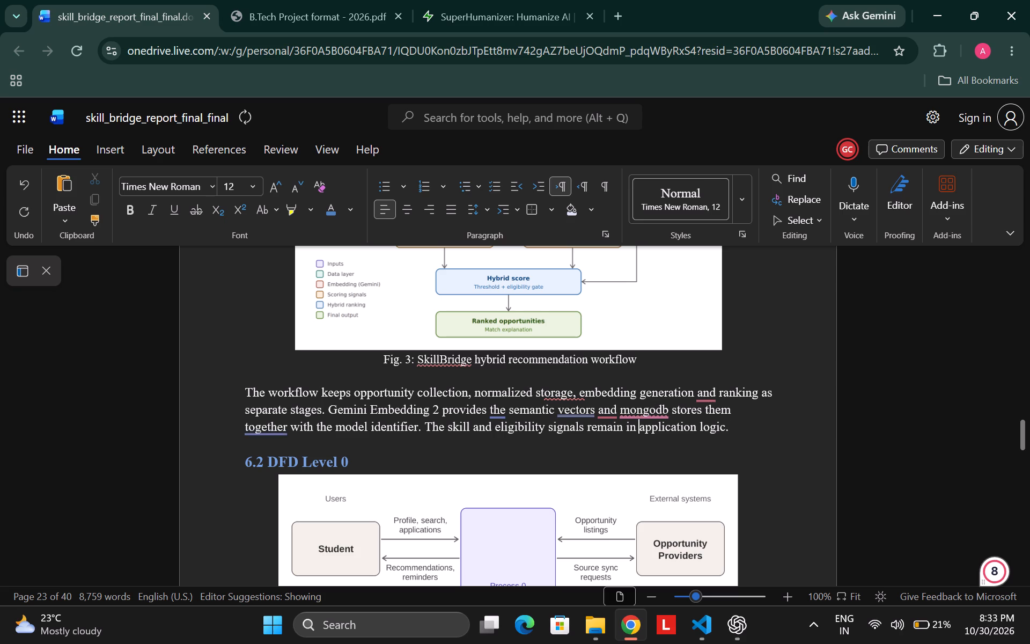
# Remove the comma after "based on an opportunity" in the section 5.2 Hybrid Recommendation Algorithm paragraph.
pyautogui.scroll(-3, 459, 419)
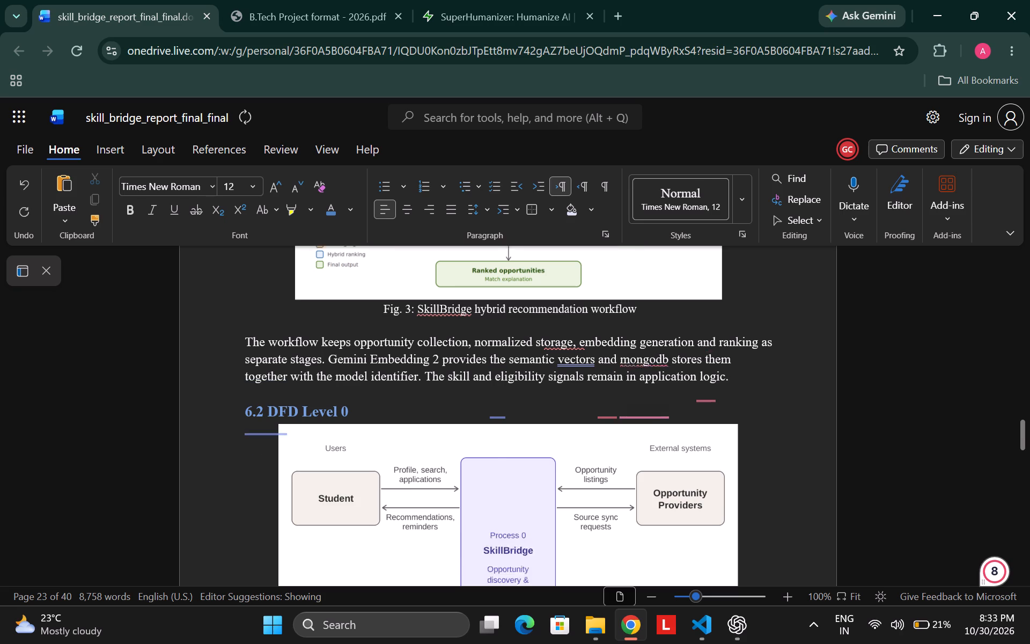
pyautogui.scroll(-3, 459, 419)
pyautogui.scroll(12, 459, 419)
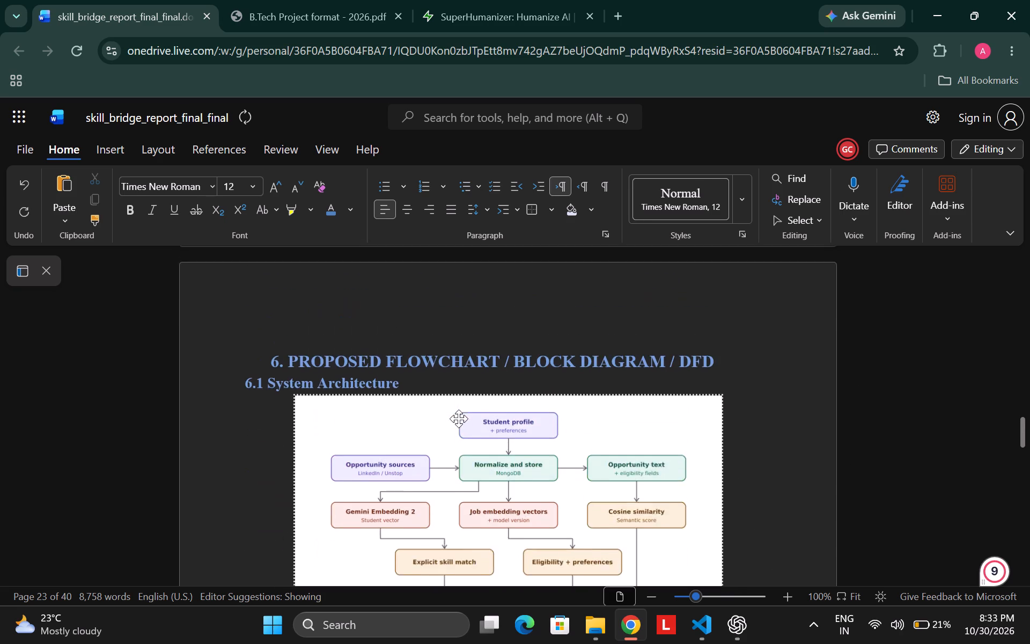
pyautogui.scroll(7, 459, 419)
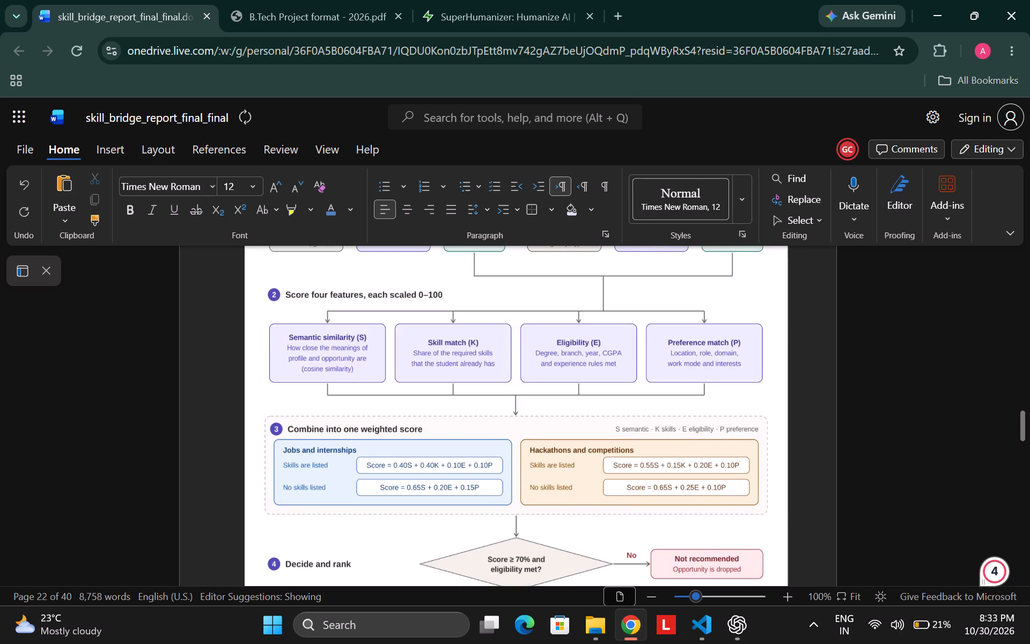
pyautogui.scroll(7, 459, 419)
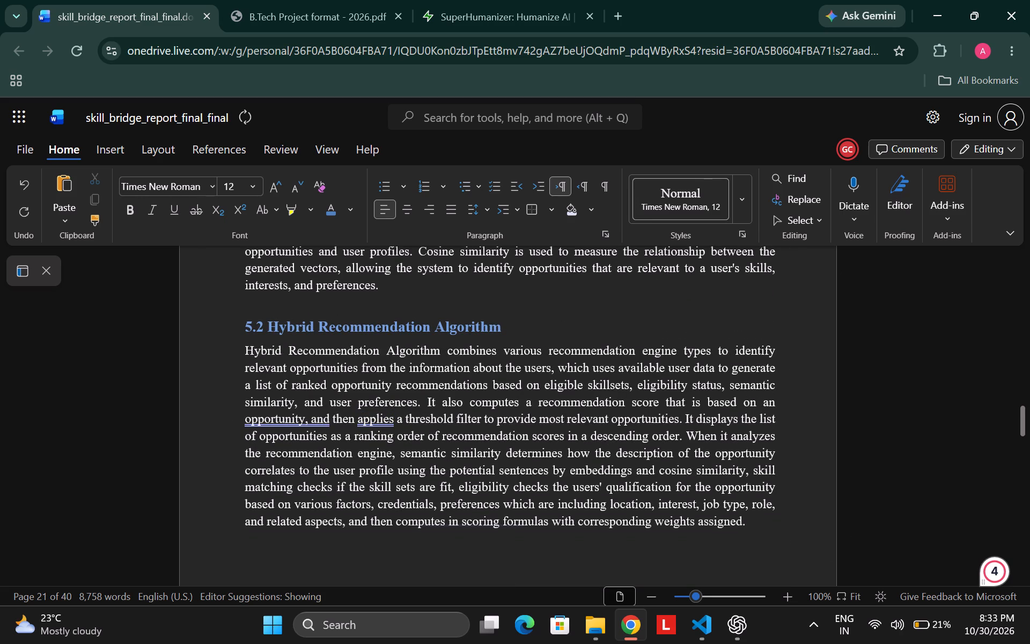
pyautogui.click(312, 415)
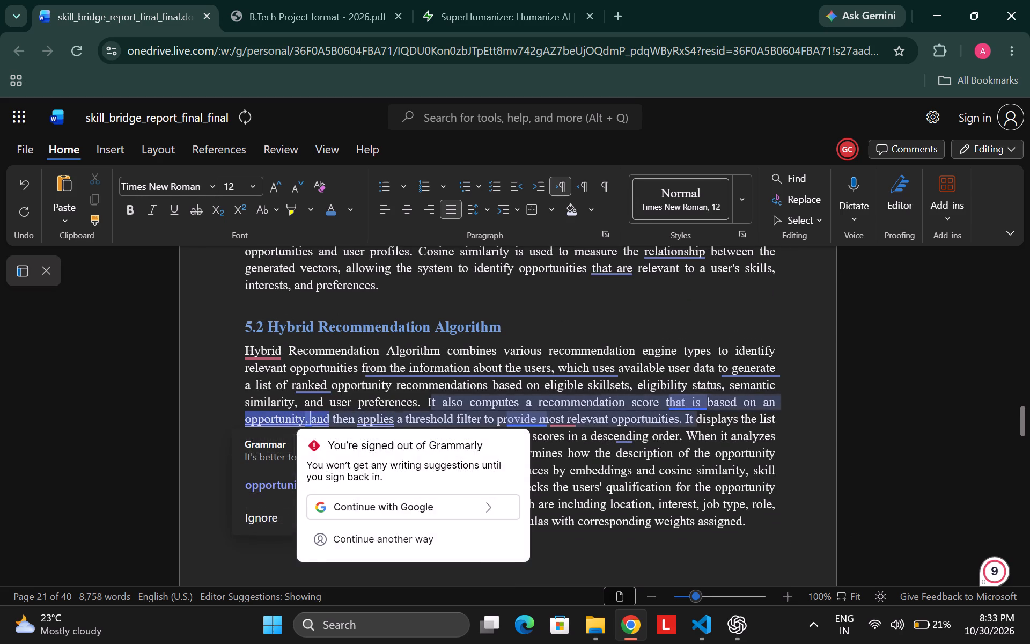
pyautogui.press('BackSpace')
pyautogui.press('BackSpace')
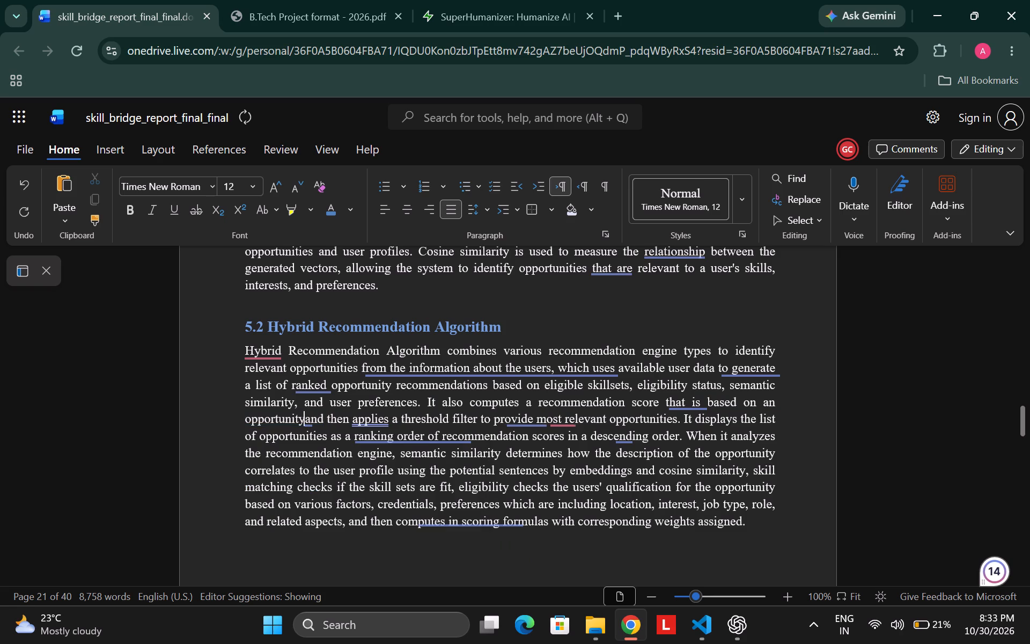
pyautogui.press('space')
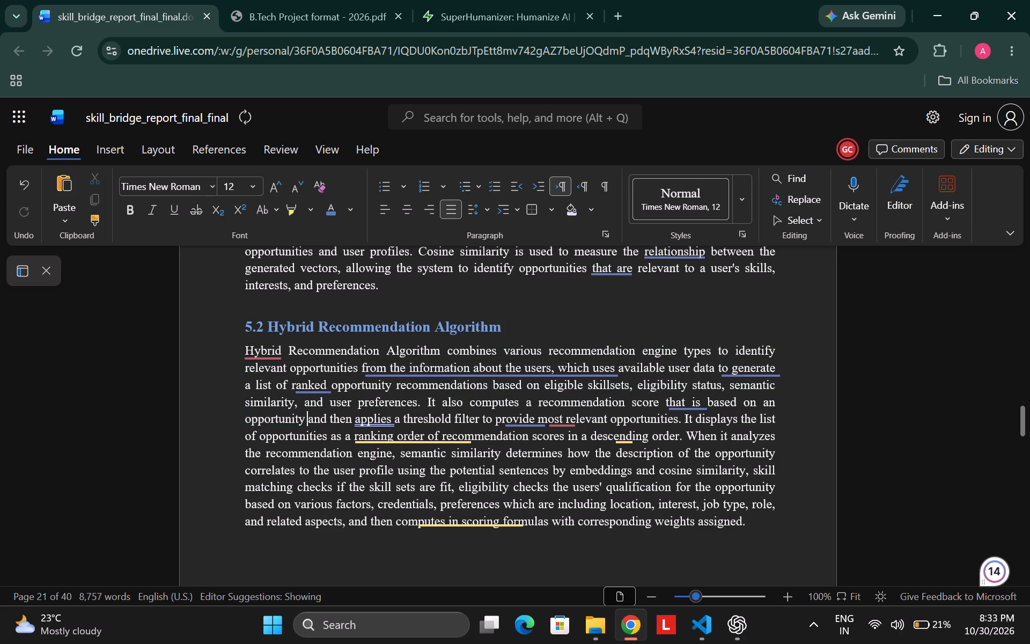
# Delete "a" before "ranking order" in the section 5.2 paragraph.
pyautogui.click(348, 437)
pyautogui.press('BackSpace')
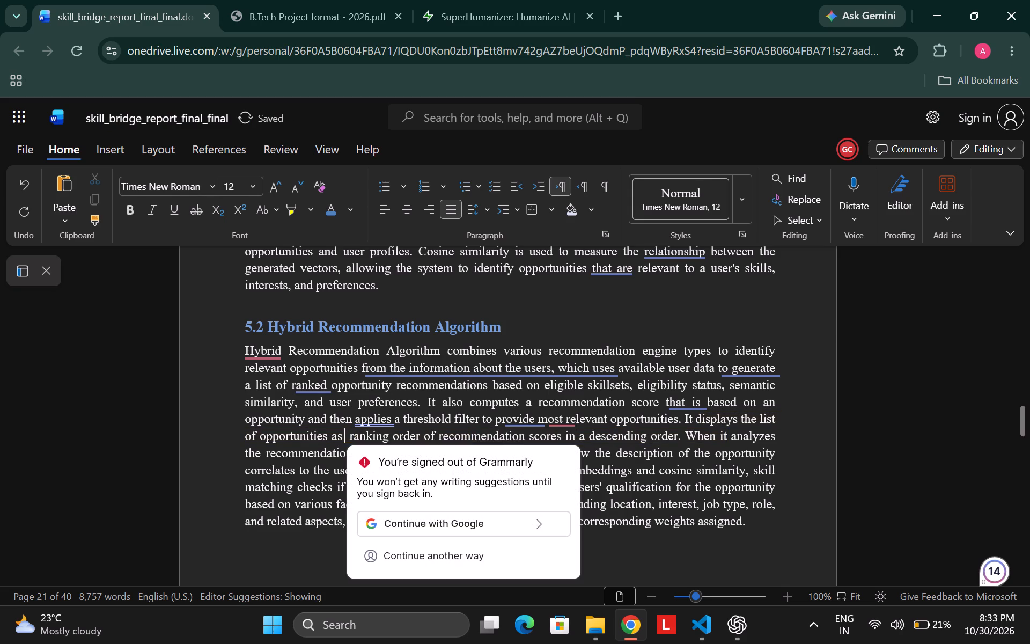
# Delete "a" before "descending order" in the section 5.2 Hybrid Recommendation Algorithm paragraph.
pyautogui.click(582, 440)
pyautogui.press('Right')
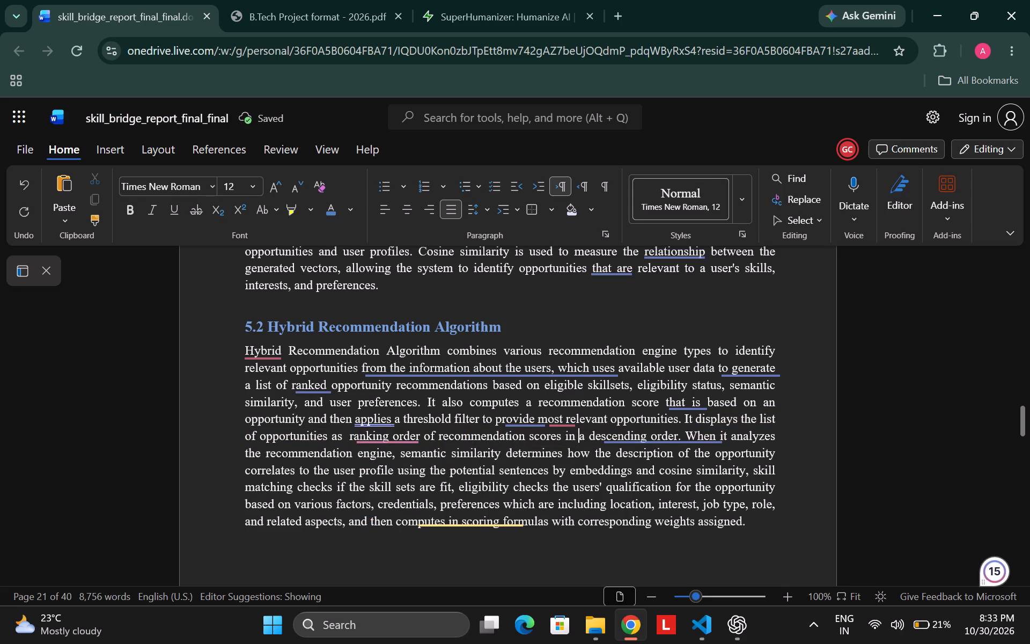
pyautogui.press('BackSpace')
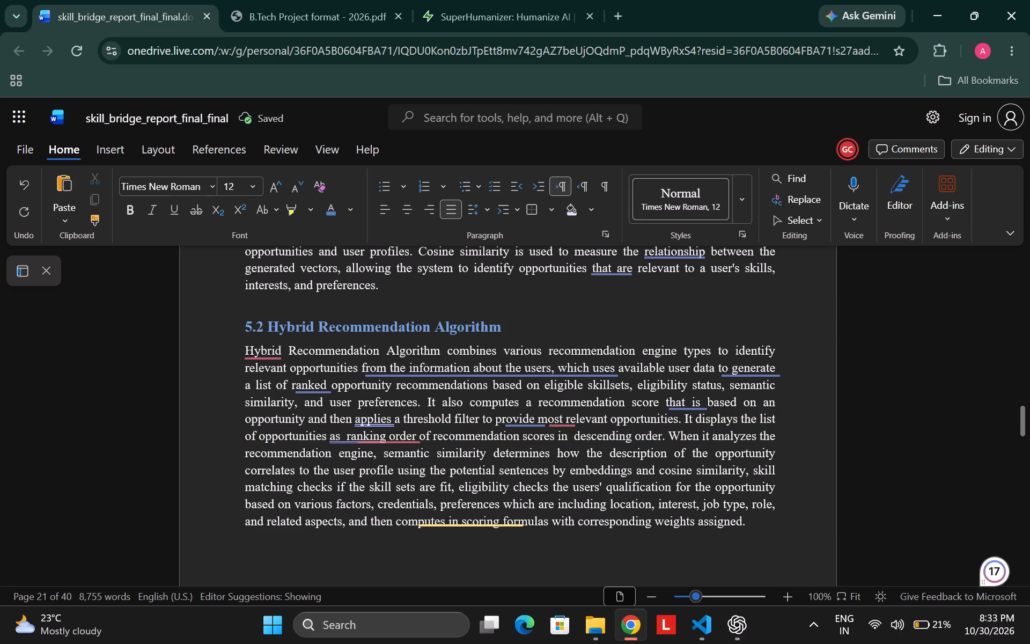
# Delete "the" before "recommendation engine" in the section 5.2 sentence beginning "When it analyzes".
pyautogui.click(782, 434)
pyautogui.press('BackSpace')
pyautogui.press('BackSpace')
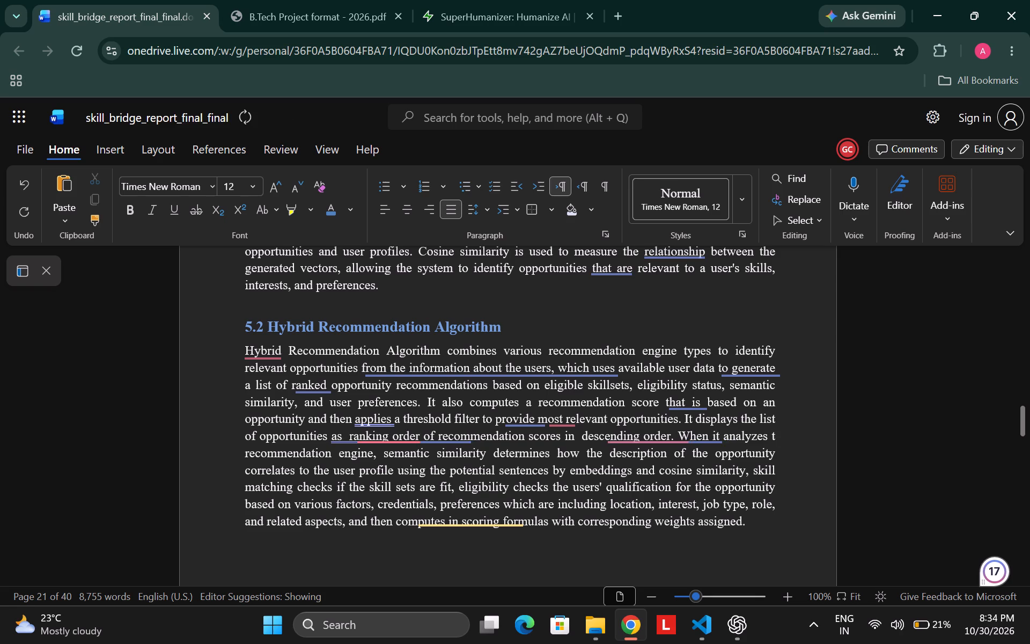
pyautogui.press('BackSpace')
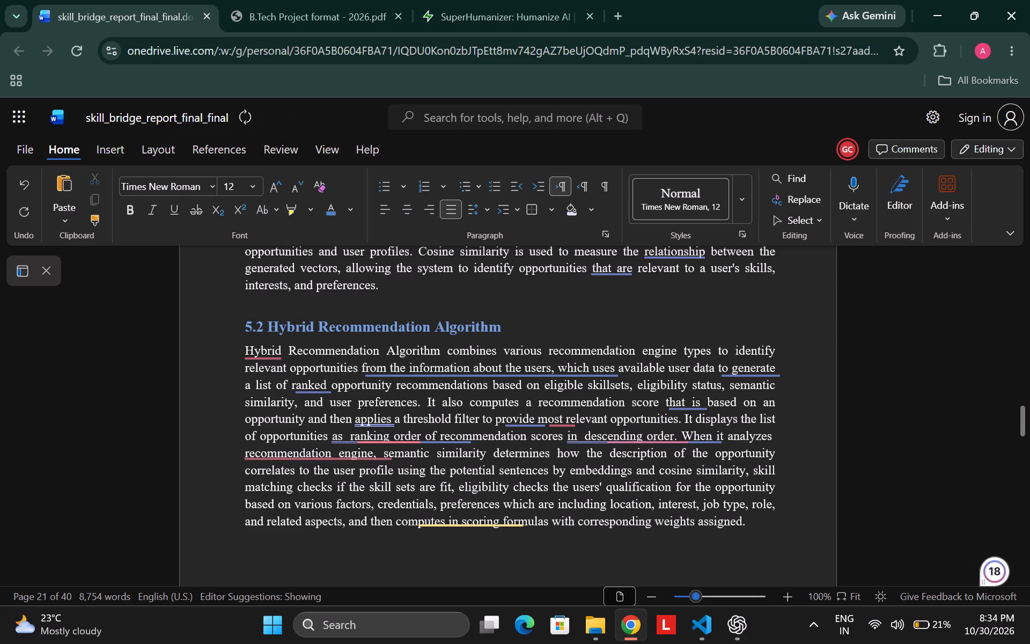
# Remove the comma after "skill sets are fit" and the apostrophe after "users" in the section 5.2 paragraph.
pyautogui.click(456, 487)
pyautogui.press('BackSpace')
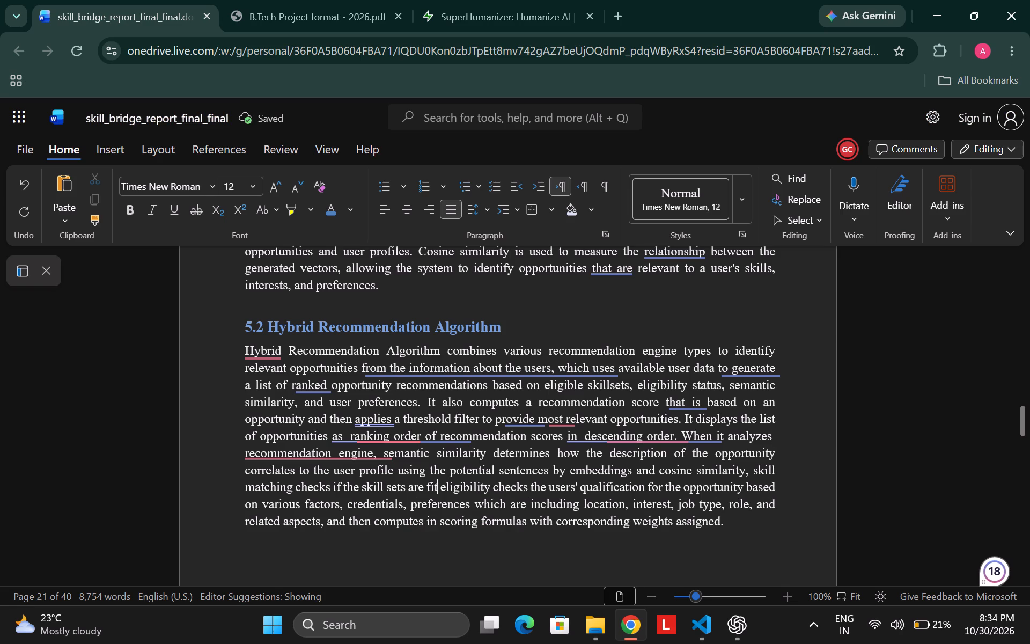
pyautogui.click(576, 489)
pyautogui.press('BackSpace')
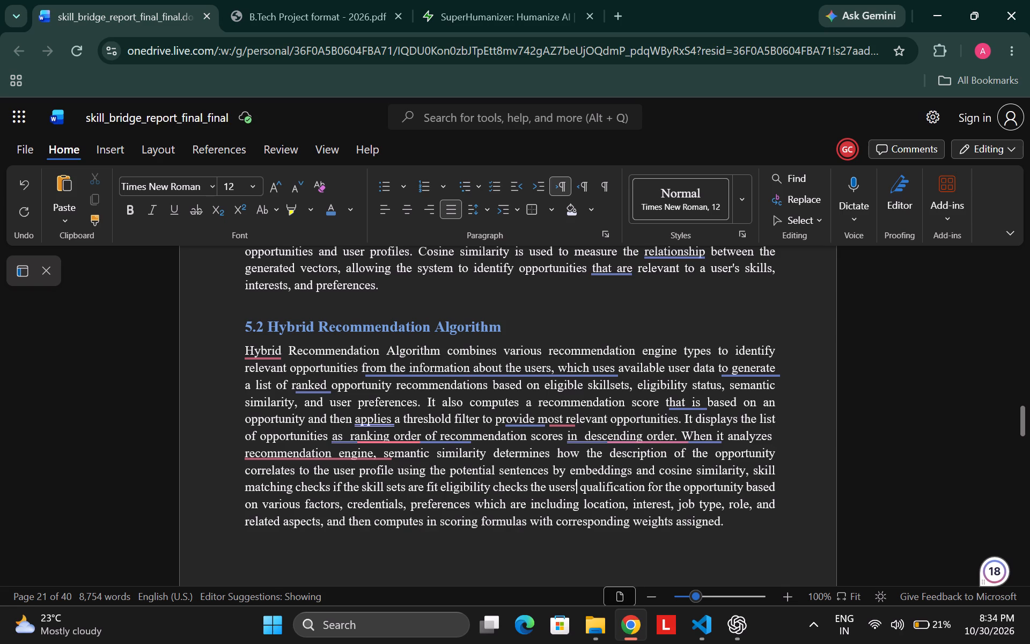
# Remove the comma after "related aspects" in the last sentence of the section 5.2 paragraph.
pyautogui.scroll(-1, 692, 472)
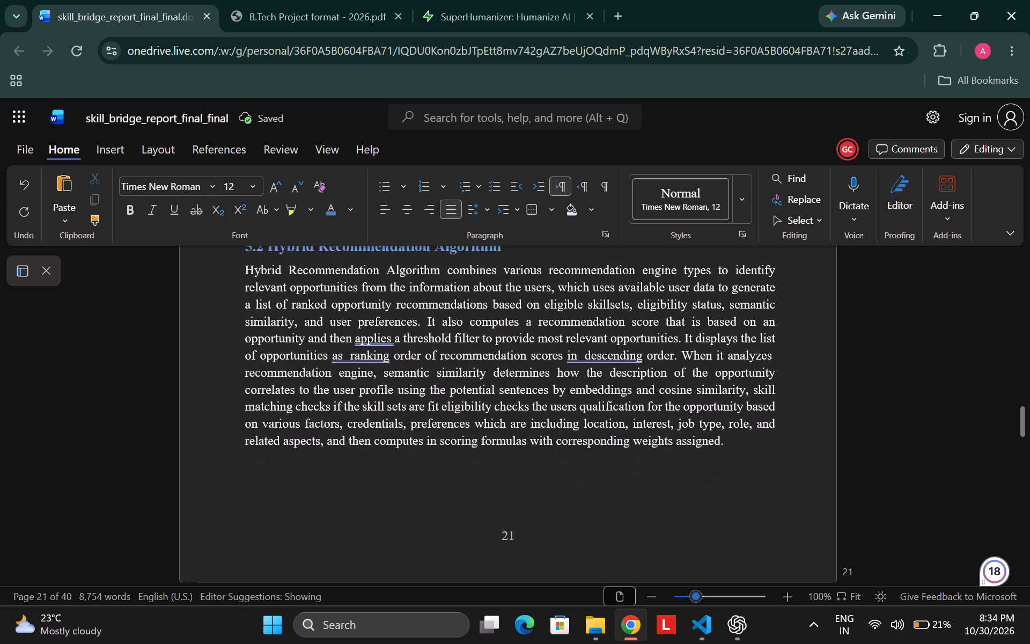
pyautogui.click(321, 441)
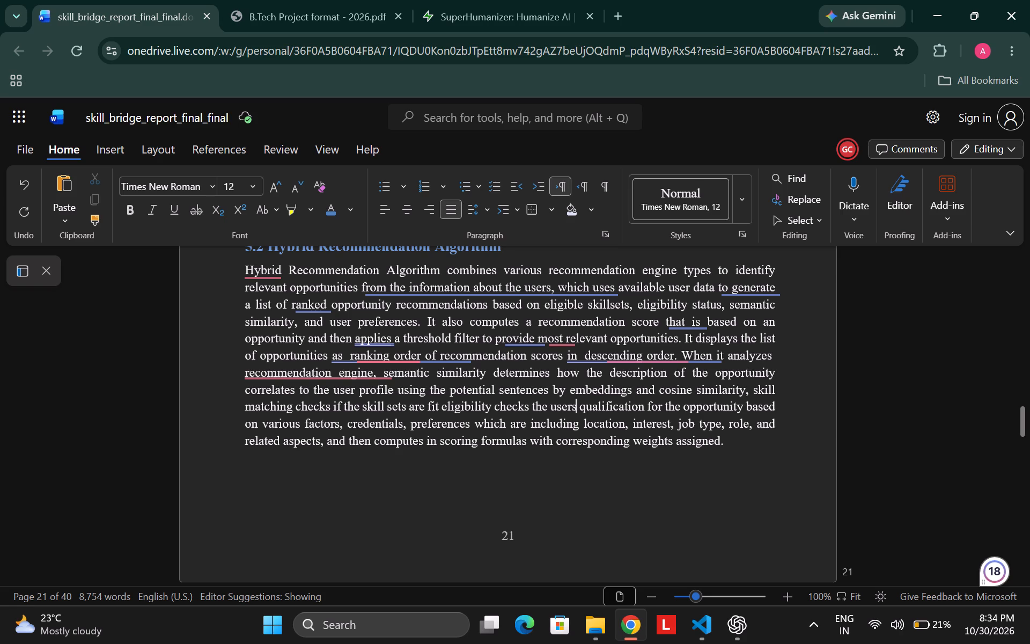
pyautogui.press('Right')
pyautogui.press('BackSpace')
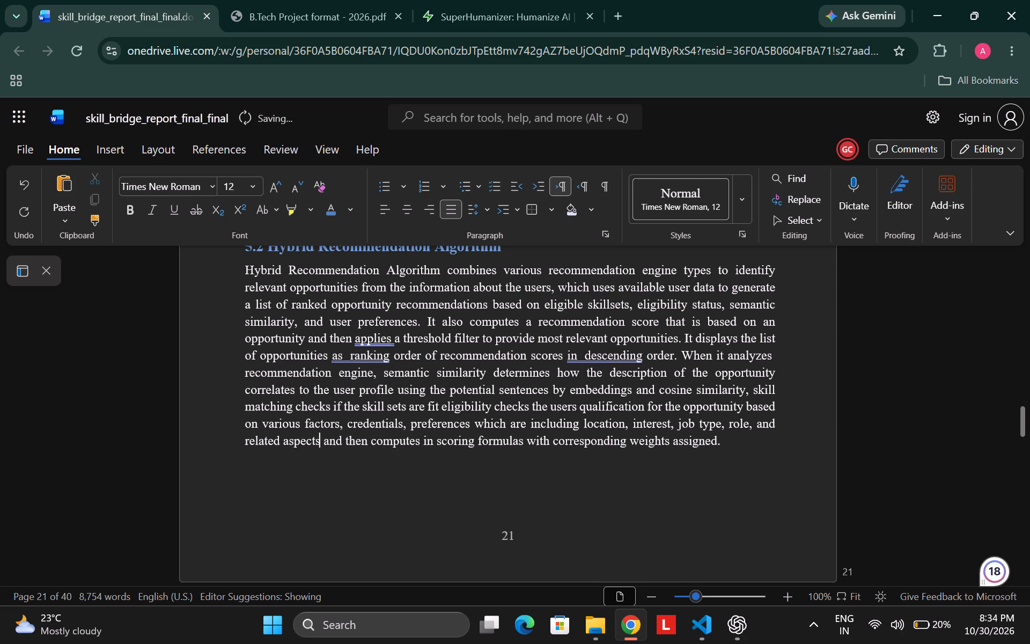
# Change "pre-trained" to "pre trained" in the paragraph below the Fig. 1 caption.
pyautogui.scroll(3, 407, 468)
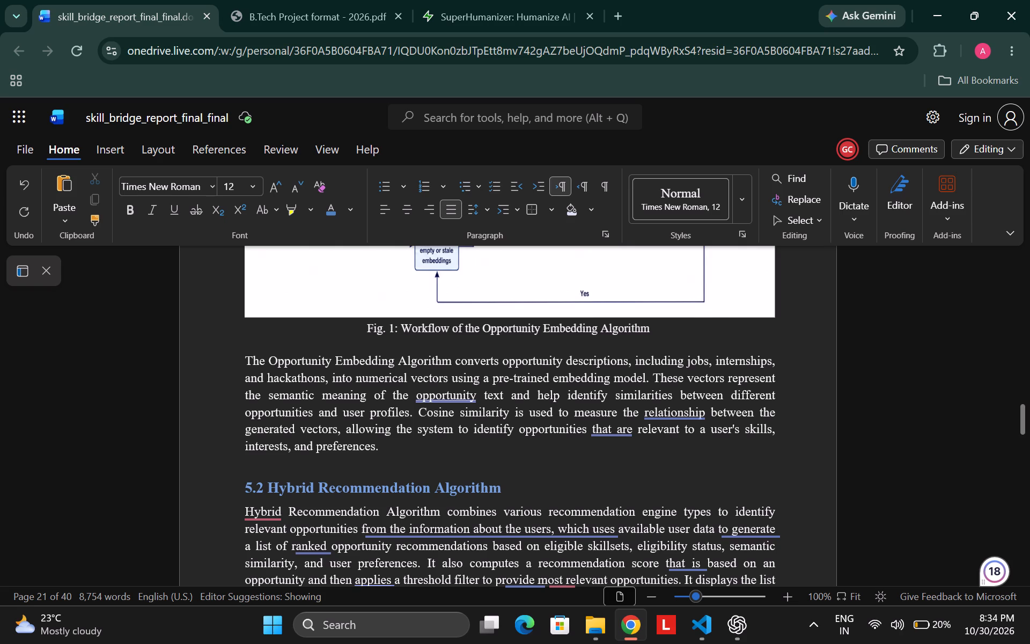
pyautogui.scroll(1, 320, 421)
pyautogui.scroll(-1, 320, 418)
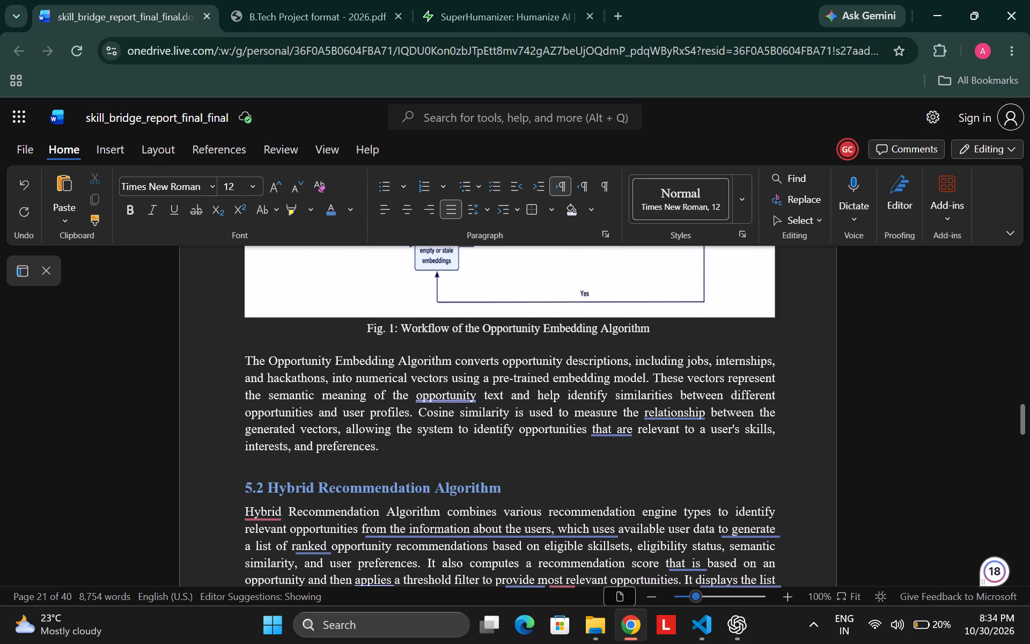
pyautogui.click(512, 381)
pyautogui.press('BackSpace')
pyautogui.press('space')
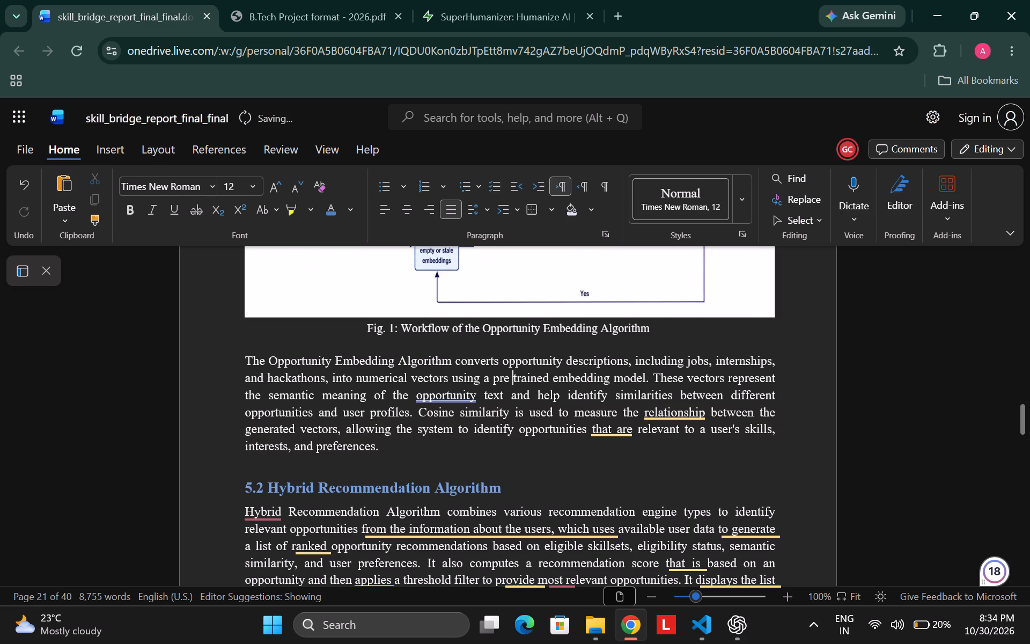
# Change "user's skills" to "user skills" in the last sentence of the paragraph below the Fig. 1 caption.
pyautogui.click(742, 429)
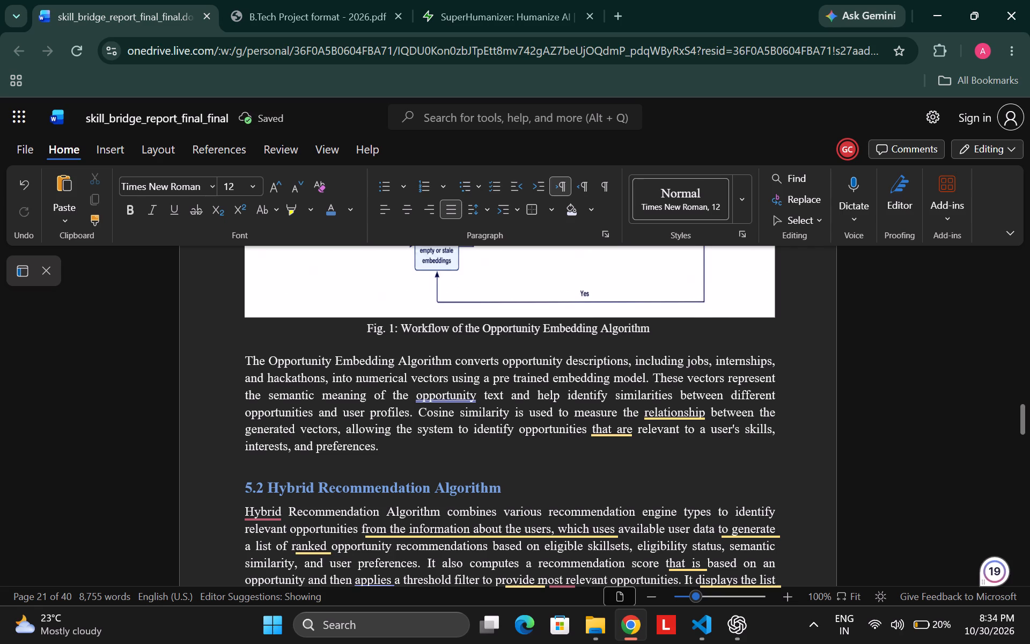
pyautogui.click(737, 433)
pyautogui.press('BackSpace')
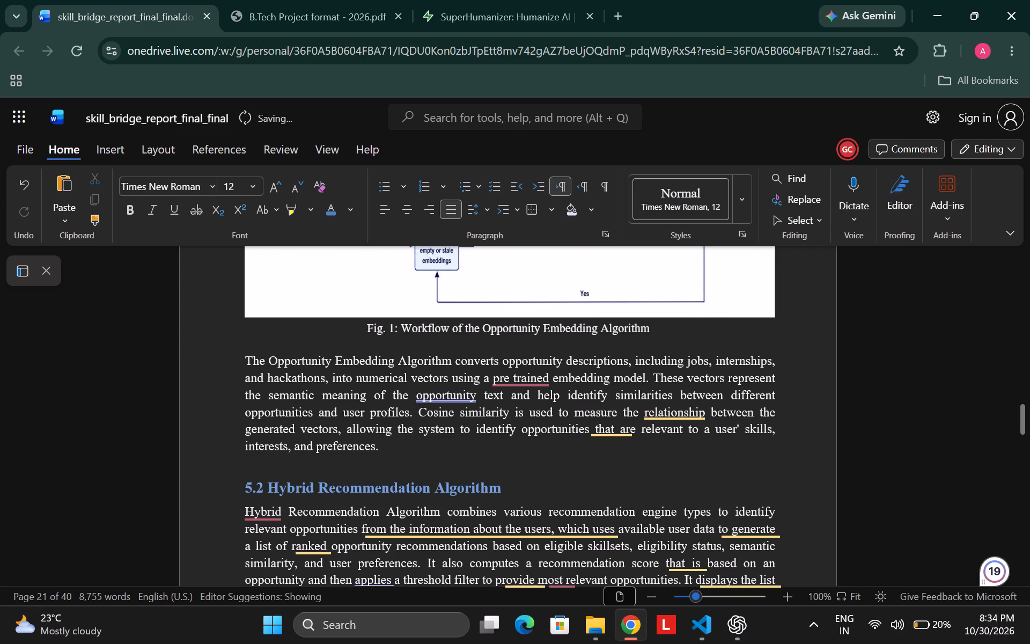
pyautogui.press('BackSpace')
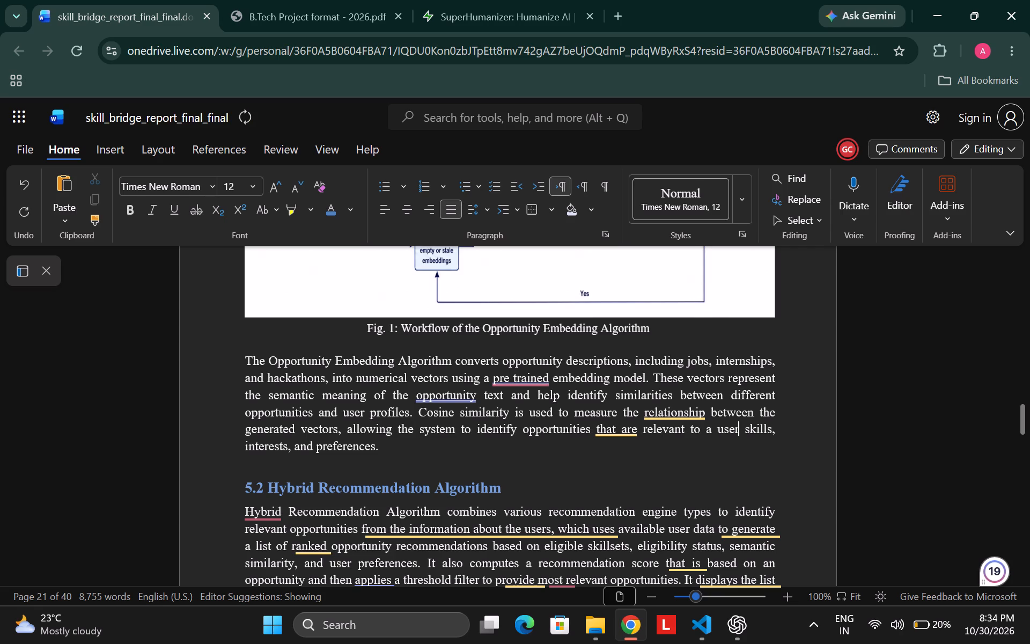
# Remove the comma after "interests" at the end of the paragraph below the Fig. 1 caption.
pyautogui.click(292, 452)
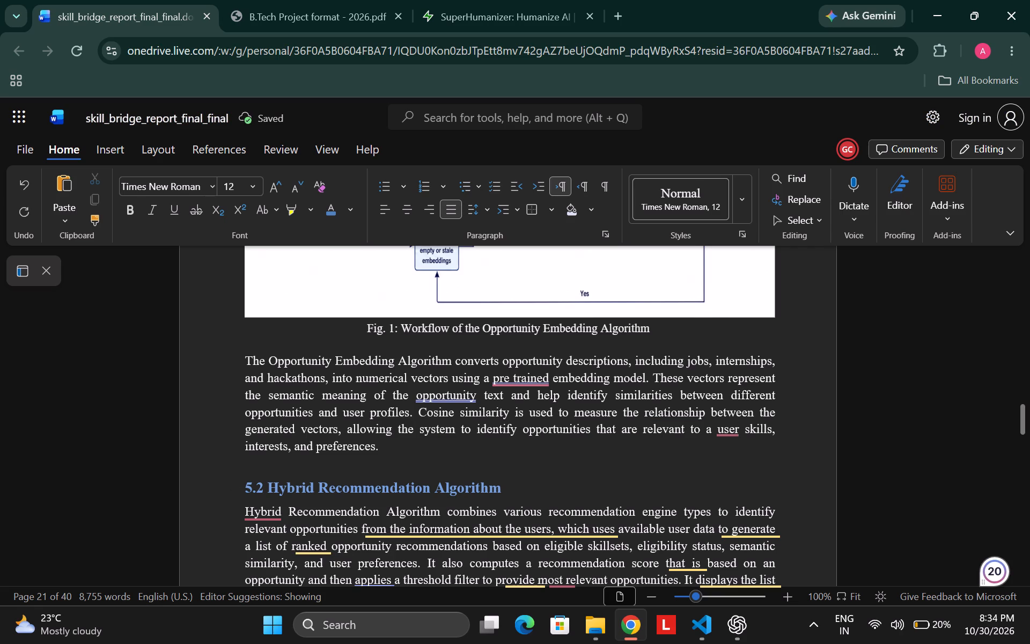
pyautogui.press('BackSpace')
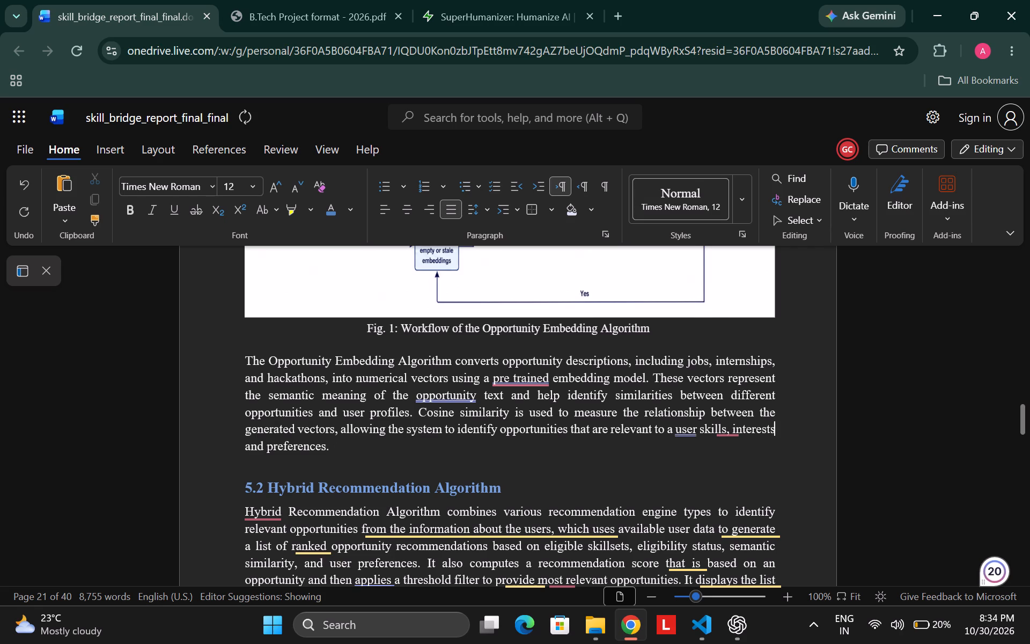
# Remove the comma after "source category" in the last sentence of section 4.14 Failure Handling.
pyautogui.scroll(6, 443, 433)
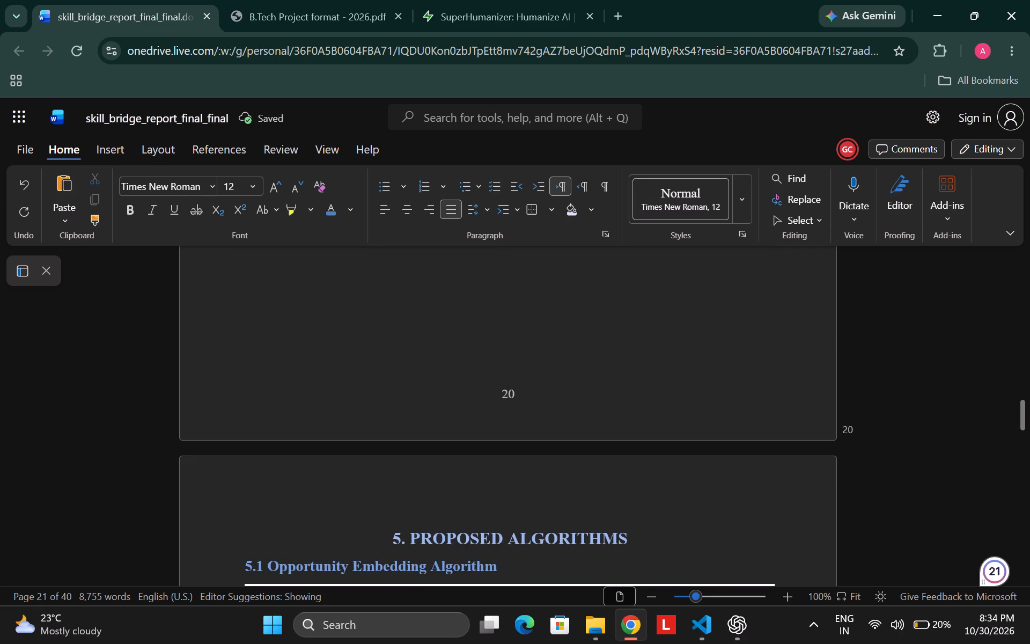
pyautogui.scroll(4, 443, 433)
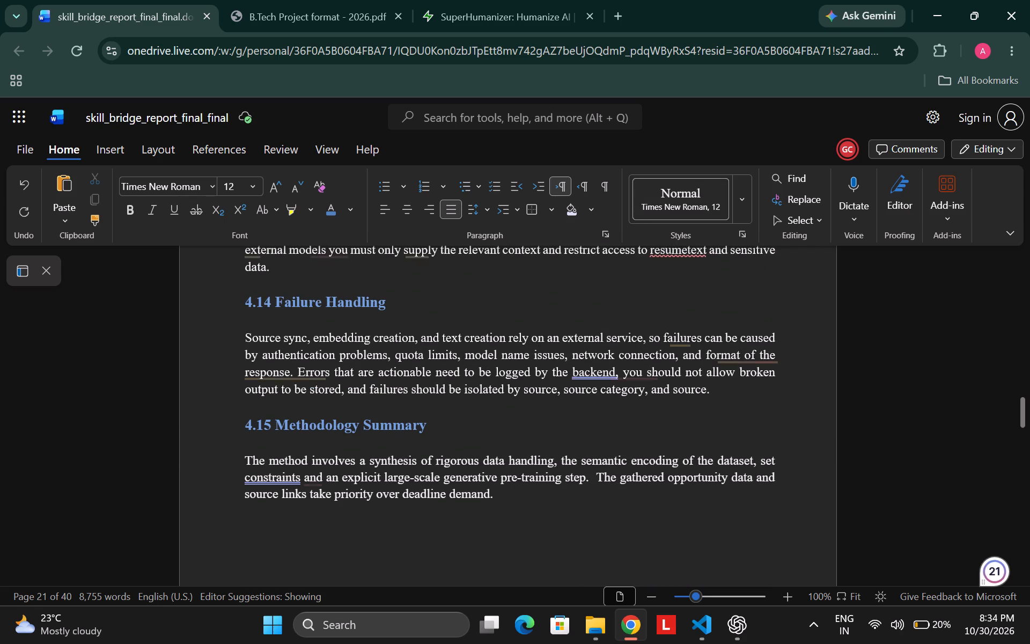
pyautogui.scroll(1, 588, 481)
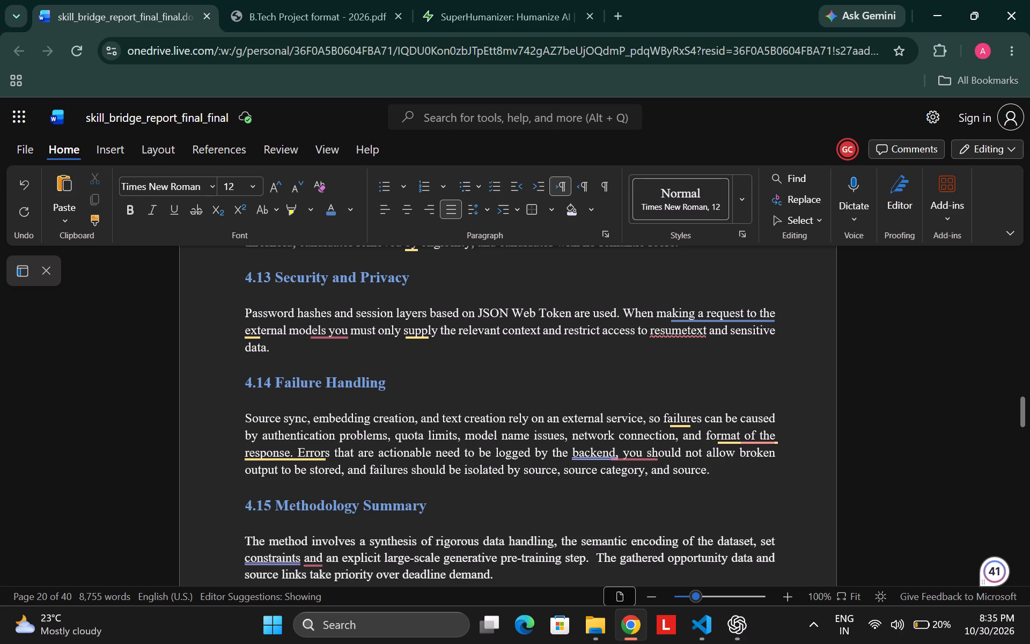
pyautogui.click(649, 472)
pyautogui.press('BackSpace')
# Change "large-scale" to "large scale" in the section 4.15 Methodology Summary paragraph.
pyautogui.scroll(-1, 649, 472)
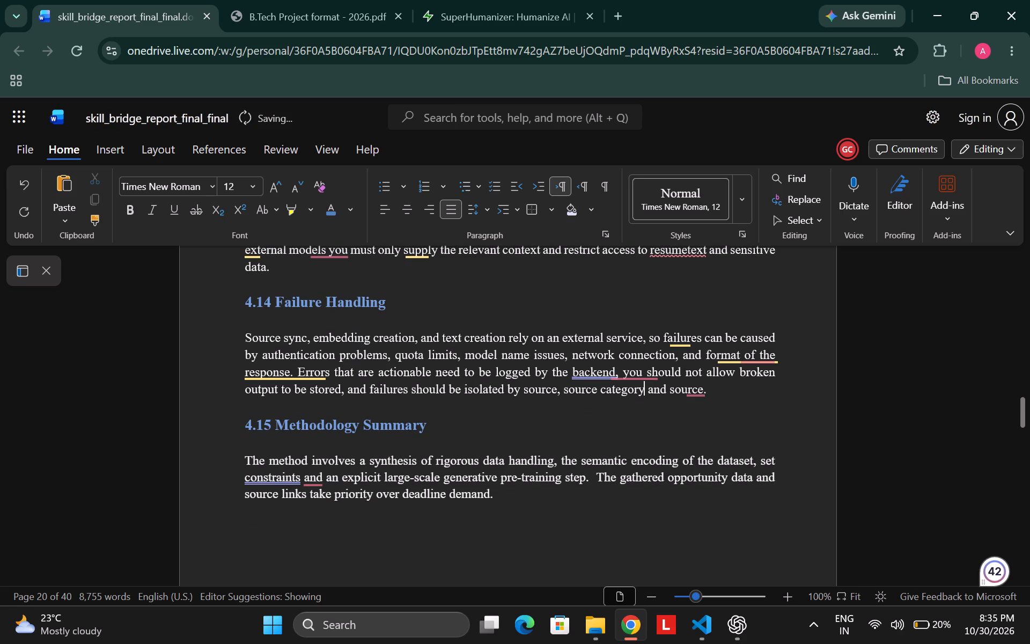
pyautogui.click(415, 478)
pyautogui.press('BackSpace')
pyautogui.press('space')
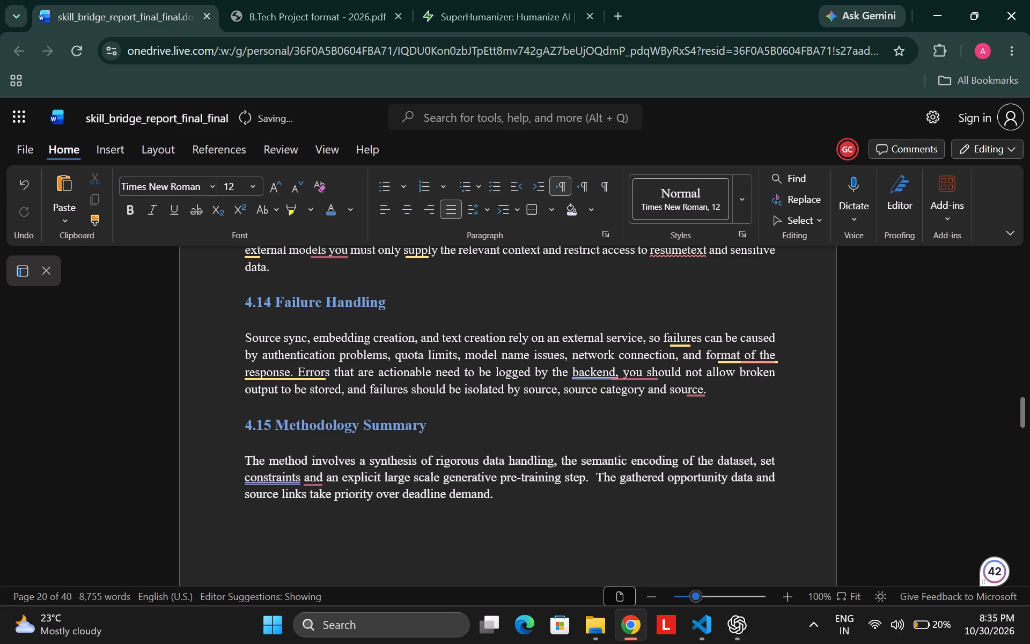
# Delete "an" before "explicit large scale" in the section 4.15 Methodology Summary paragraph.
pyautogui.click(336, 486)
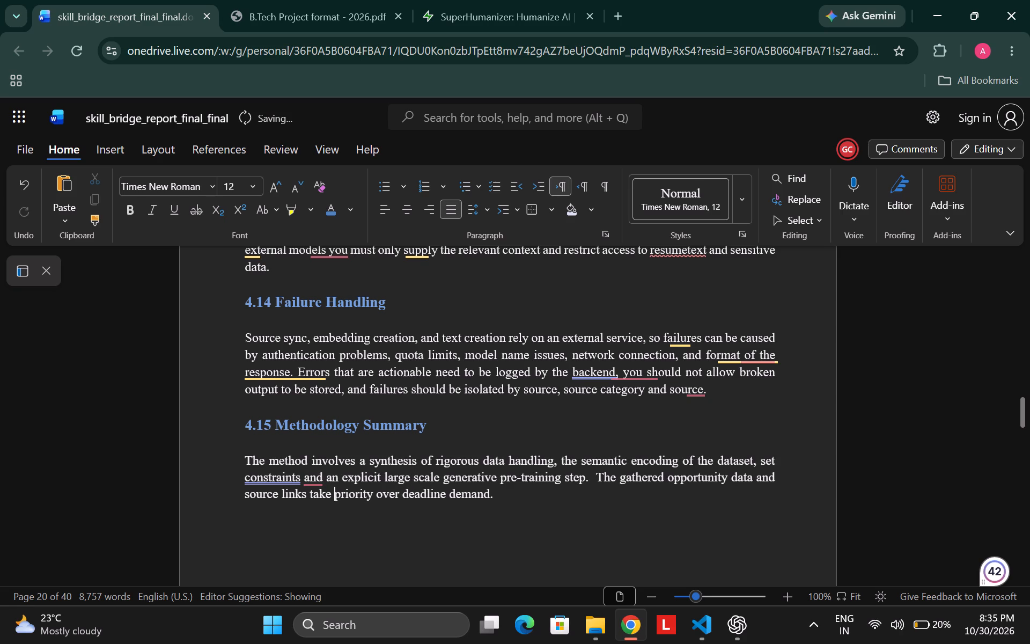
pyautogui.click(337, 481)
pyautogui.press('BackSpace')
pyautogui.press('BackSpace')
# Remove the comma after "output to be stored" in the last sentence of section 4.14 Failure Handling.
pyautogui.scroll(1, 340, 479)
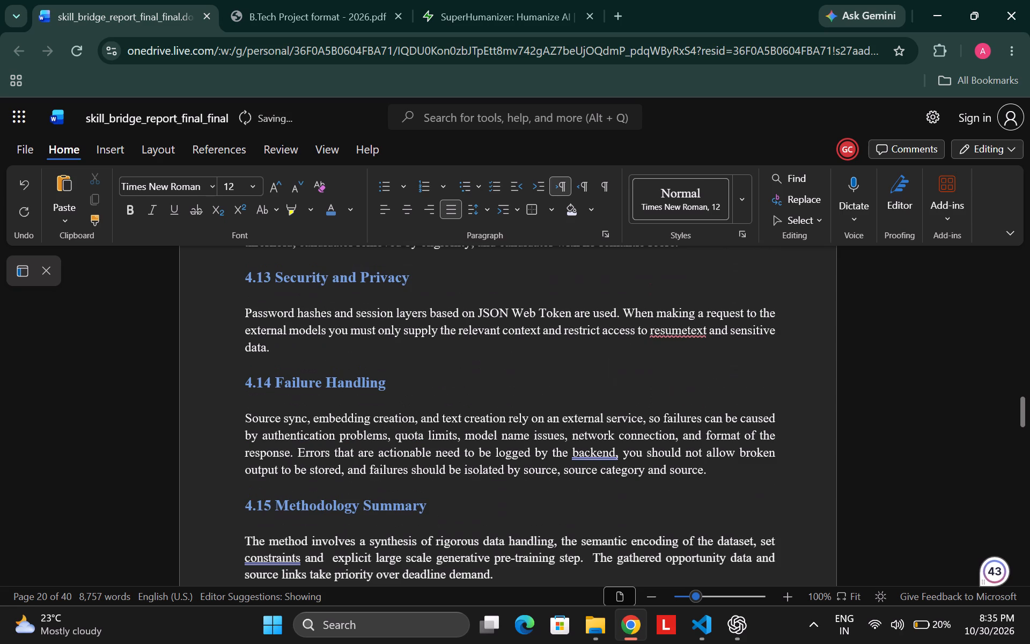
pyautogui.click(348, 477)
pyautogui.press('BackSpace')
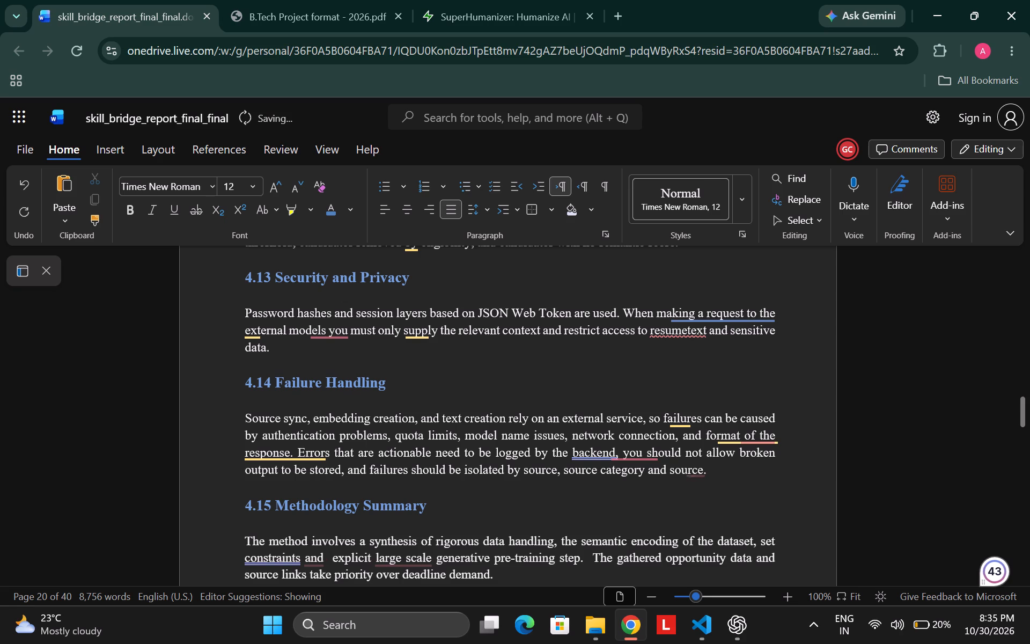
pyautogui.press('BackSpace')
pyautogui.press('space')
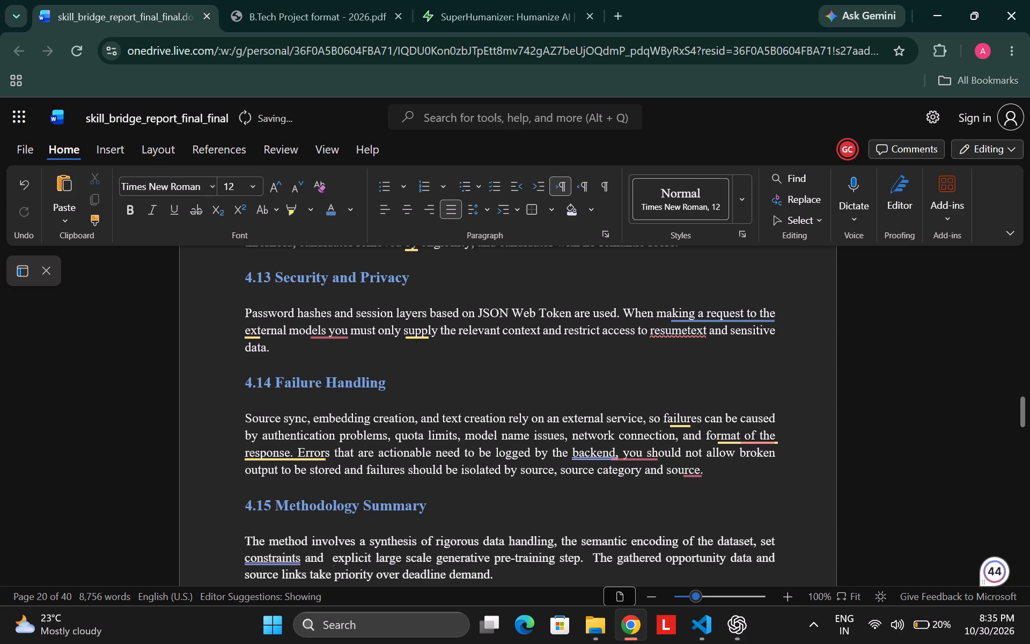
# Split "resumetext" into "resume text" in the section 4.13 Security and Privacy paragraph.
pyautogui.scroll(2, 686, 482)
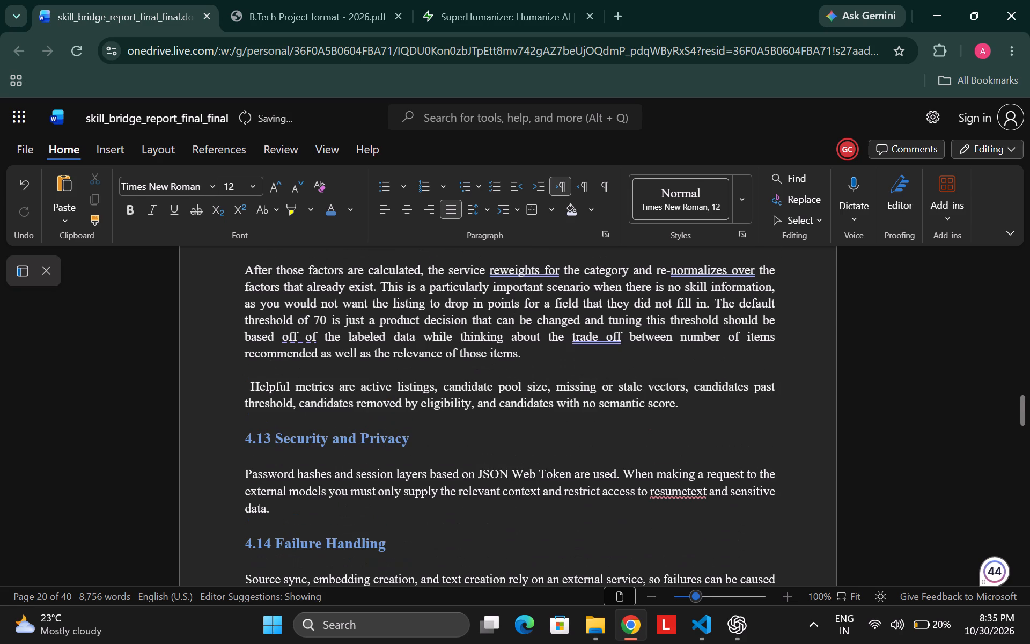
pyautogui.scroll(1, 436, 505)
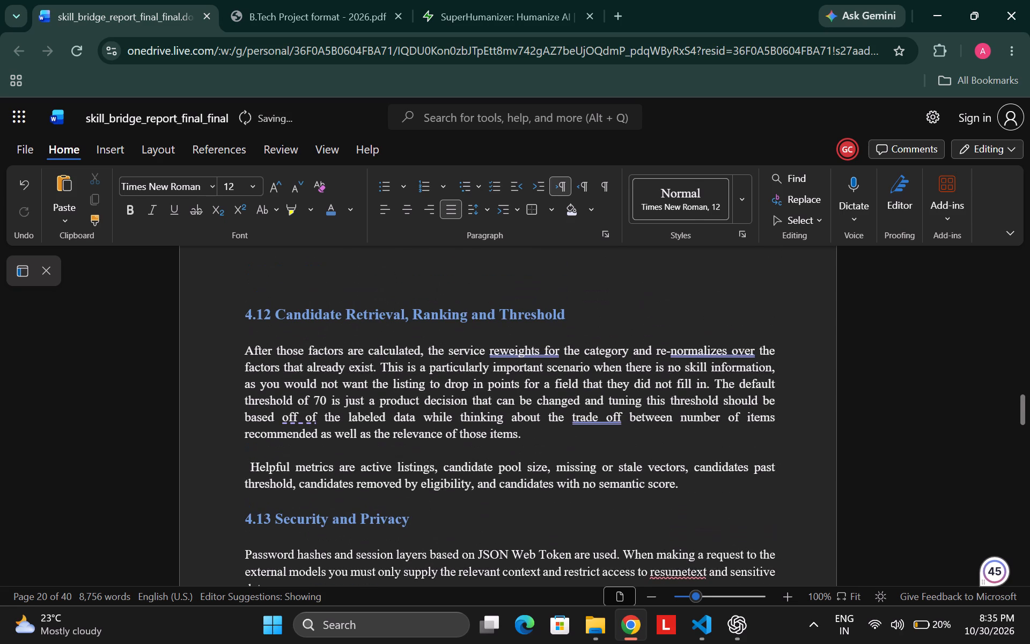
pyautogui.scroll(-1, 552, 499)
pyautogui.click(686, 492)
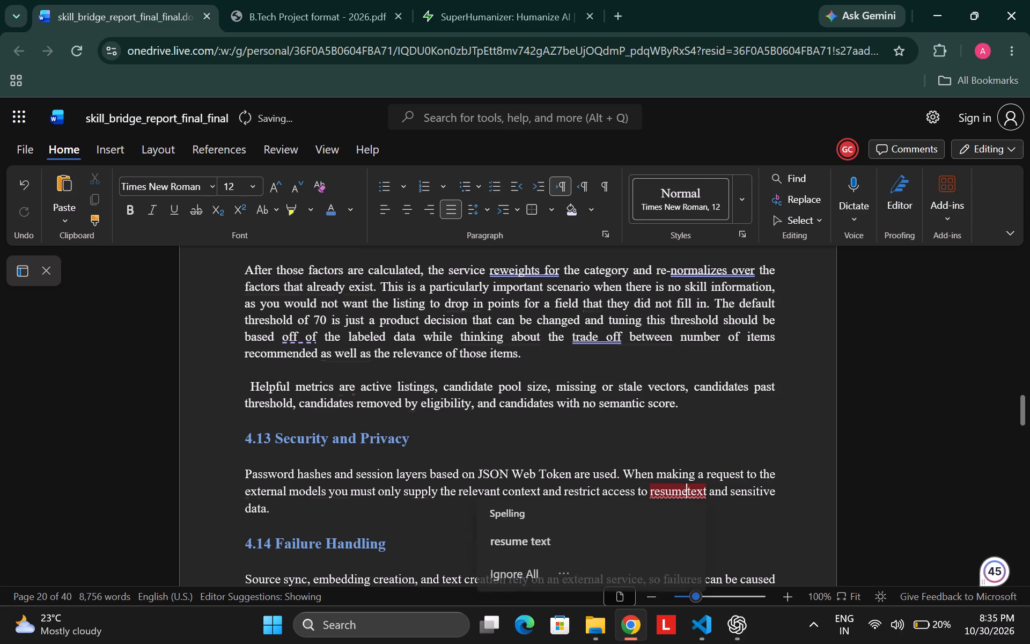
pyautogui.press('space')
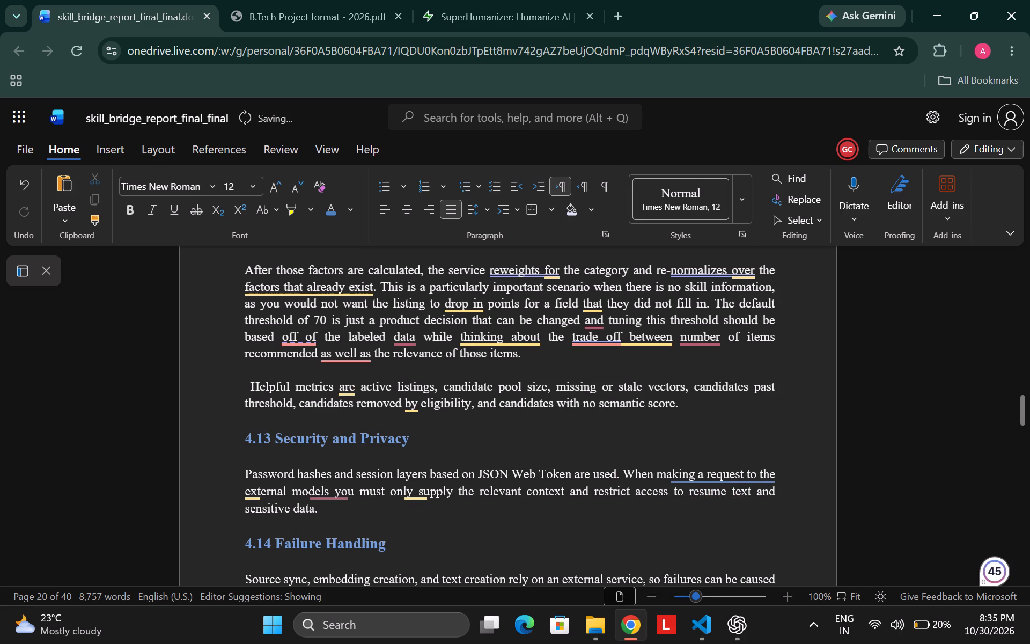
# Delete "the" before "external models" in the section 4.13 Security and Privacy paragraph.
pyautogui.click(700, 478)
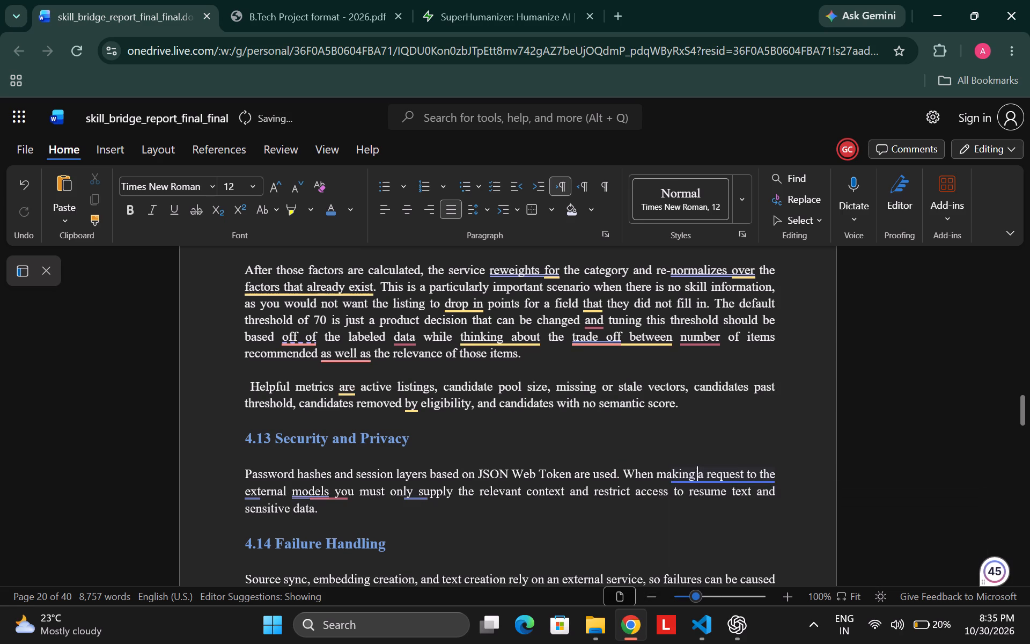
pyautogui.click(774, 477)
pyautogui.press('BackSpace')
pyautogui.press('BackSpace')
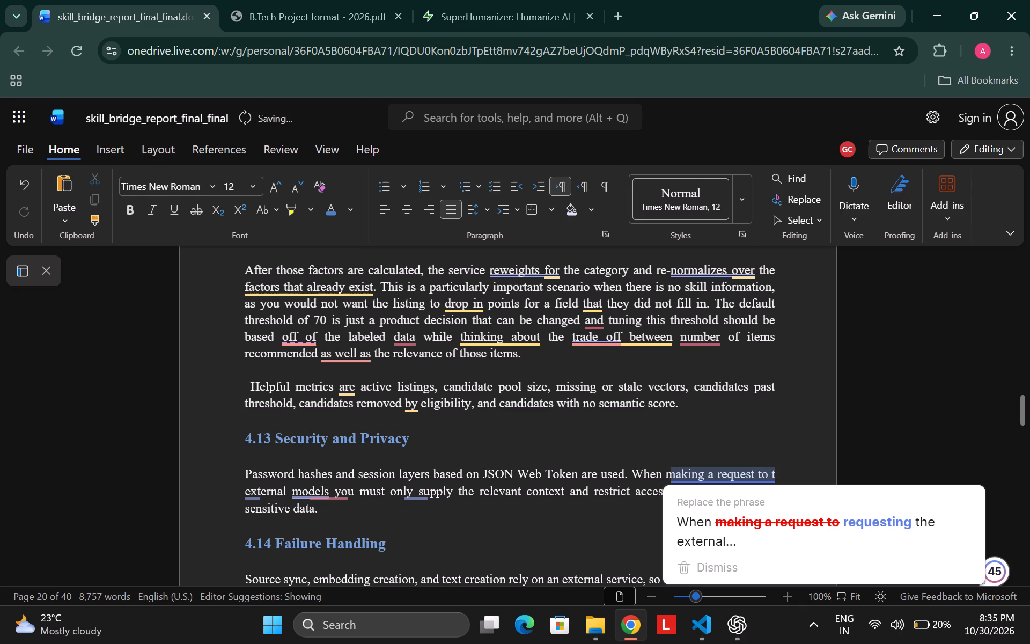
pyautogui.press('BackSpace')
# Remove the leading space and the comma after "eligibility" in the "Helpful metrics" paragraph of section 4.12.
pyautogui.scroll(1, 452, 458)
pyautogui.click(247, 463)
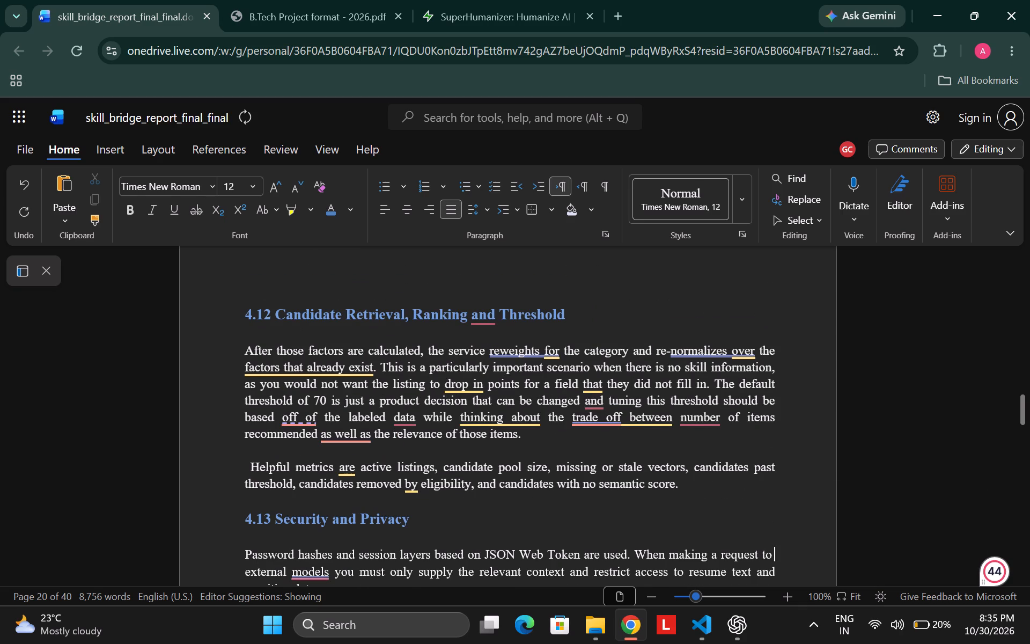
pyautogui.click(252, 466)
pyautogui.press('BackSpace')
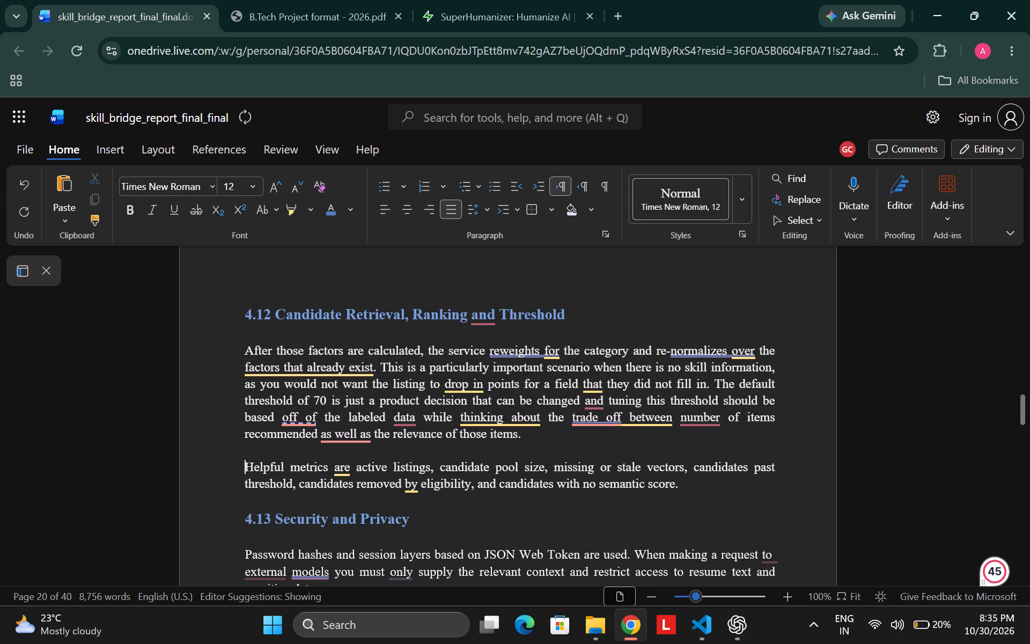
pyautogui.click(472, 486)
pyautogui.press('Right')
pyautogui.press('BackSpace')
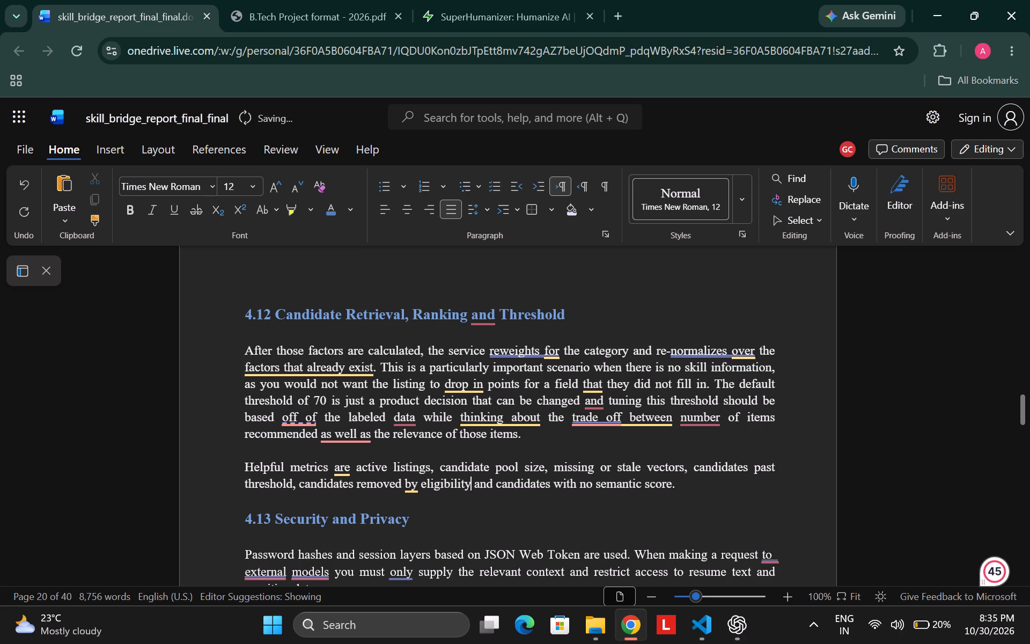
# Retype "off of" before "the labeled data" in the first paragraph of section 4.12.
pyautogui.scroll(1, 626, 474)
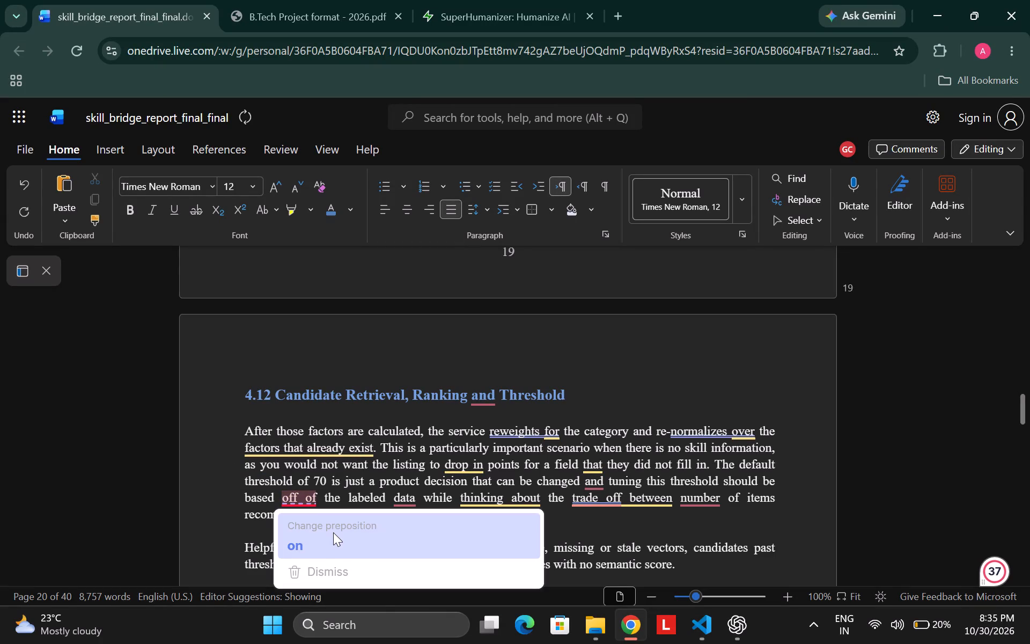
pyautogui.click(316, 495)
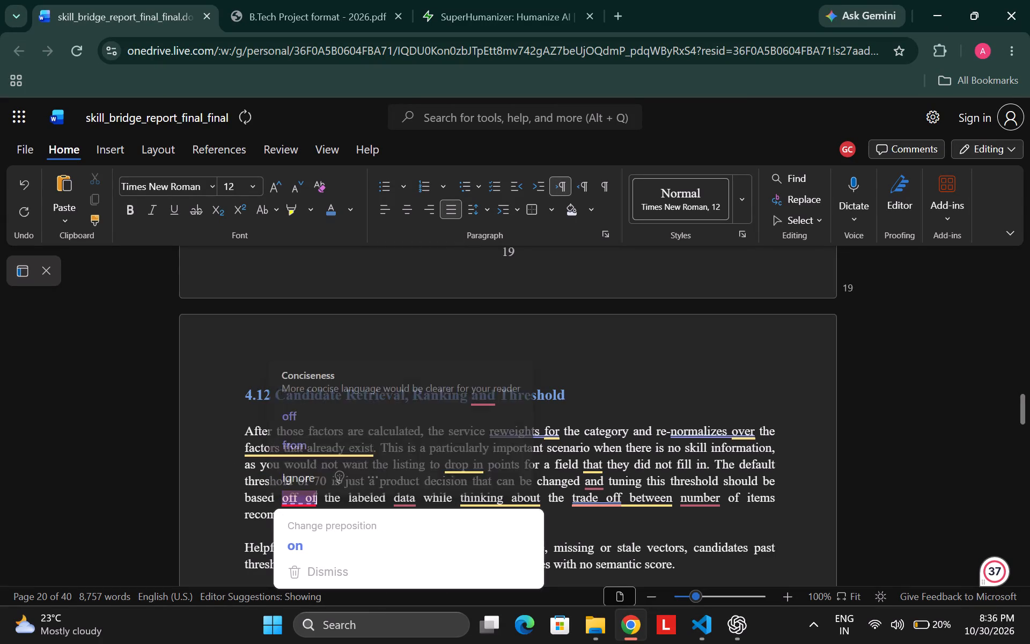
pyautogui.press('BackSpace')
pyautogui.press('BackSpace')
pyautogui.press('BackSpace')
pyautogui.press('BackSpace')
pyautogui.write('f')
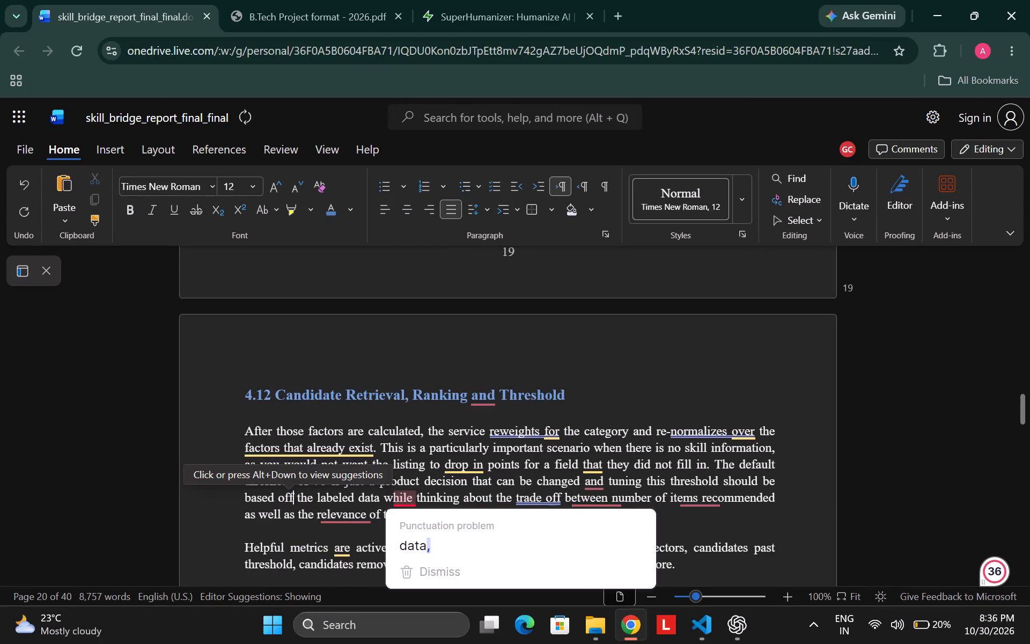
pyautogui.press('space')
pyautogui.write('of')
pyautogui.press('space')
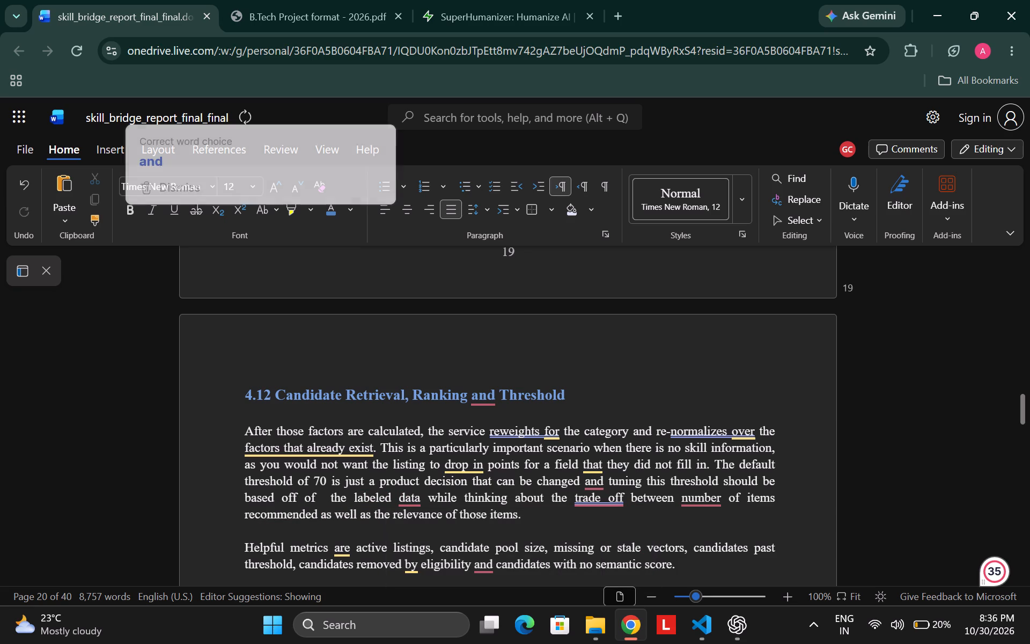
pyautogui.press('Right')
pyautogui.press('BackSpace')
# Delete "the" before "labeled data" in the first paragraph of section 4.12.
pyautogui.press('Right')
pyautogui.press('Right')
pyautogui.press('Right')
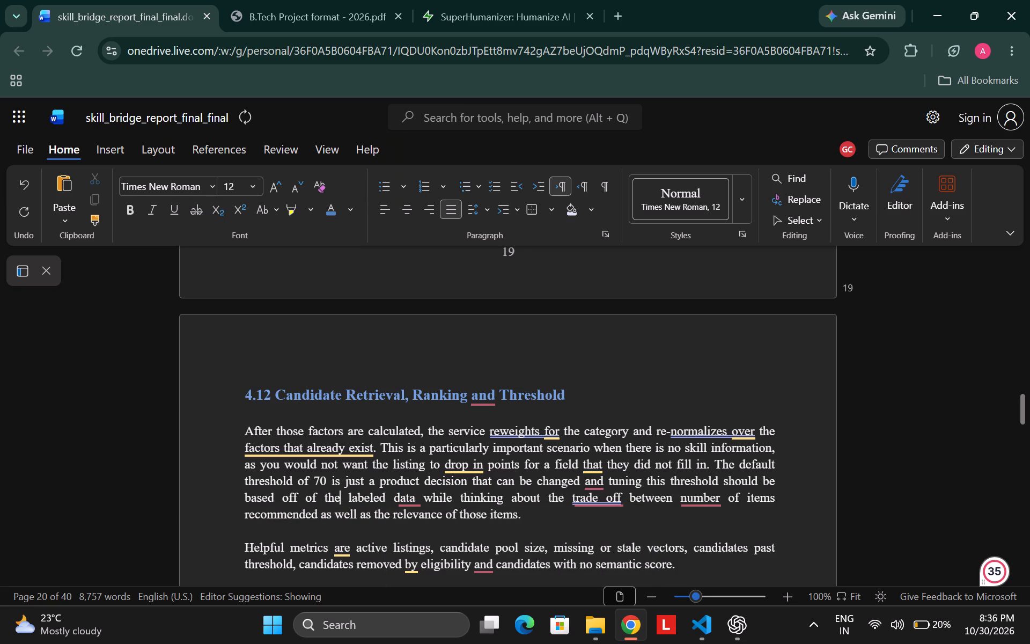
pyautogui.press('BackSpace')
pyautogui.press('BackSpace')
pyautogui.press('BackSpace')
pyautogui.press('BackSpace')
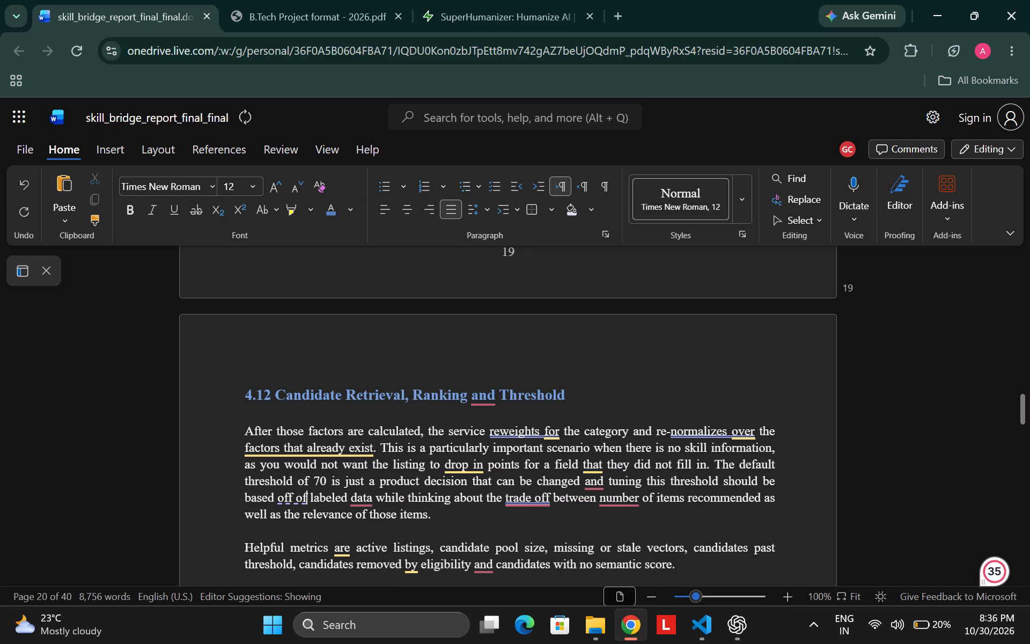
# Delete "a" before "reminder is not necessary" and "the" before "opportunity ranking" in the section 4.11 paragraph.
pyautogui.scroll(3, 526, 471)
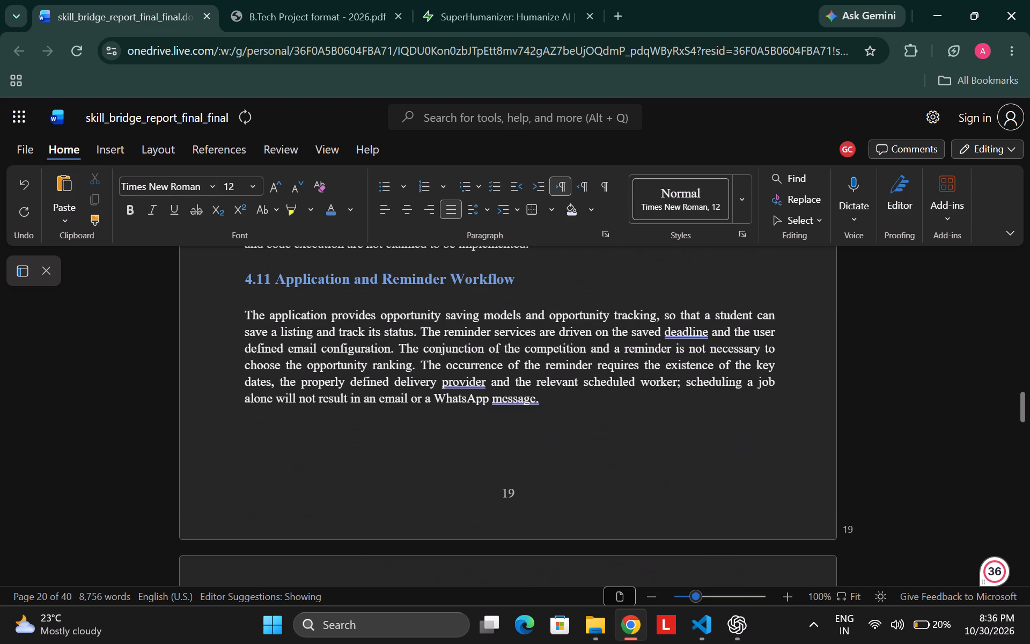
pyautogui.scroll(1, 531, 487)
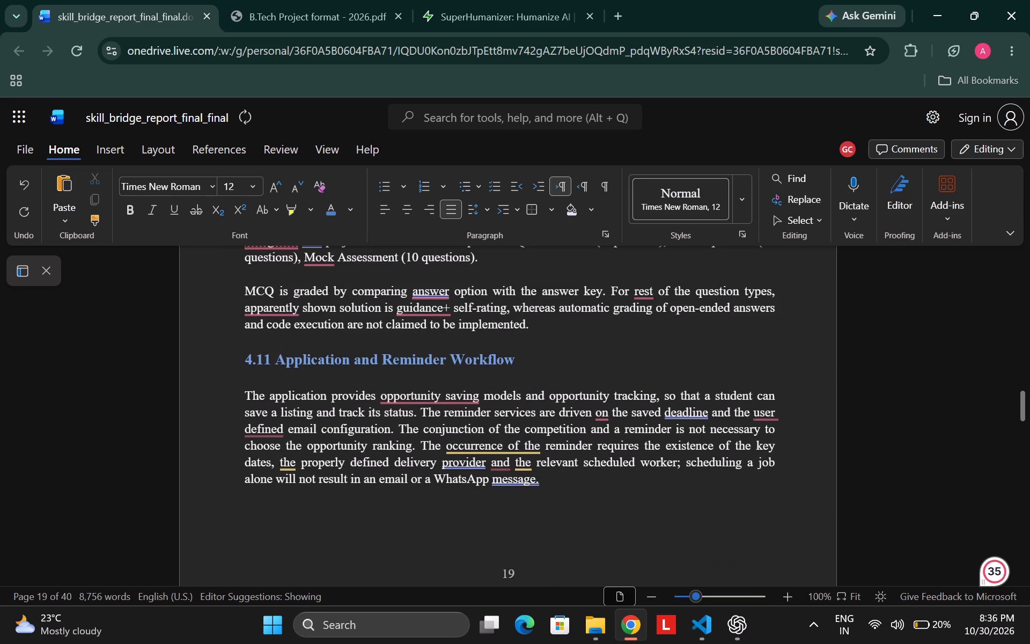
pyautogui.click(627, 427)
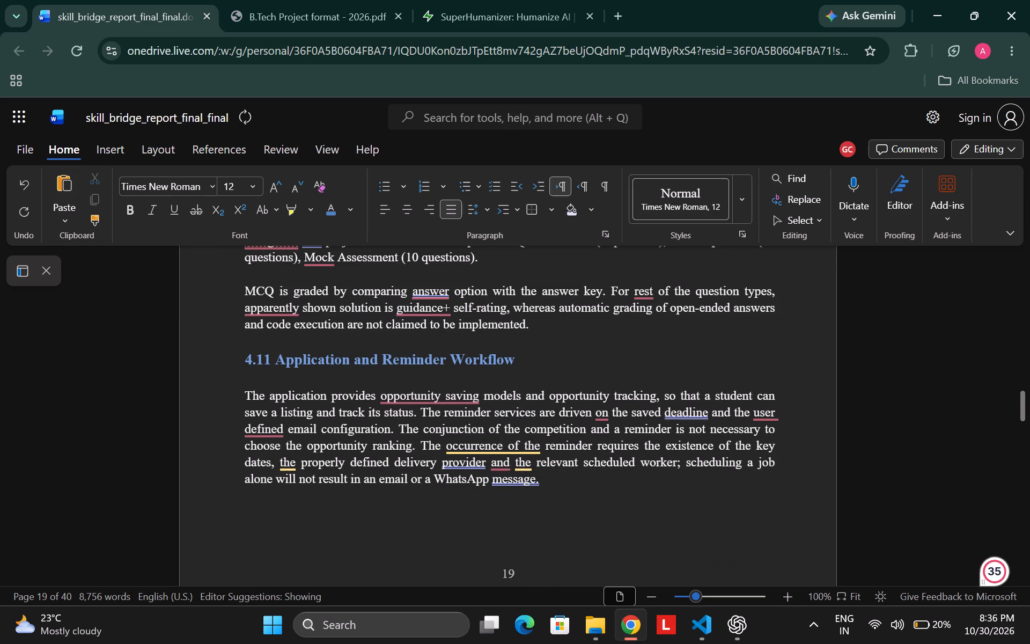
pyautogui.press('BackSpace')
pyautogui.press('BackSpace')
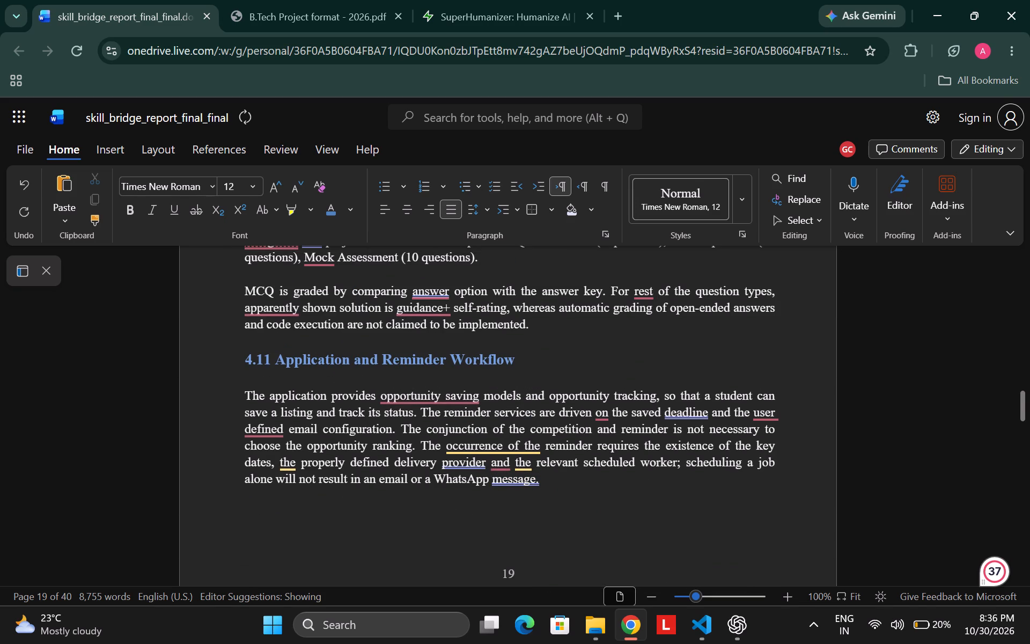
pyautogui.click(301, 447)
pyautogui.press('BackSpace')
pyautogui.press('BackSpace')
pyautogui.press('BackSpace')
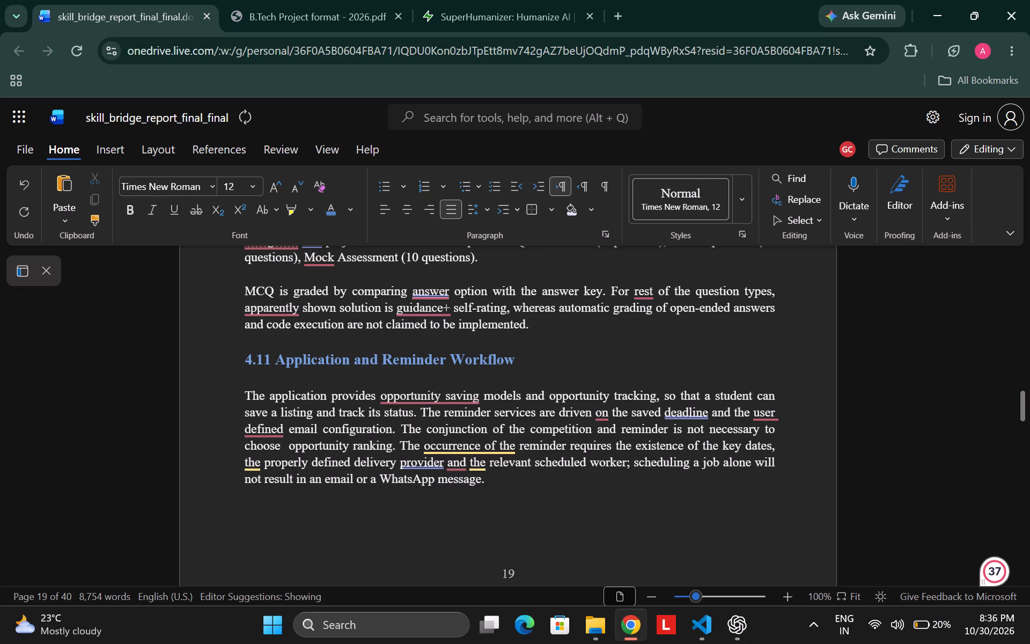
# Delete "the" before "relevant scheduled worker" and the semicolon after that phrase in the section 4.11 paragraph.
pyautogui.click(487, 469)
pyautogui.press('BackSpace')
pyautogui.press('BackSpace')
pyautogui.press('BackSpace')
pyautogui.press('space')
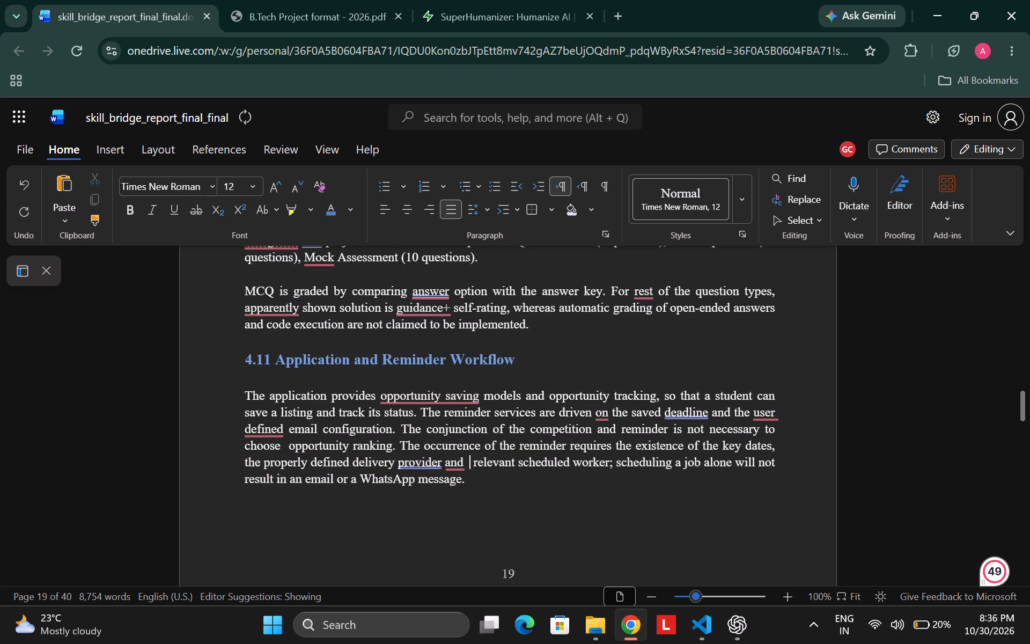
pyautogui.click(613, 463)
pyautogui.press('BackSpace')
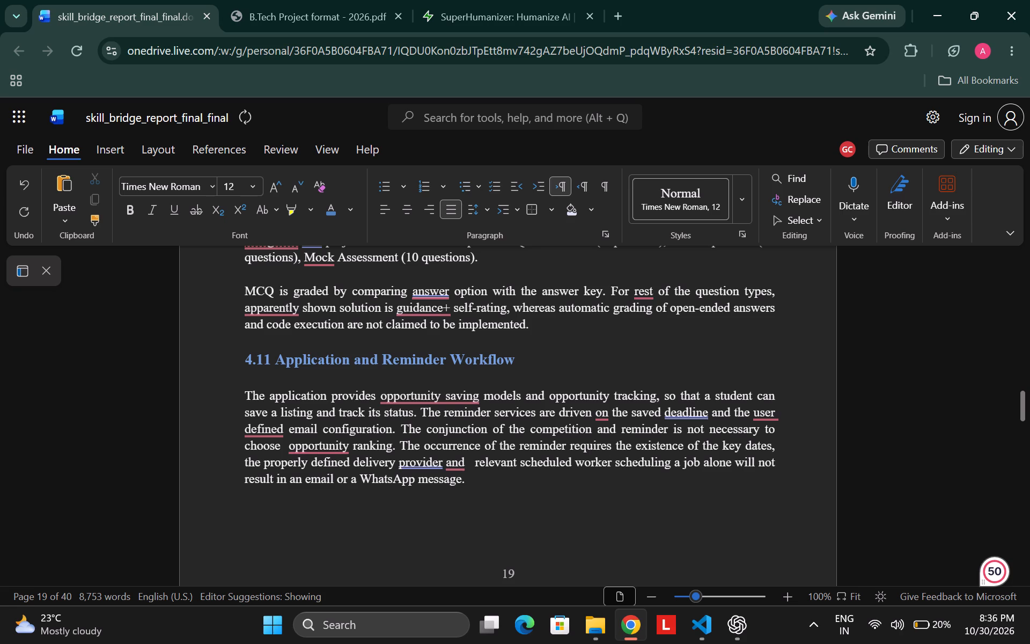
# Replace the plus sign after "guidance" with a space and change "self-rating" to "self rating" in section 4.10's MCQ paragraph.
pyautogui.scroll(1, 415, 491)
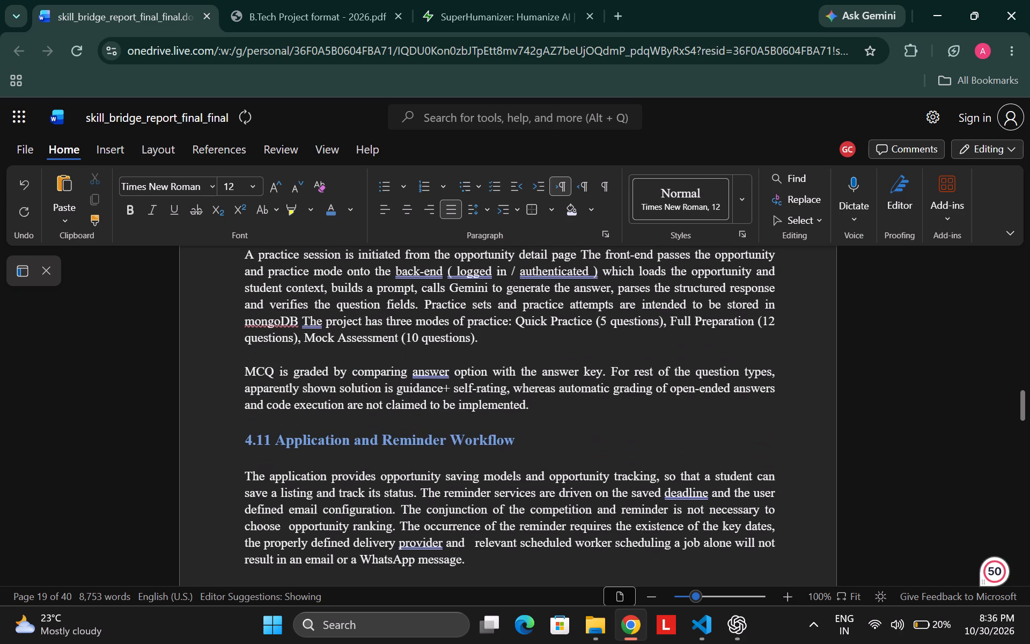
pyautogui.click(448, 386)
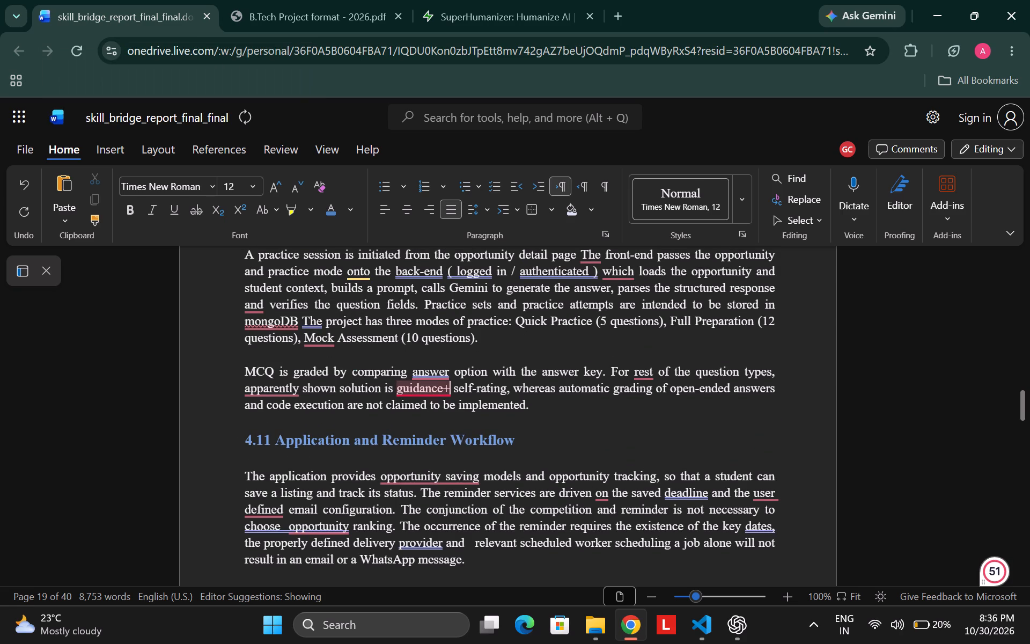
pyautogui.press('BackSpace')
pyautogui.press('space')
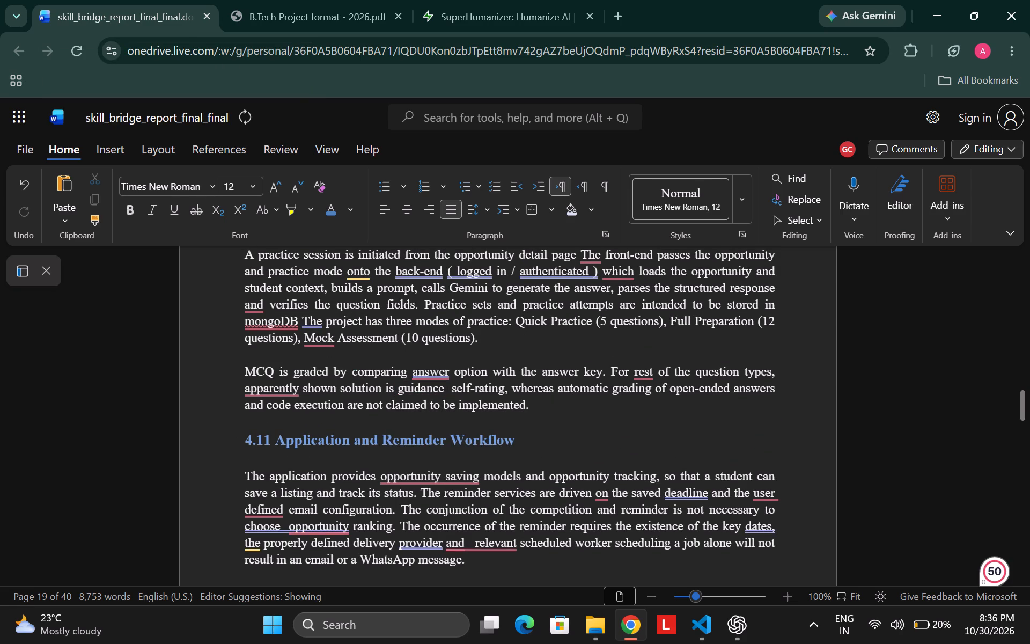
pyautogui.click(473, 390)
pyautogui.press('BackSpace')
pyautogui.press('space')
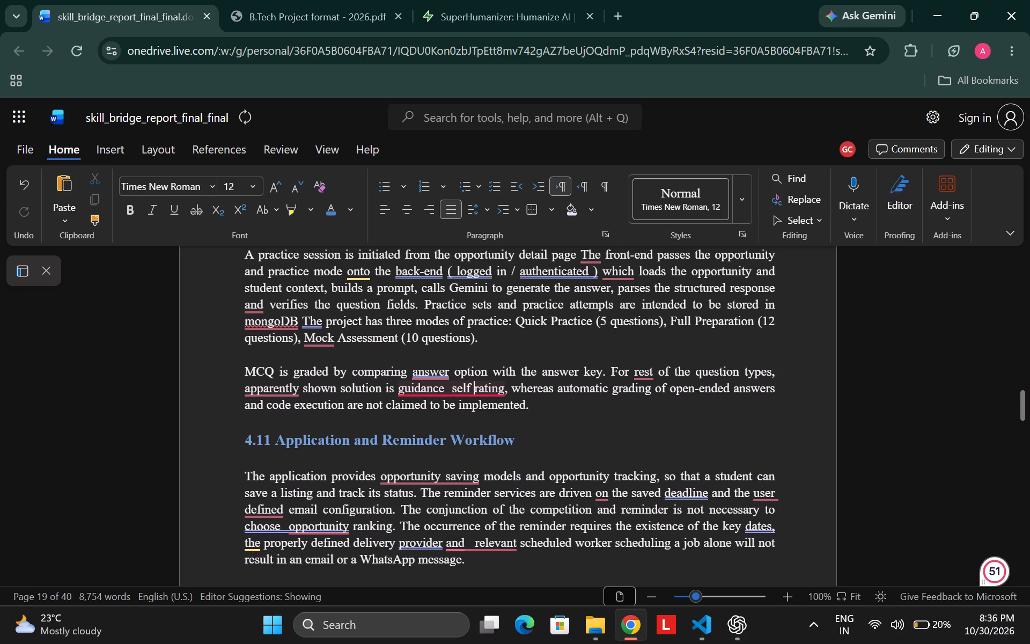
# Change "back-end" to "back end" in the first paragraph of section 4.10 Generative AI Practice Workflow.
pyautogui.scroll(1, 417, 396)
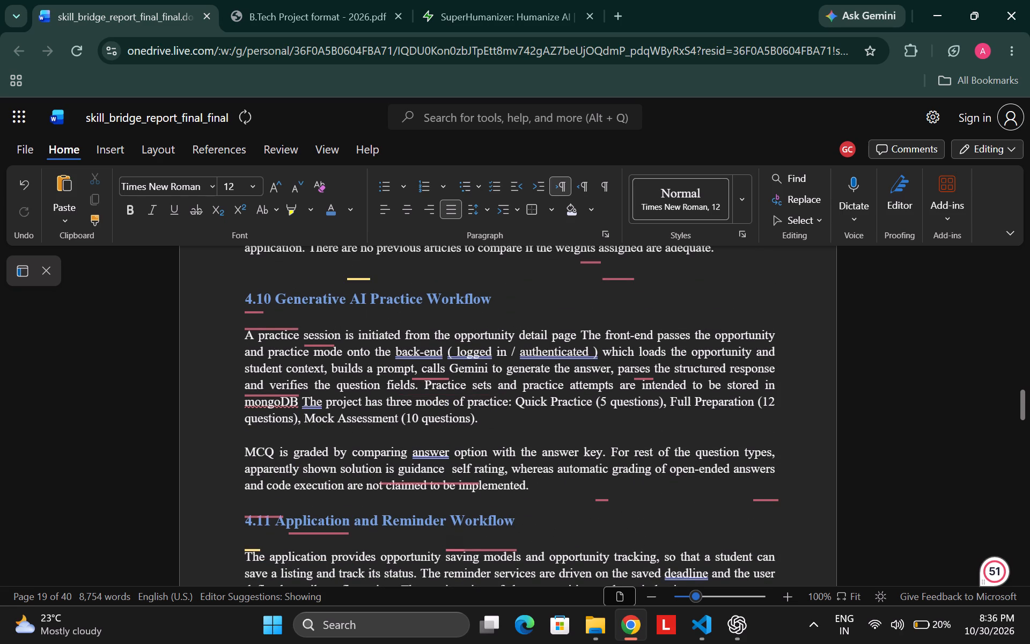
pyautogui.scroll(1, 539, 452)
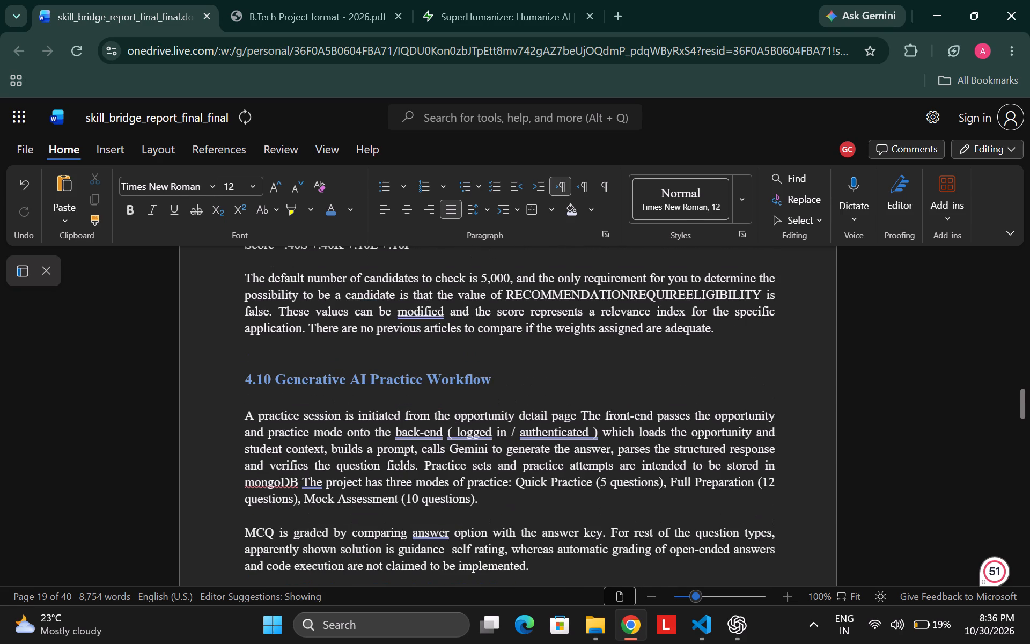
pyautogui.click(424, 437)
pyautogui.press('BackSpace')
pyautogui.press('space')
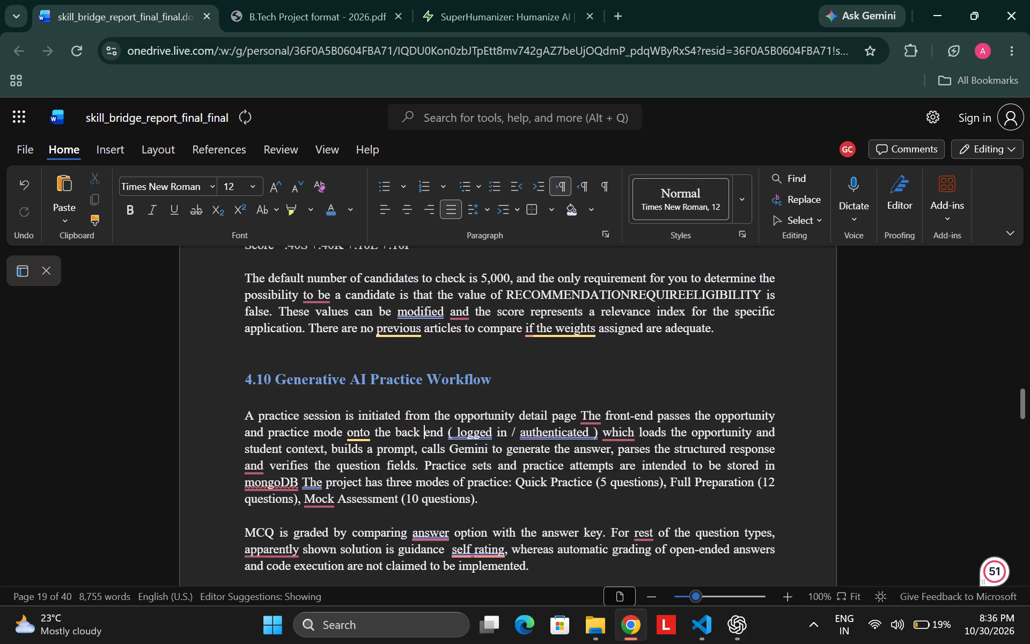
# Remove the spaces around the slash so the section 4.10 phrase reads "logged in/authenticated".
pyautogui.click(523, 438)
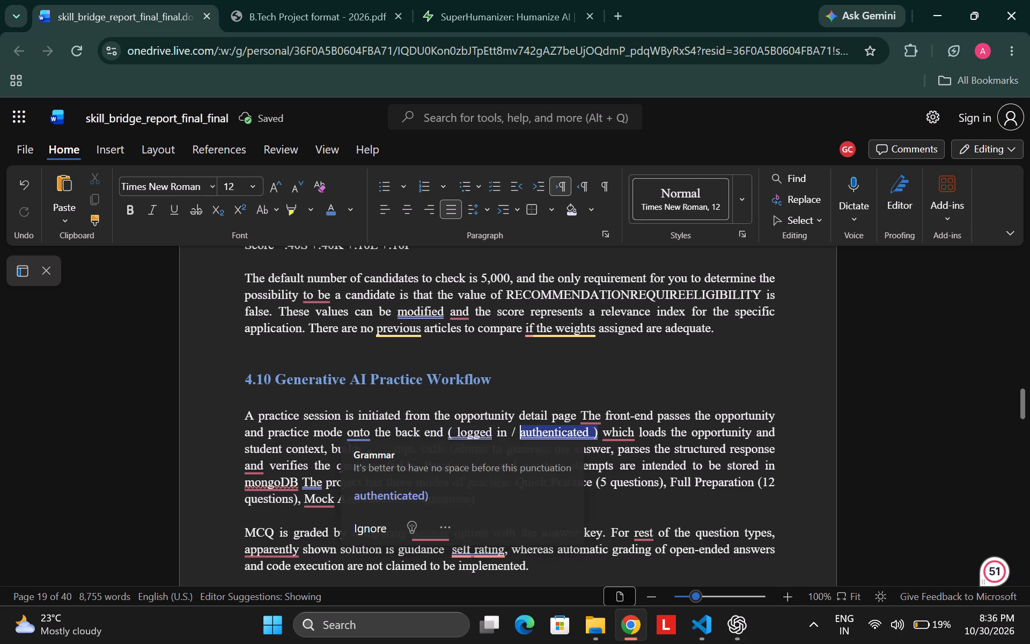
pyautogui.press('BackSpace')
pyautogui.press('Left')
pyautogui.press('Left')
pyautogui.press('Right')
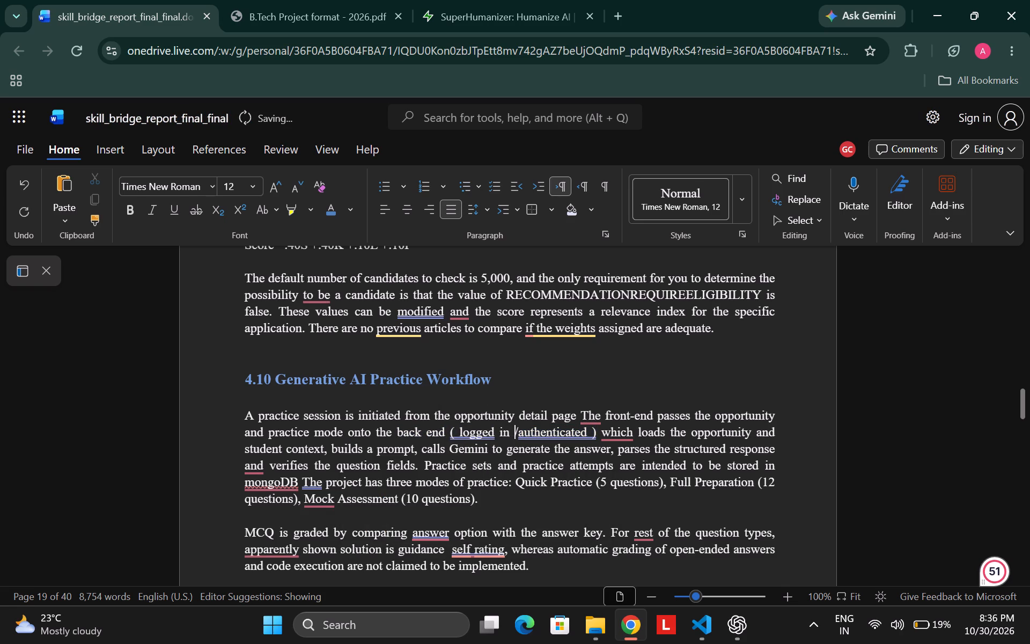
pyautogui.press('BackSpace')
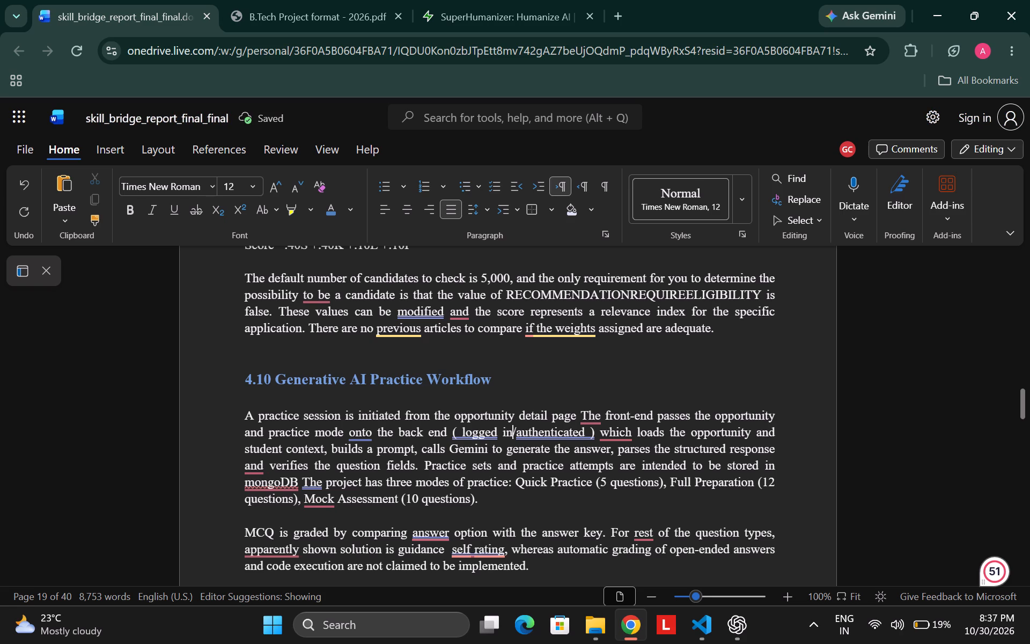
# Remove the comma after "Quick Practice (5 questions)" in the first paragraph of section 4.10.
pyautogui.click(668, 485)
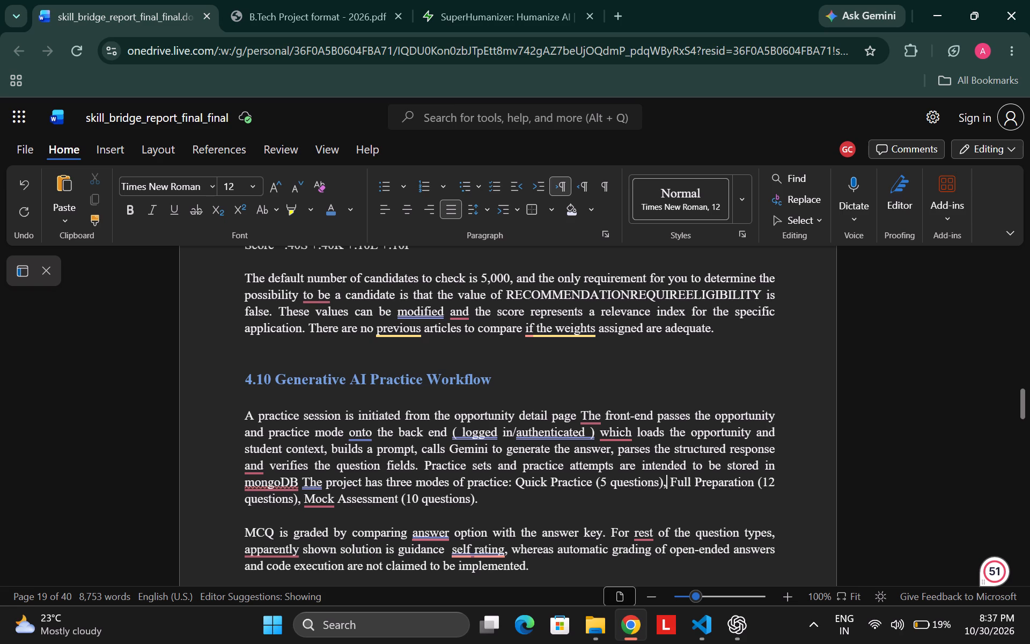
pyautogui.press('BackSpace')
# Delete "the" before "weights assigned are adequate" in the last sentence of section 4.9 Hybrid Score Composition.
pyautogui.scroll(2, 488, 482)
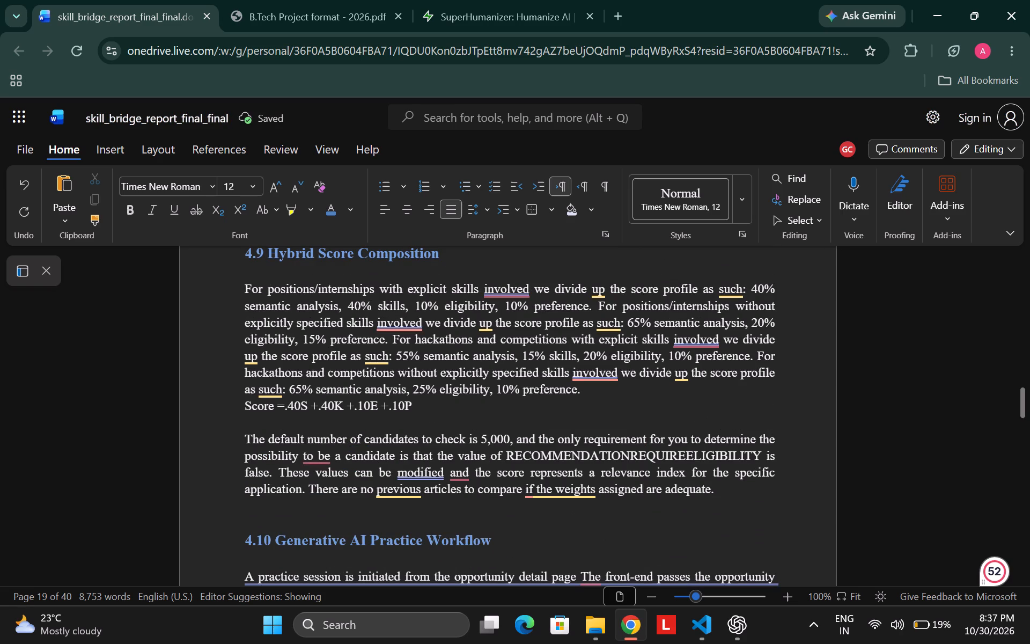
pyautogui.click(556, 491)
pyautogui.press('BackSpace')
pyautogui.press('BackSpace')
pyautogui.press('BackSpace')
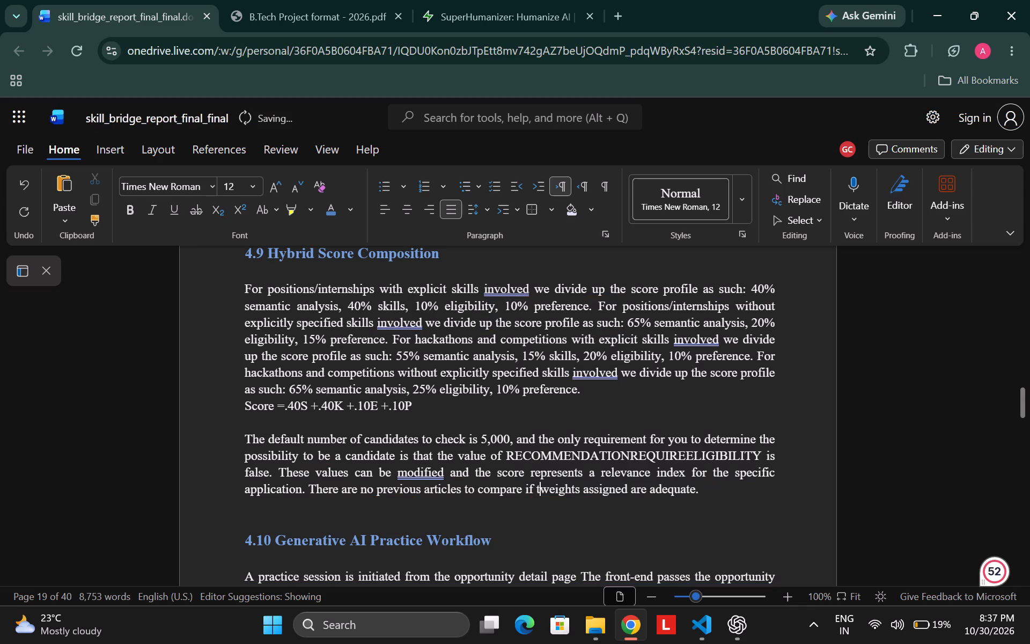
pyautogui.press('BackSpace')
# Delete "the" before "missing data" in the last sentence of section 4.7 Skill Matching.
pyautogui.scroll(1, 701, 429)
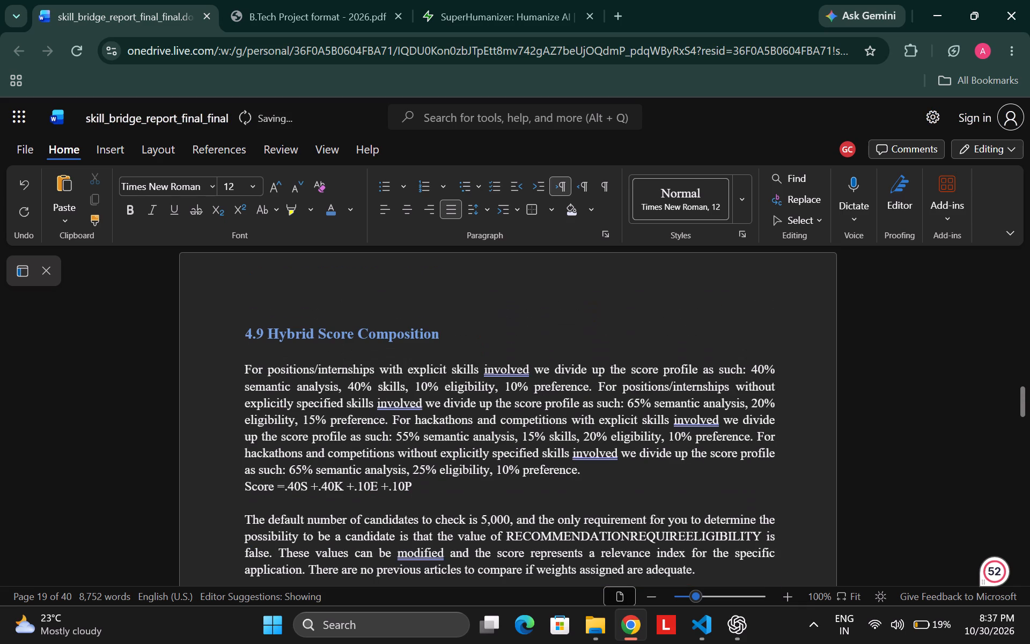
pyautogui.scroll(5, 360, 469)
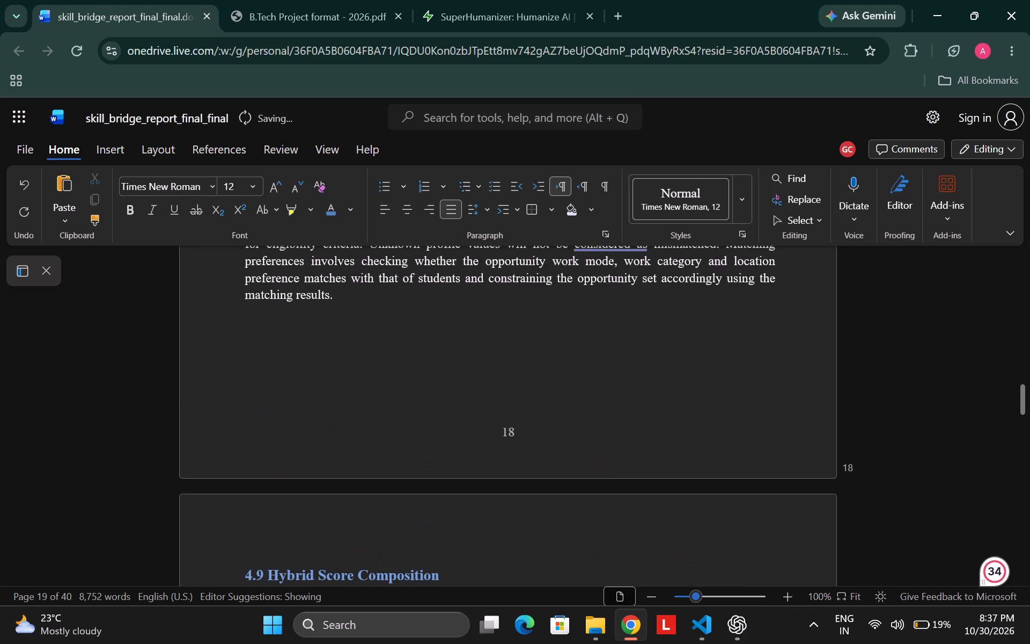
pyautogui.scroll(1, 367, 480)
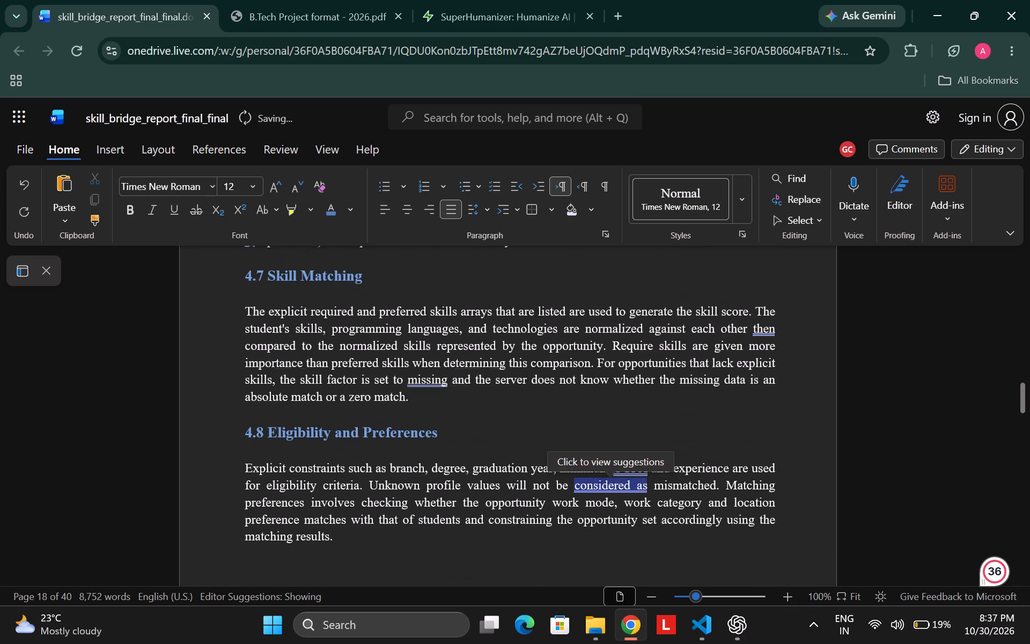
pyautogui.scroll(-2, 506, 541)
pyautogui.scroll(3, 506, 511)
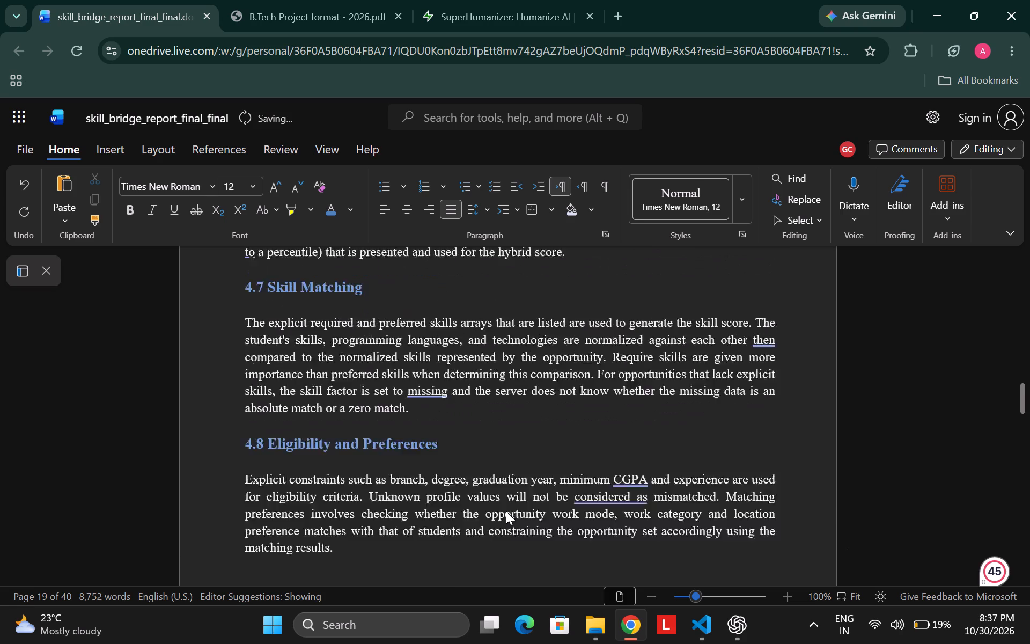
pyautogui.scroll(-2, 506, 511)
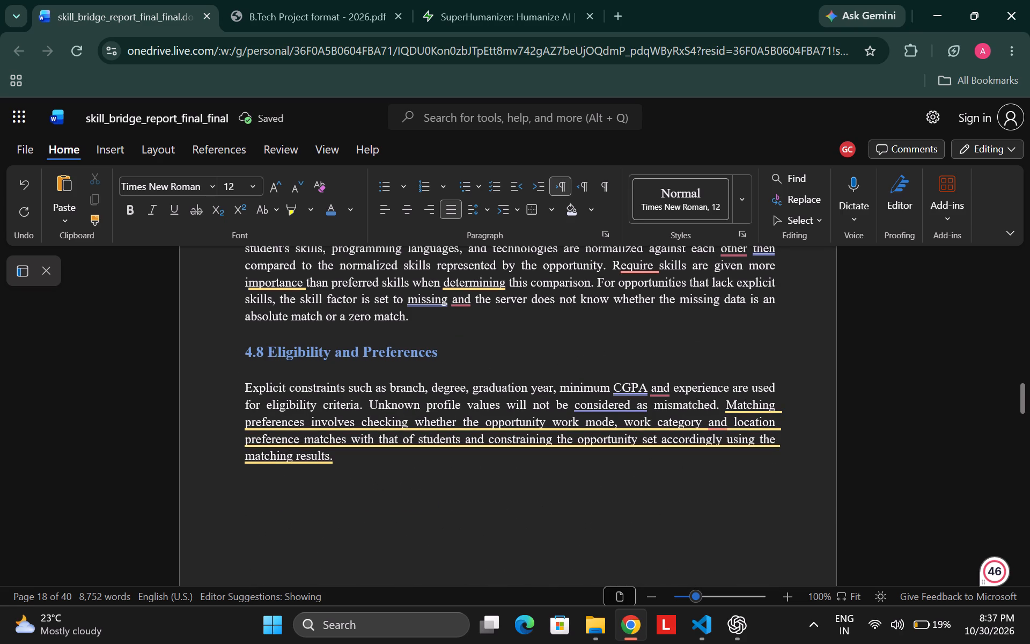
pyautogui.scroll(2, 560, 484)
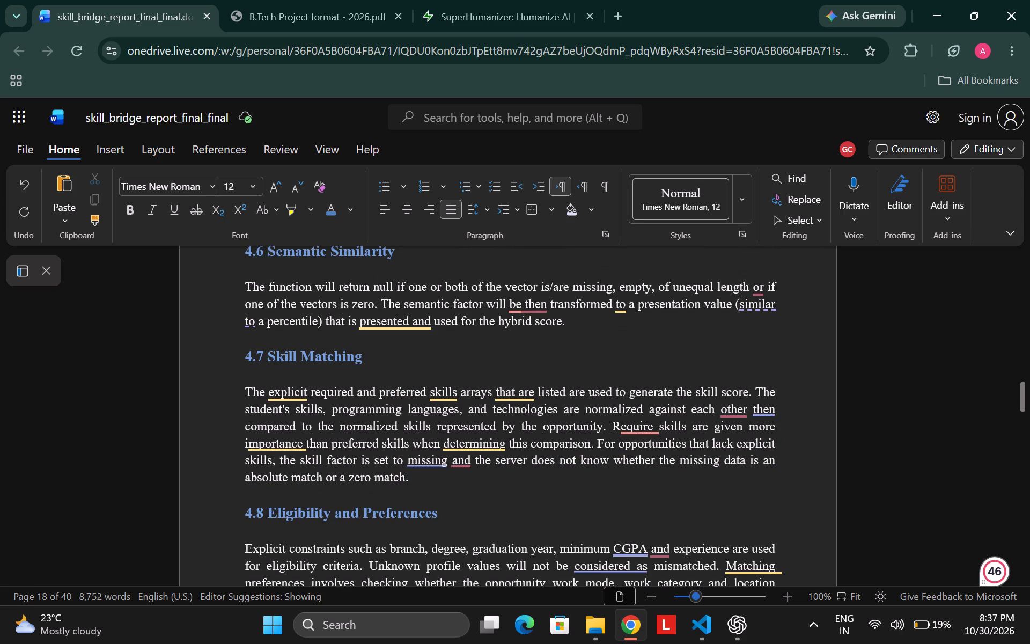
pyautogui.click(679, 462)
pyautogui.press('BackSpace')
pyautogui.press('BackSpace')
pyautogui.press('BackSpace')
pyautogui.press('space')
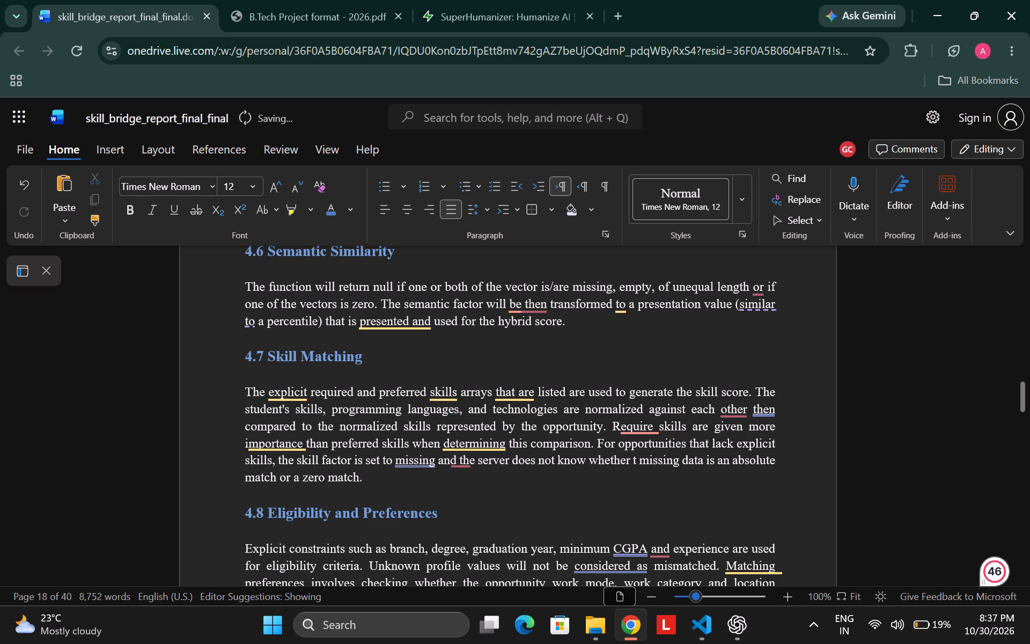
pyautogui.press('BackSpace')
pyautogui.press('BackSpace')
pyautogui.press('space')
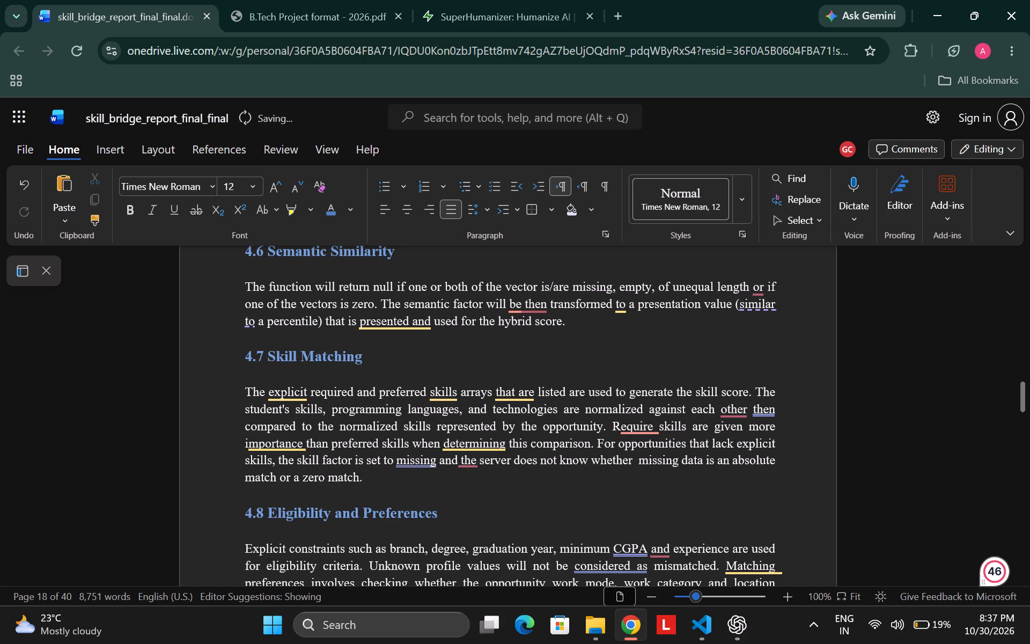
# Delete "an" before "absolute match" in the last sentence of section 4.7 Skill Matching.
pyautogui.click(730, 460)
pyautogui.press('BackSpace')
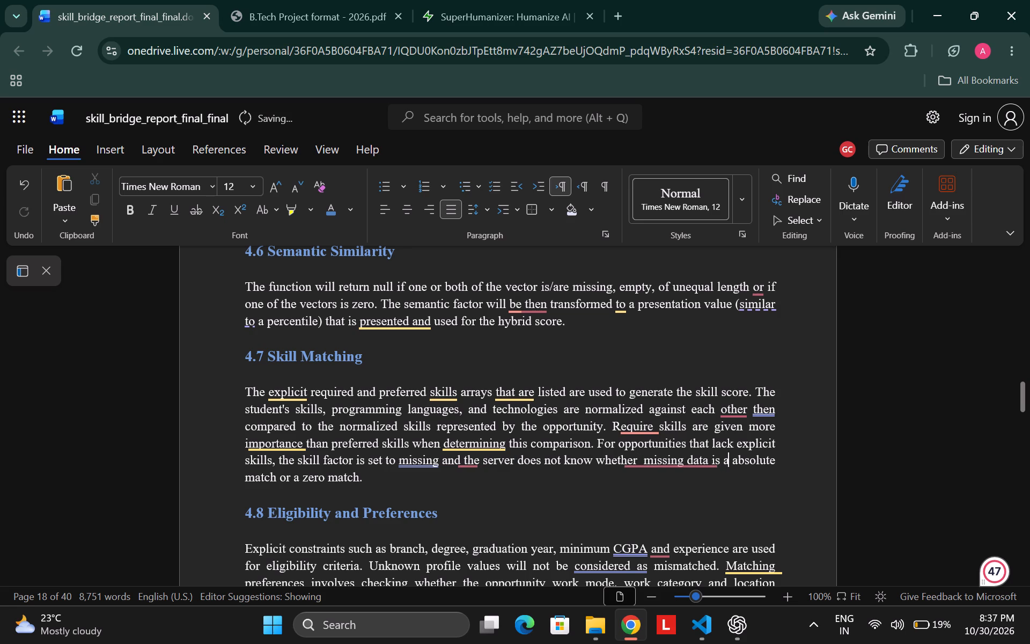
pyautogui.press('BackSpace')
# Replace "don't" with "do not" in the second paragraph of section 4.5 Embedding Generation.
pyautogui.scroll(2, 692, 445)
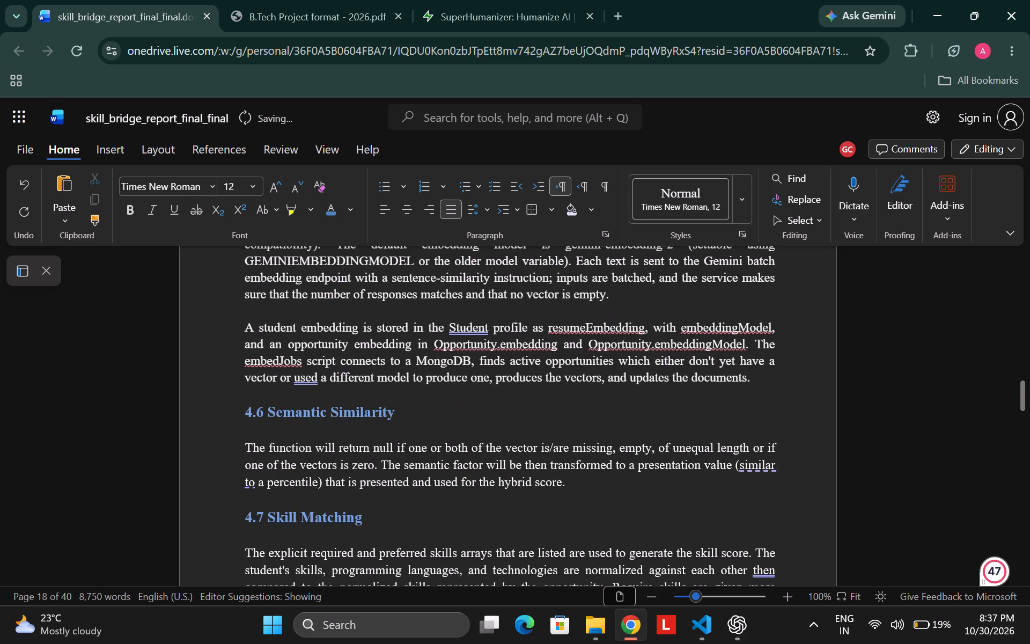
pyautogui.scroll(-1, 518, 445)
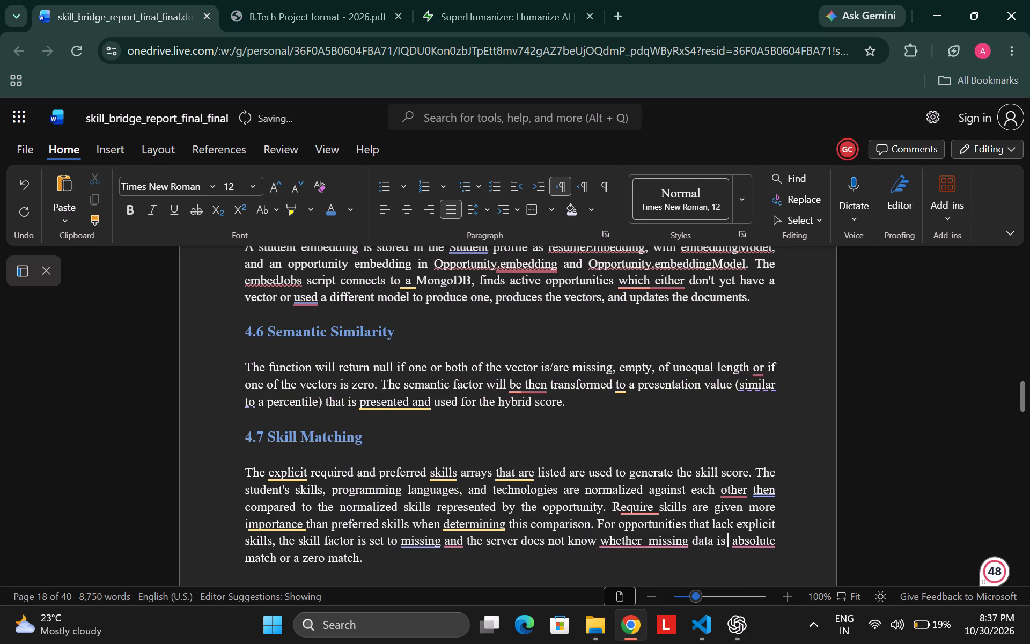
pyautogui.scroll(3, 399, 422)
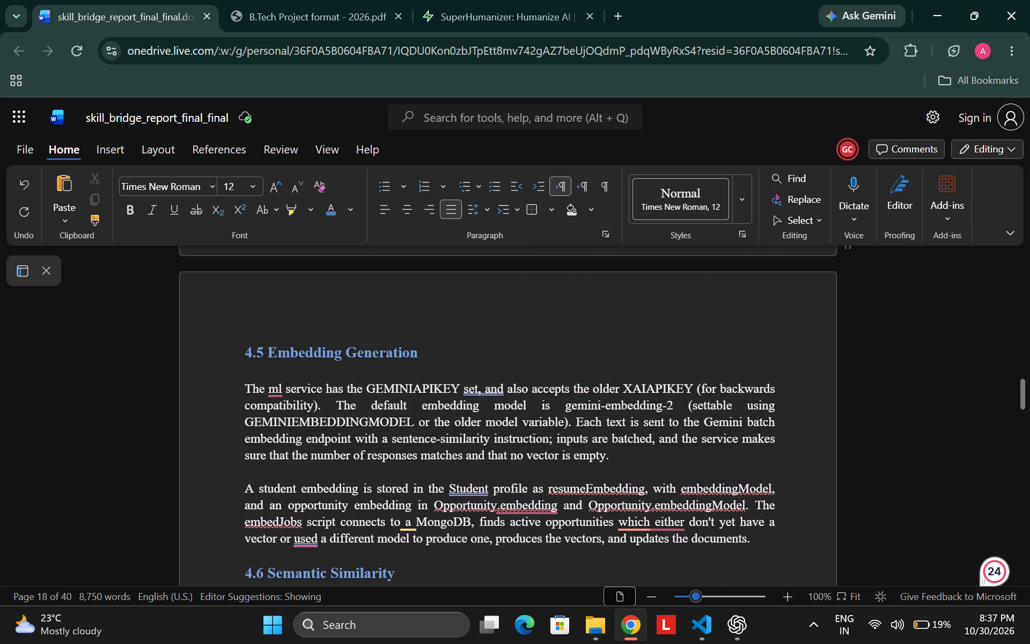
pyautogui.click(712, 523)
pyautogui.press('Right')
pyautogui.press('BackSpace')
pyautogui.press('BackSpace')
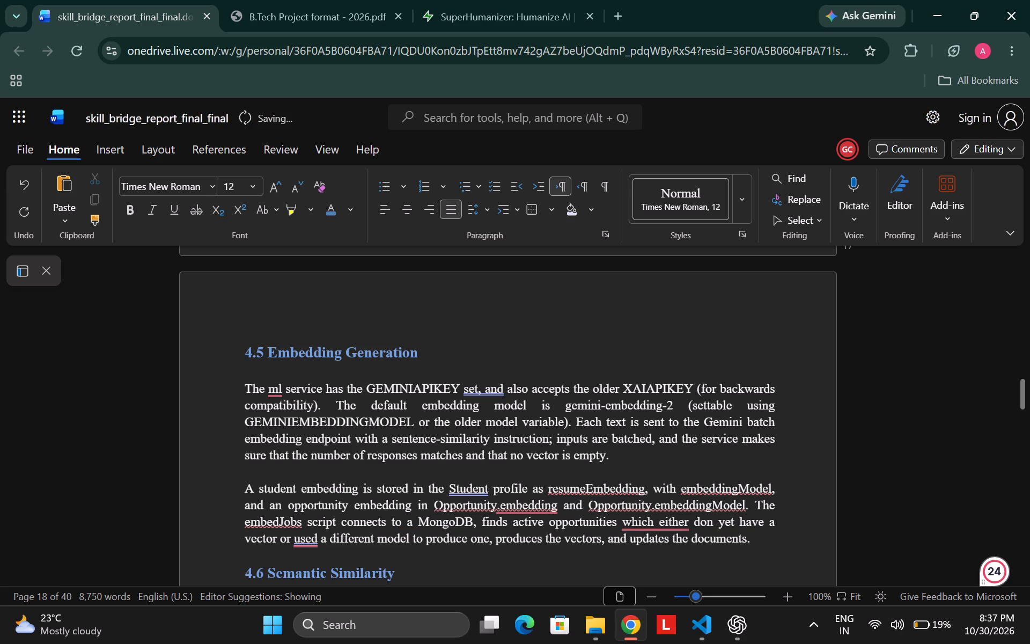
pyautogui.press('BackSpace')
pyautogui.press('space')
pyautogui.write('not')
pyautogui.press('space')
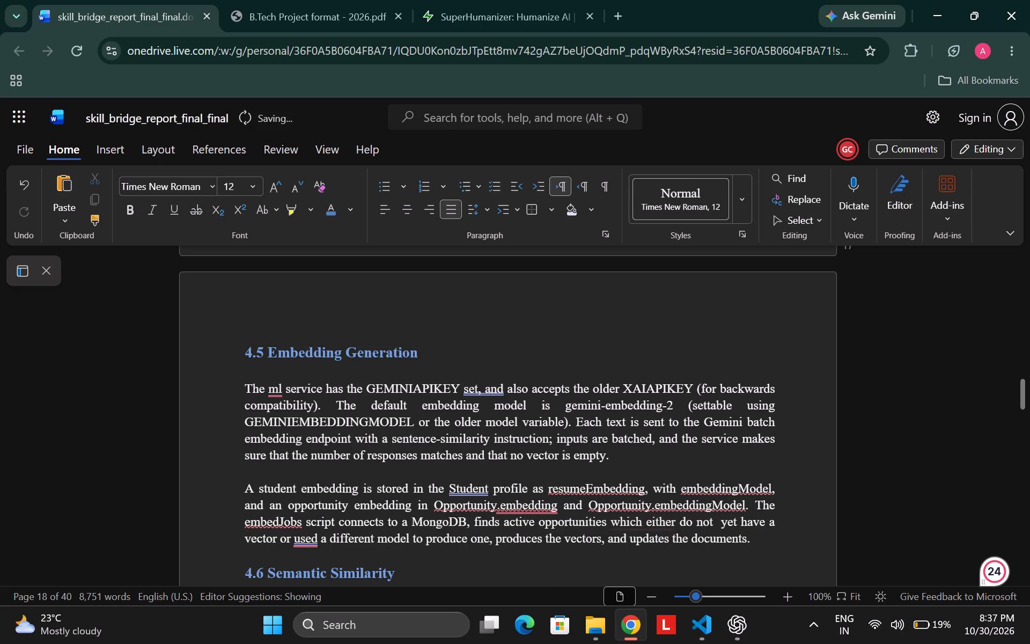
# Remove the commas after "produce one" and "produces the vectors" in the last sentence of section 4.5.
pyautogui.click(499, 541)
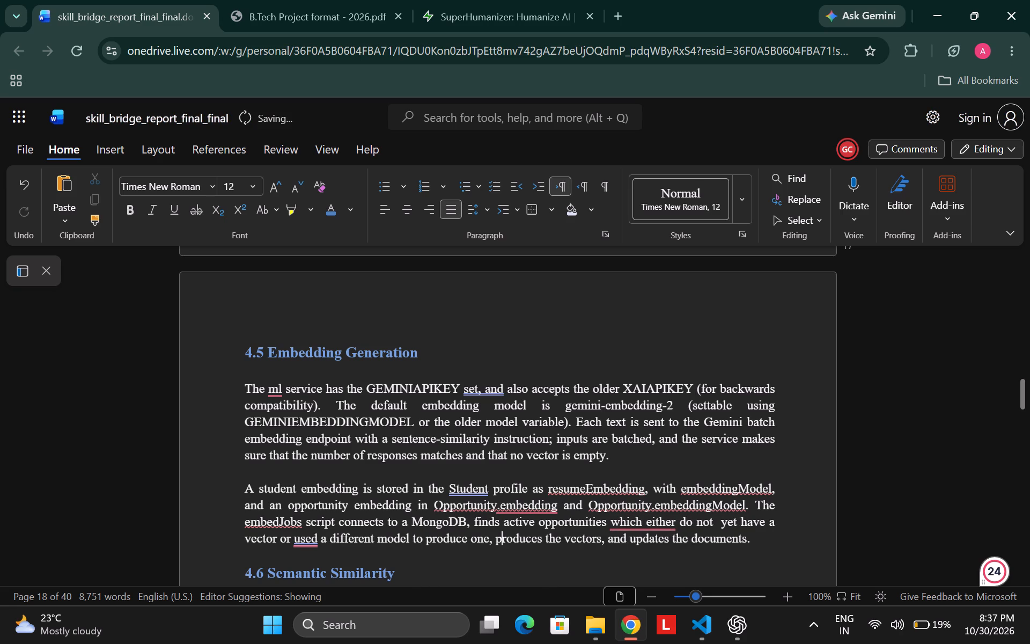
pyautogui.click(494, 537)
pyautogui.press('BackSpace')
pyautogui.press('space')
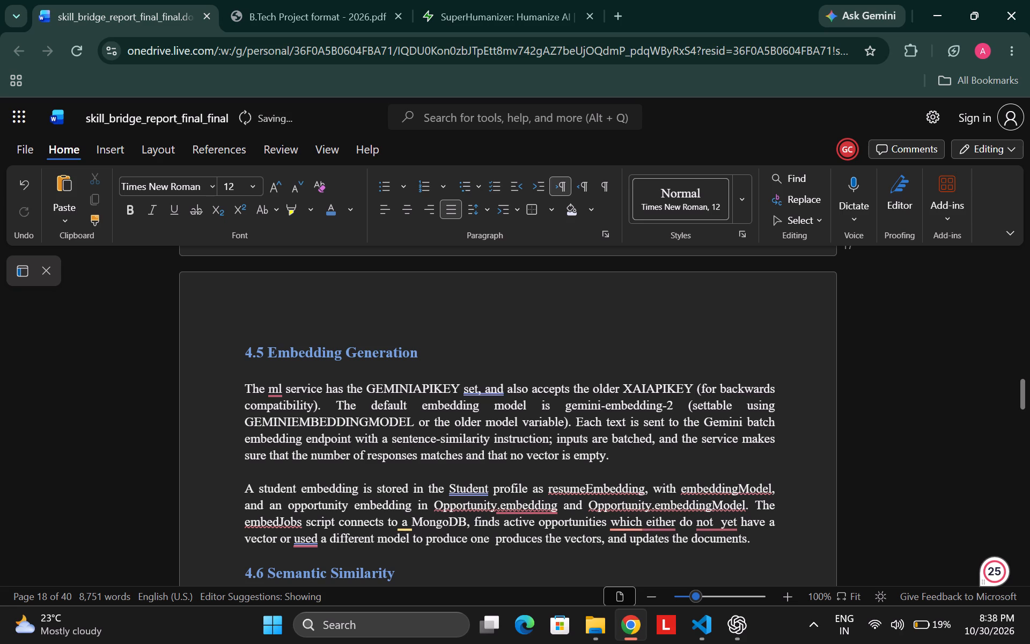
pyautogui.click(612, 544)
pyautogui.click(603, 536)
pyautogui.press('Right')
pyautogui.press('BackSpace')
# Remove the comma after "location" in the last line of section 4.4 Opportunity Text Representation.
pyautogui.scroll(4, 673, 536)
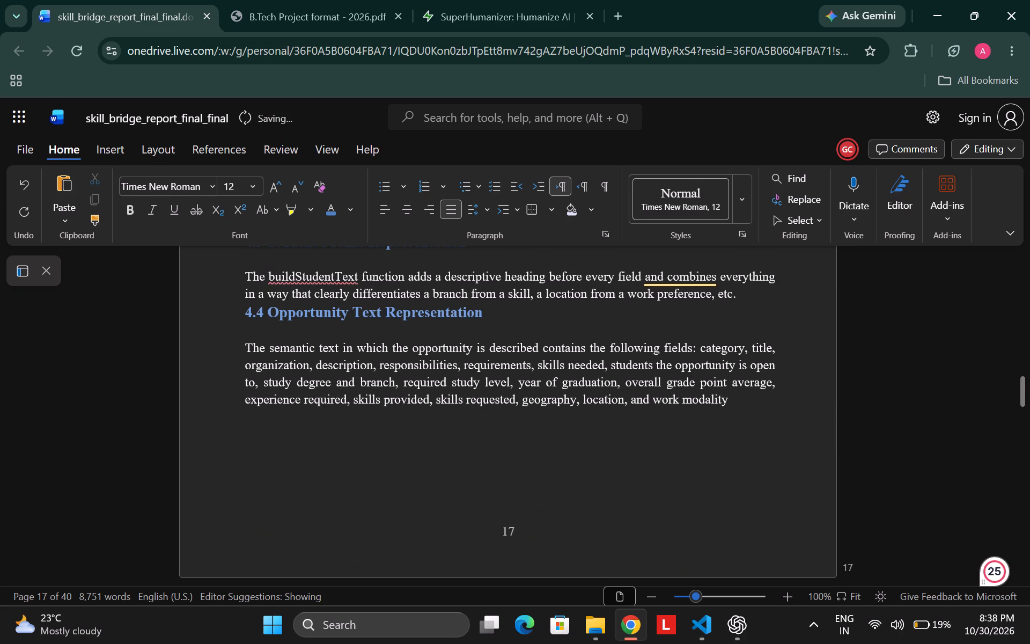
pyautogui.click(627, 402)
pyautogui.press('BackSpace')
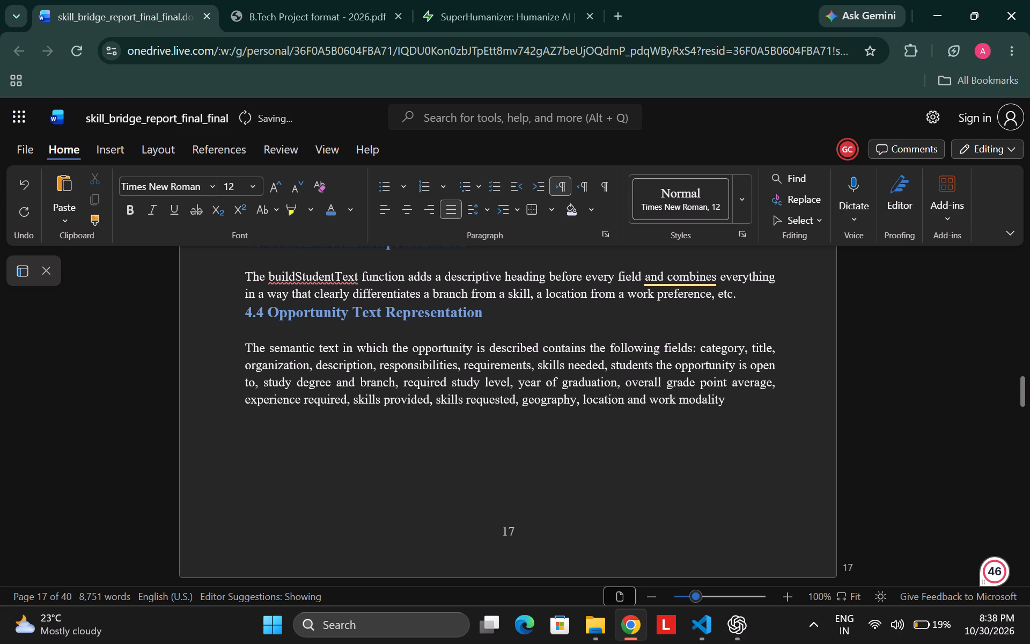
# Delete "the" before "opportunity is open to" in the section 4.4 paragraph.
pyautogui.scroll(1, 670, 442)
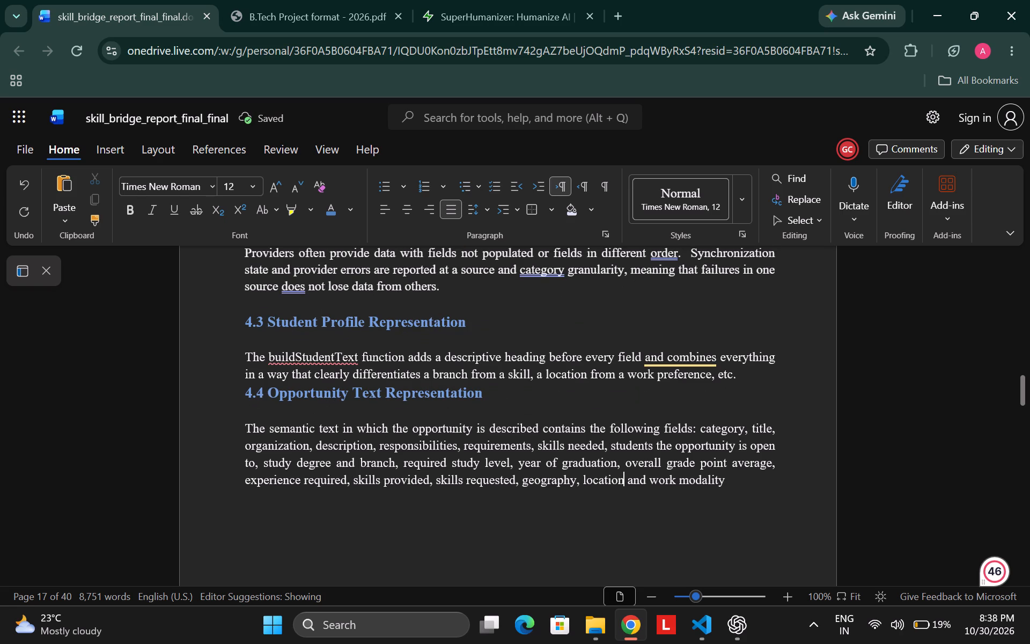
pyautogui.scroll(1, 386, 454)
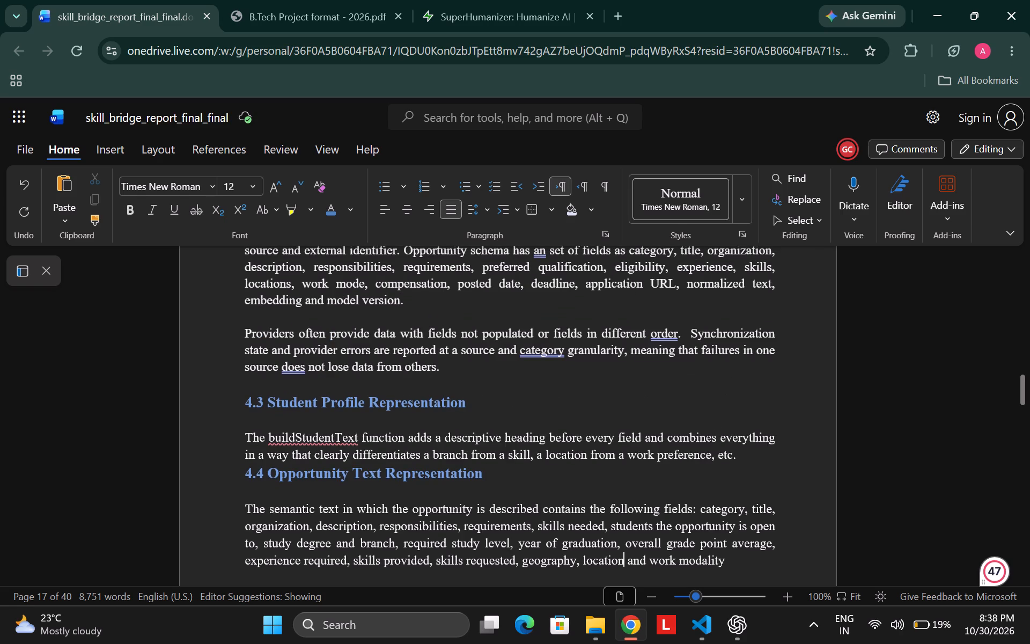
pyautogui.click(671, 528)
pyautogui.press('BackSpace')
pyautogui.press('BackSpace')
pyautogui.press('BackSpace')
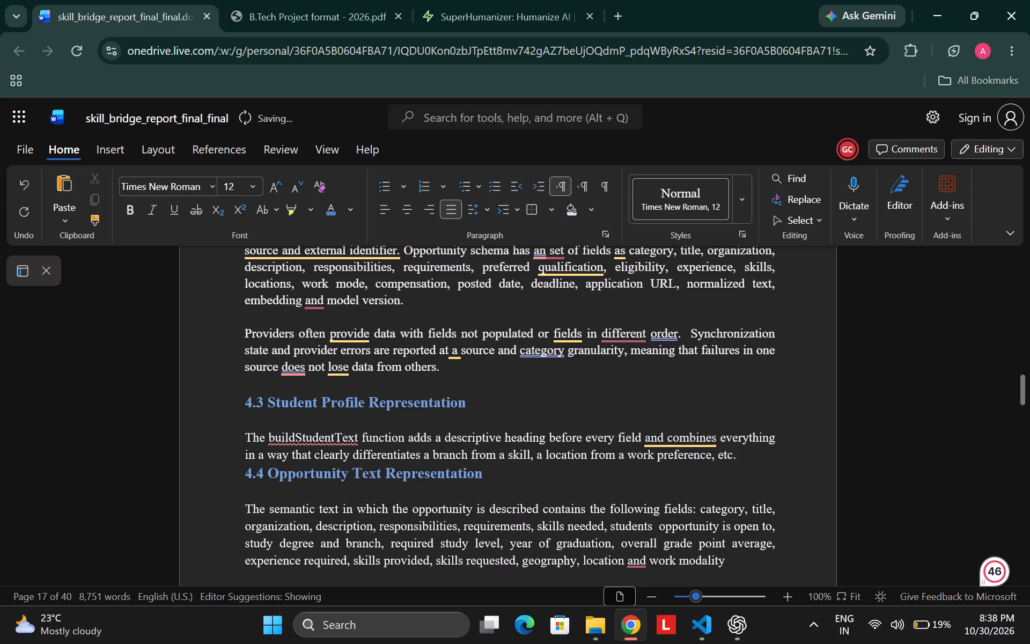
pyautogui.press('space')
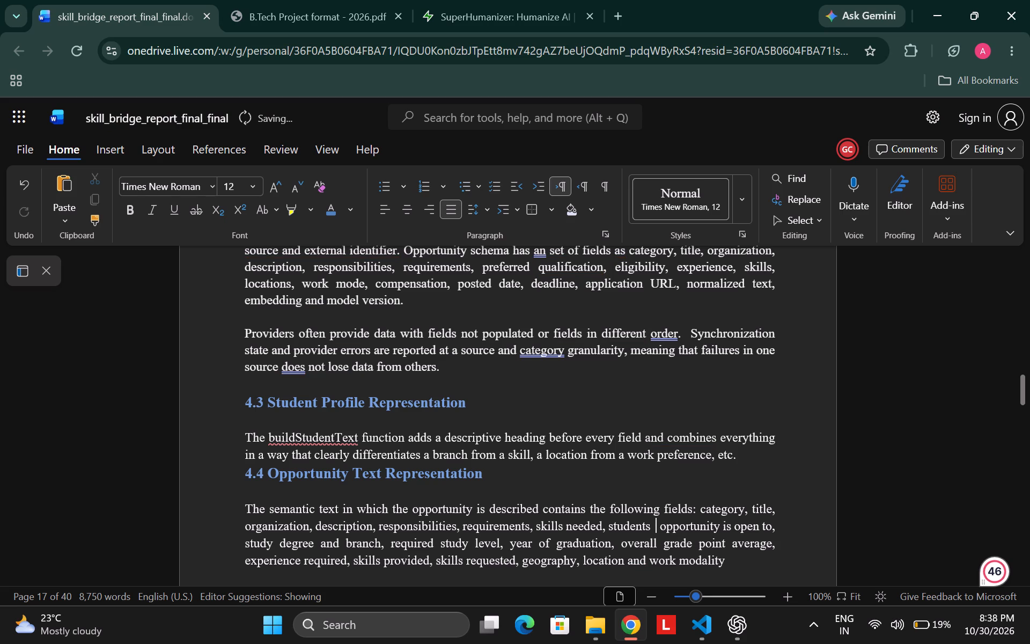
# Insert an extra space before "category granularity" in the second paragraph of section 4.2 Opportunity Collection and Normalization.
pyautogui.click(517, 357)
pyautogui.press('space')
pyautogui.scroll(1, 680, 370)
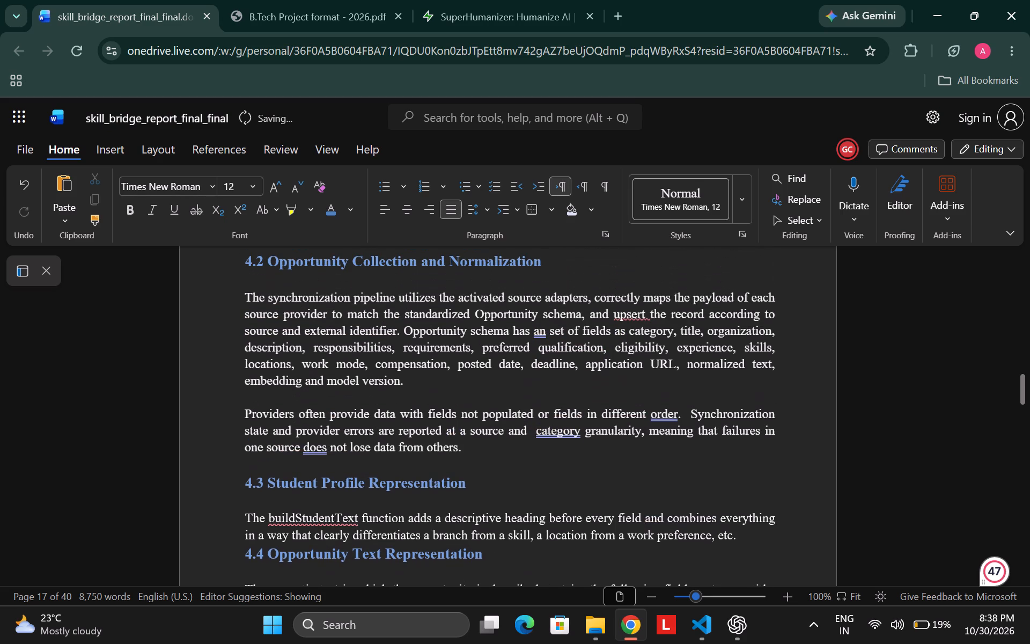
pyautogui.scroll(3, 613, 381)
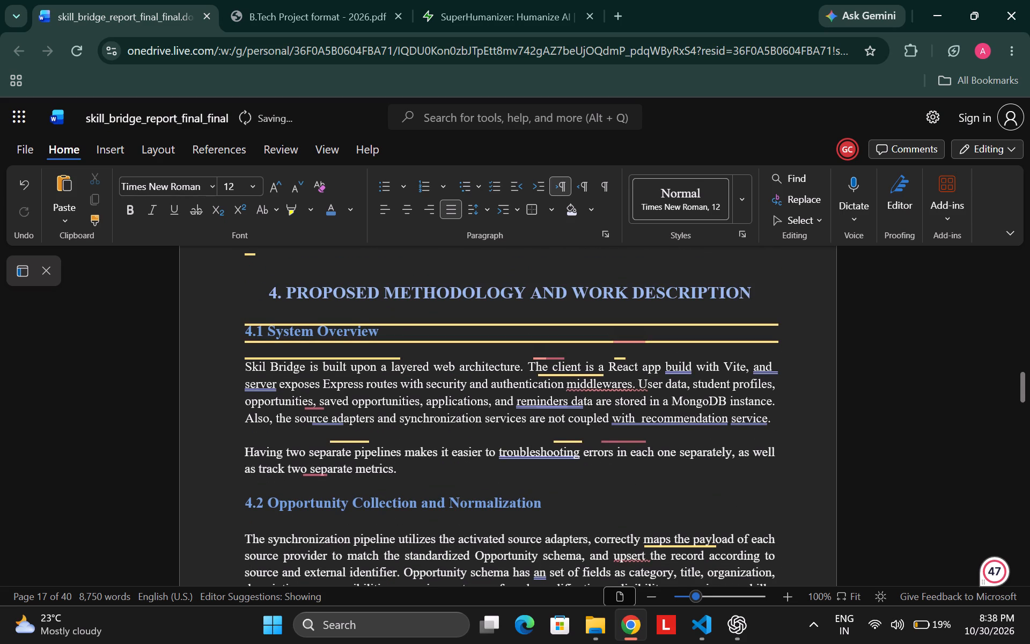
pyautogui.scroll(-2, 525, 436)
pyautogui.scroll(6, 525, 436)
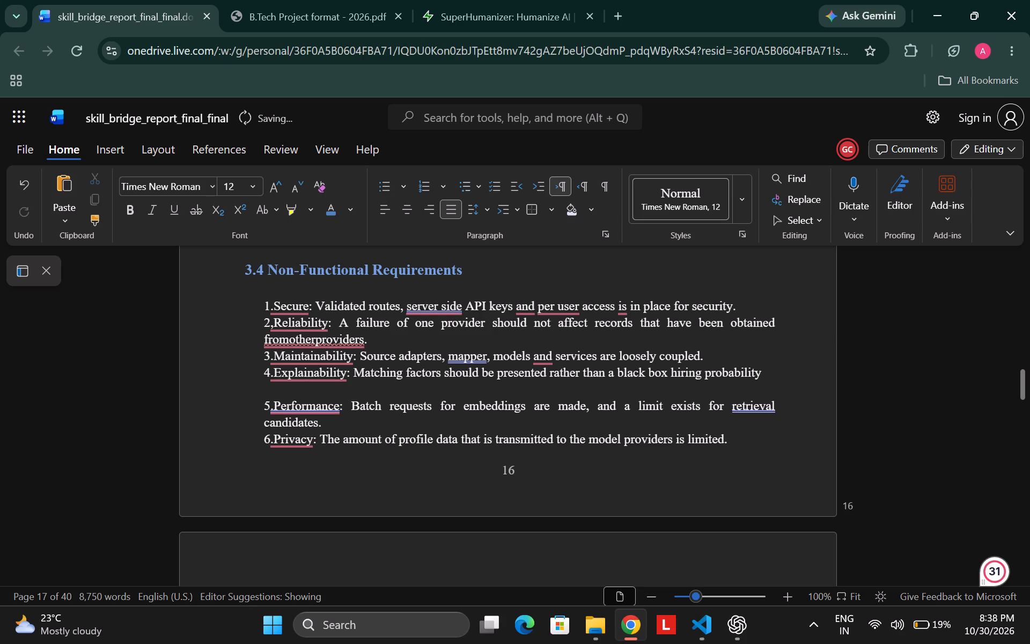
pyautogui.scroll(1, 577, 431)
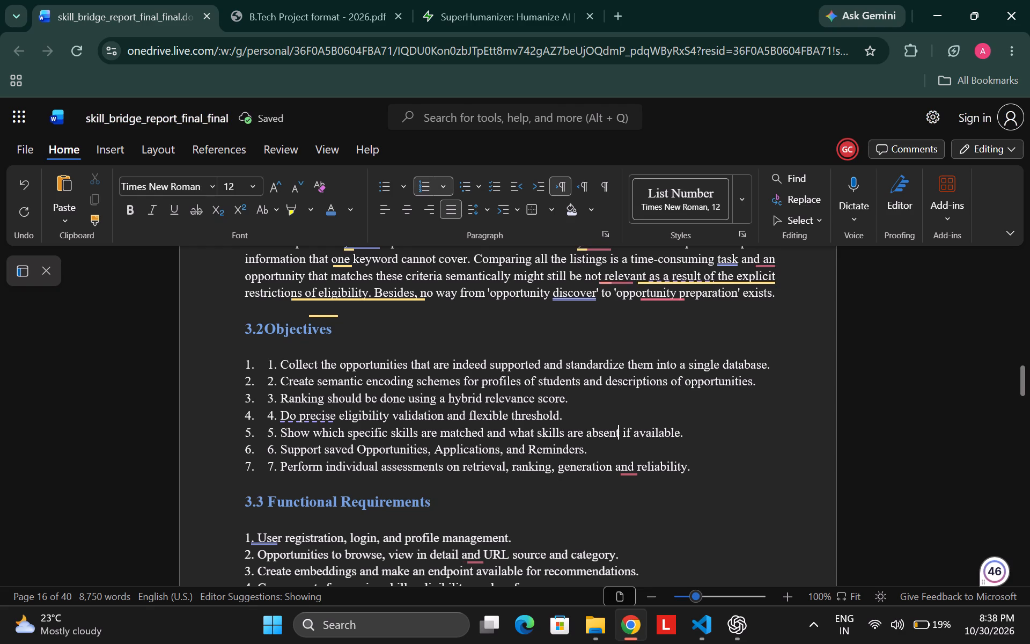
# Retype "Do precise" directly after the typed "4." in the fourth objective of section 3.2, without the space before it.
pyautogui.scroll(1, 592, 433)
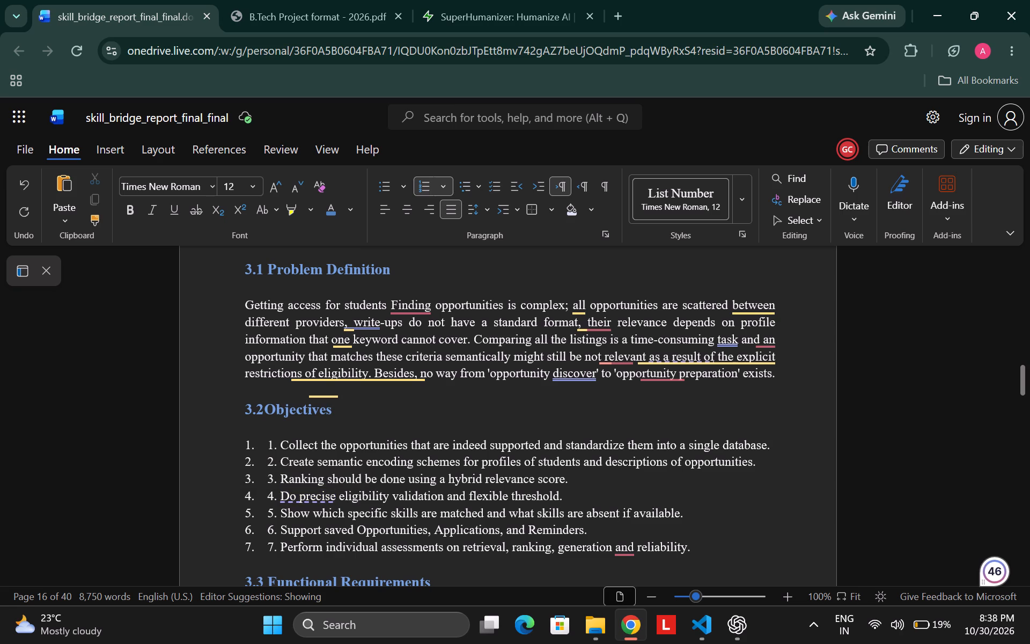
pyautogui.click(335, 500)
pyautogui.press('BackSpace')
pyautogui.press('BackSpace')
pyautogui.press('BackSpace')
pyautogui.press('BackSpace')
pyautogui.press('BackSpace')
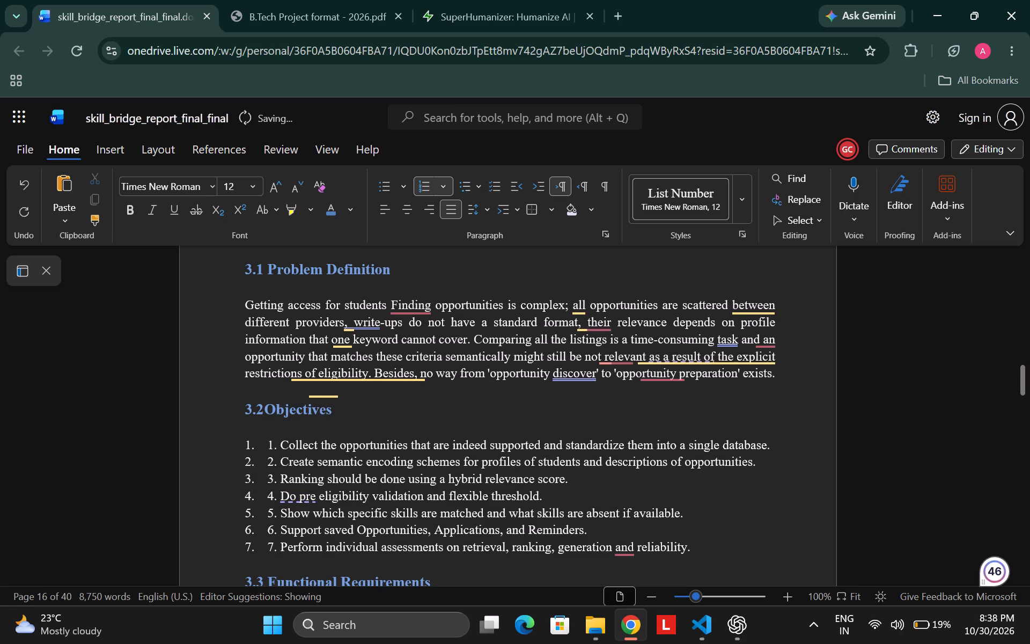
pyautogui.press('BackSpace')
pyautogui.press('BackSpace')
pyautogui.press('BackSpace')
pyautogui.press('BackSpace')
pyautogui.press('BackSpace')
pyautogui.press('BackSpace')
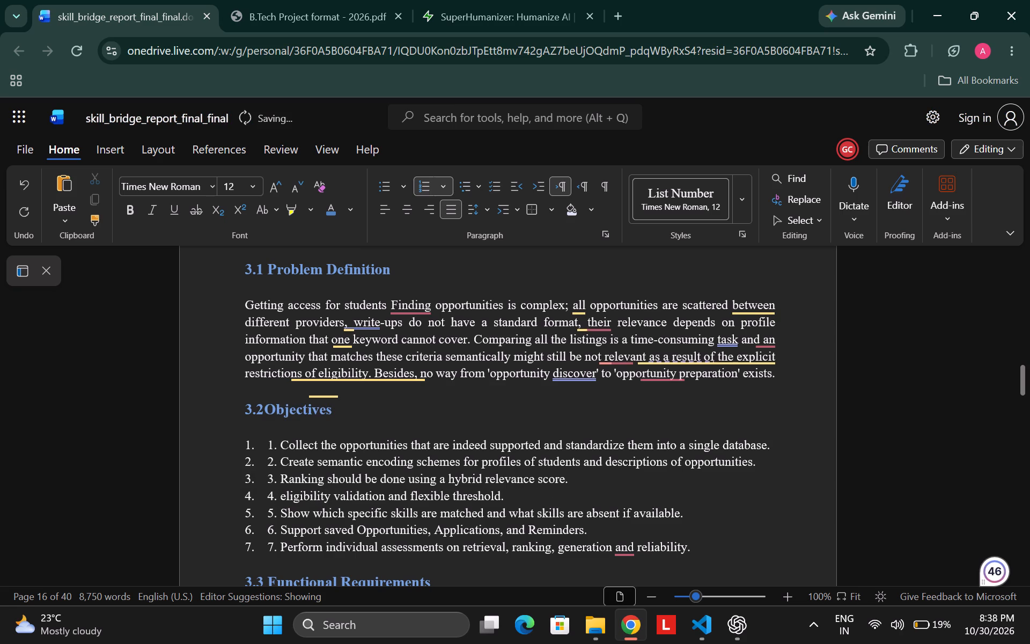
pyautogui.write('Do')
pyautogui.press('space')
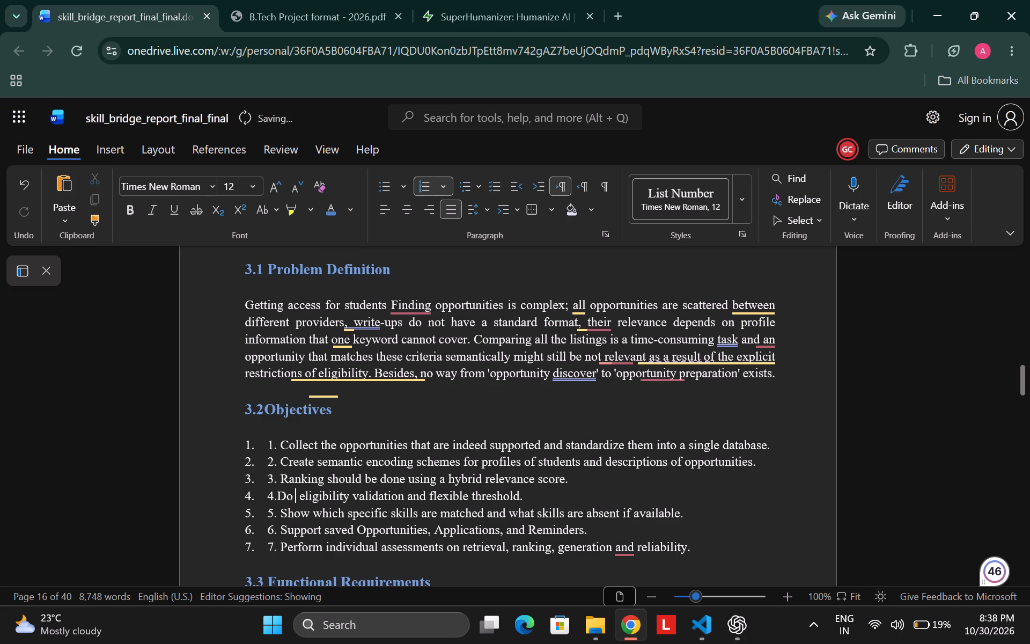
pyautogui.write('pricis')
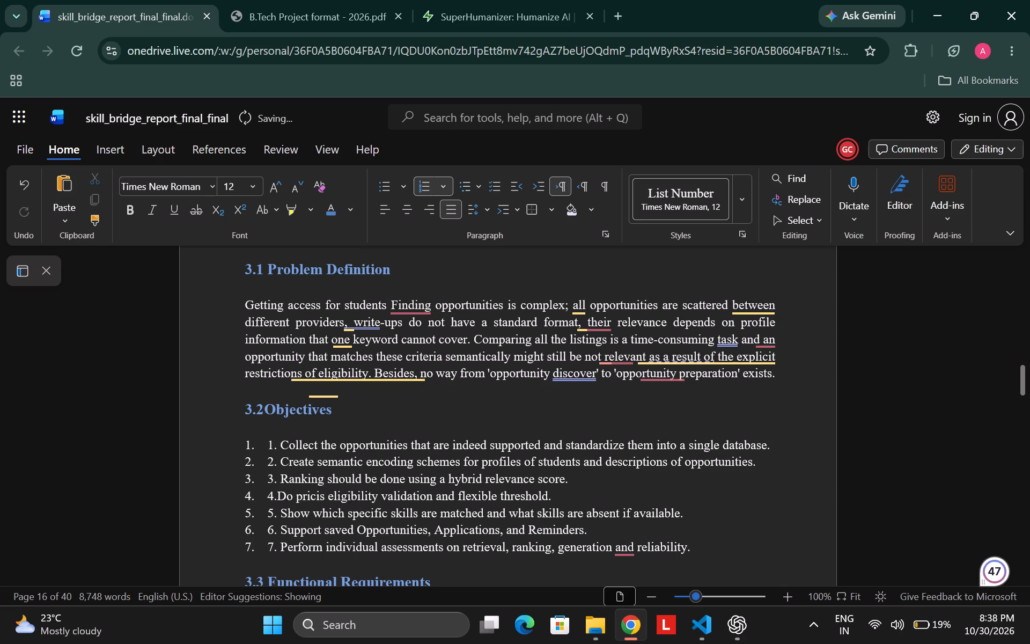
pyautogui.press('BackSpace')
pyautogui.press('BackSpace')
pyautogui.press('BackSpace')
pyautogui.press('BackSpace')
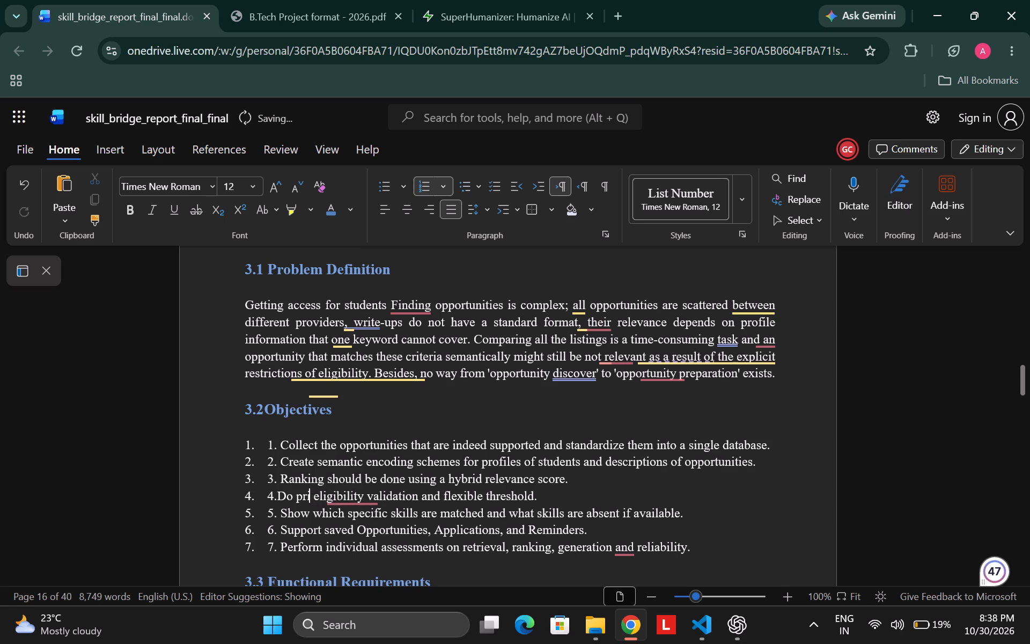
pyautogui.press('e')
pyautogui.write('cise')
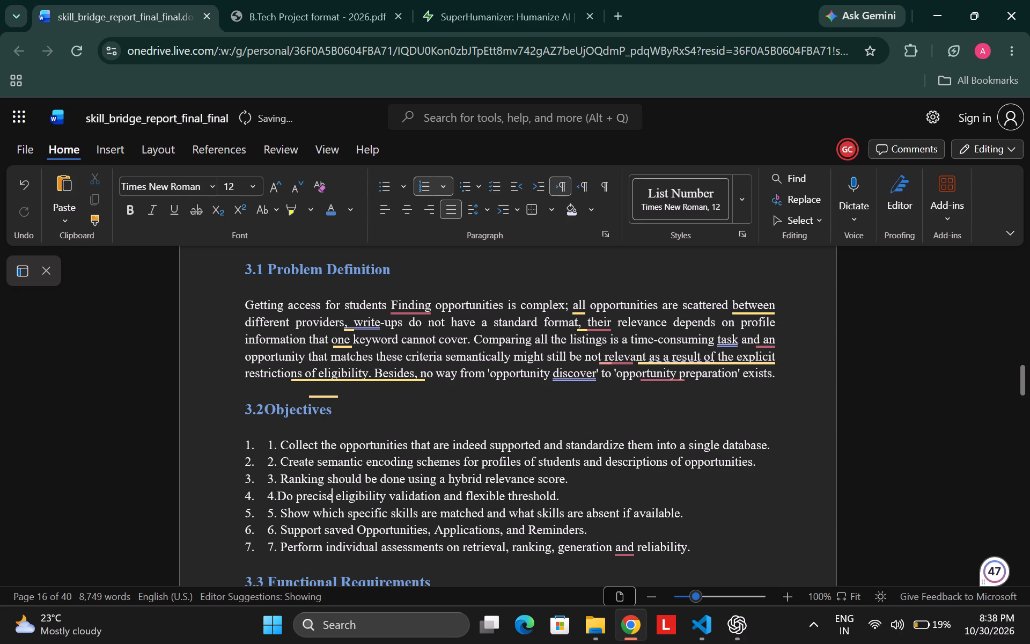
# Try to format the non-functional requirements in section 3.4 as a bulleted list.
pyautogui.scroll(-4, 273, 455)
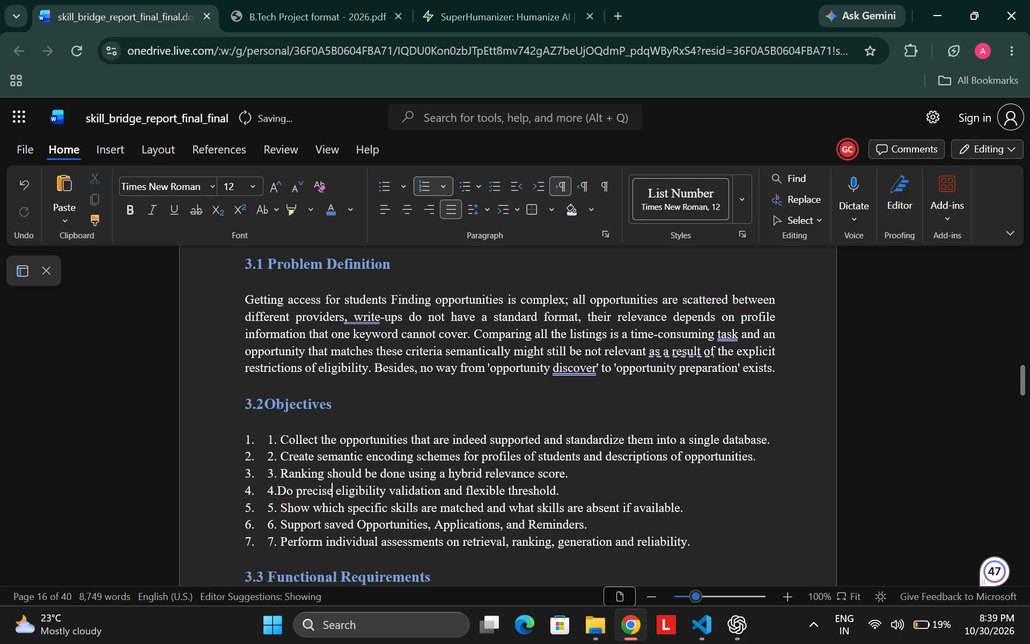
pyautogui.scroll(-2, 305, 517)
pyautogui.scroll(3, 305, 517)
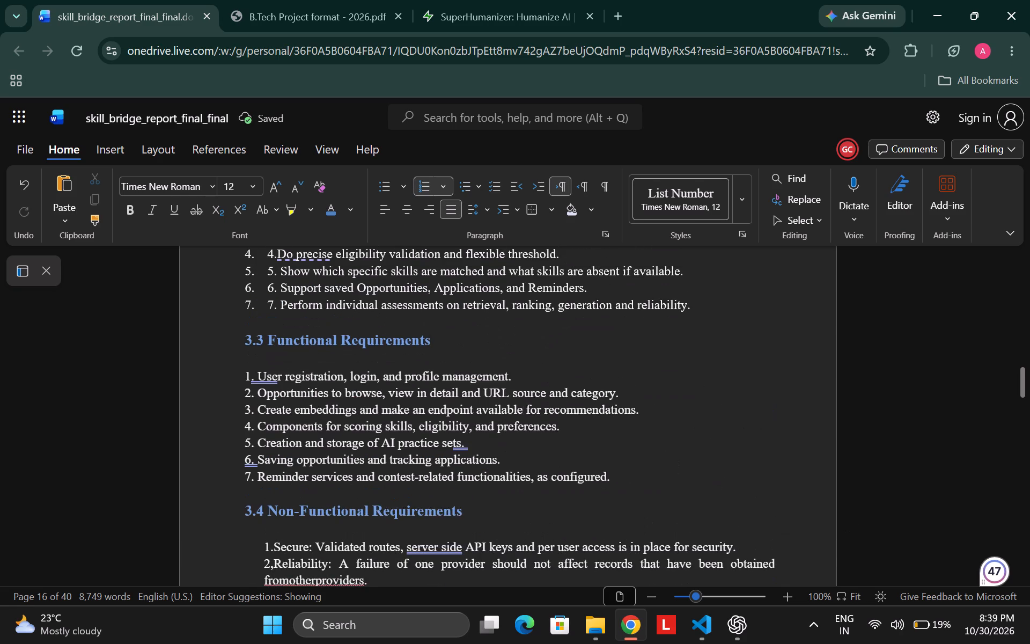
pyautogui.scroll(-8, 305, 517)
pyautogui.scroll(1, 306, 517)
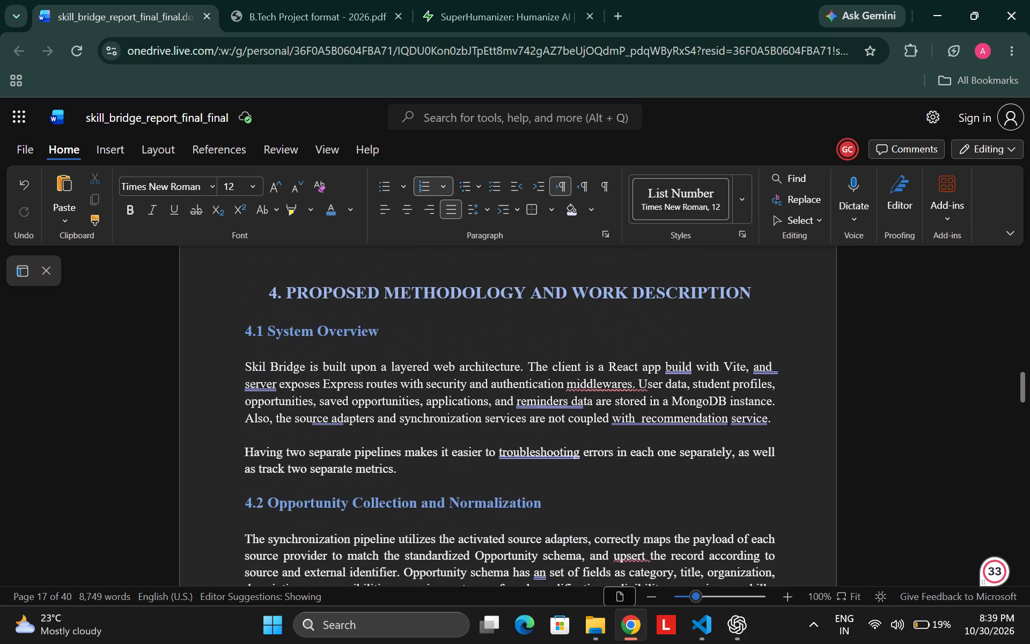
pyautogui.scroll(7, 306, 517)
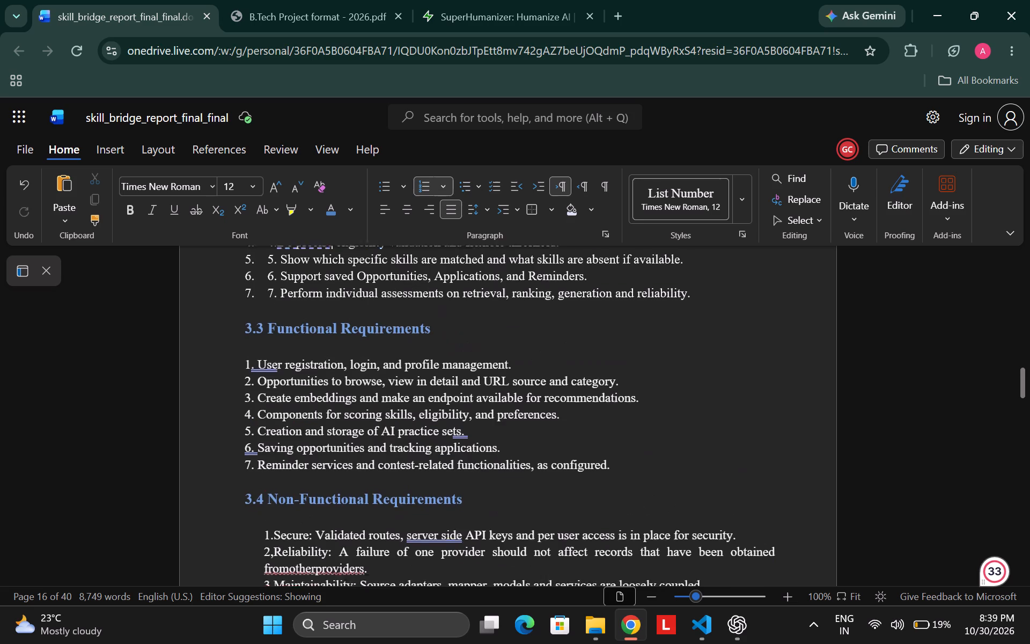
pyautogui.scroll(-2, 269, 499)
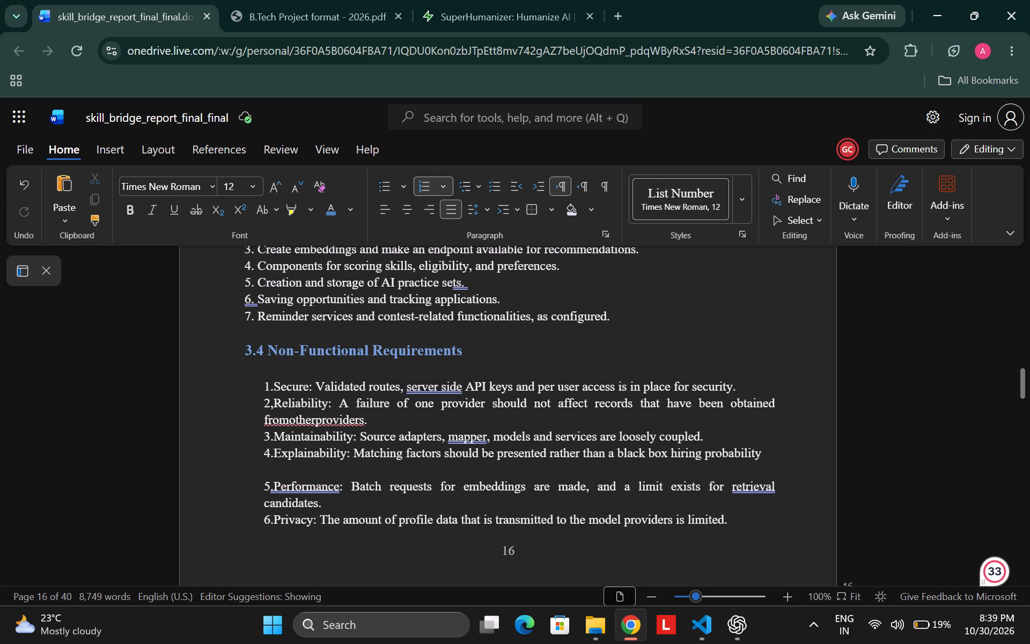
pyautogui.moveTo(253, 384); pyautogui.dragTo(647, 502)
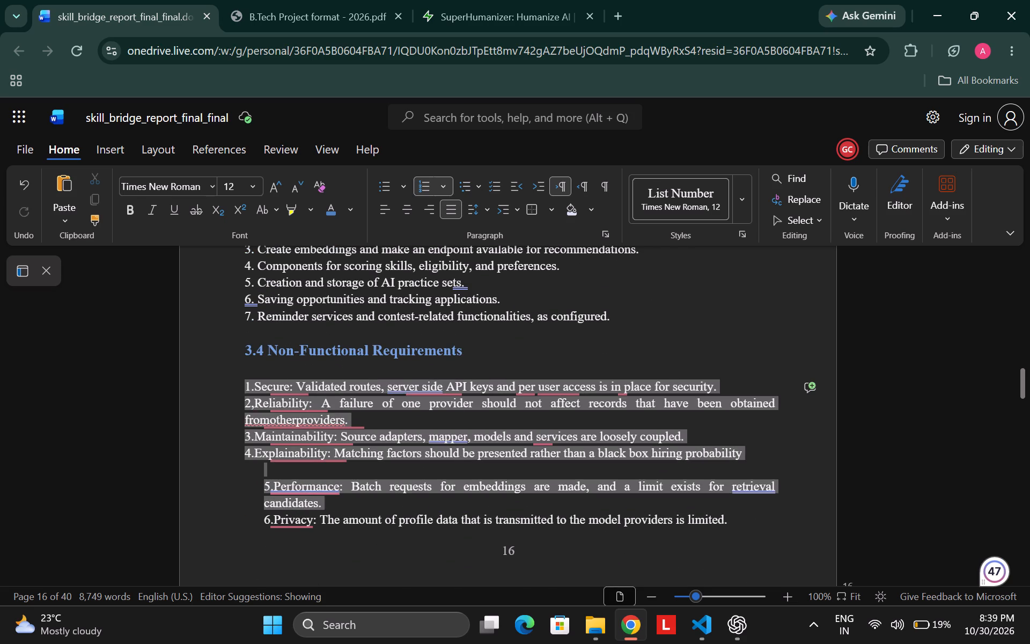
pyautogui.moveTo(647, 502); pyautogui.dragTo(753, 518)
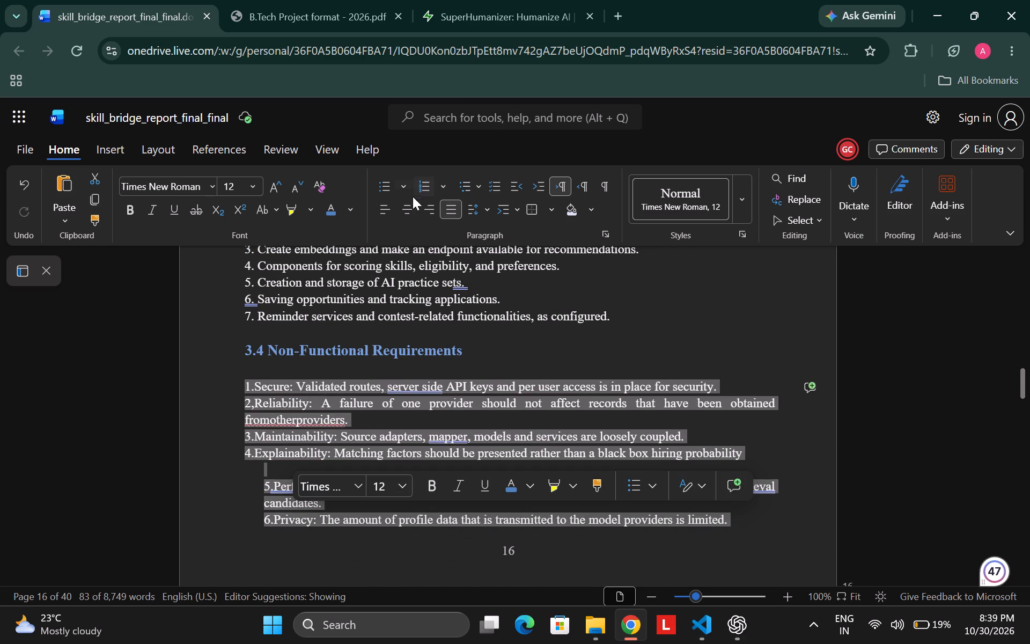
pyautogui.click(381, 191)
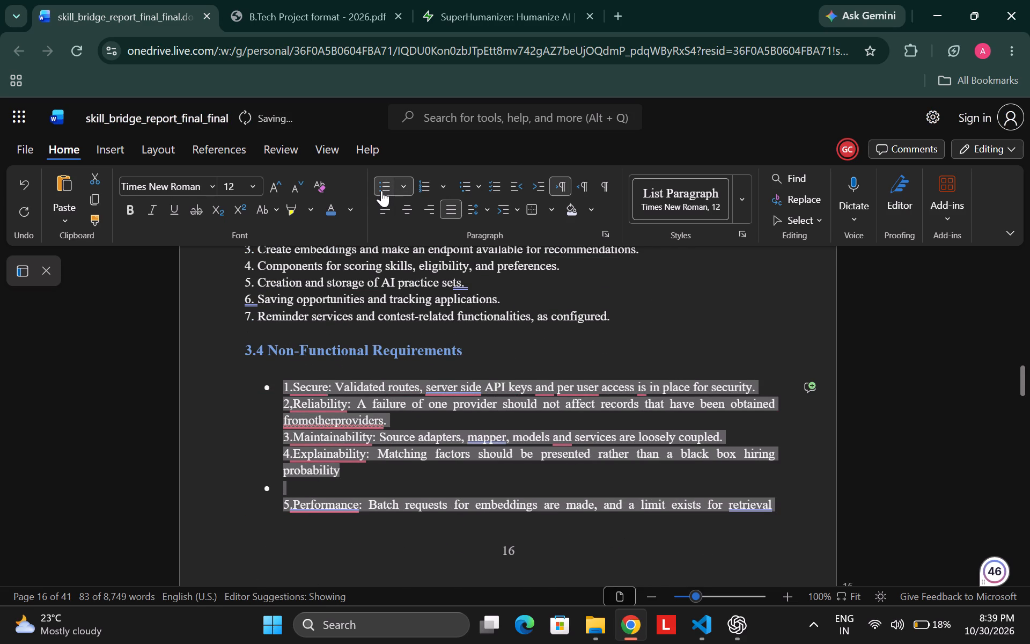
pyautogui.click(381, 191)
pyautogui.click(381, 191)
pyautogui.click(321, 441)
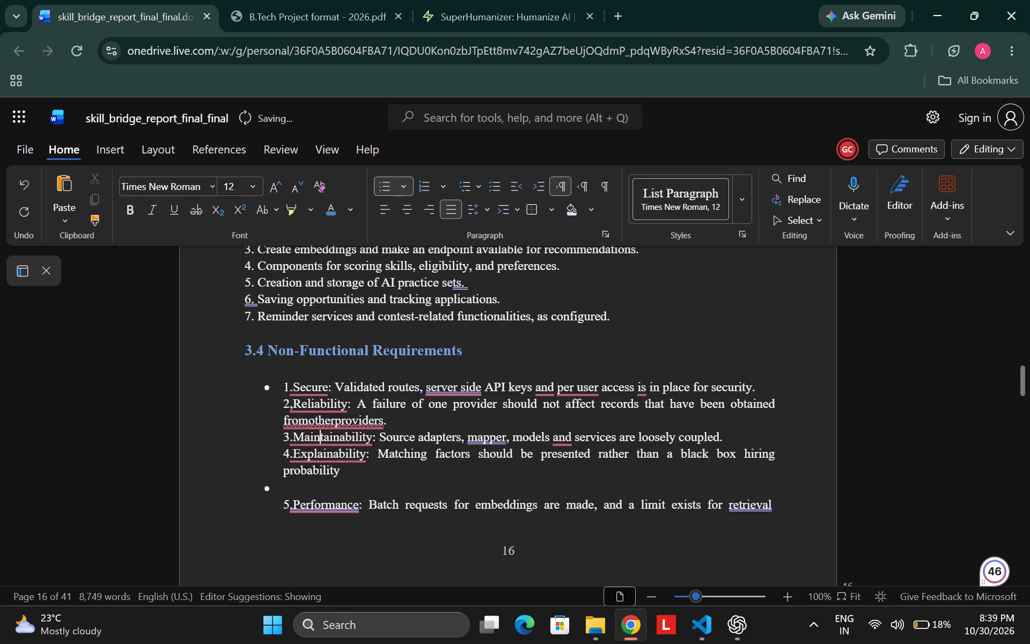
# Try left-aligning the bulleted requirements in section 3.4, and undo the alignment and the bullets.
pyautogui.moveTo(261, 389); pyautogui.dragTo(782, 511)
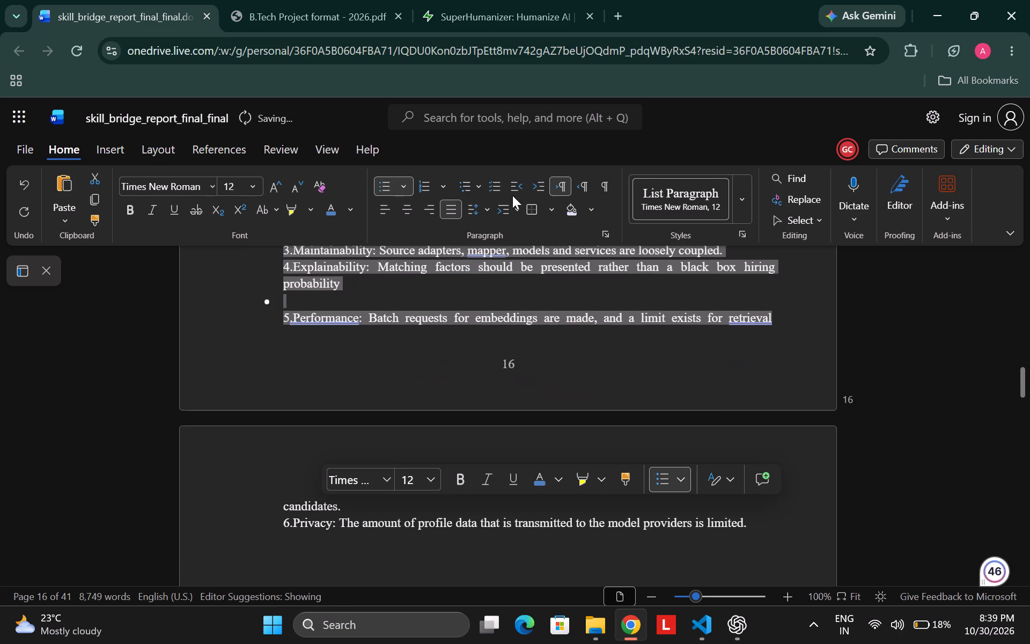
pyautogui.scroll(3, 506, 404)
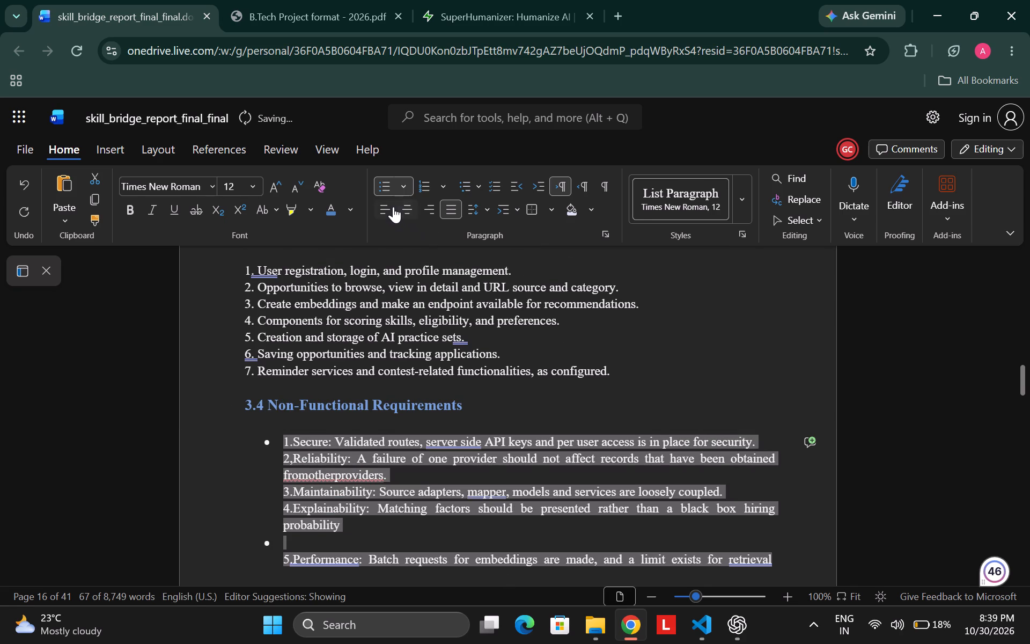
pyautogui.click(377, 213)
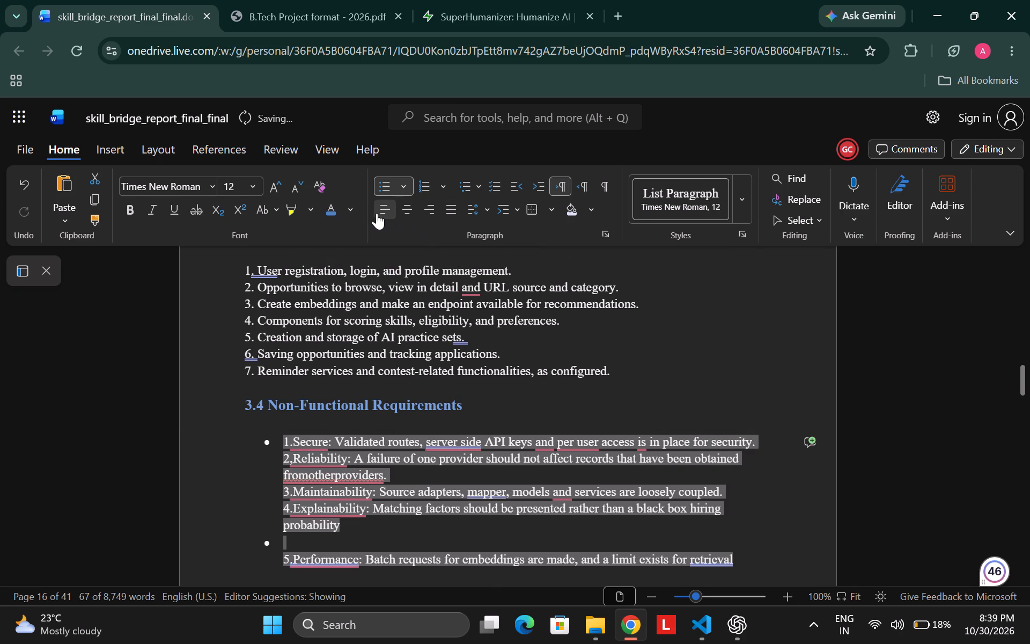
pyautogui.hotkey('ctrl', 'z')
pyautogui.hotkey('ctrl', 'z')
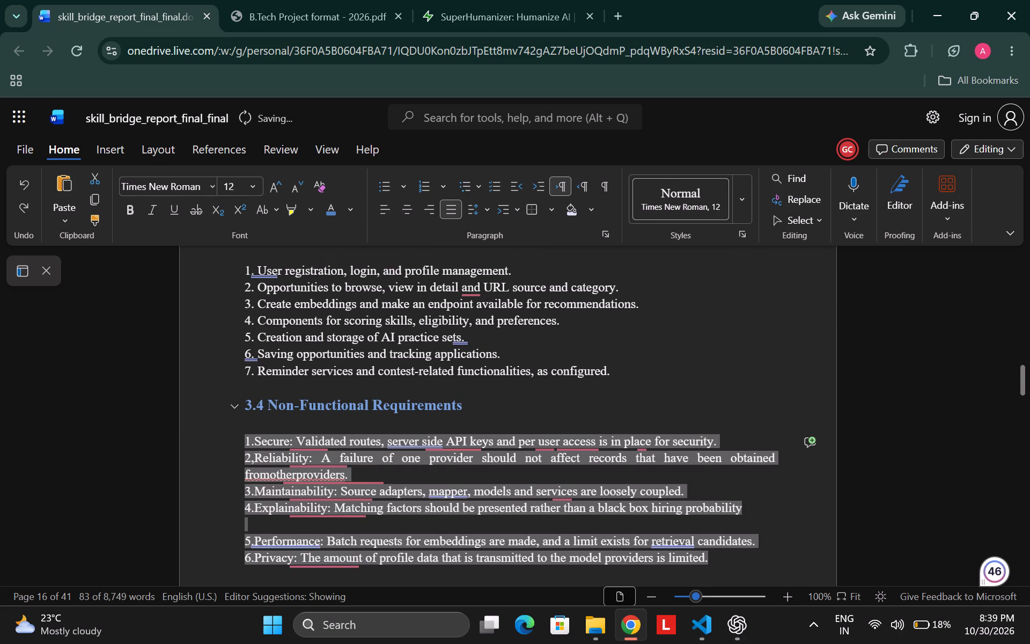
# Delete the typed "1." before "Secure" in section 3.4 Non-Functional Requirements.
pyautogui.click(264, 415)
pyautogui.click(254, 444)
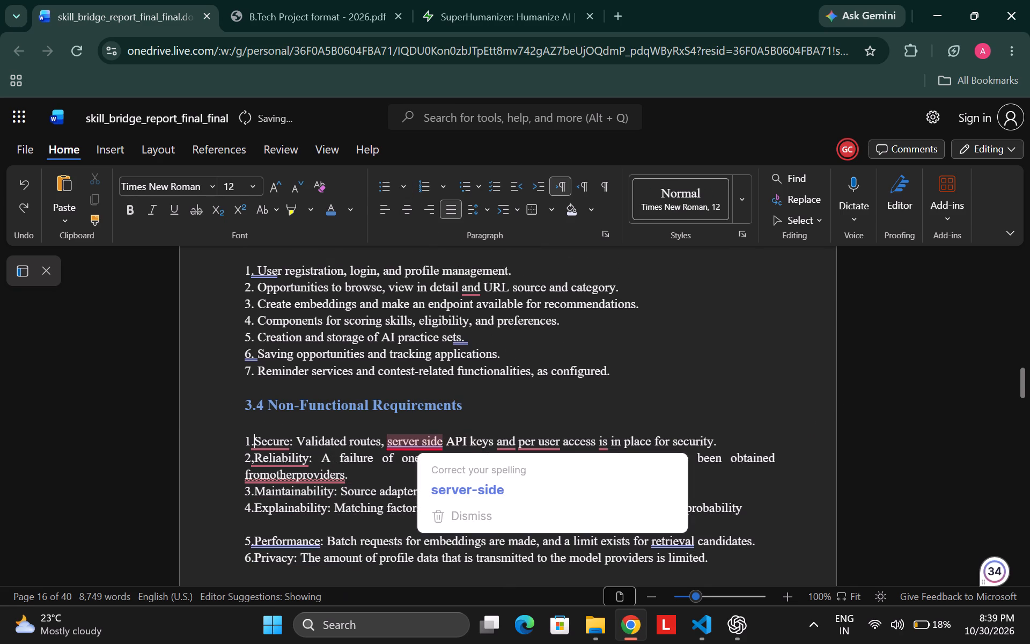
pyautogui.press('BackSpace')
pyautogui.press('BackSpace')
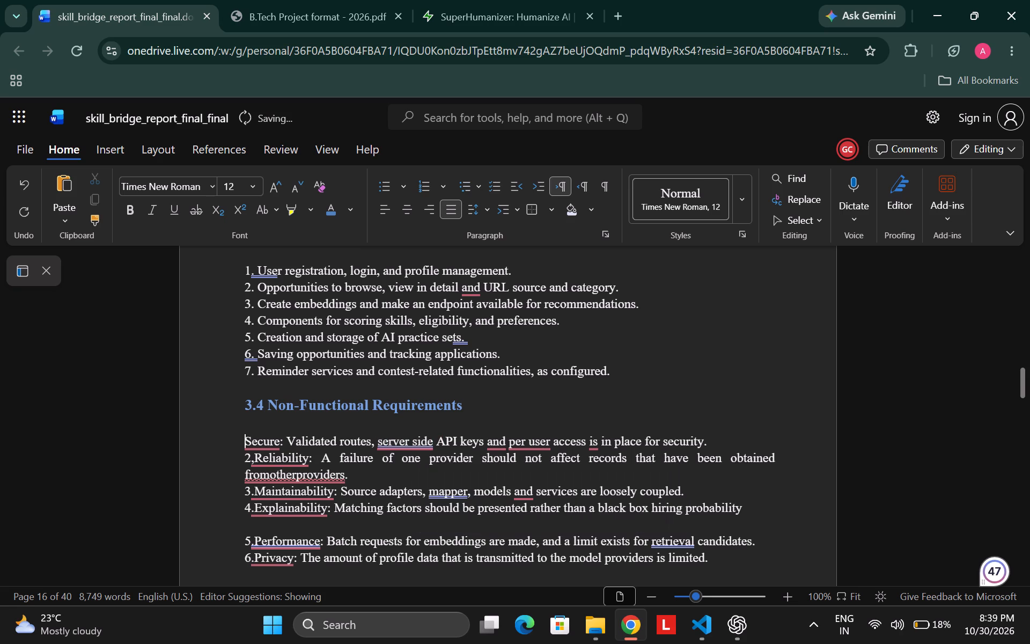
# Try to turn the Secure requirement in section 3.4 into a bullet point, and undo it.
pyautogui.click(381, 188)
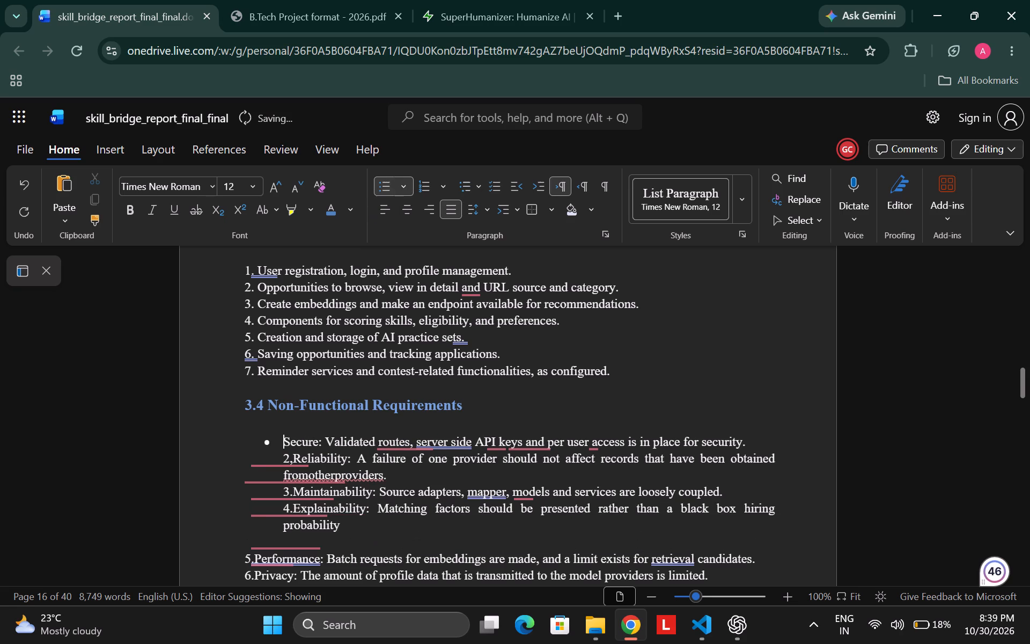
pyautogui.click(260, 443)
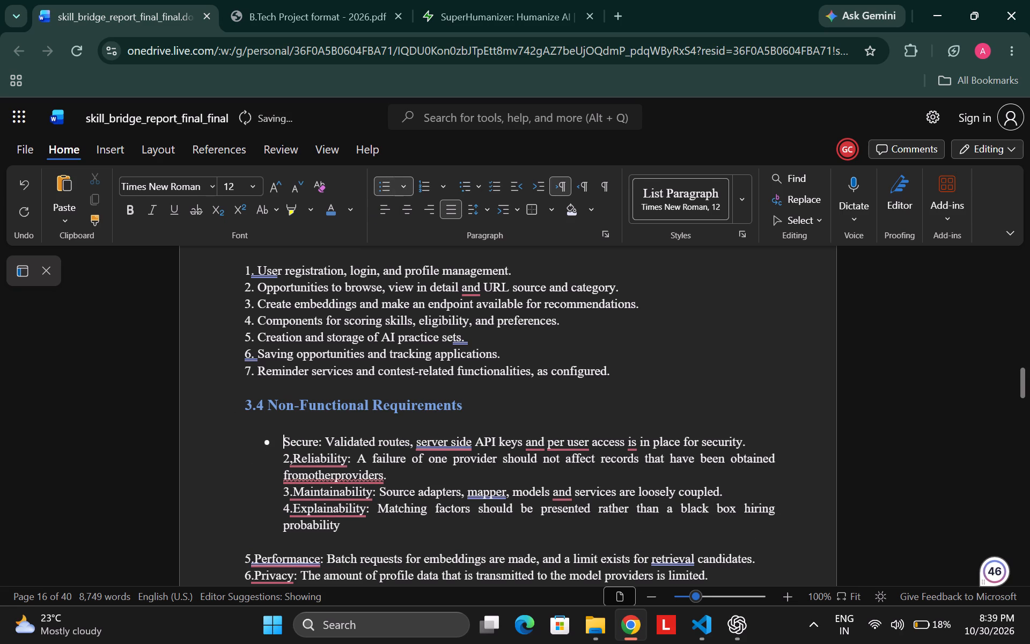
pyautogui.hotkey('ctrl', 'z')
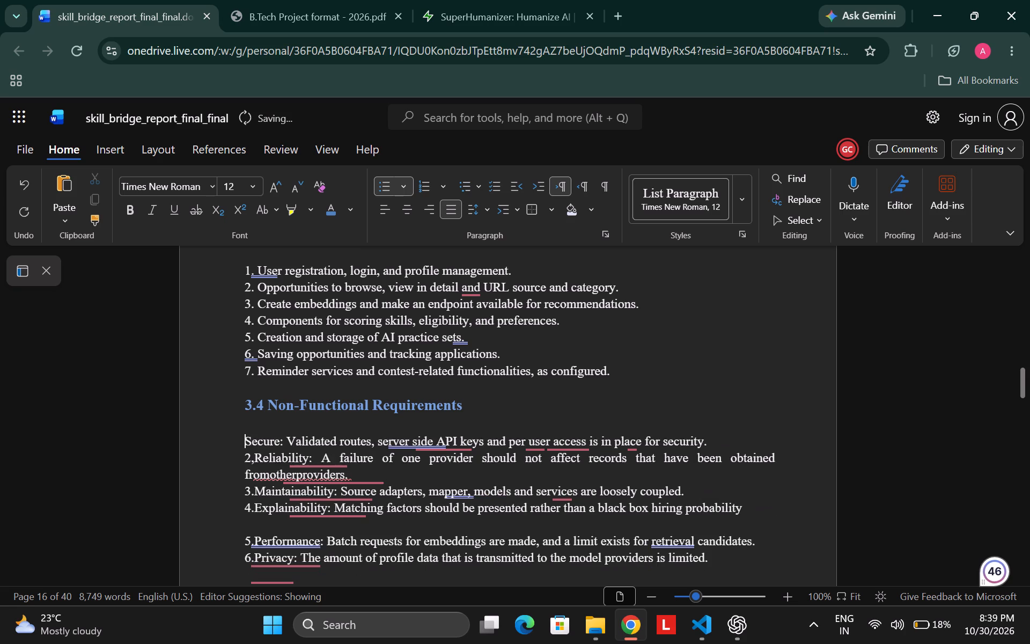
# Look through sections 3.1 to 4.2 to check the wording and list formatting.
pyautogui.scroll(-6, 332, 430)
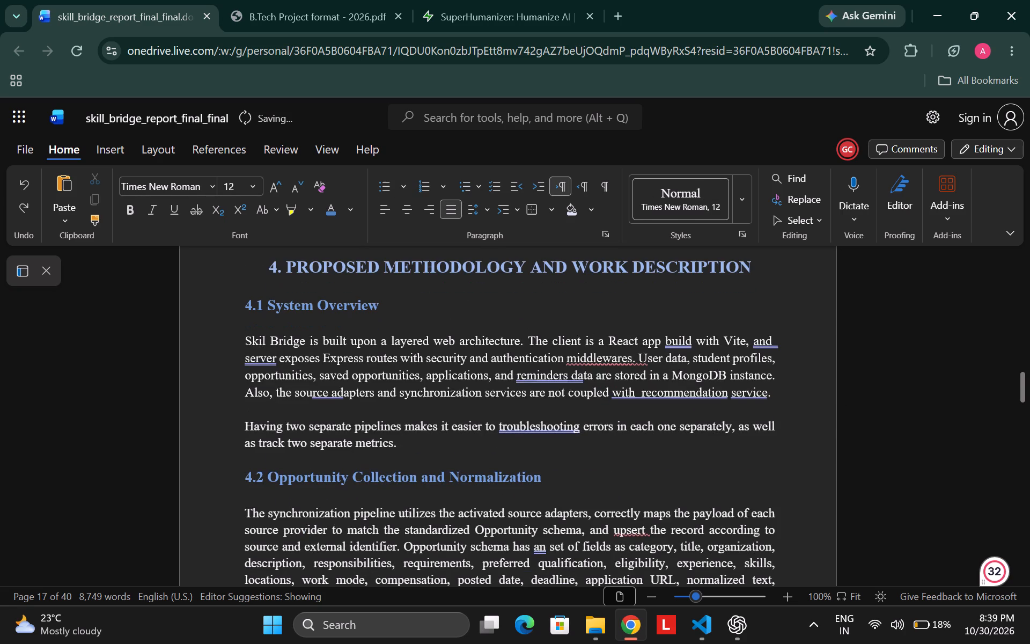
pyautogui.scroll(-1, 322, 408)
pyautogui.scroll(-1, 558, 351)
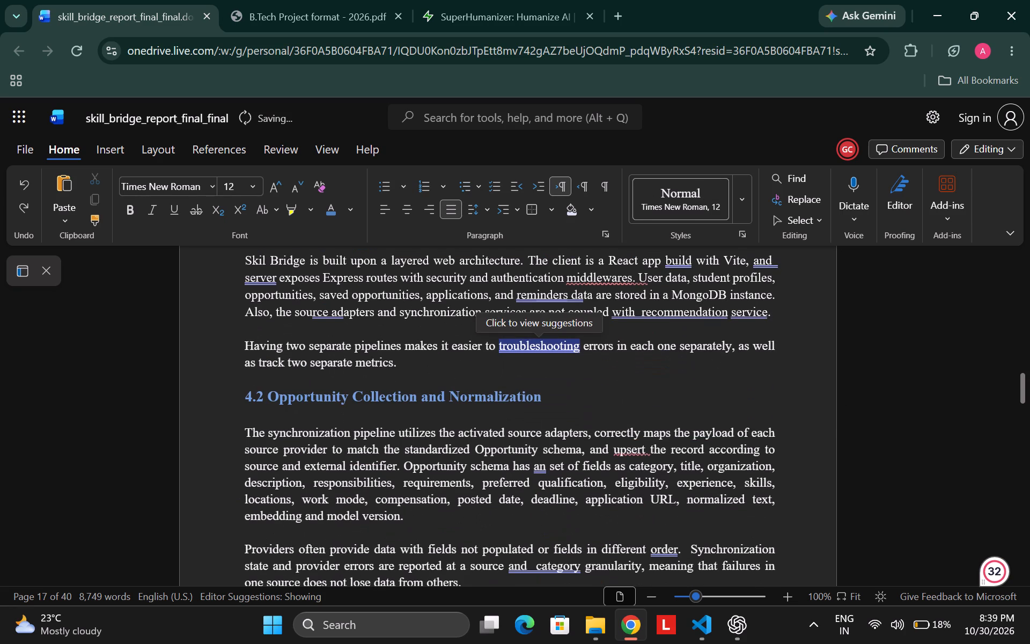
pyautogui.scroll(-2, 558, 351)
pyautogui.scroll(6, 532, 457)
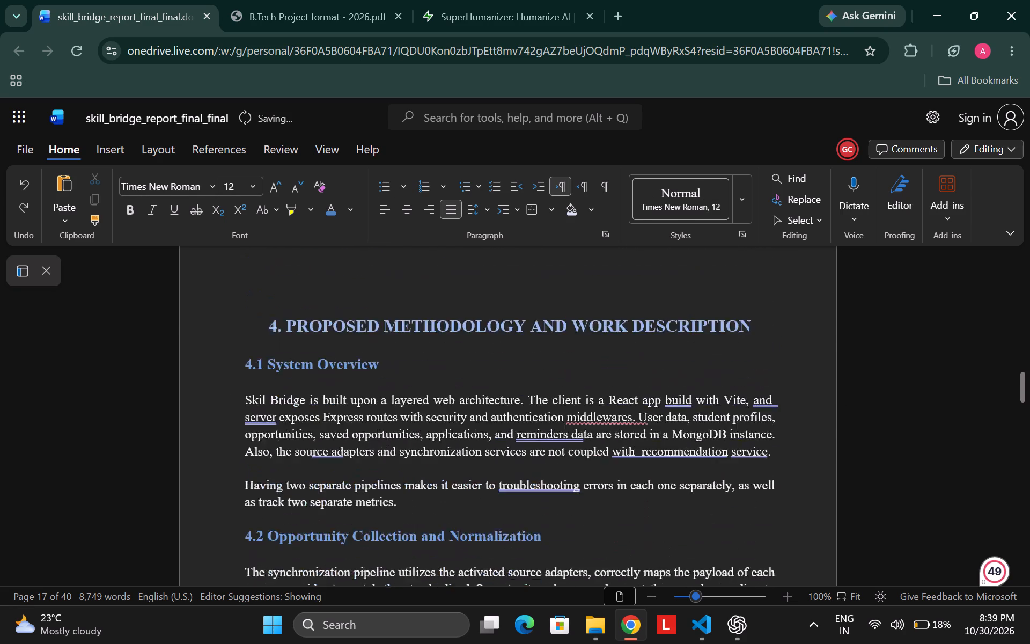
pyautogui.scroll(3, 534, 457)
pyautogui.scroll(-3, 534, 457)
pyautogui.scroll(3, 534, 457)
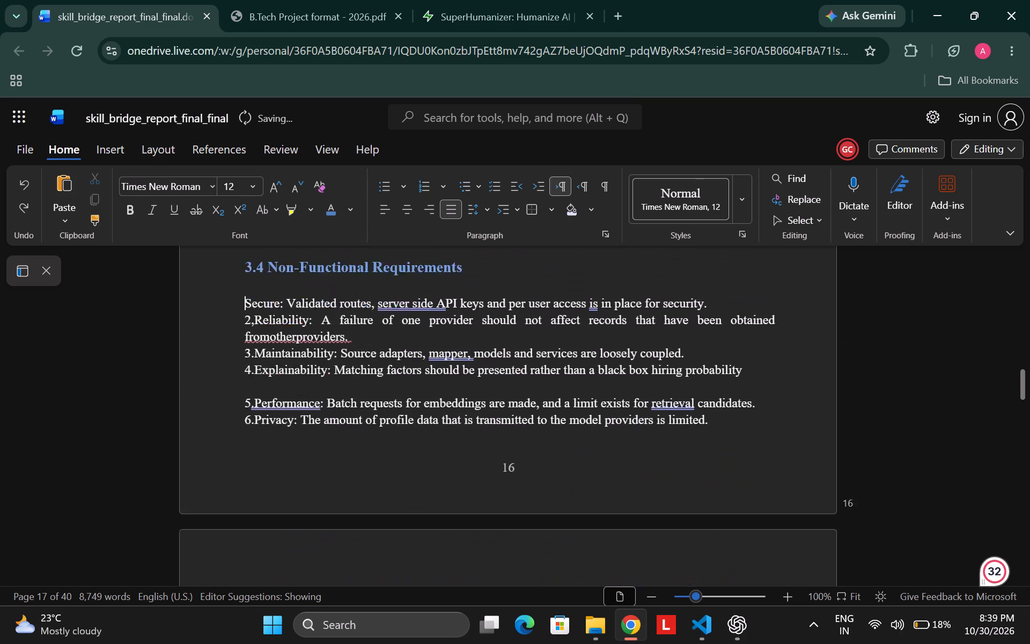
pyautogui.scroll(5, 535, 457)
pyautogui.scroll(1, 462, 429)
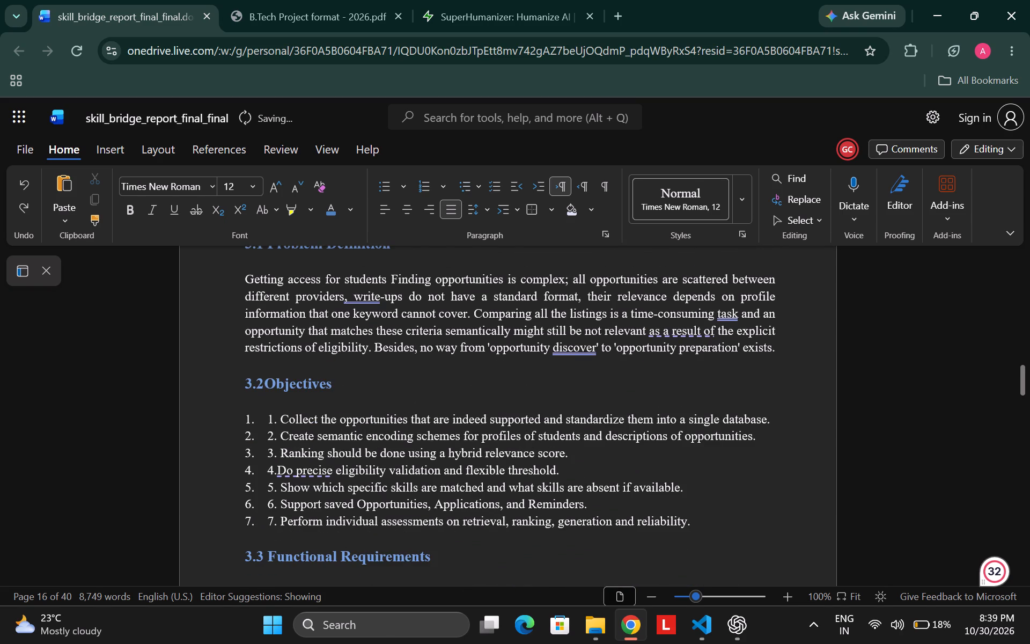
pyautogui.scroll(1, 462, 429)
pyautogui.scroll(-2, 462, 429)
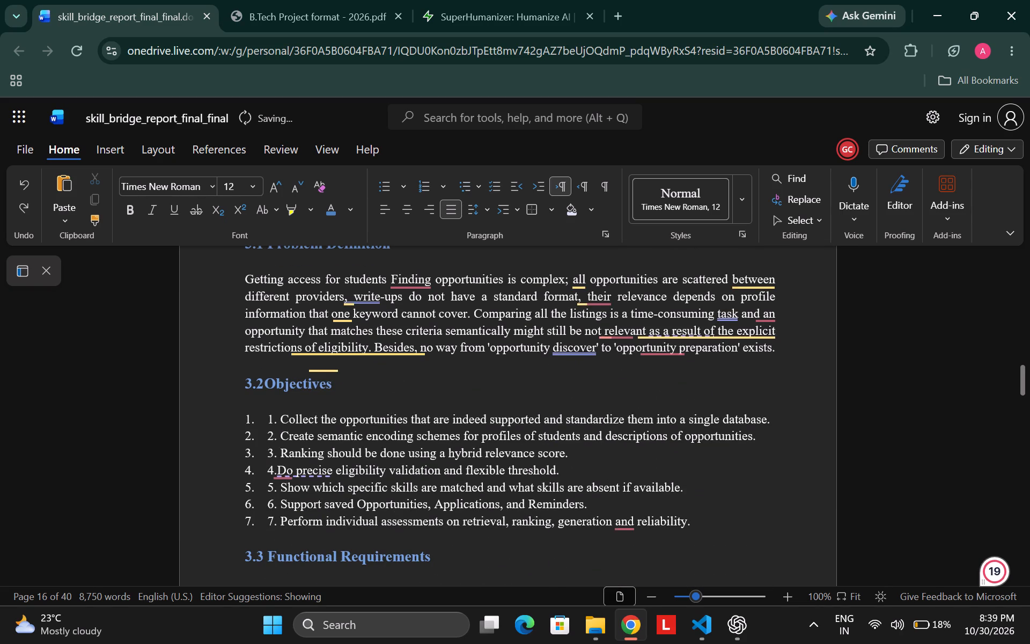
# Remove the automatic list number and indent from the first objective in section 3.2, keeping its typed "1.".
pyautogui.scroll(-2, 462, 429)
pyautogui.scroll(1, 450, 420)
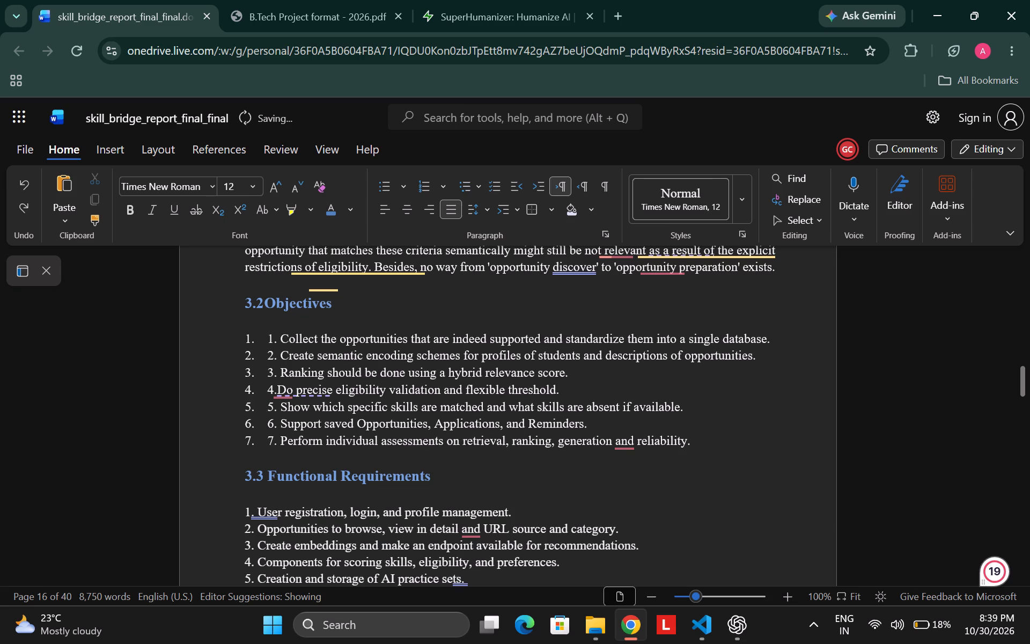
pyautogui.click(269, 346)
pyautogui.press('BackSpace')
pyautogui.press('BackSpace')
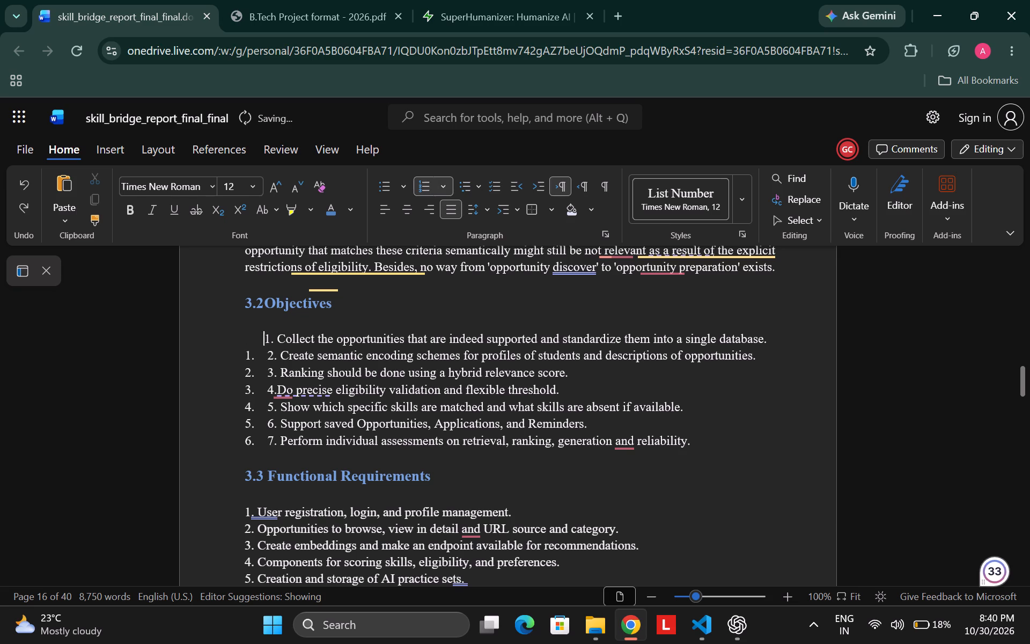
pyautogui.press('BackSpace')
# Remove the leftover indent from objective 1 and the automatic list numbers and indents from objectives 2 to 4 in section 3.2, keeping their typed numbers.
pyautogui.click(265, 349)
pyautogui.press('BackSpace')
pyautogui.press('BackSpace')
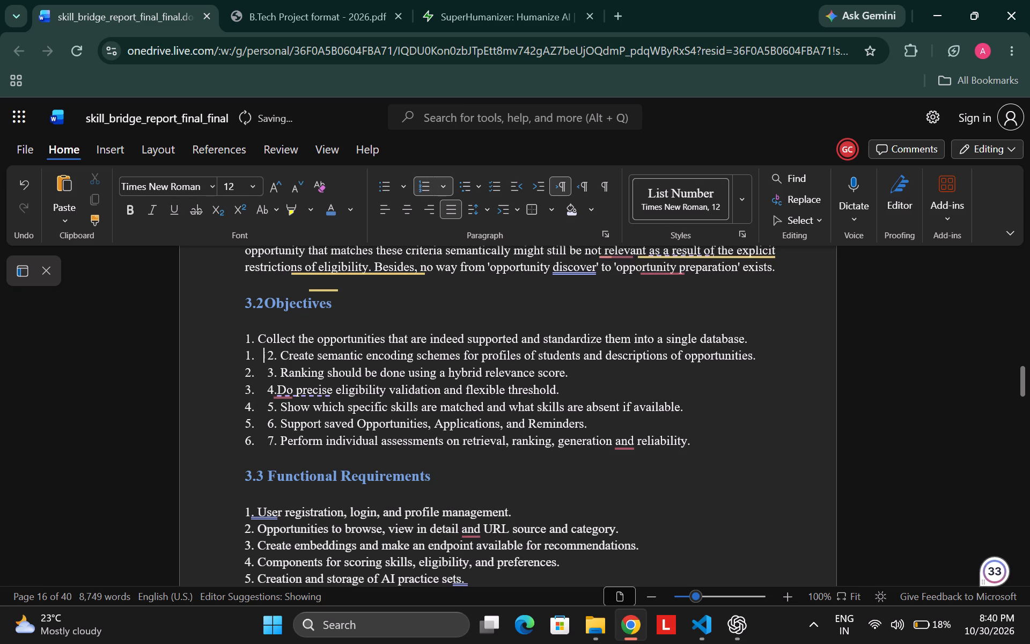
pyautogui.click(272, 368)
pyautogui.click(267, 371)
pyautogui.press('BackSpace')
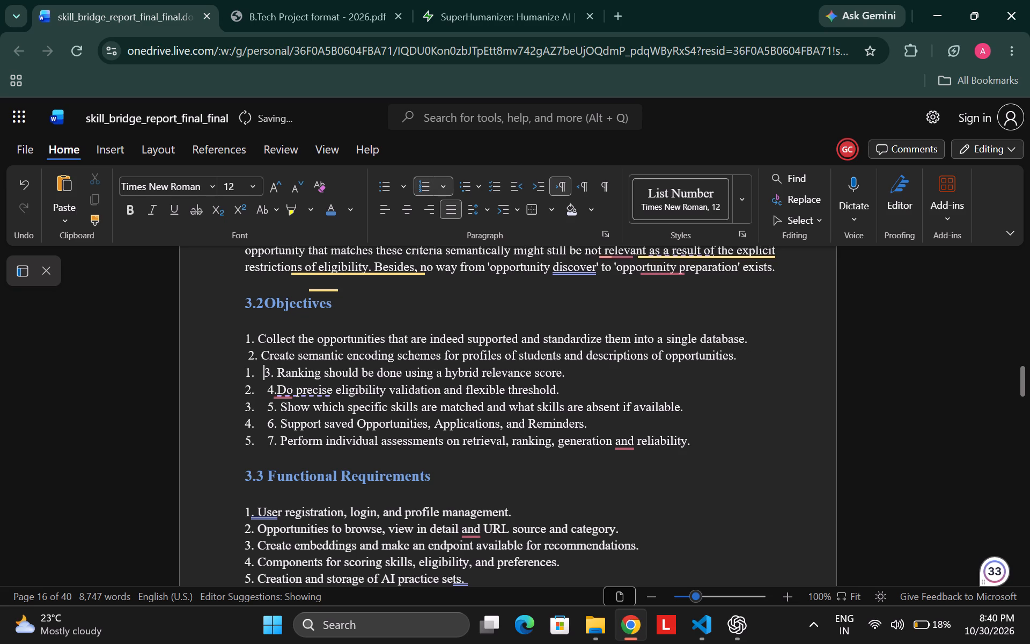
pyautogui.press('BackSpace')
pyautogui.press('BackSpace')
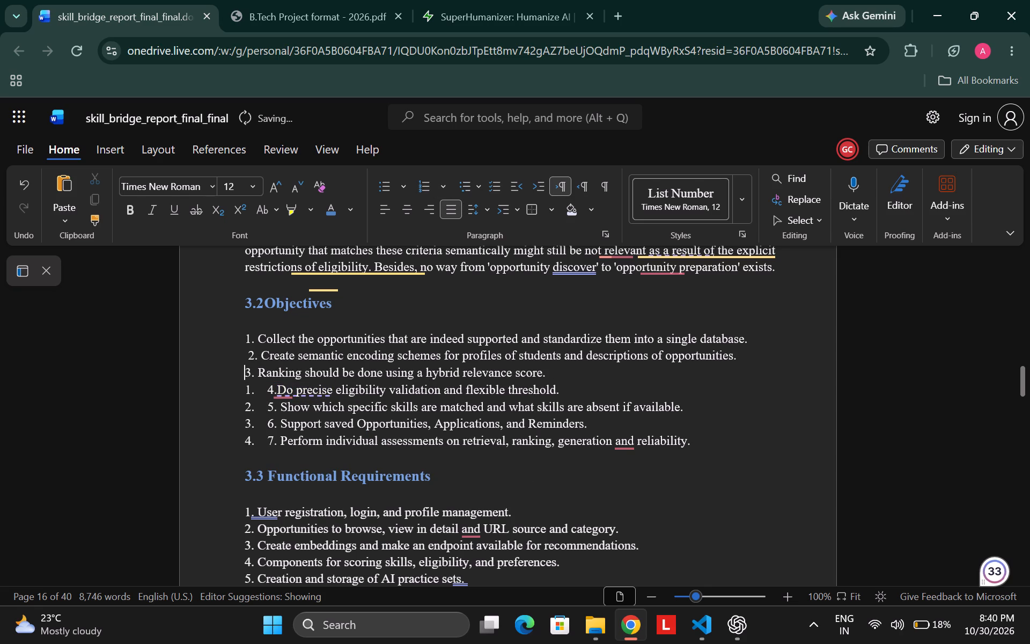
pyautogui.click(265, 391)
pyautogui.press('BackSpace')
pyautogui.press('BackSpace')
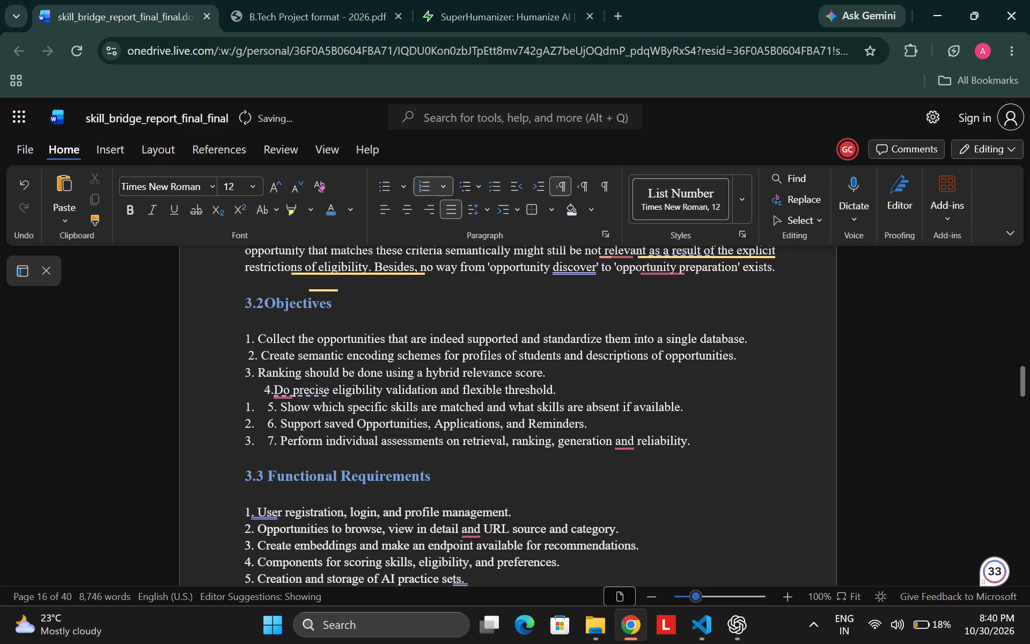
pyautogui.press('BackSpace')
# Remove the automatic list numbers and indents from objectives 5 to 7 in section 3.2, keeping their typed numbers.
pyautogui.click(268, 406)
pyautogui.press('BackSpace')
pyautogui.press('BackSpace')
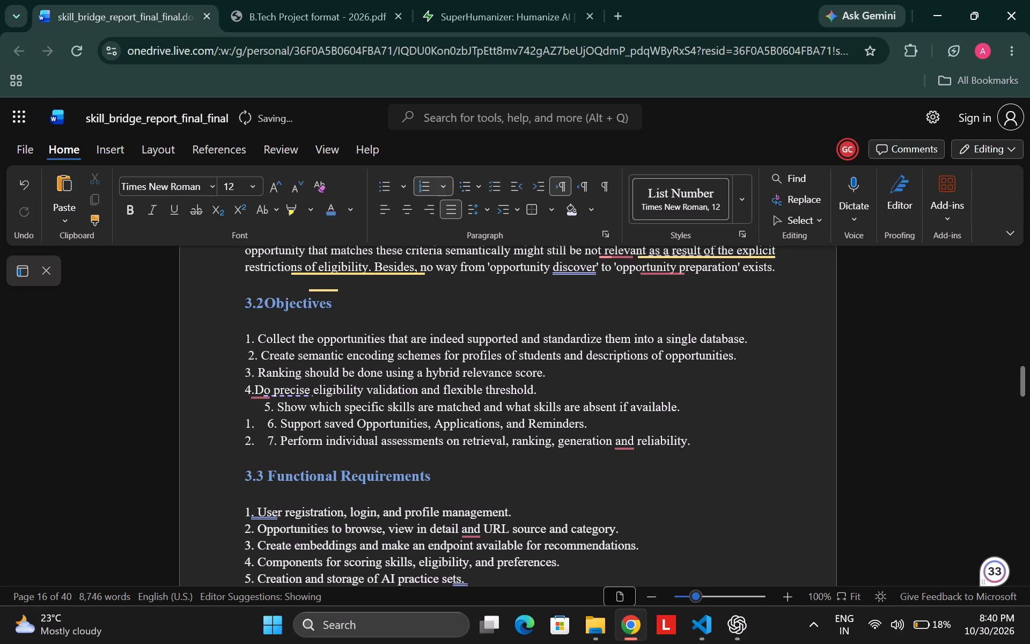
pyautogui.press('BackSpace')
pyautogui.click(269, 419)
pyautogui.press('BackSpace')
pyautogui.press('BackSpace')
pyautogui.press('BackSpace')
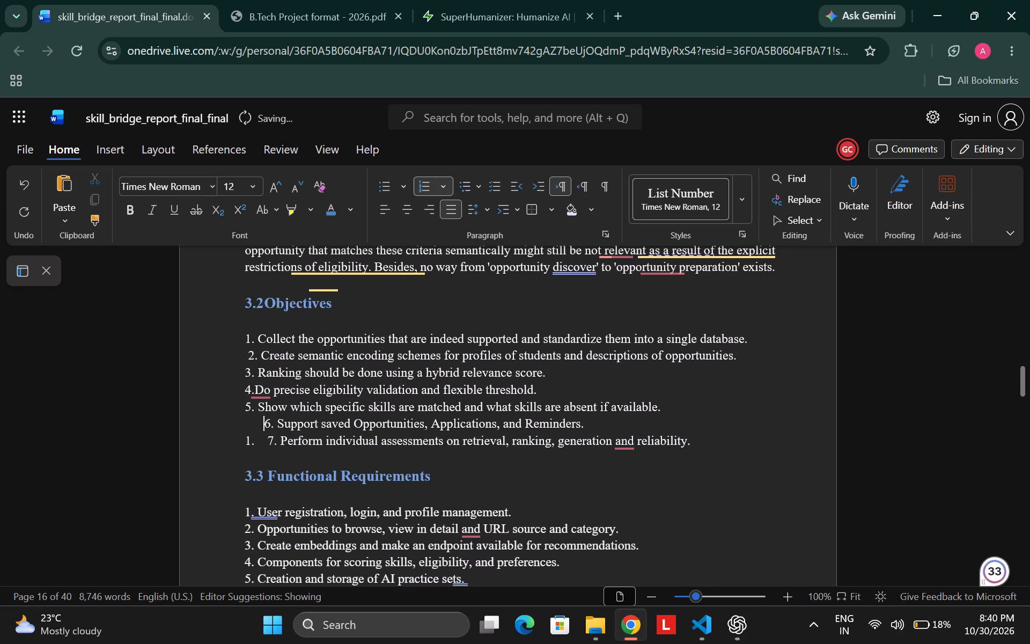
pyautogui.click(271, 443)
pyautogui.press('BackSpace')
pyautogui.press('BackSpace')
pyautogui.press('BackSpace')
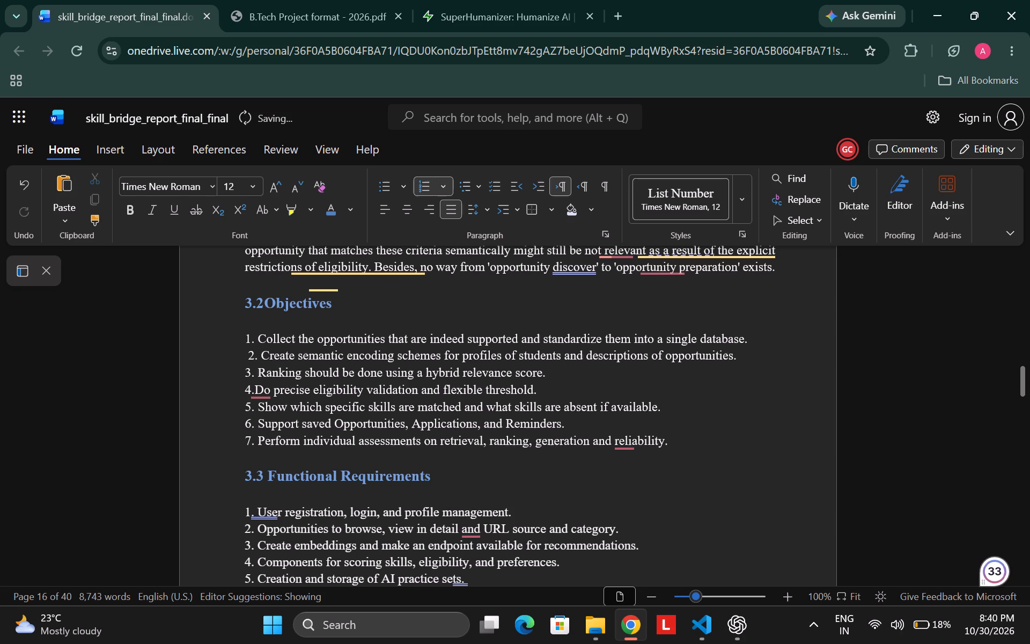
# Delete the stray space before the typed "2." of the second objective in section 3.2.
pyautogui.click(247, 355)
pyautogui.press('BackSpace')
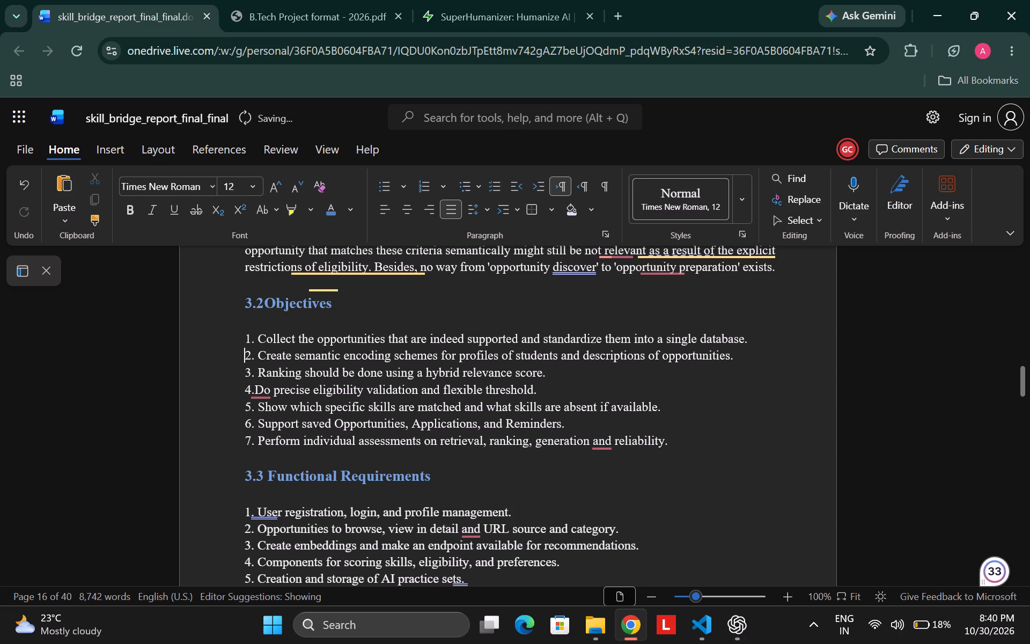
# Insert "1." before "Secure" in section 3.4 Non-Functional Requirements.
pyautogui.scroll(-2, 329, 412)
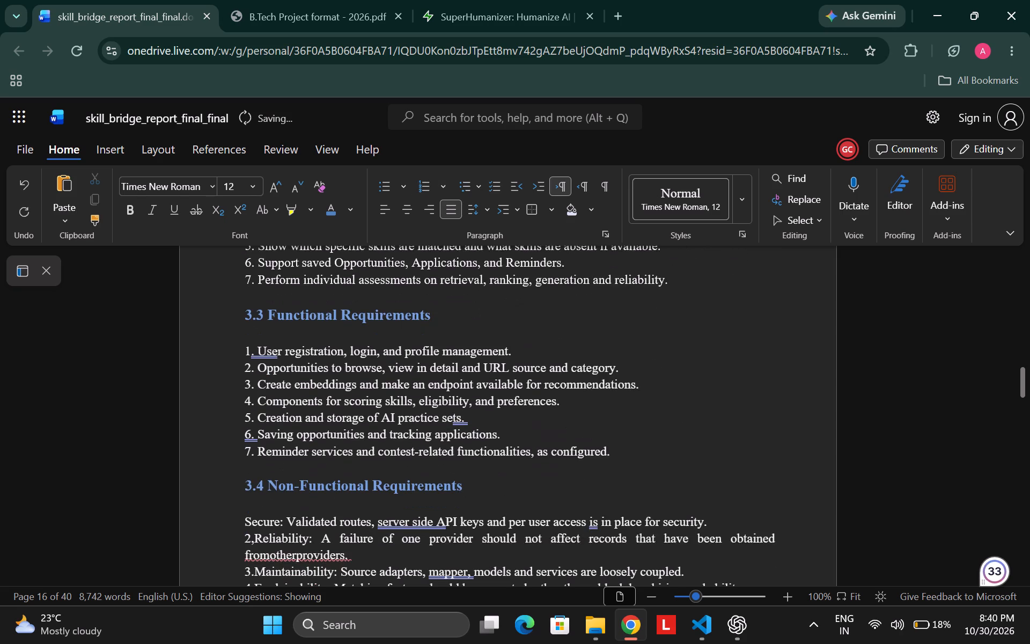
pyautogui.scroll(-2, 336, 428)
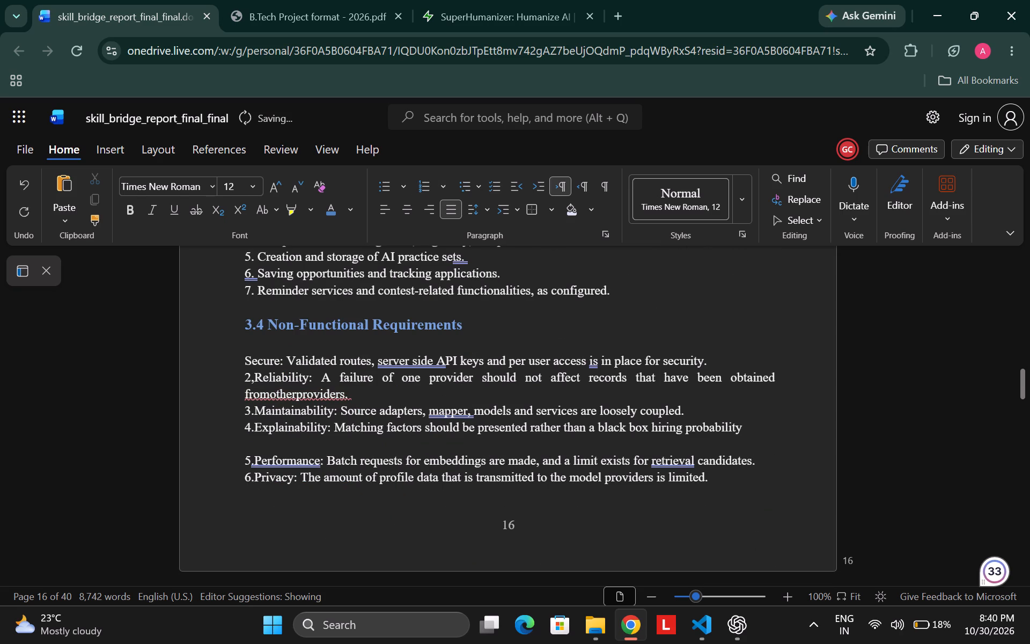
pyautogui.click(246, 362)
pyautogui.write('1.')
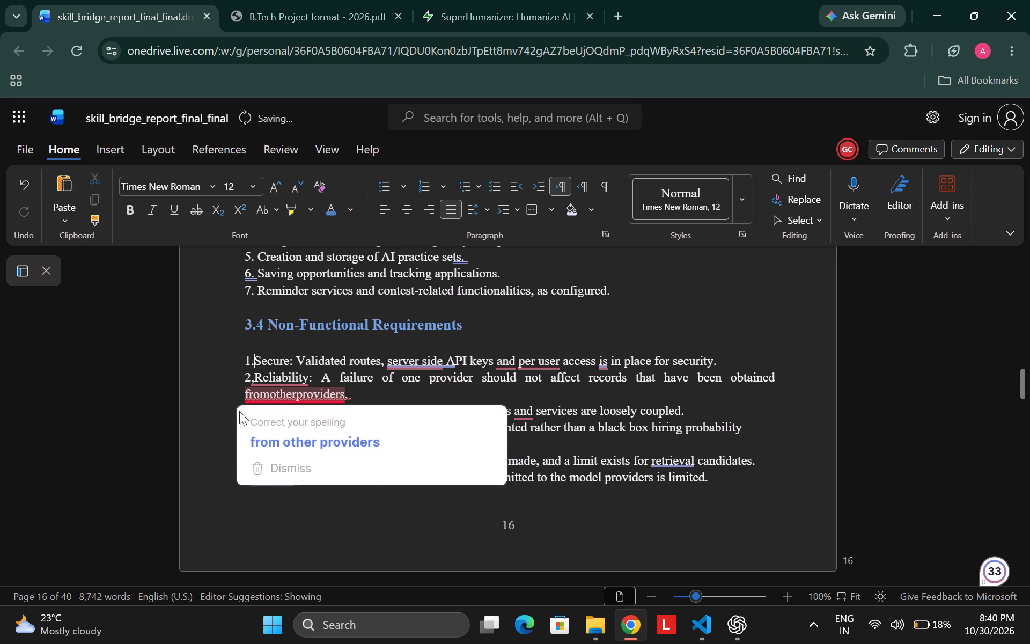
# Delete the blank line between the Explainability and Performance requirements in section 3.4.
pyautogui.click(196, 435)
pyautogui.click(248, 445)
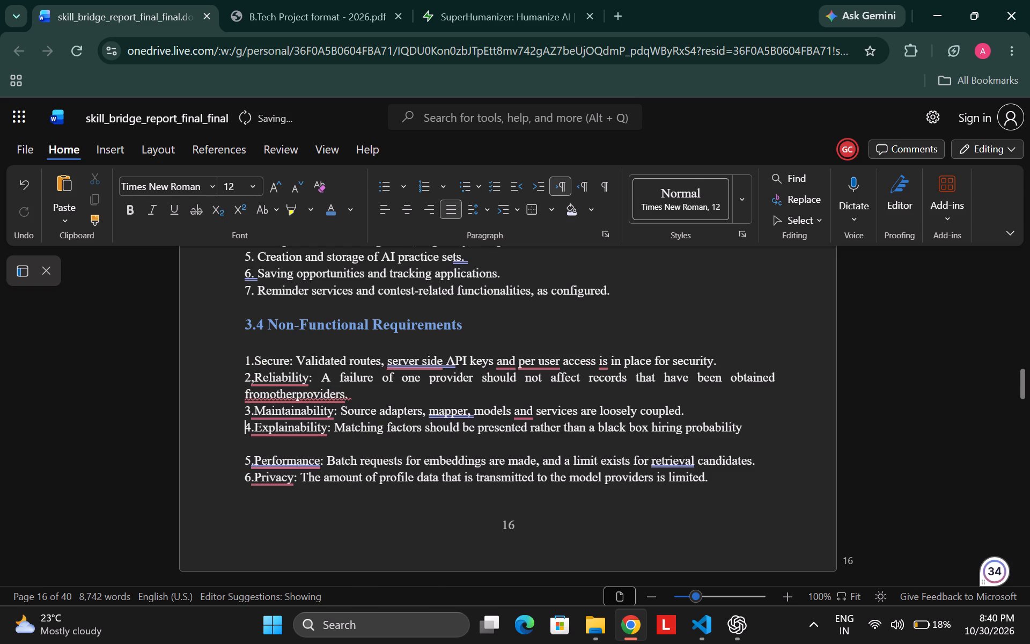
pyautogui.press('BackSpace')
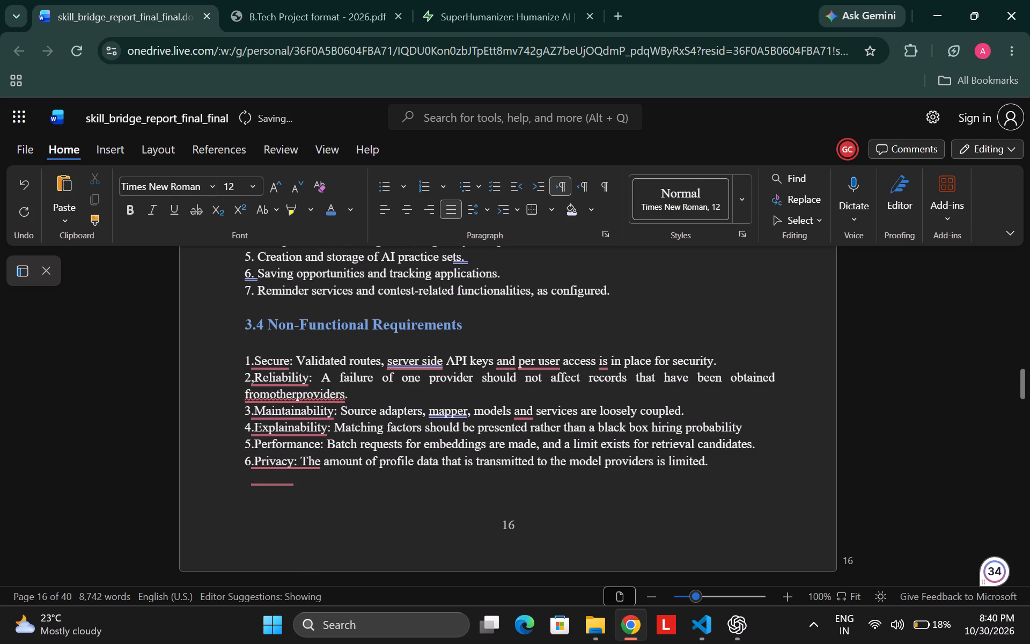
# Replace the hyphen in "time-consuming" with a space in the section 3.1 Problem Definition paragraph.
pyautogui.scroll(1, 362, 449)
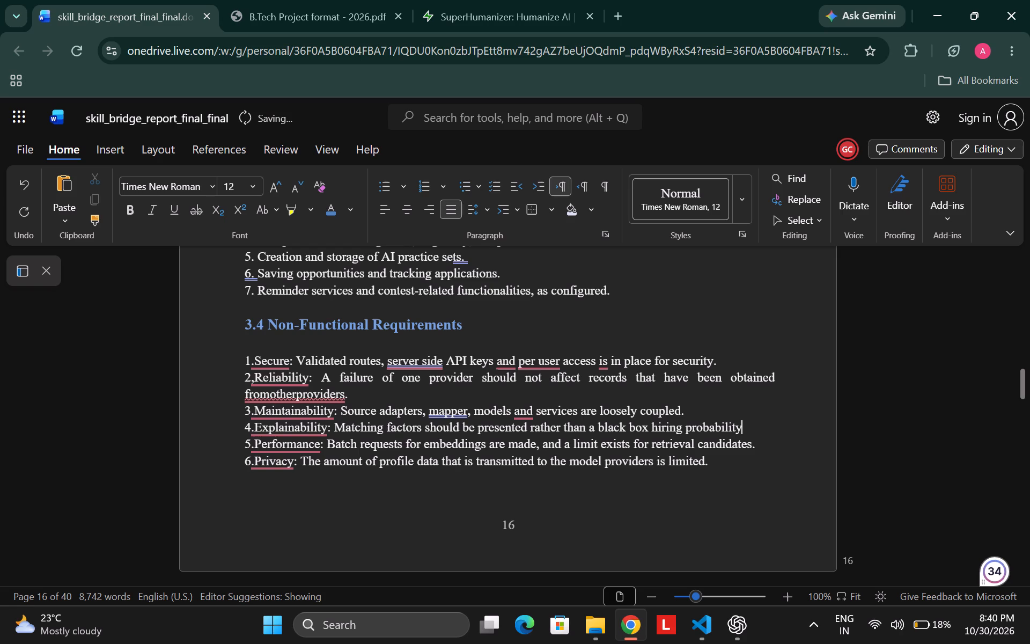
pyautogui.scroll(6, 364, 452)
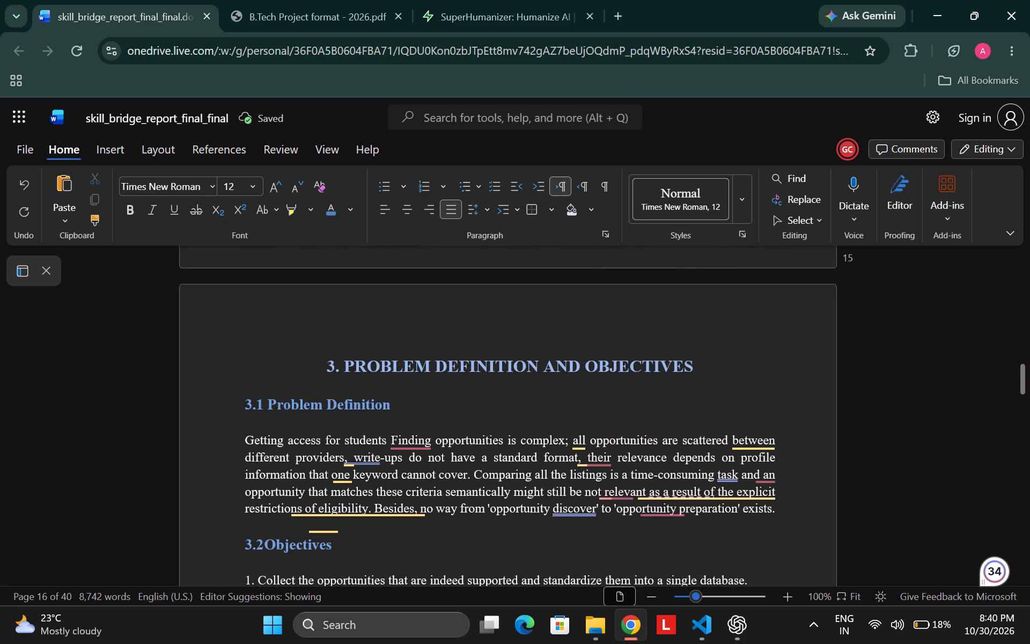
pyautogui.click(655, 478)
pyautogui.press('Right')
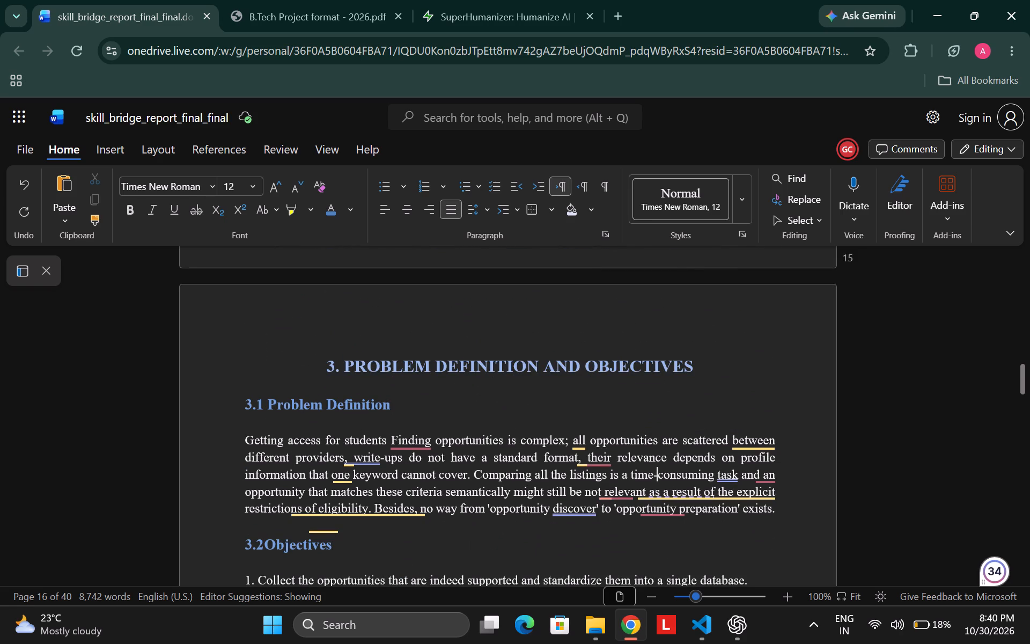
pyautogui.press('BackSpace')
pyautogui.press('space')
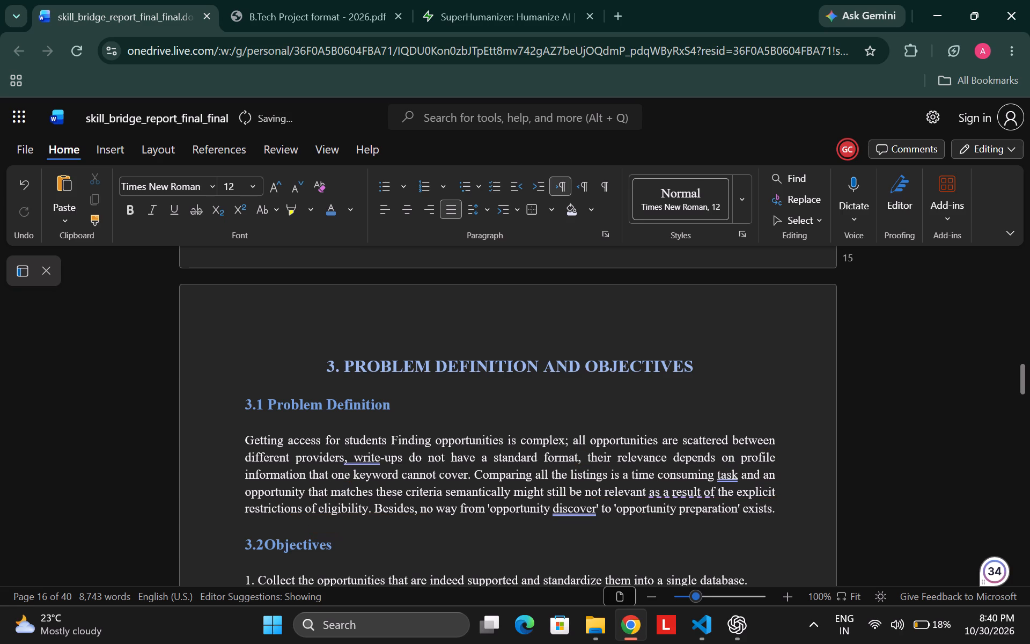
# Delete "the" from "as a result of the explicit restrictions" in section 3.1.
pyautogui.click(731, 486)
pyautogui.click(730, 492)
pyautogui.press('BackSpace')
pyautogui.press('BackSpace')
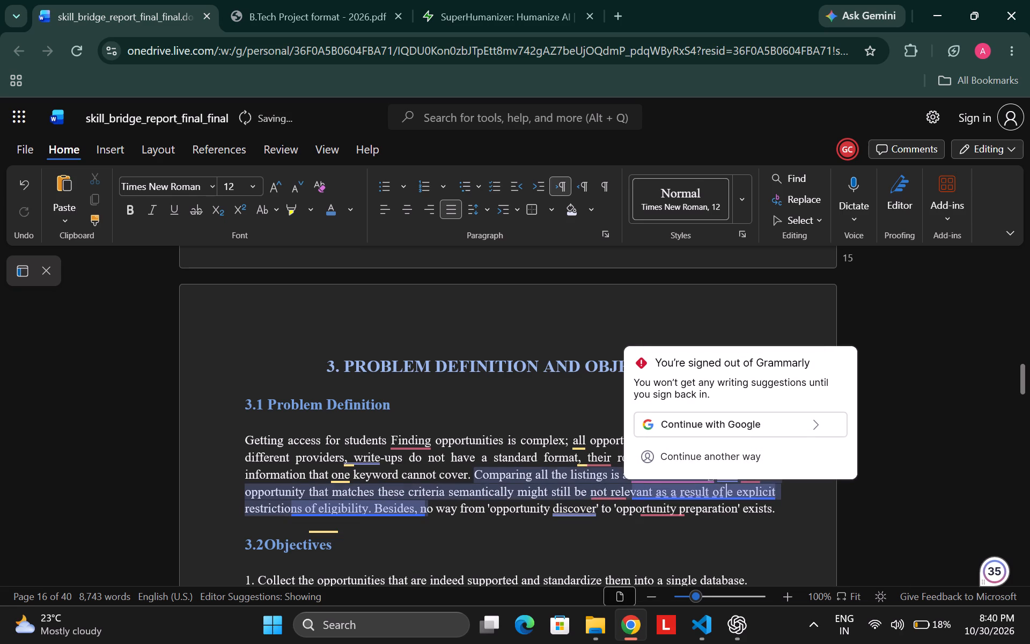
pyautogui.press('BackSpace')
pyautogui.press('Right')
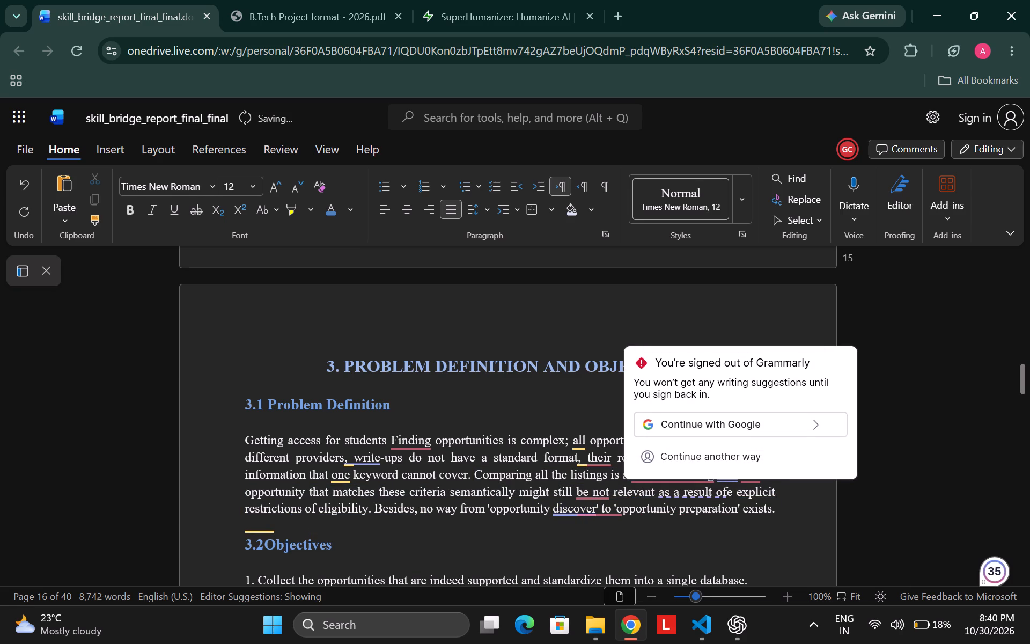
pyautogui.press('BackSpace')
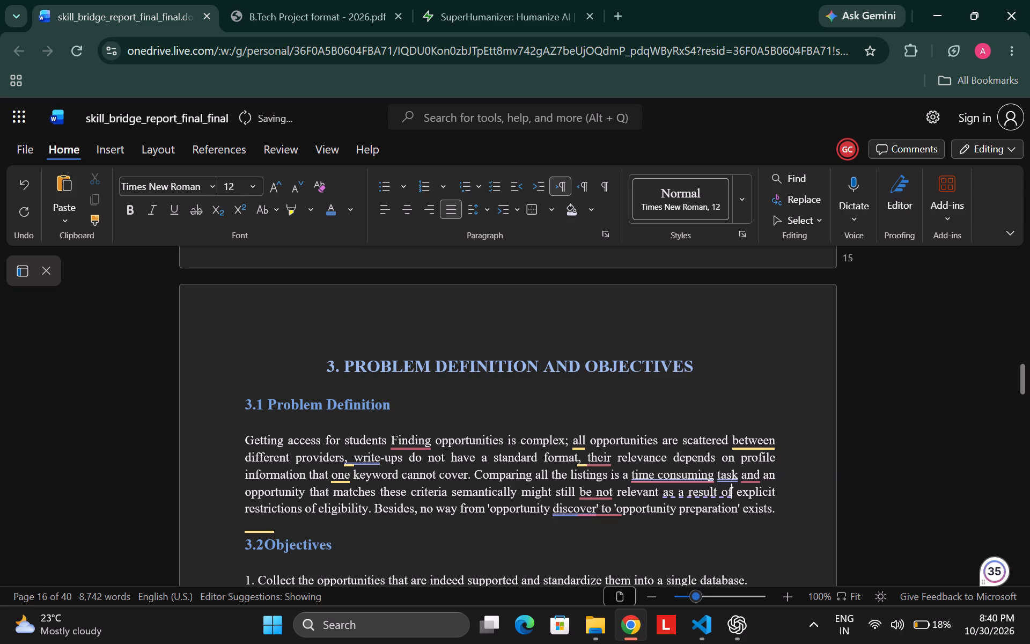
# Delete the space after "Besides," in the last sentence of section 3.1.
pyautogui.click(420, 510)
pyautogui.press('BackSpace')
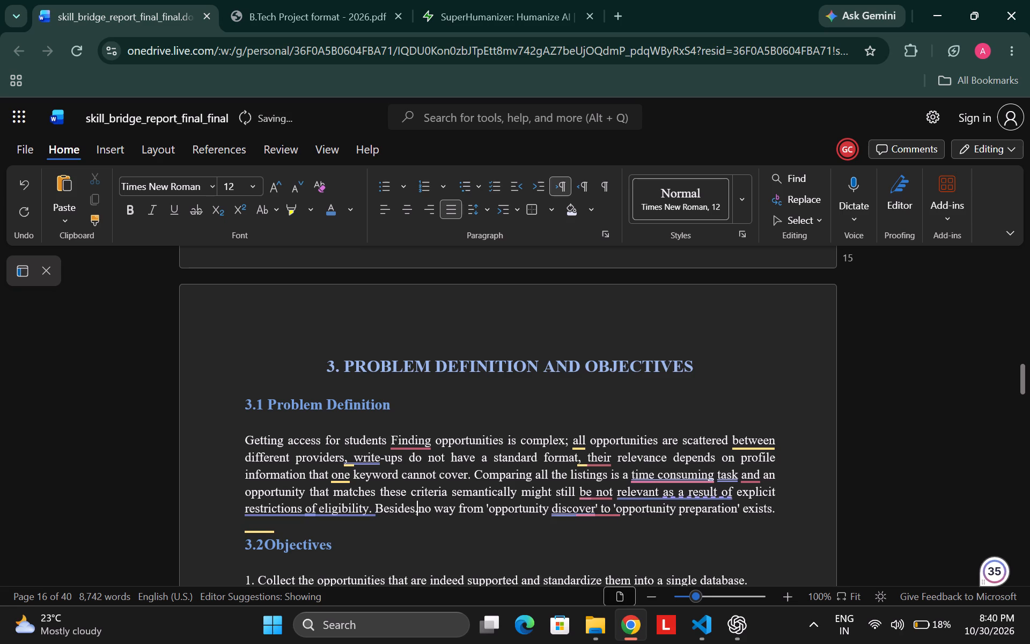
# Delete the opening quotation marks before both "opportunity" words and the closing one after "preparation" in the last sentence of section 3.1.
pyautogui.click(487, 507)
pyautogui.press('Right')
pyautogui.press('BackSpace')
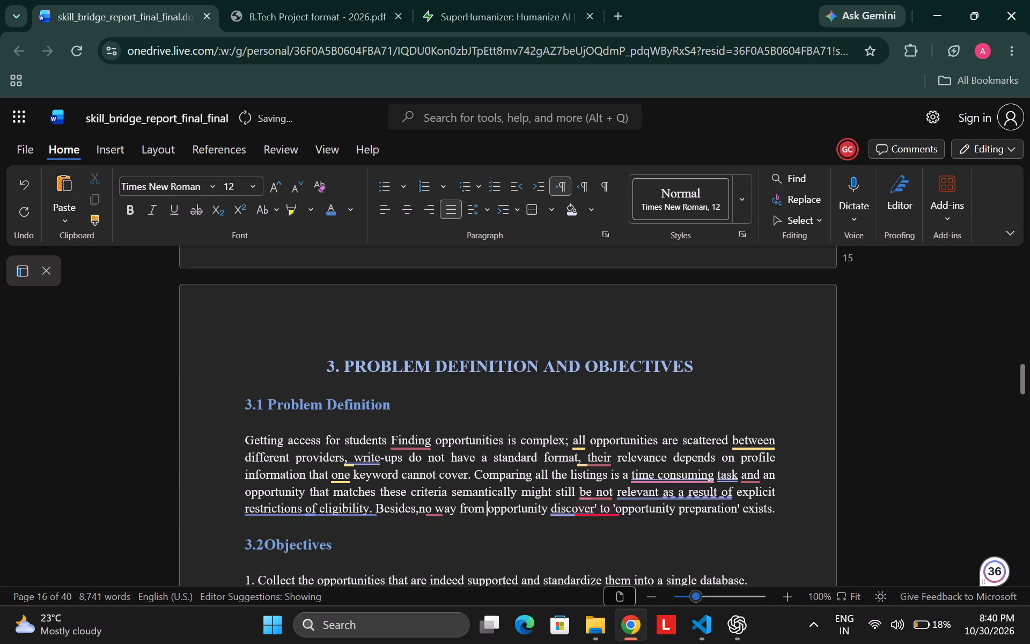
pyautogui.click(613, 503)
pyautogui.press('Right')
pyautogui.press('BackSpace')
pyautogui.press('space')
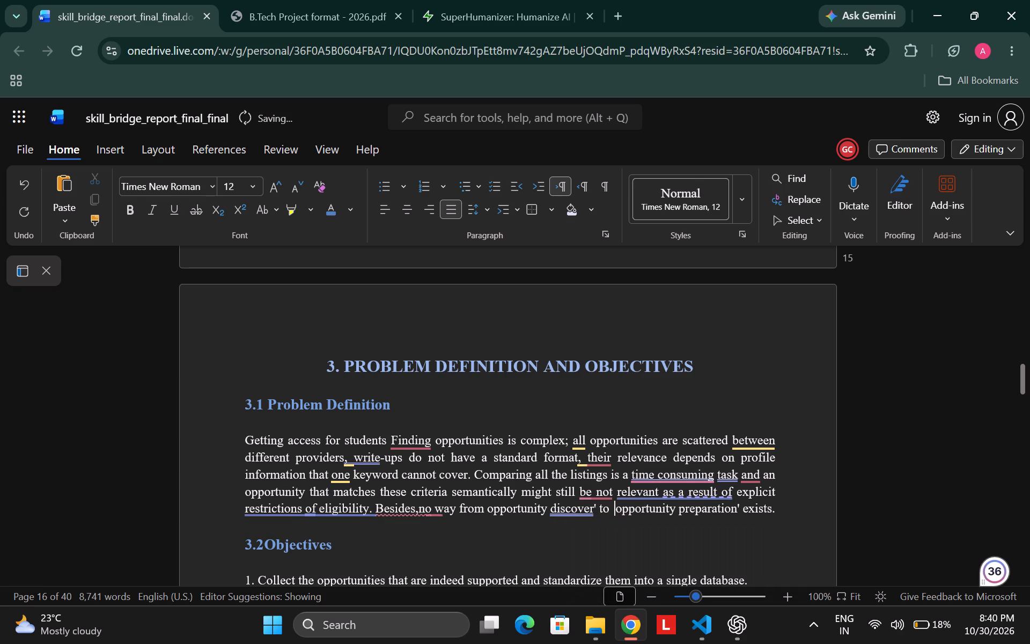
pyautogui.click(741, 512)
pyautogui.press('BackSpace')
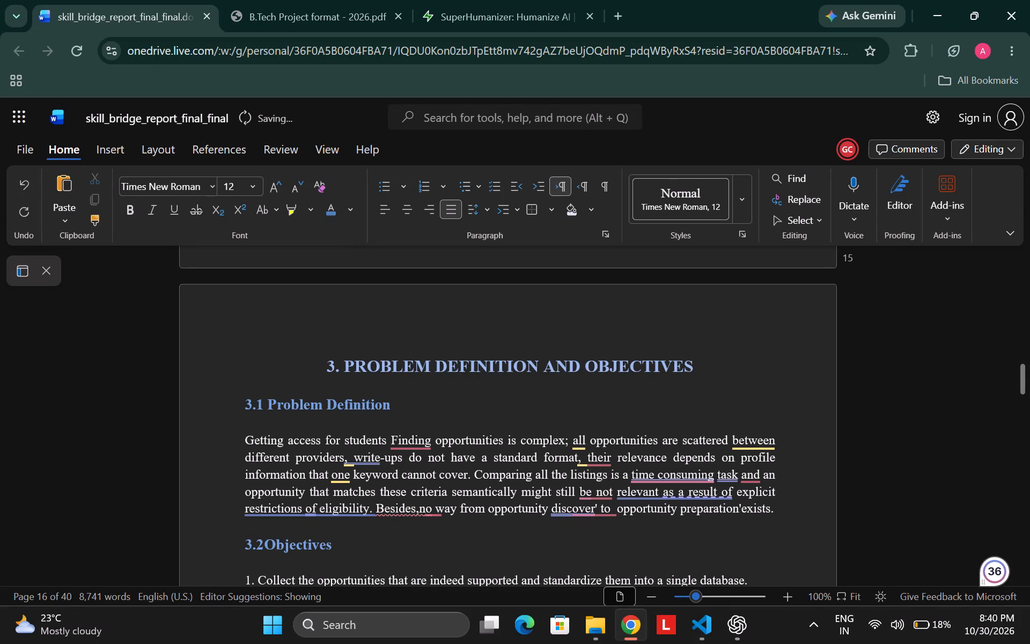
pyautogui.press('BackSpace')
pyautogui.press('space')
# Delete "the" before "part each one plays" in the introduction of section 2.13 Conceptual Comparison.
pyautogui.scroll(-1, 527, 433)
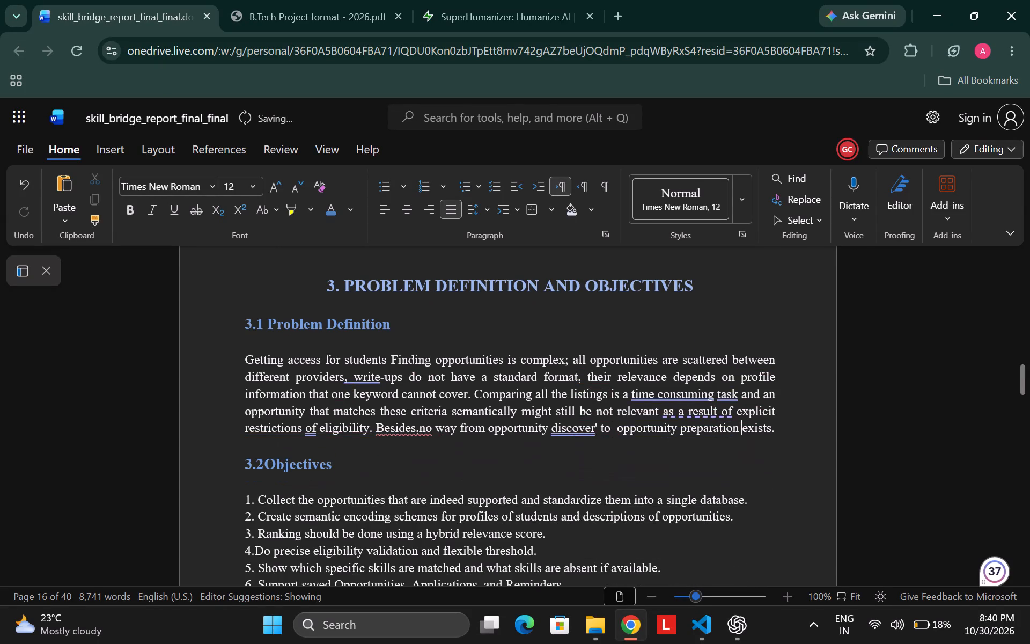
pyautogui.scroll(5, 527, 433)
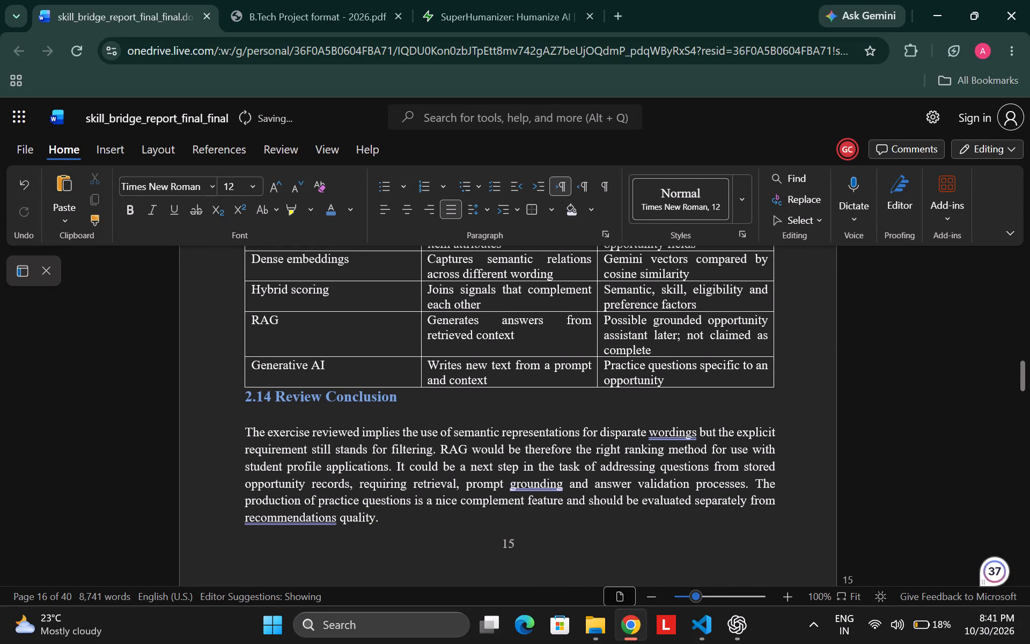
pyautogui.scroll(3, 520, 497)
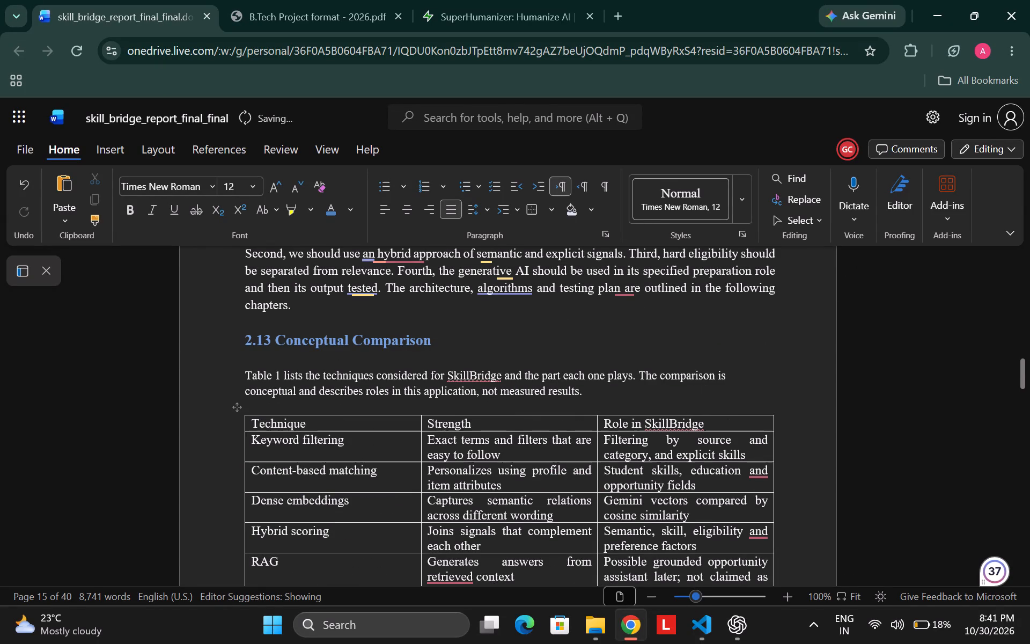
pyautogui.click(539, 377)
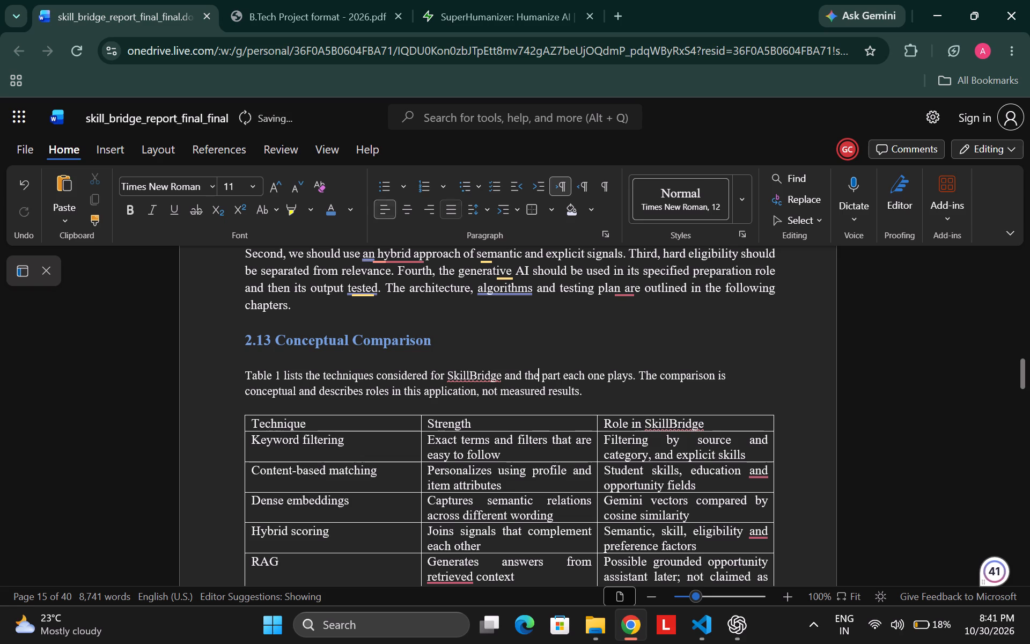
pyautogui.press('BackSpace')
pyautogui.press('BackSpace')
pyautogui.press('BackSpace')
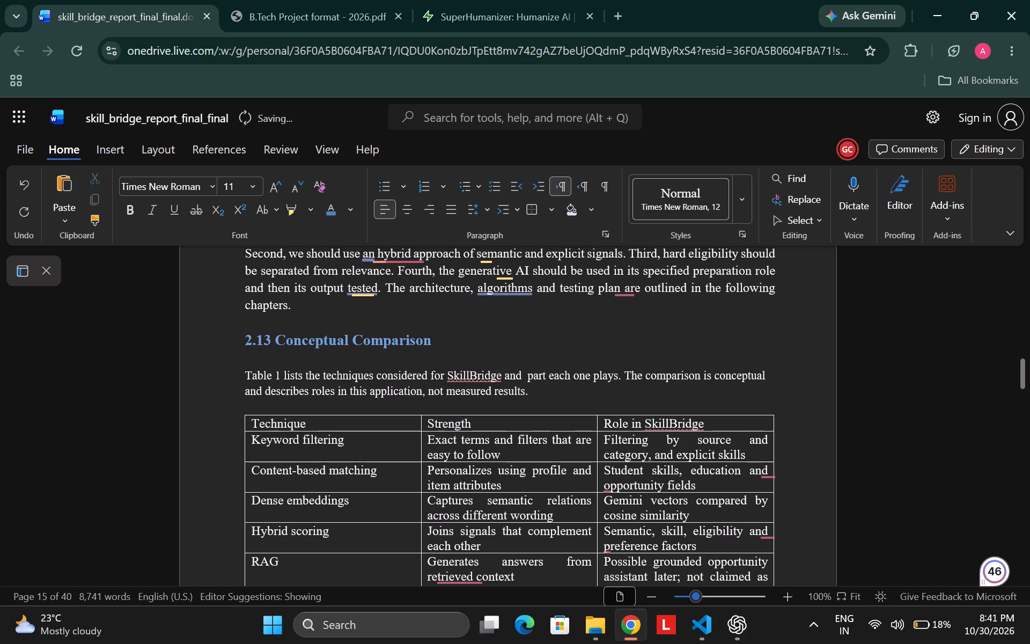
# Add an extra space between "semantic" and "and explicit signals" in section 2.12 Literature Summary.
pyautogui.scroll(2, 426, 423)
pyautogui.scroll(1, 484, 452)
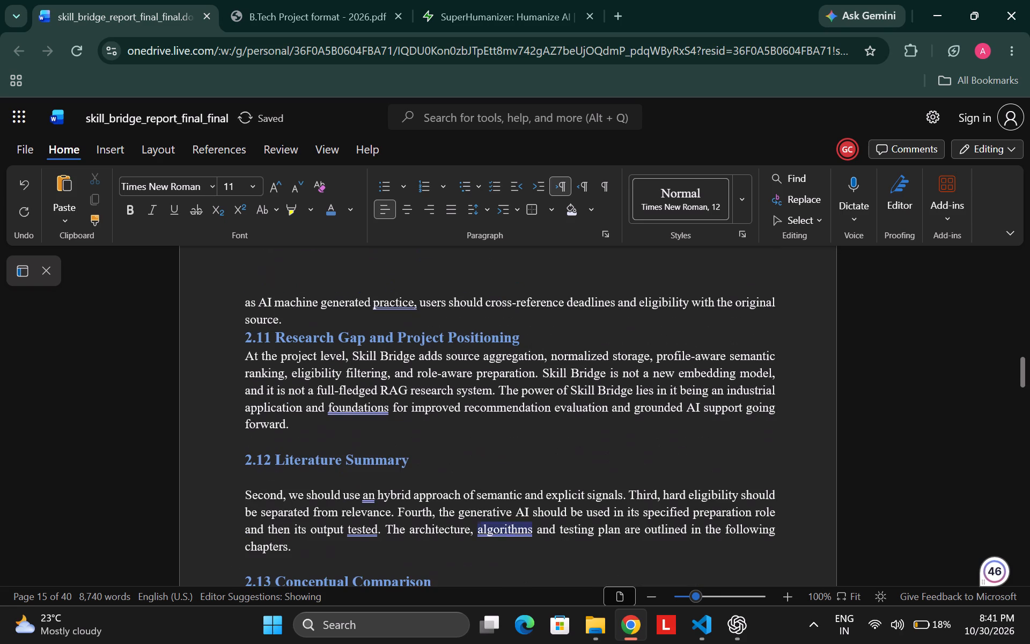
pyautogui.click(524, 499)
pyautogui.press('space')
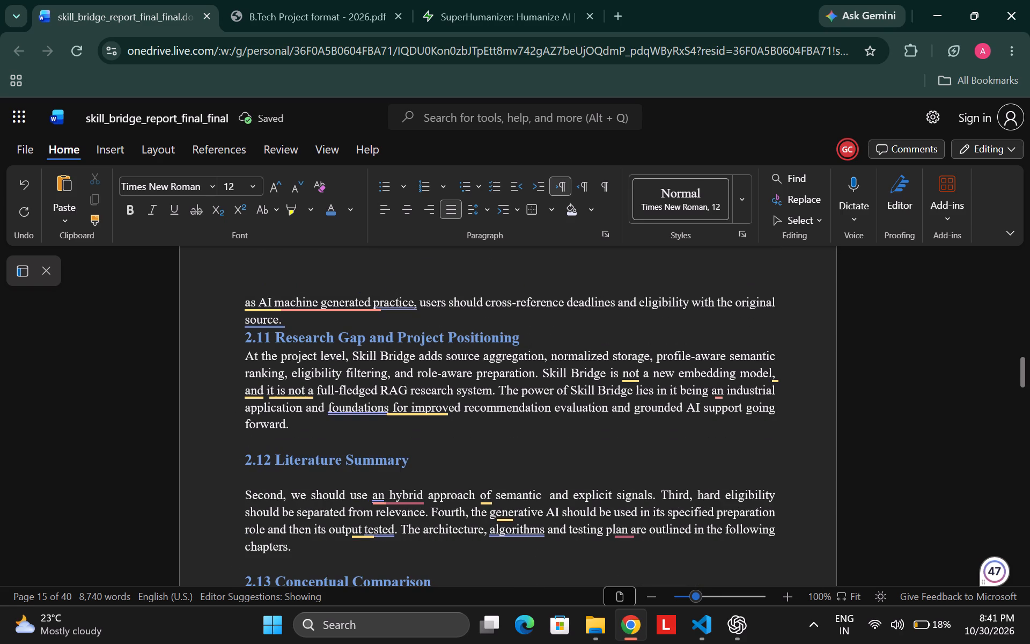
# Delete "the" before "following chapters" at the end of section 2.12 Literature Summary.
pyautogui.scroll(-1, 625, 516)
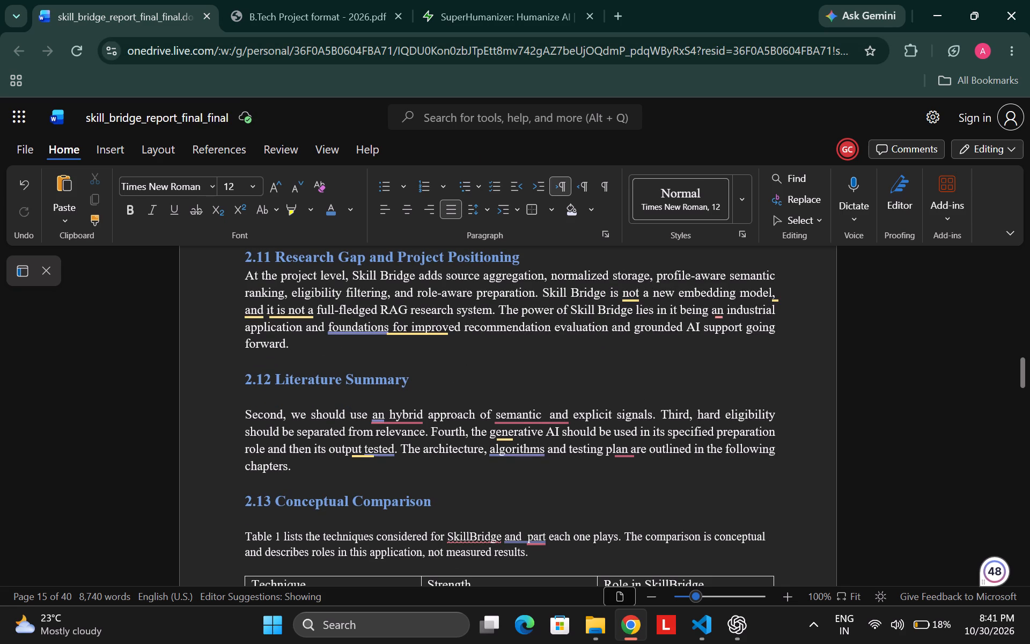
pyautogui.click(725, 445)
pyautogui.press('BackSpace')
pyautogui.press('BackSpace')
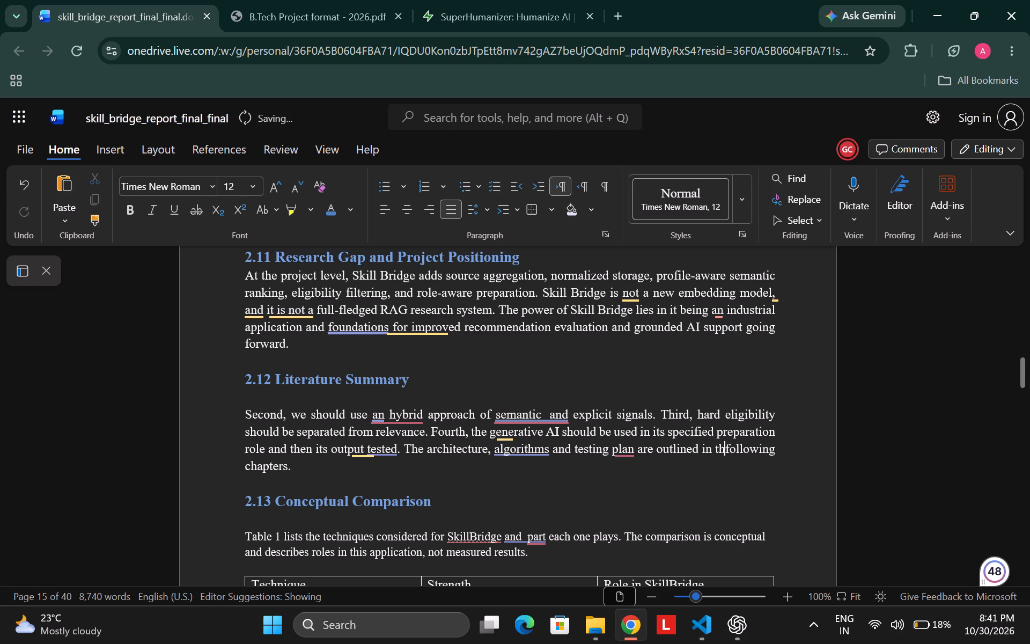
pyautogui.press('BackSpace')
pyautogui.press('BackSpace')
pyautogui.press('BackSpace')
pyautogui.press('space')
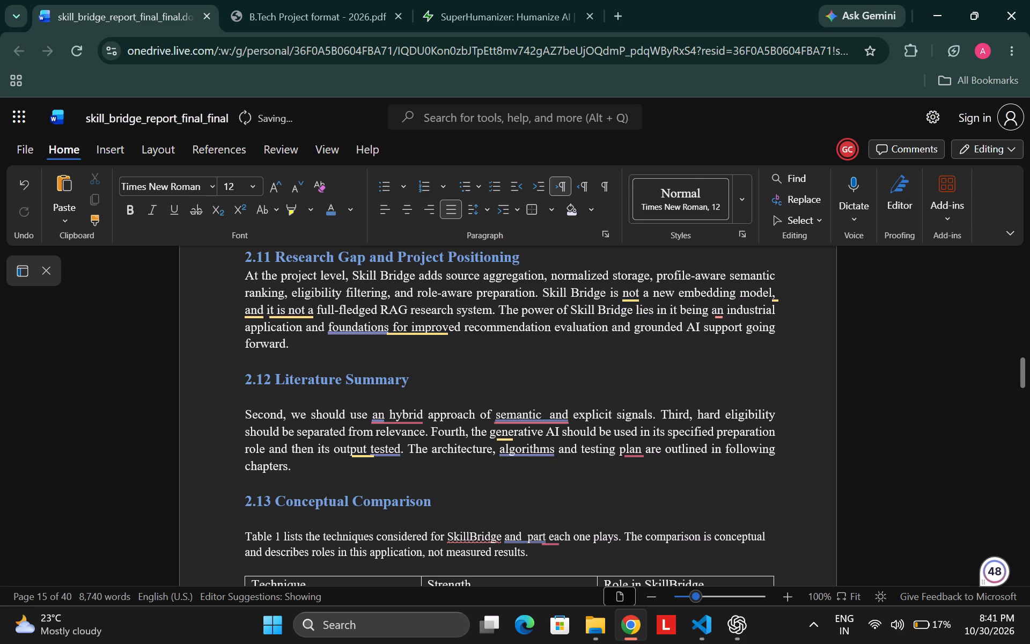
# Delete the comma after "Second" at the start of section 2.12 Literature Summary.
pyautogui.click(290, 416)
pyautogui.press('BackSpace')
pyautogui.press('BackSpace')
pyautogui.press('space')
# Delete the comma after "At the project level" and replace the hyphen in "full-fledged" with a space in section 2.11.
pyautogui.scroll(1, 594, 399)
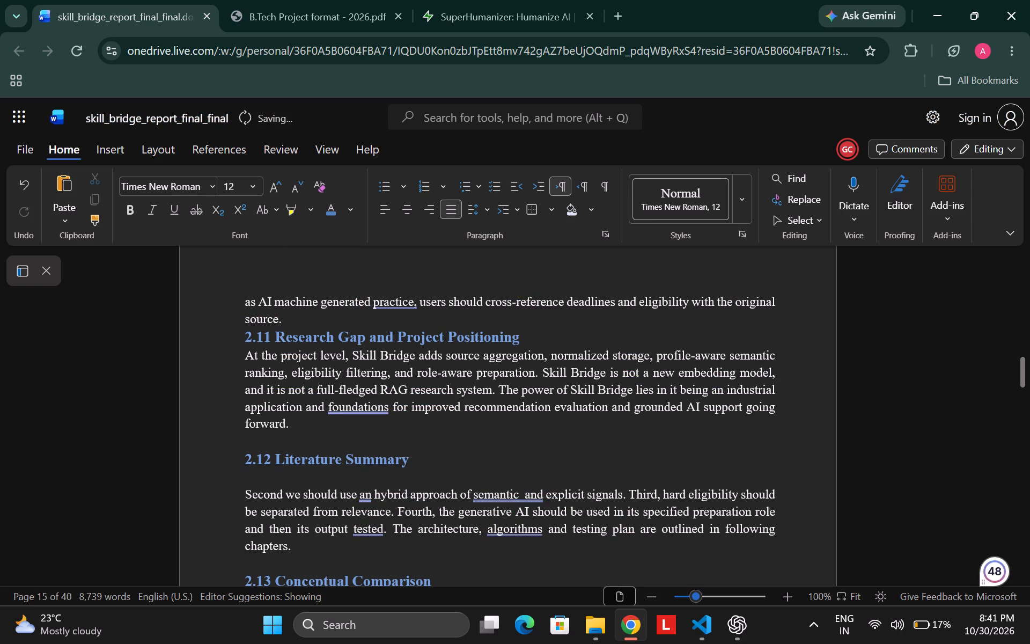
pyautogui.click(347, 358)
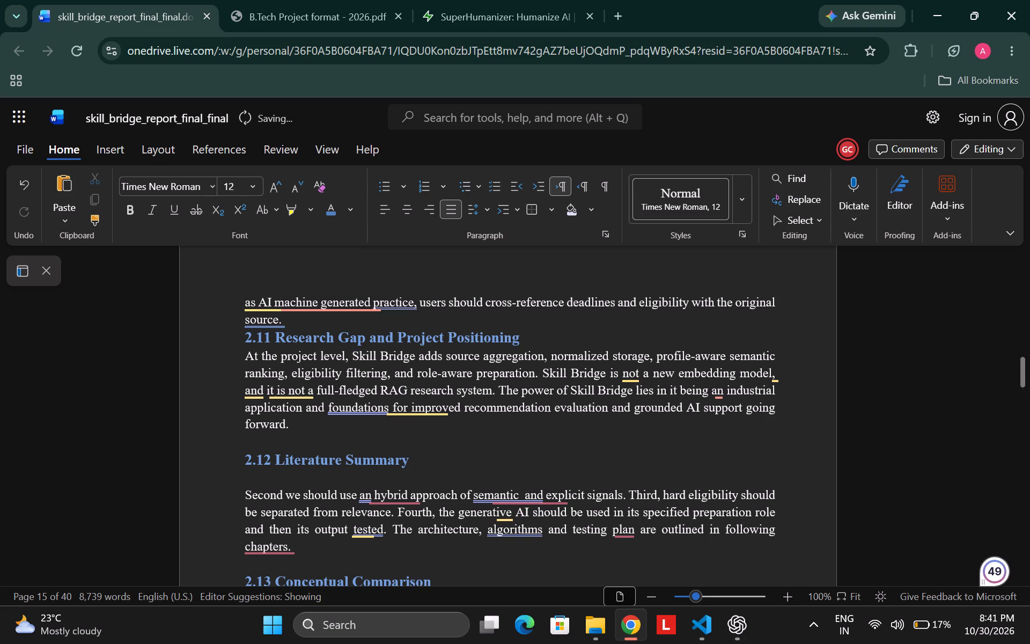
pyautogui.press('BackSpace')
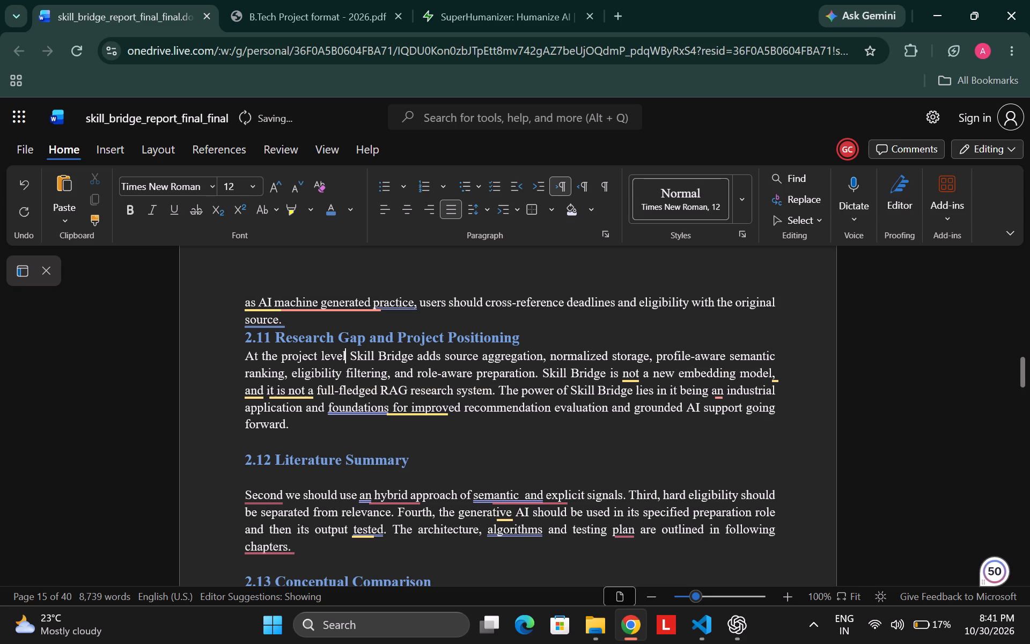
pyautogui.click(335, 393)
pyautogui.press('Right')
pyautogui.press('BackSpace')
pyautogui.press('space')
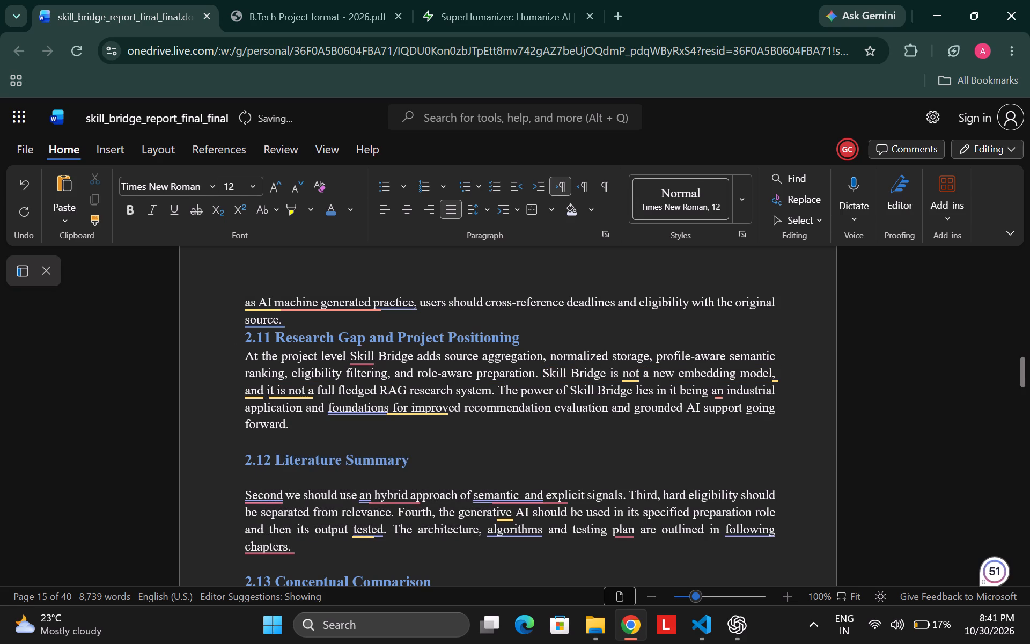
pyautogui.scroll(2, 435, 398)
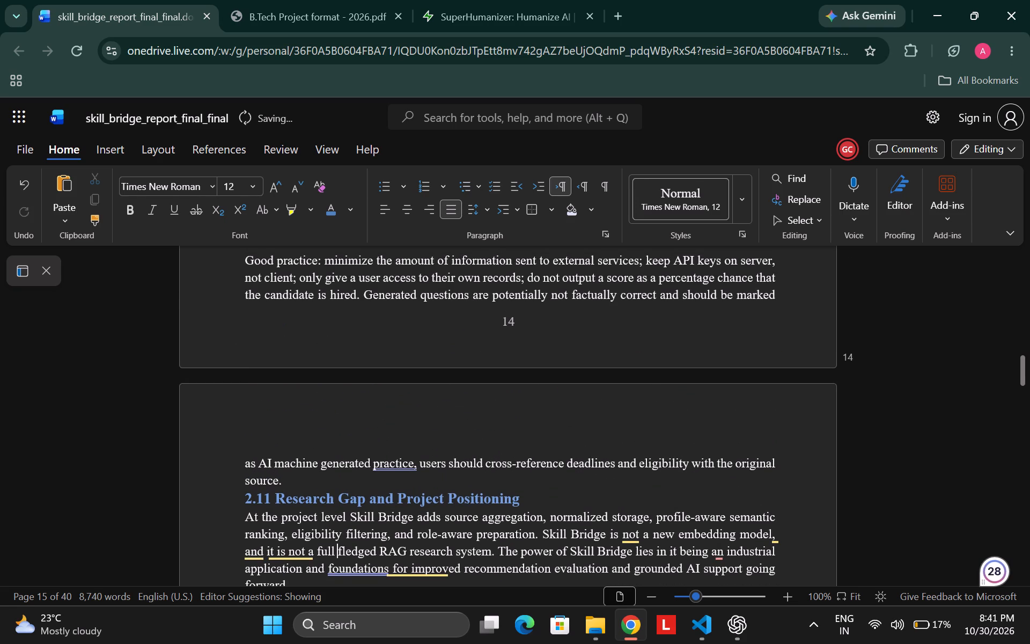
pyautogui.scroll(4, 440, 483)
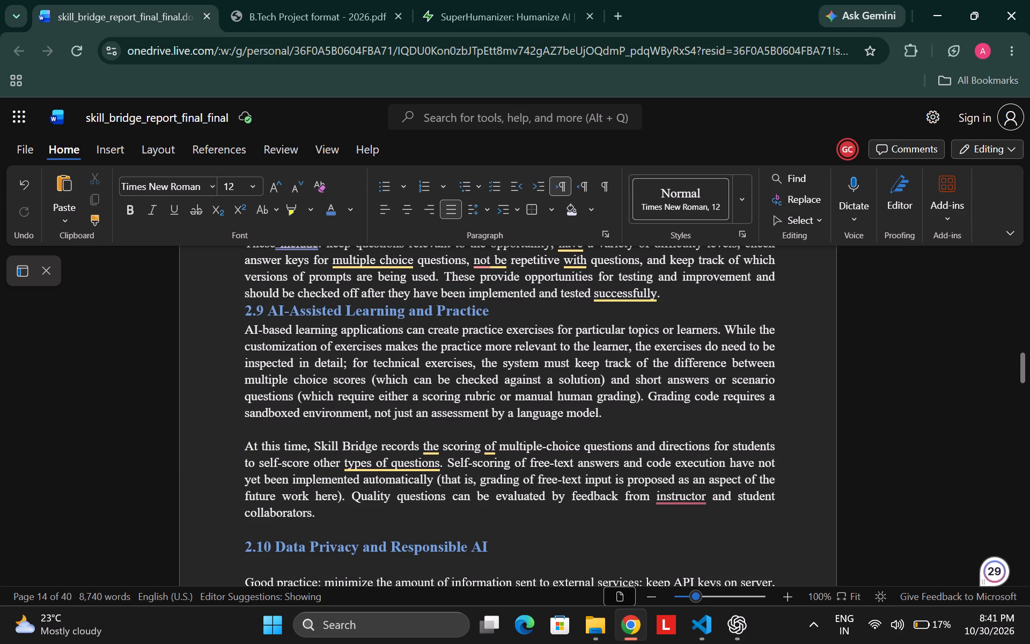
pyautogui.scroll(-2, 455, 394)
pyautogui.scroll(3, 455, 394)
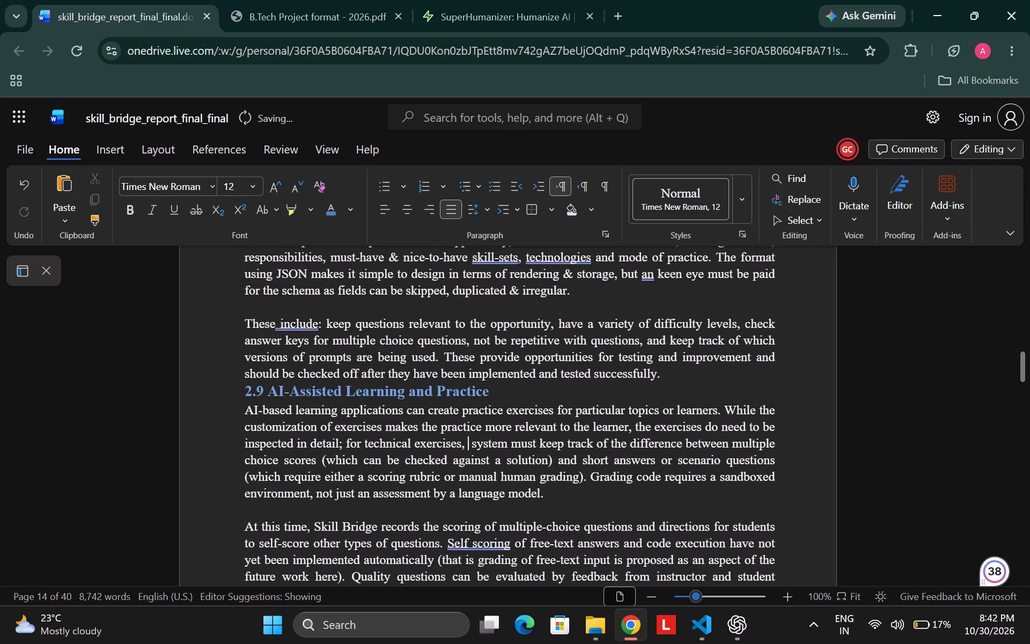
pyautogui.press('BackSpace')
pyautogui.click(630, 441)
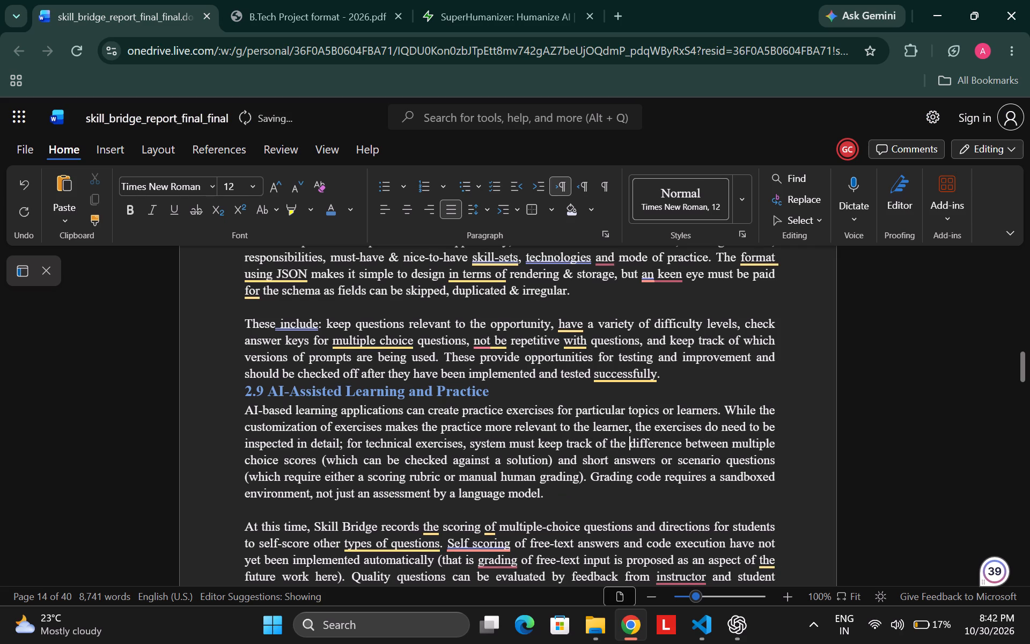
pyautogui.press('BackSpace')
pyautogui.press('BackSpace')
pyautogui.press('BackSpace')
pyautogui.press('BackSpace')
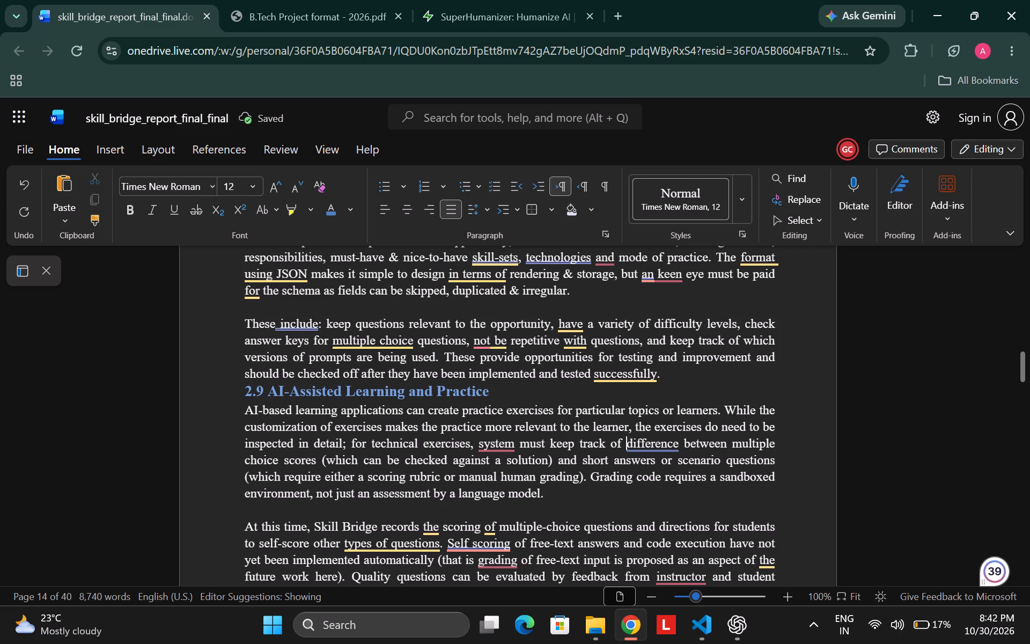
pyautogui.click(457, 496)
pyautogui.press('BackSpace')
# Insert a blank line before and after the heading 2.9 AI-Assisted Learning and Practice.
pyautogui.scroll(1, 683, 404)
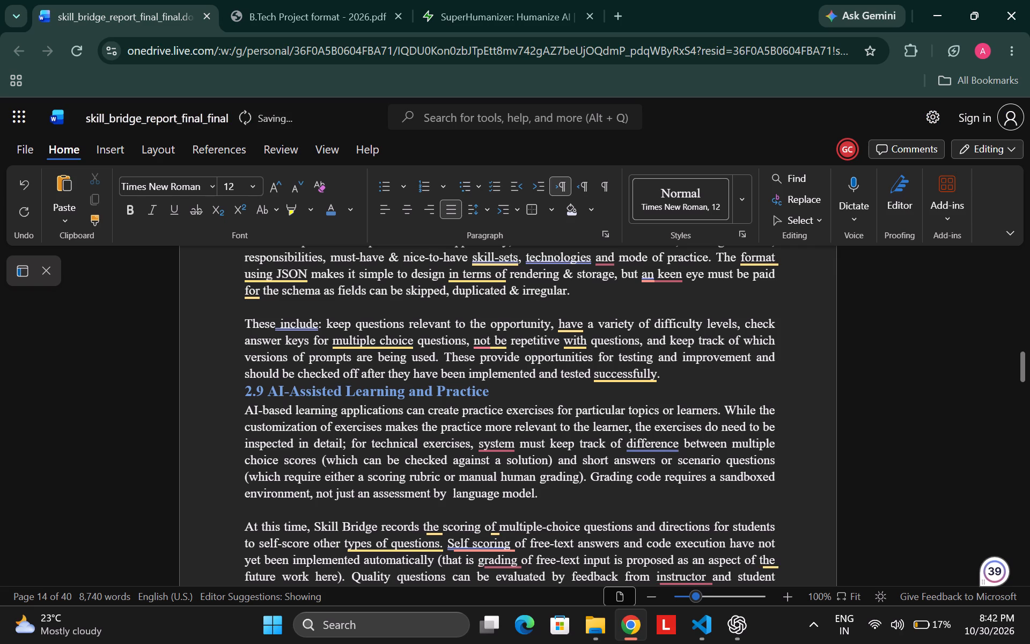
pyautogui.scroll(1, 627, 399)
pyautogui.scroll(-1, 373, 416)
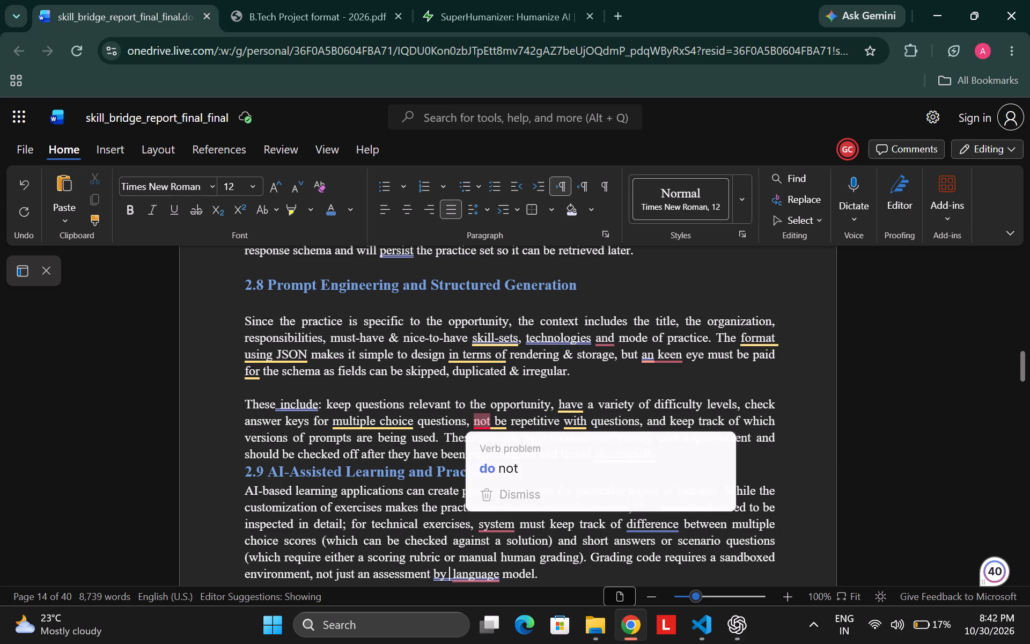
pyautogui.click(758, 465)
pyautogui.click(698, 455)
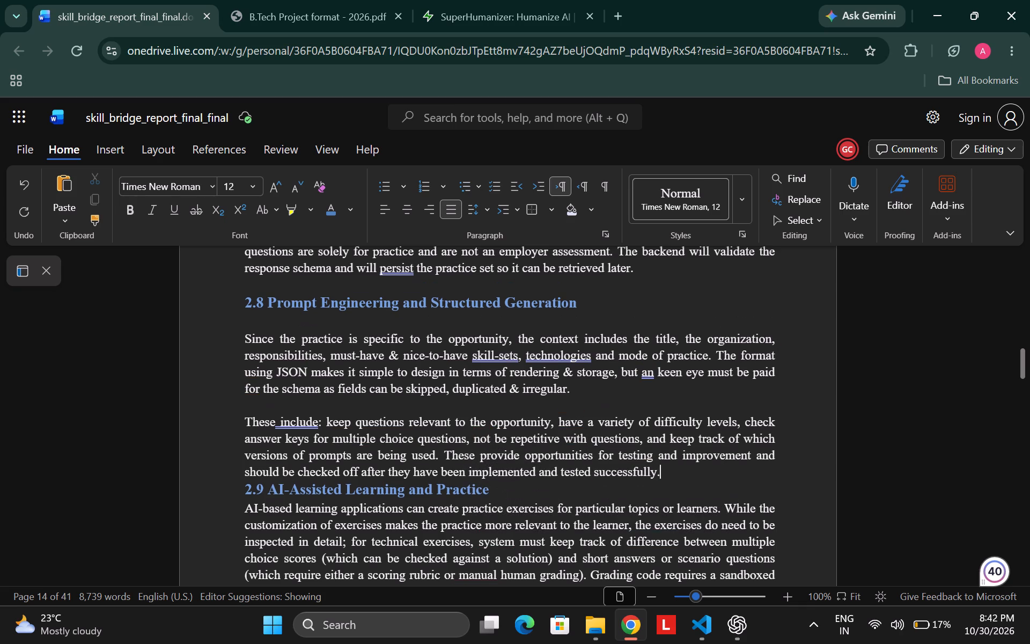
pyautogui.press('Return')
pyautogui.scroll(2, 521, 455)
pyautogui.scroll(-3, 521, 455)
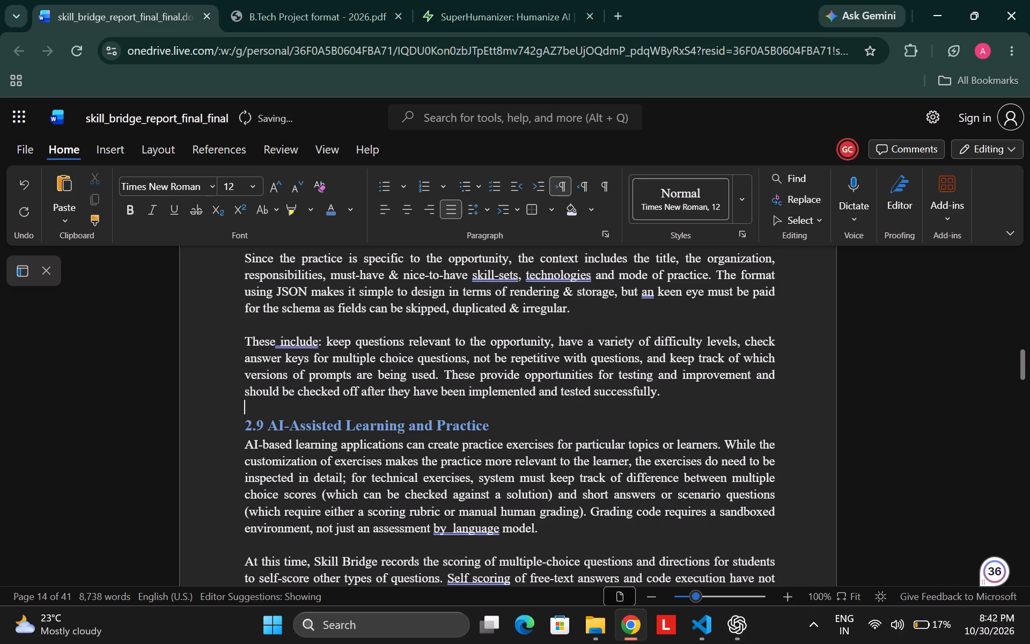
pyautogui.click(504, 429)
pyautogui.press('Return')
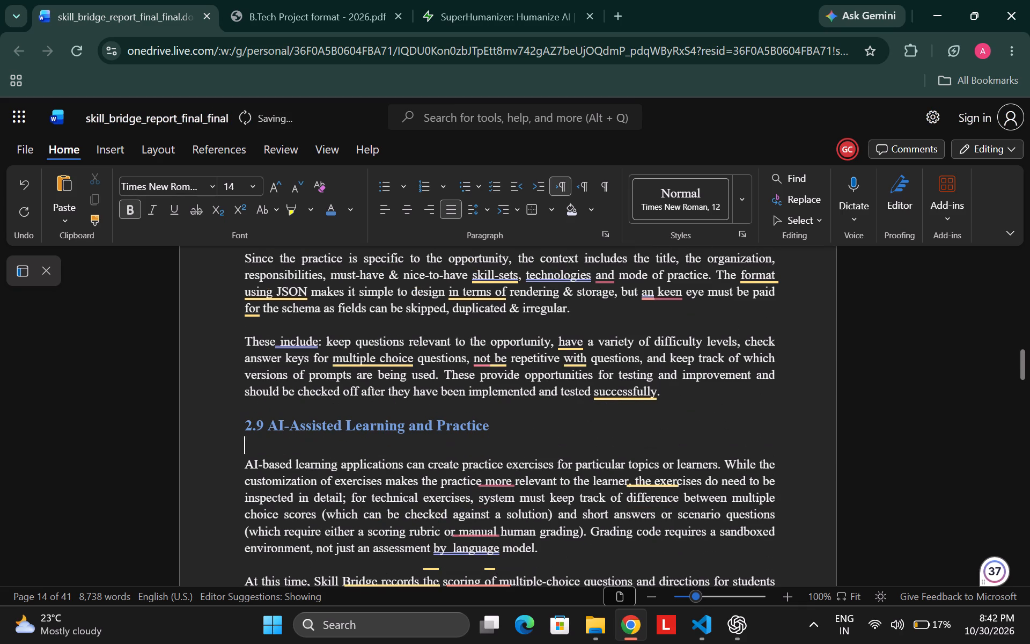
# Replace the hyphen in "embedding-based" with a space and delete the comma after "opportunity records" in section 2.6's second paragraph.
pyautogui.scroll(5, 512, 428)
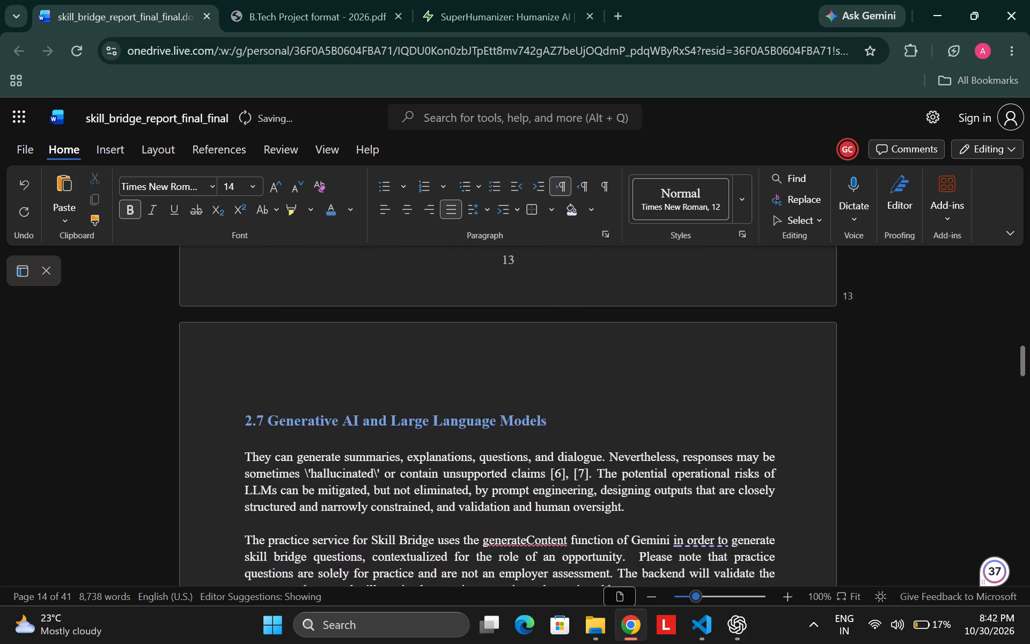
pyautogui.scroll(4, 511, 424)
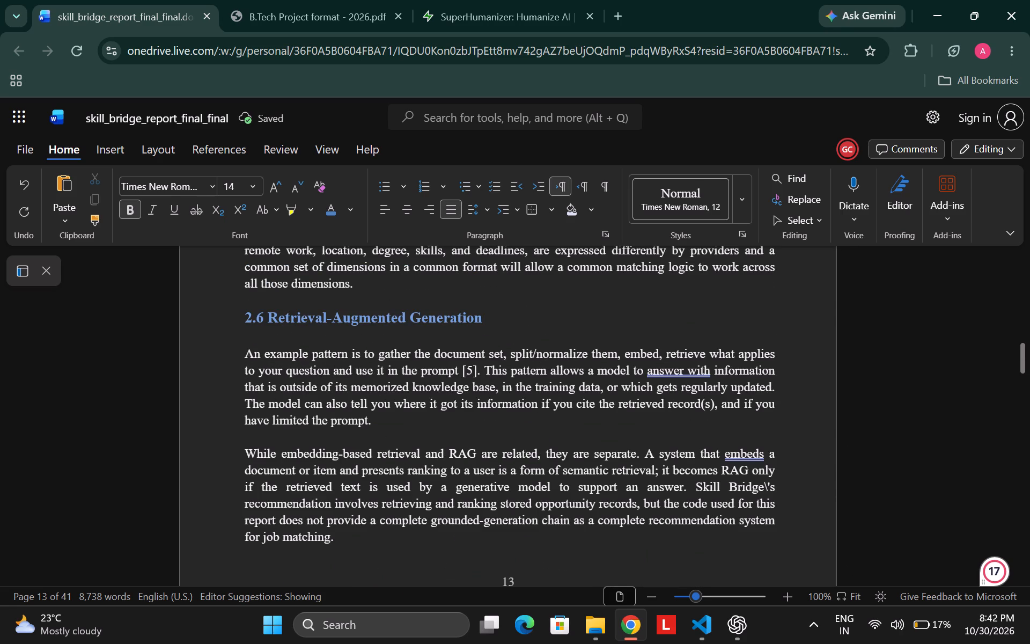
pyautogui.click(370, 547)
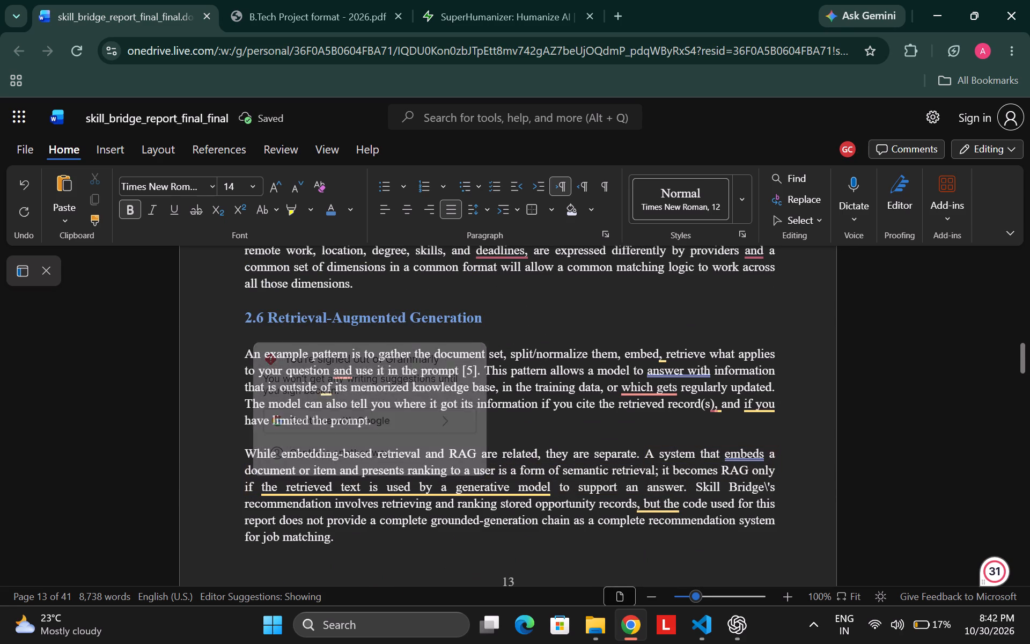
pyautogui.click(339, 455)
pyautogui.press('Right')
pyautogui.press('BackSpace')
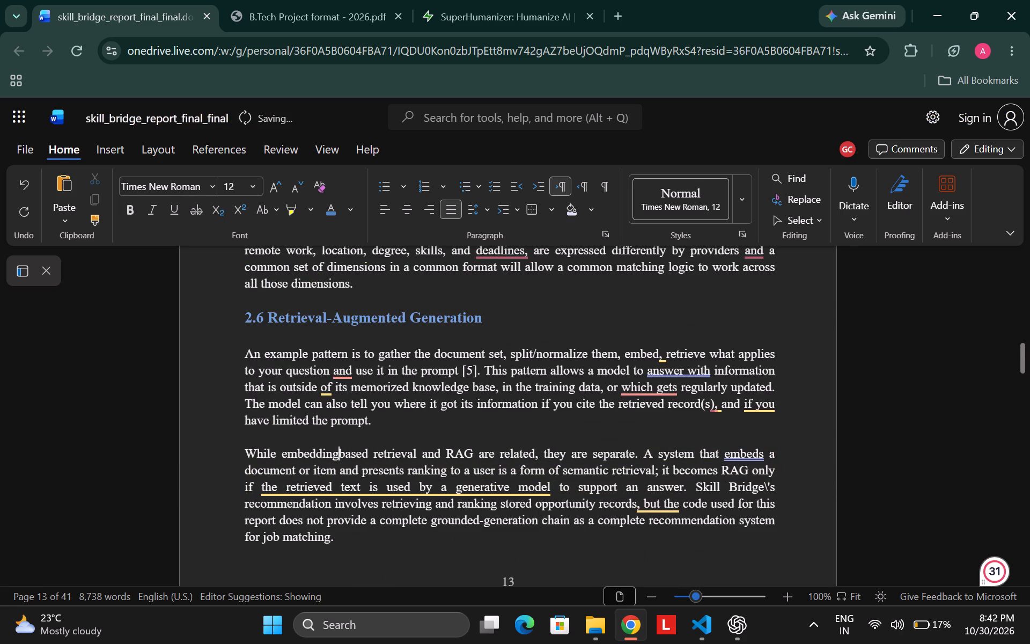
pyautogui.press('space')
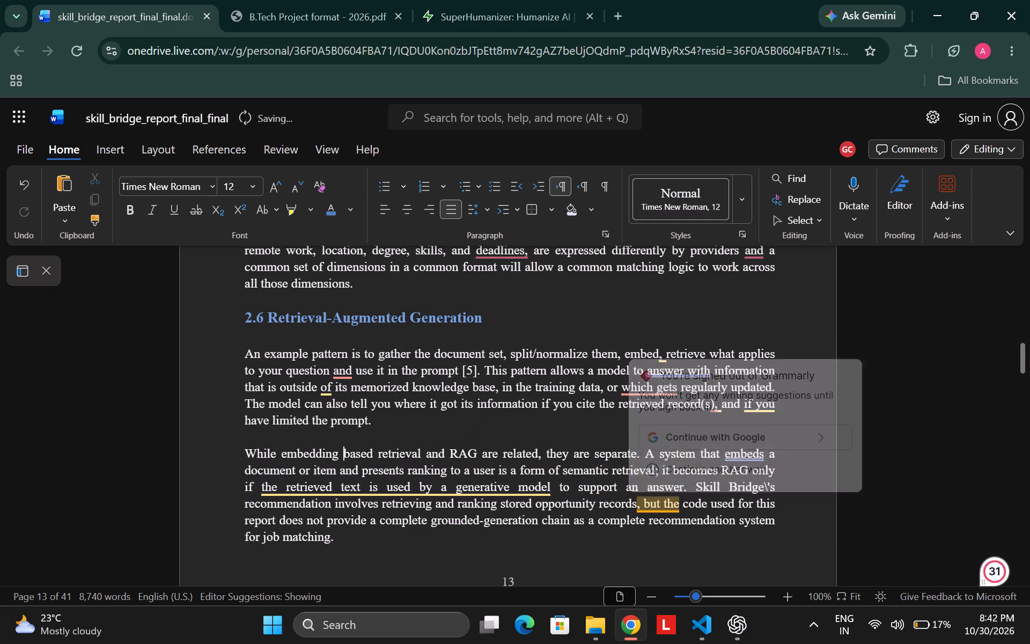
pyautogui.click(643, 507)
pyautogui.press('BackSpace')
pyautogui.press('BackSpace')
pyautogui.press('space')
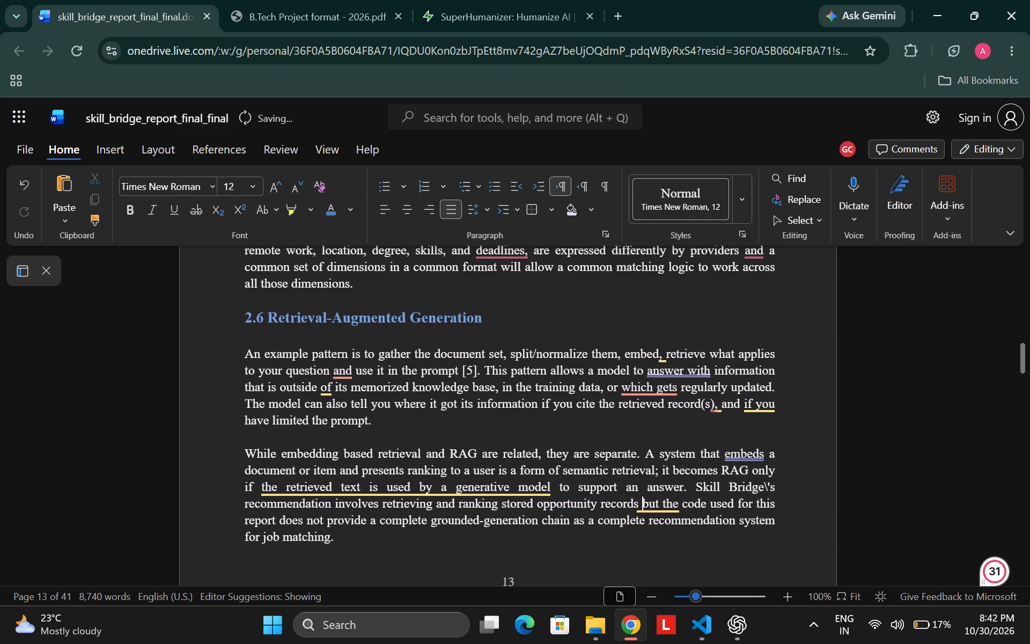
# Replace the hyphen in "intuitively-selected" with a space and delete the comma after "cutoff" in section 2.4 Hybrid Recommendation.
pyautogui.scroll(1, 503, 505)
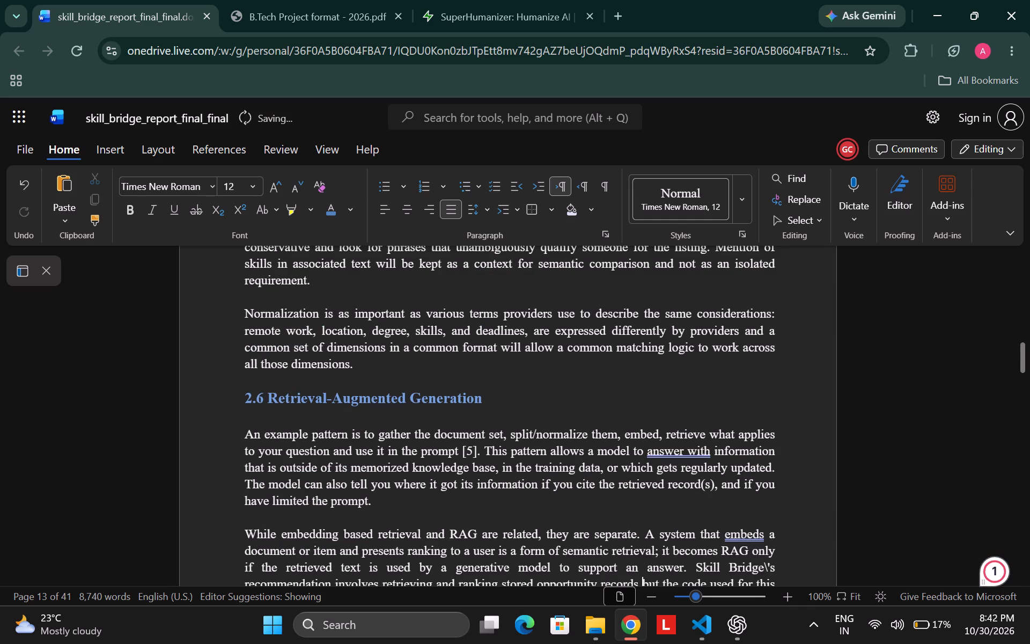
pyautogui.scroll(1, 495, 475)
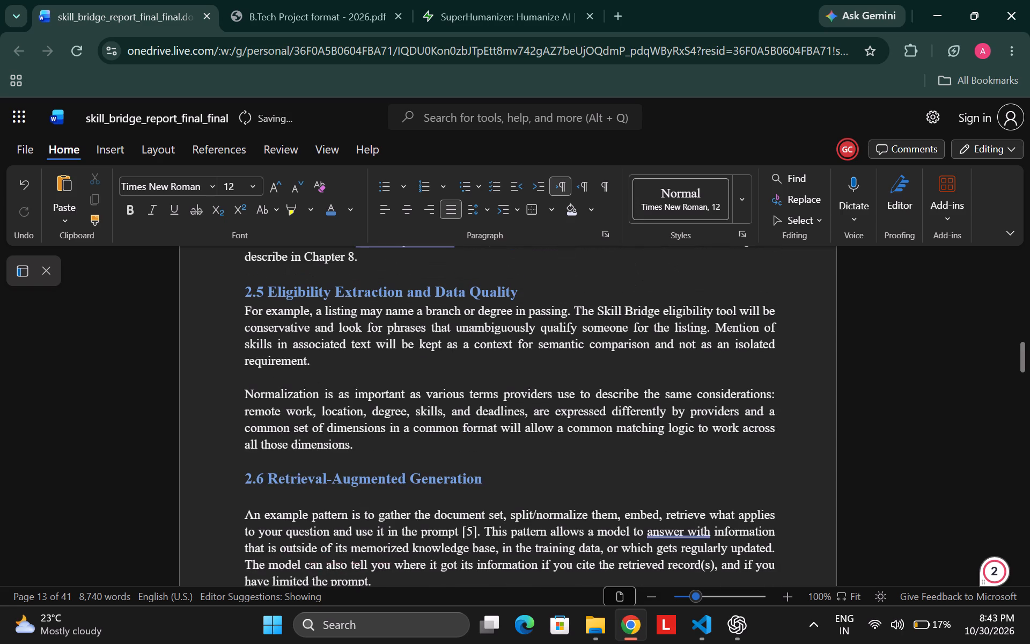
pyautogui.scroll(1, 378, 436)
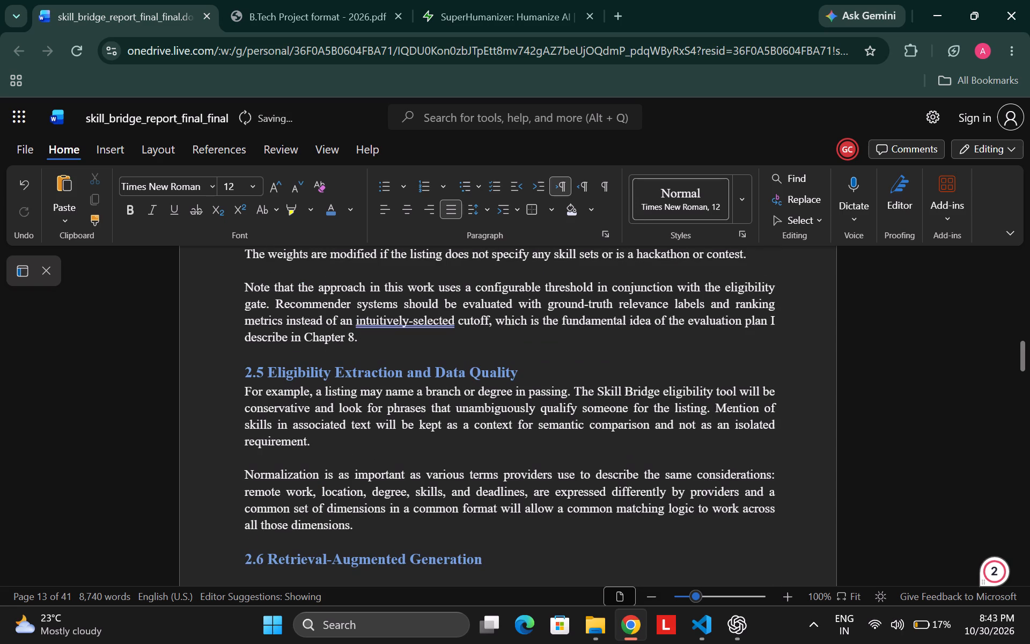
pyautogui.scroll(3, 378, 436)
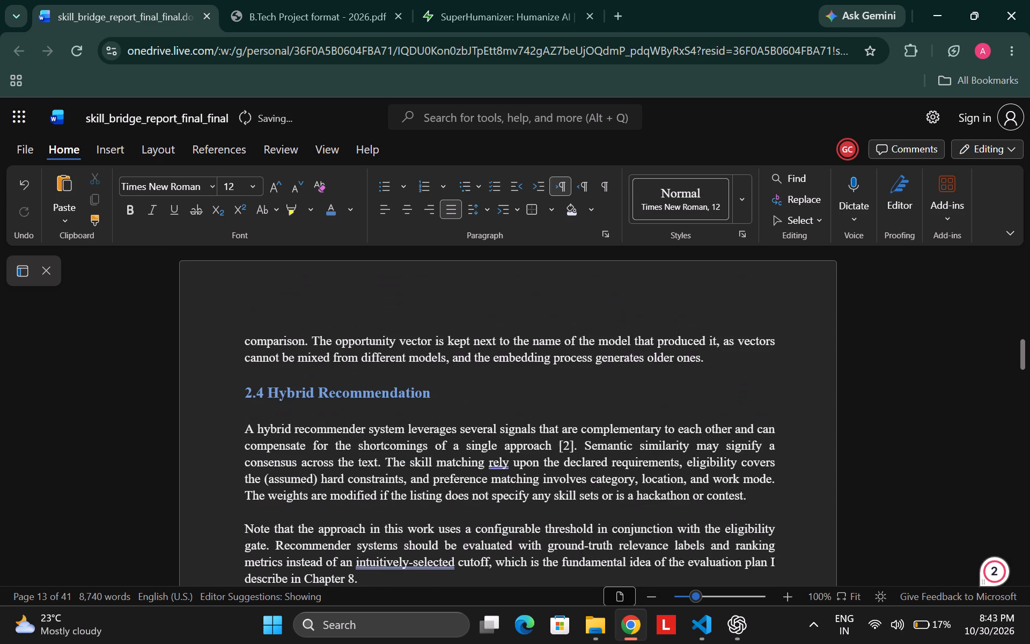
pyautogui.scroll(-1, 380, 436)
pyautogui.click(414, 478)
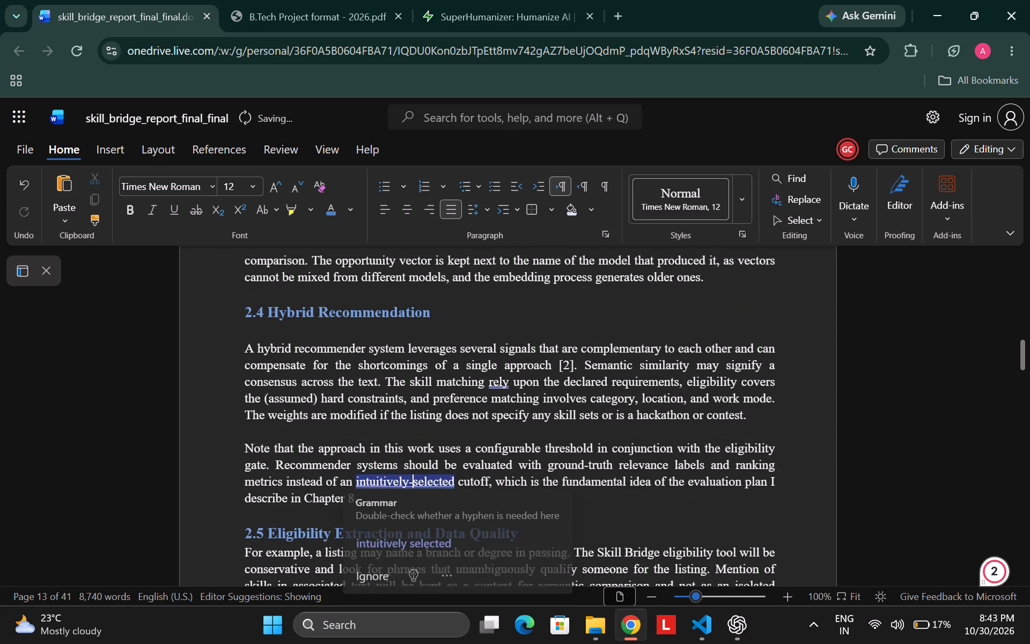
pyautogui.press('BackSpace')
pyautogui.press('space')
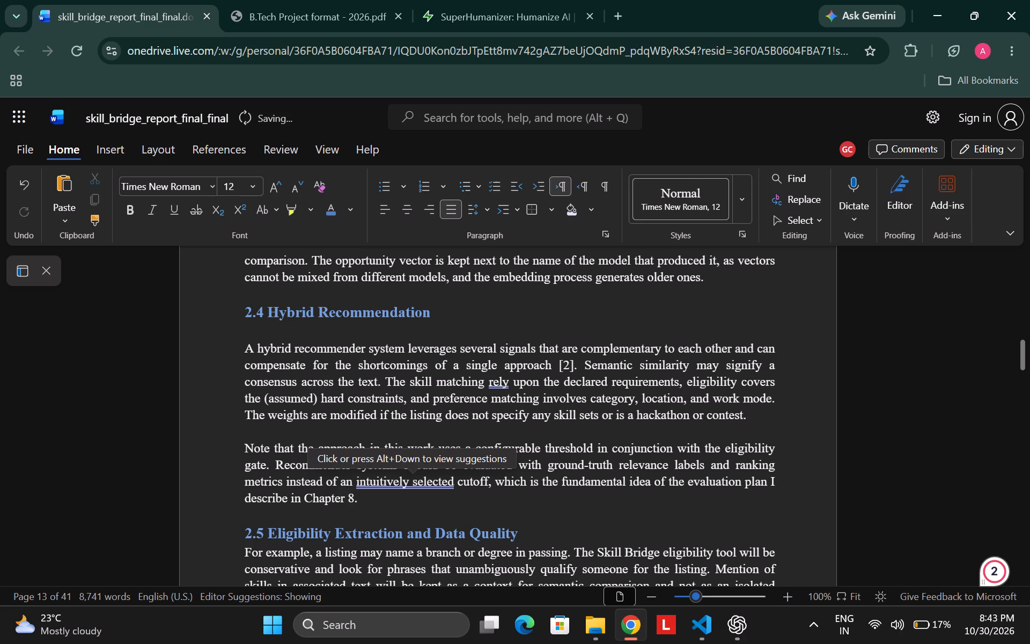
pyautogui.click(494, 487)
pyautogui.press('BackSpace')
pyautogui.press('BackSpace')
pyautogui.press('space')
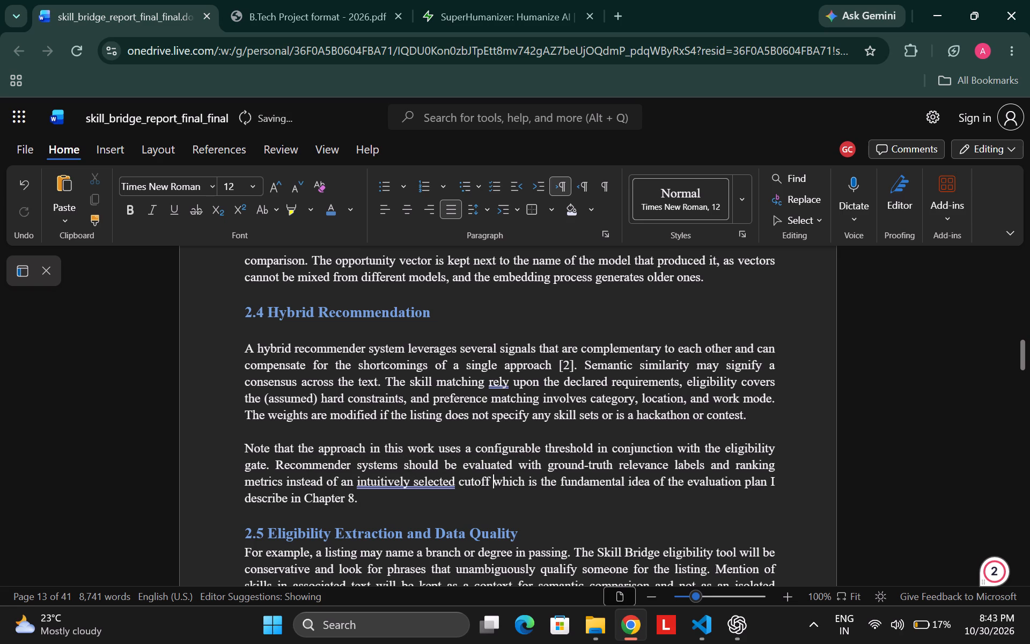
# In section 2.4 Hybrid Recommendation, replace the hyphen in "ground-truth" with a space and delete "the" before "(assumed) hard constraints".
pyautogui.click(587, 472)
pyautogui.press('BackSpace')
pyautogui.press('space')
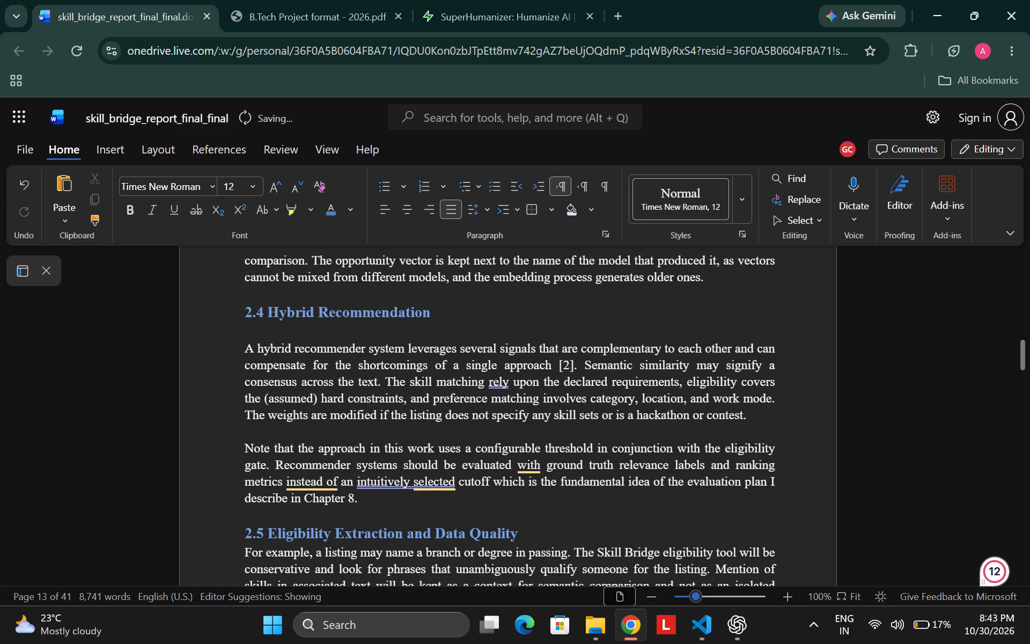
pyautogui.scroll(1, 636, 437)
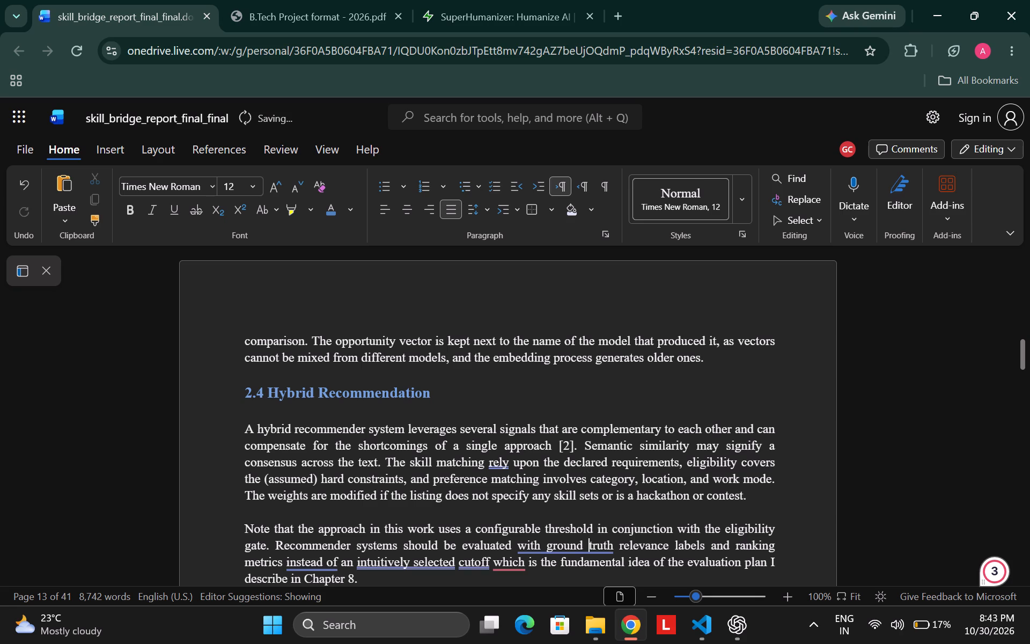
pyautogui.click(260, 478)
pyautogui.press('BackSpace')
pyautogui.press('BackSpace')
pyautogui.press('BackSpace')
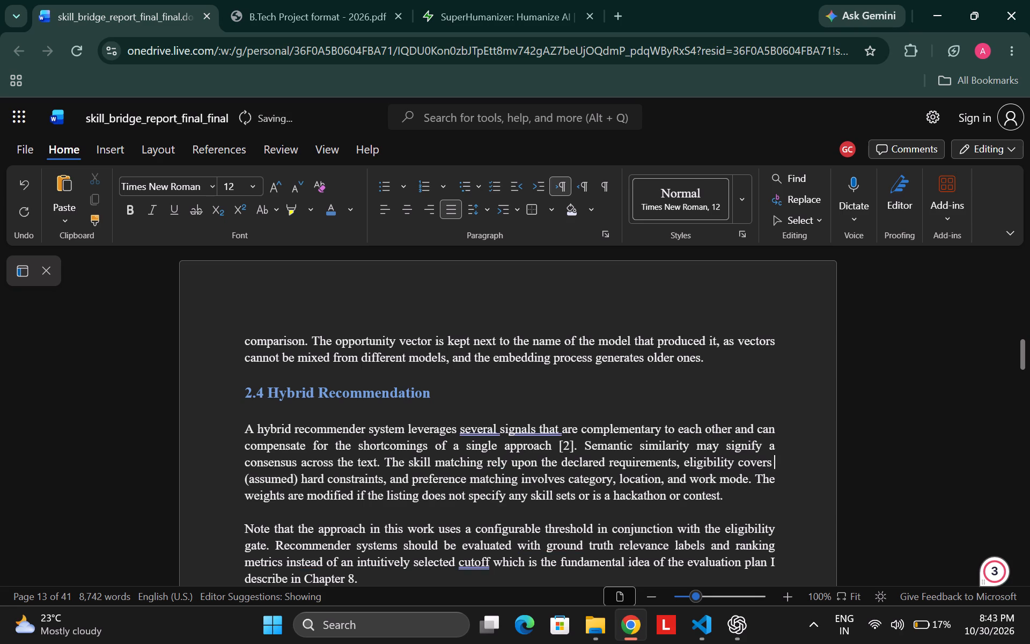
# In section 2.3, delete the comma after "the model that produced it" and the comma between [3] and [4] after "matching tokens".
pyautogui.scroll(1, 642, 445)
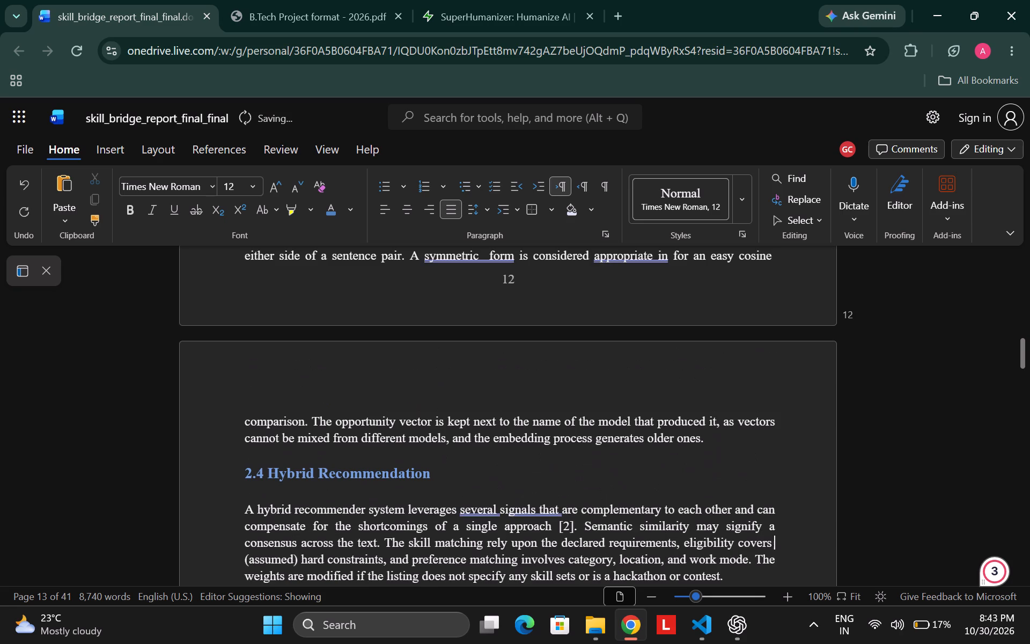
pyautogui.click(723, 422)
pyautogui.press('BackSpace')
pyautogui.press('BackSpace')
pyautogui.press('space')
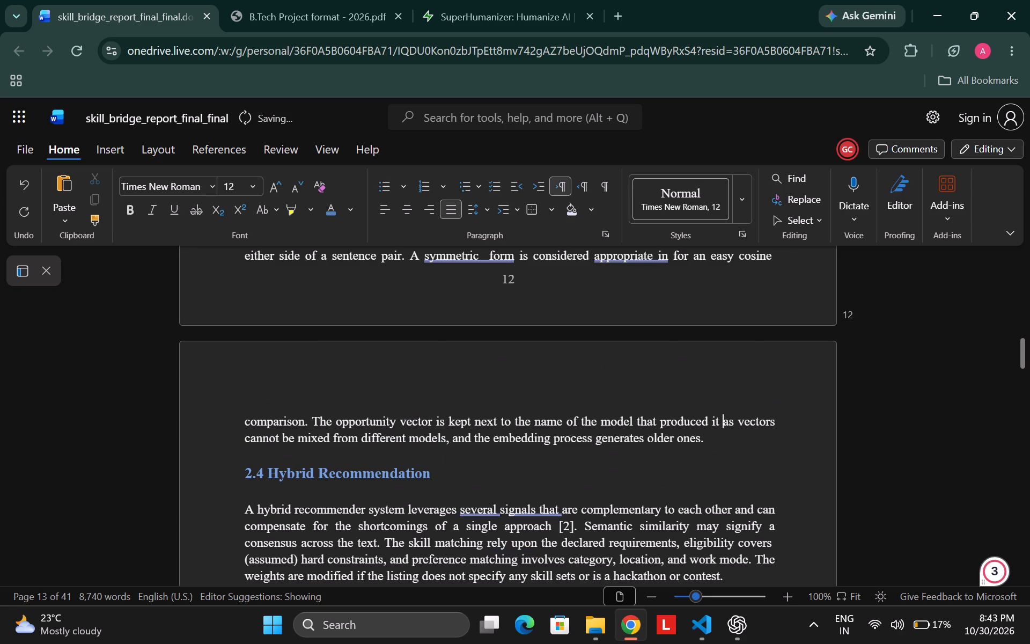
pyautogui.scroll(3, 632, 439)
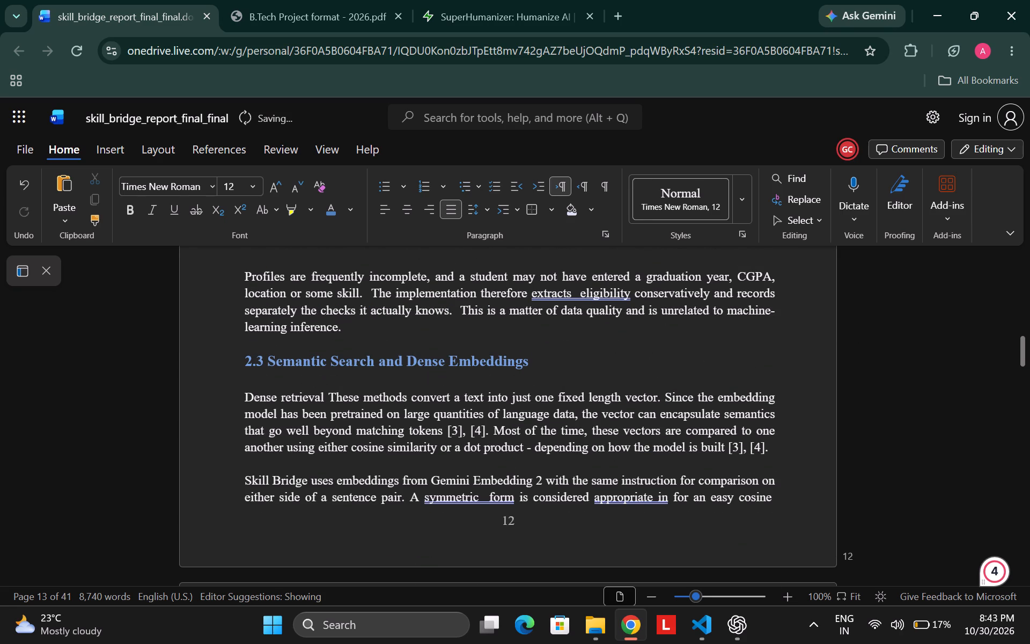
pyautogui.click(469, 434)
pyautogui.press('BackSpace')
pyautogui.press('BackSpace')
pyautogui.press('space')
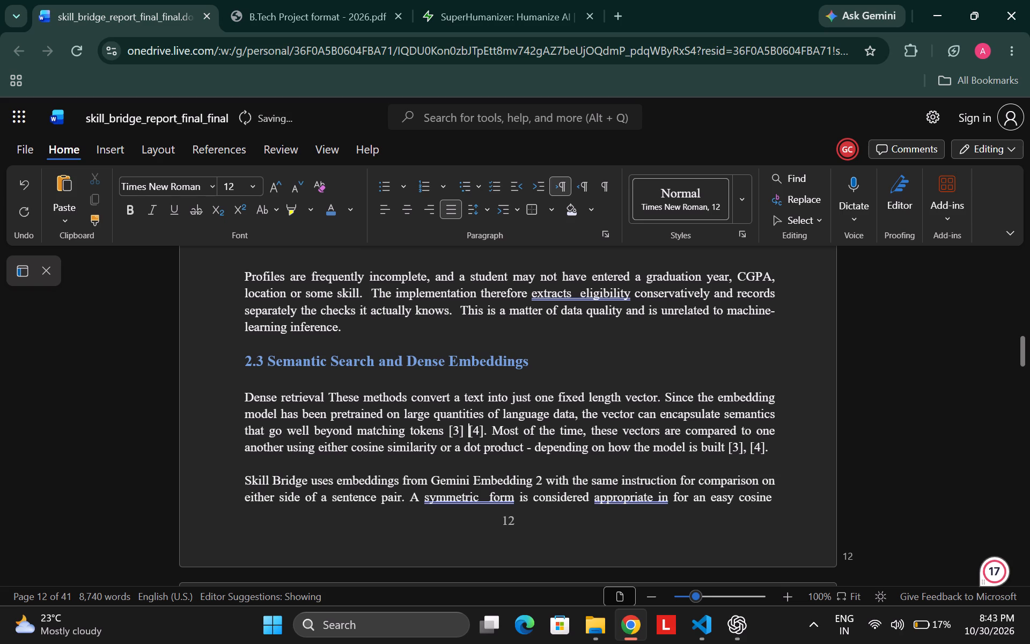
# Delete the stray extra period after "closeness." in the first paragraph of section 2.2 Content-Based Filtering.
pyautogui.scroll(1, 494, 406)
pyautogui.scroll(1, 535, 463)
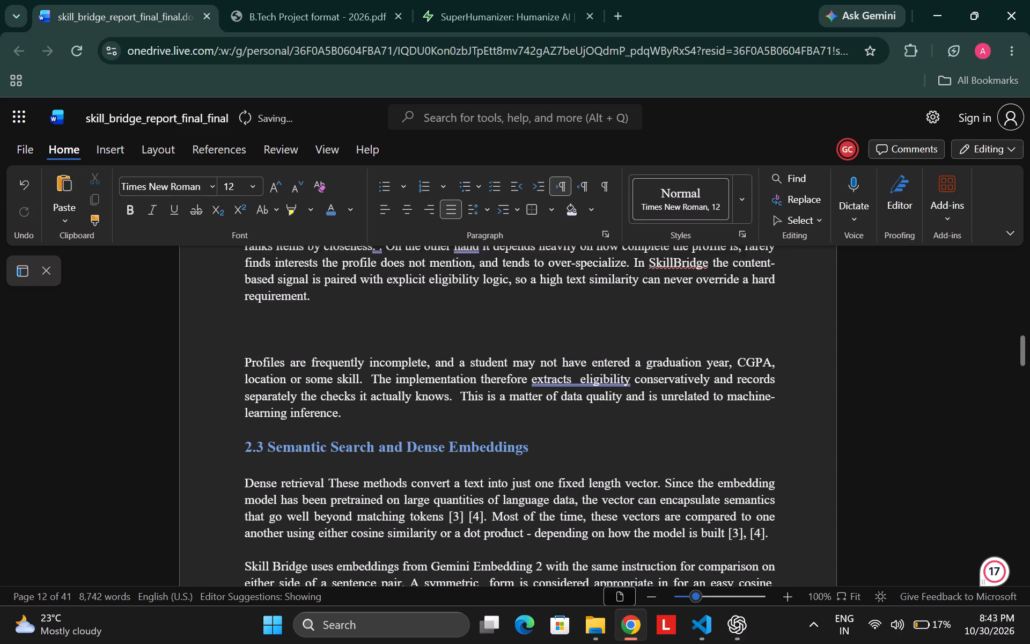
pyautogui.scroll(1, 435, 451)
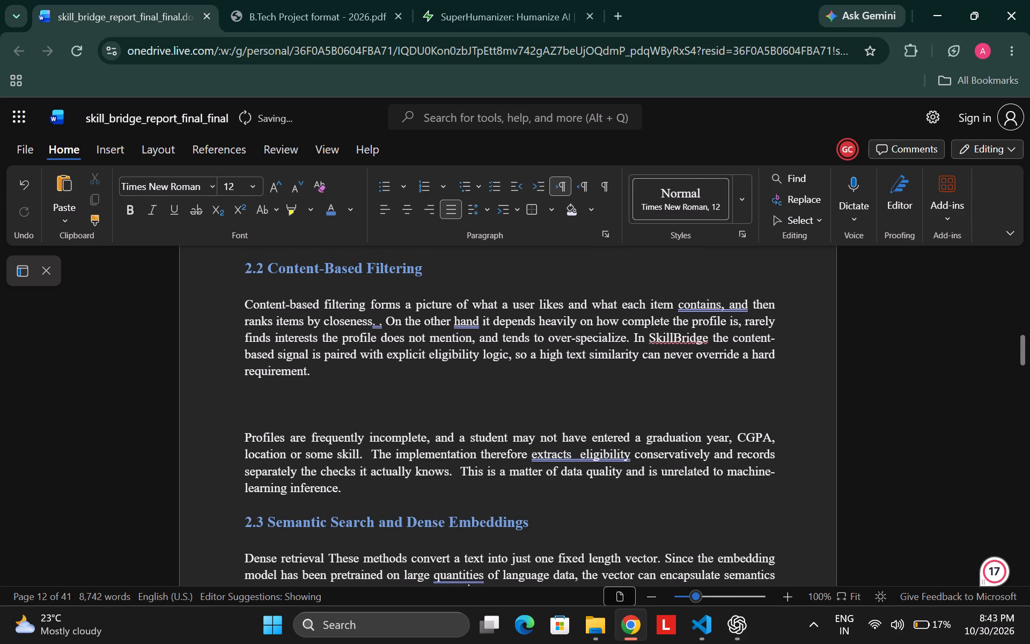
pyautogui.click(382, 407)
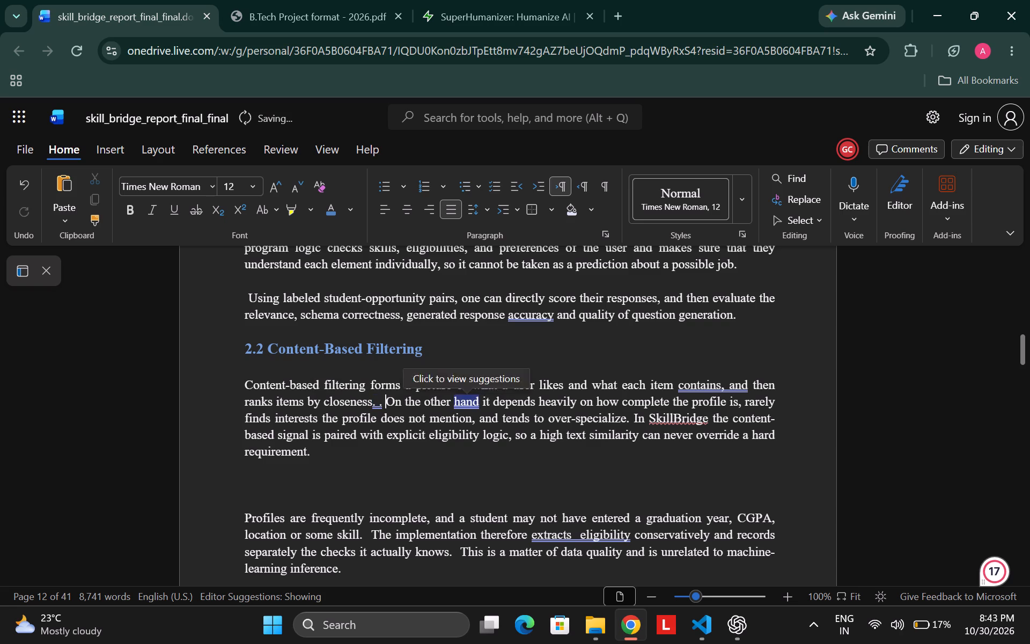
pyautogui.press('BackSpace')
pyautogui.press('BackSpace')
pyautogui.press('space')
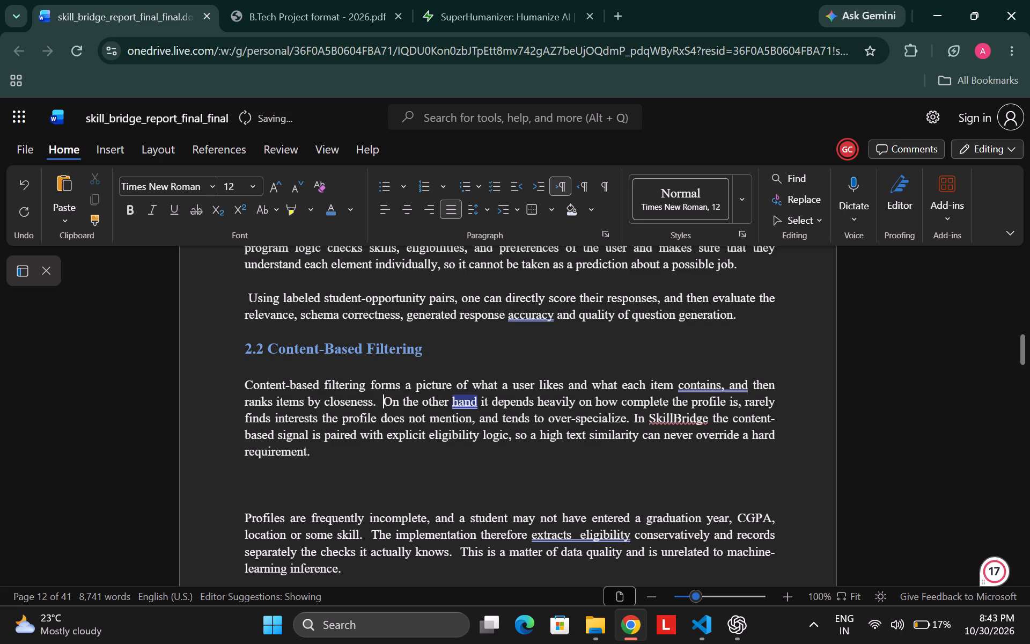
# In section 2.2, delete "the" from "On the other hand" and replace the space after "On" with a comma, making "On,other hand".
pyautogui.click(421, 404)
pyautogui.press('BackSpace')
pyautogui.press('BackSpace')
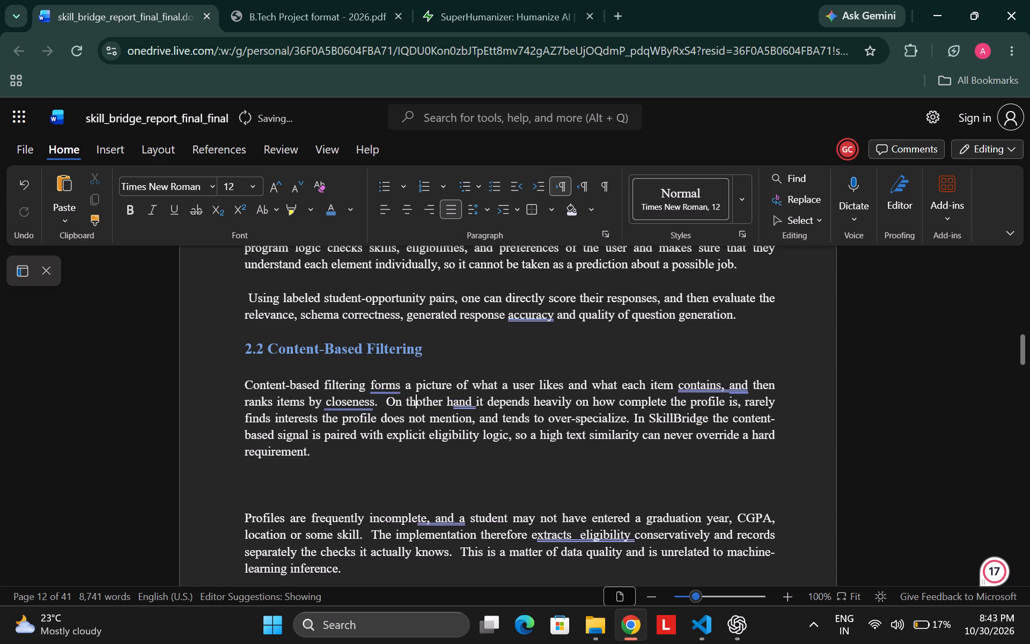
pyautogui.press('BackSpace')
pyautogui.press('BackSpace')
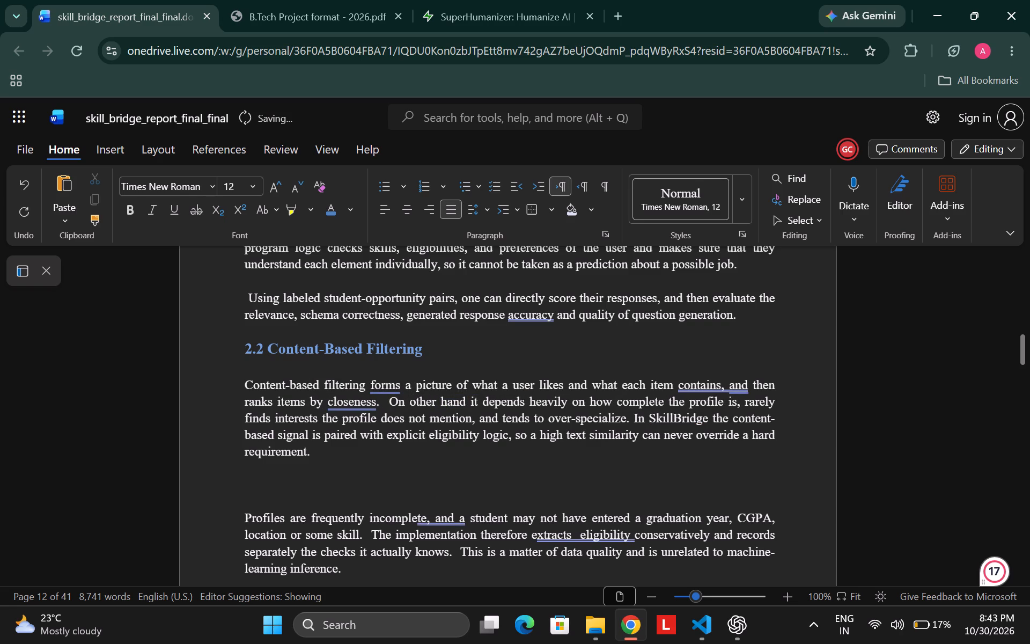
pyautogui.click(740, 403)
pyautogui.press('BackSpace')
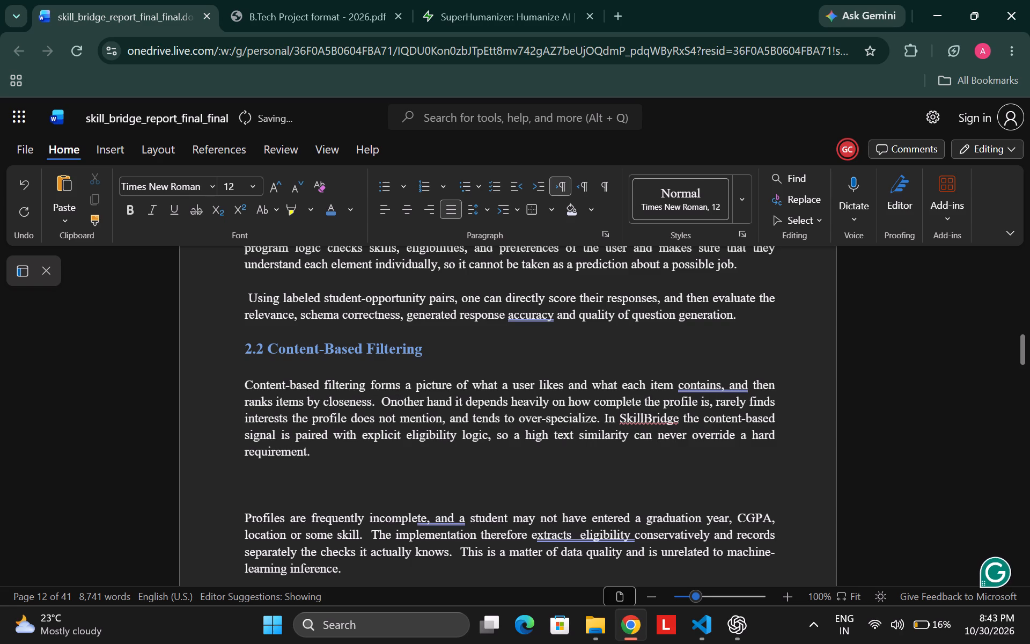
pyautogui.press('.')
pyautogui.press('BackSpace')
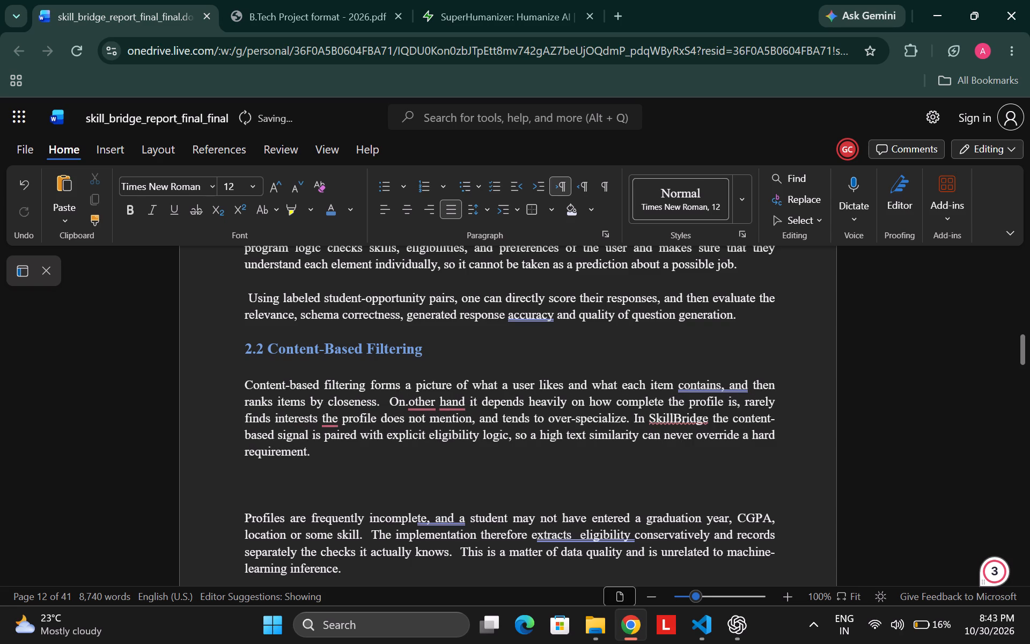
pyautogui.press(',')
# Delete the commas after "individually" and "eligibilities" in the second paragraph of section 2.1.
pyautogui.scroll(2, 751, 404)
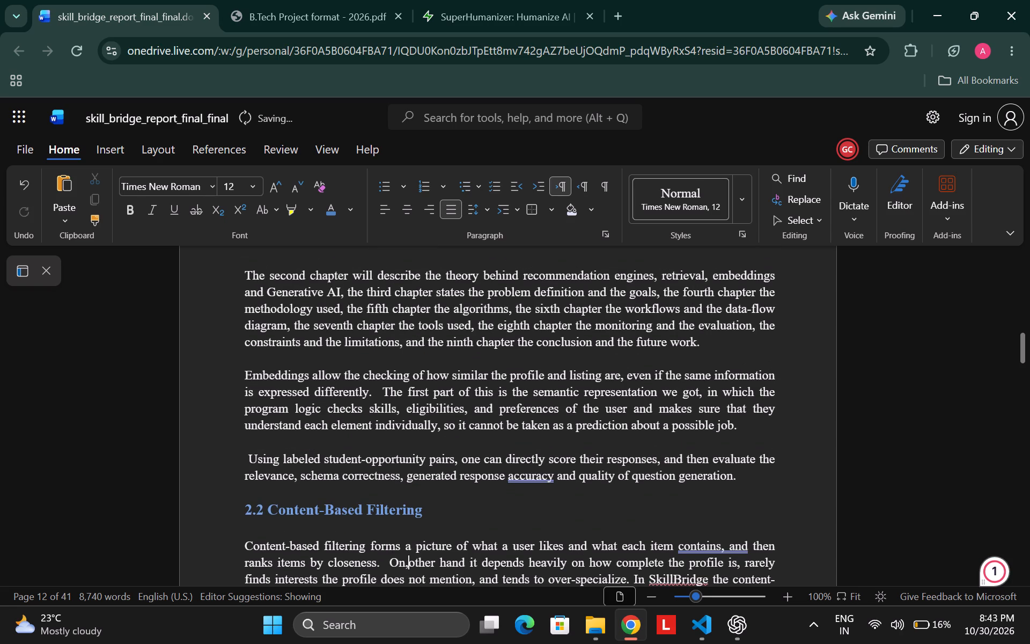
pyautogui.click(440, 429)
pyautogui.press('BackSpace')
pyautogui.click(469, 413)
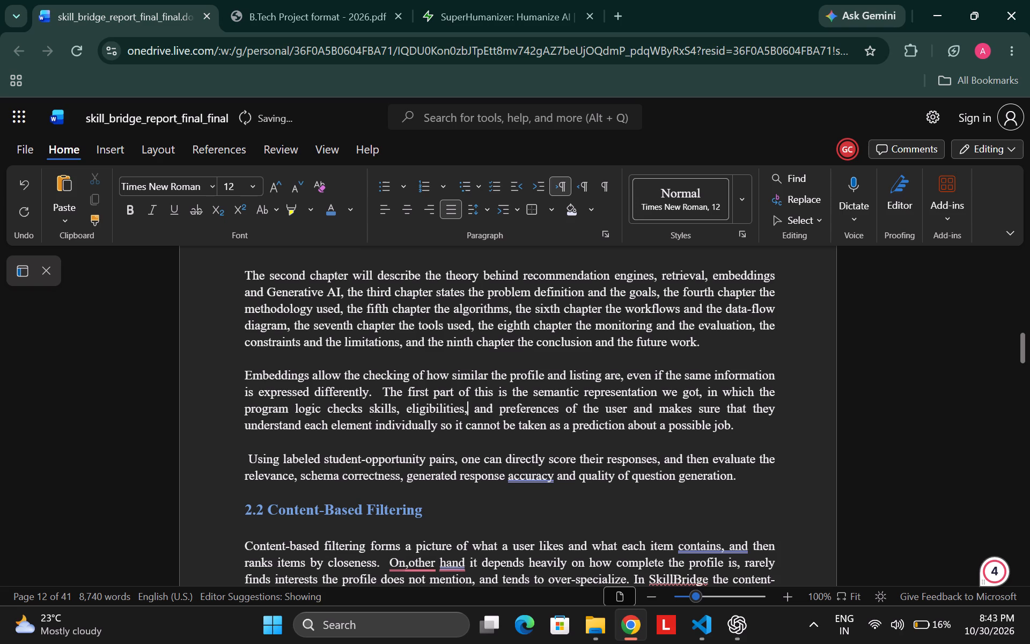
pyautogui.press('BackSpace')
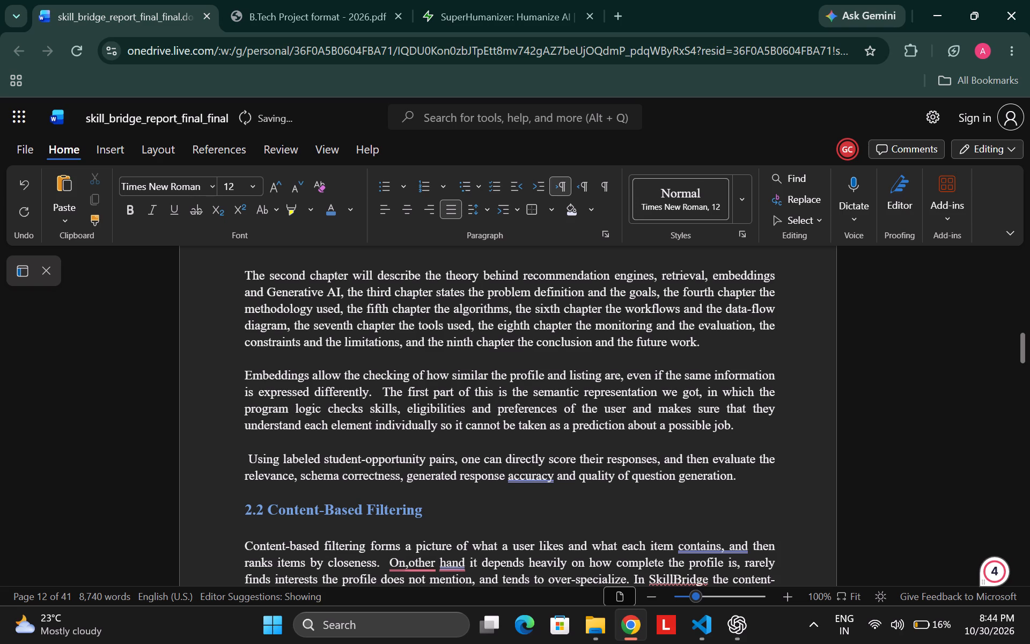
# In section 2.1's first paragraph, delete the comma after "Generative AI" and replace the hyphen in "data-flow" with a space.
pyautogui.scroll(1, 502, 447)
pyautogui.click(346, 380)
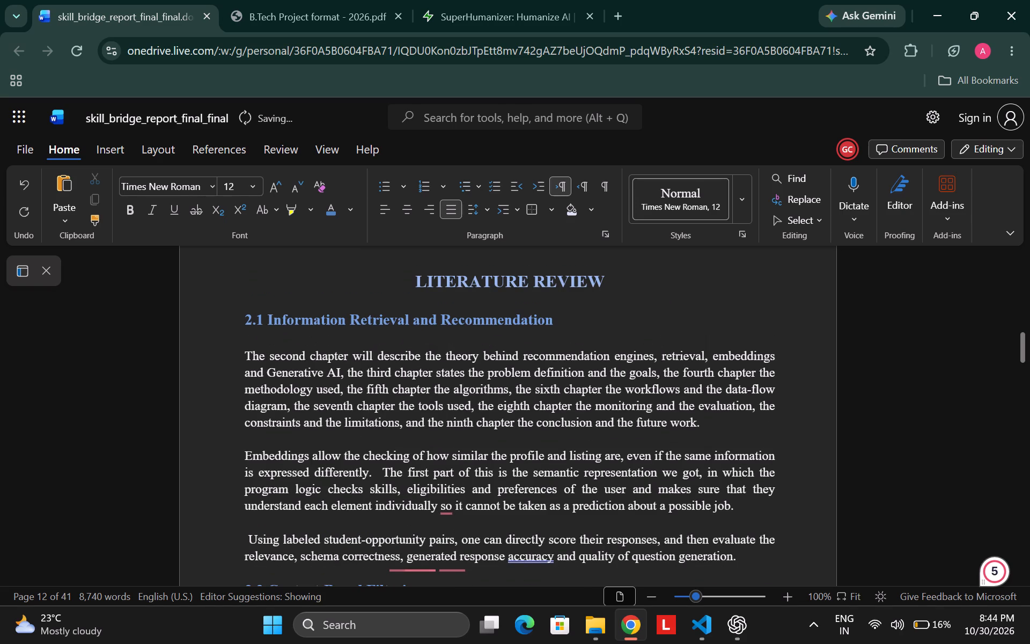
pyautogui.click(339, 372)
pyautogui.click(344, 373)
pyautogui.press('BackSpace')
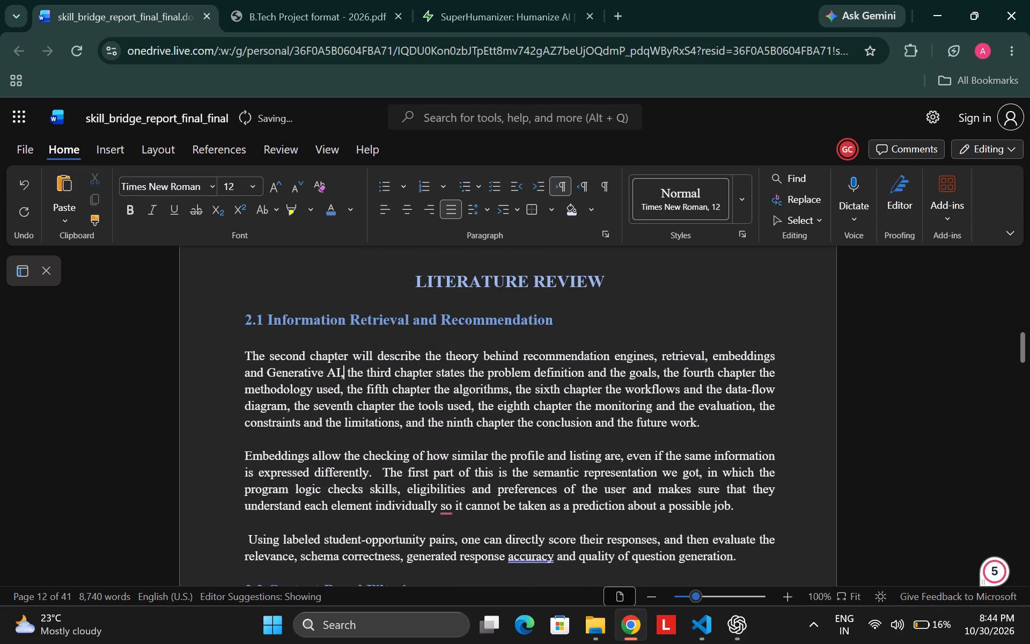
pyautogui.click(750, 387)
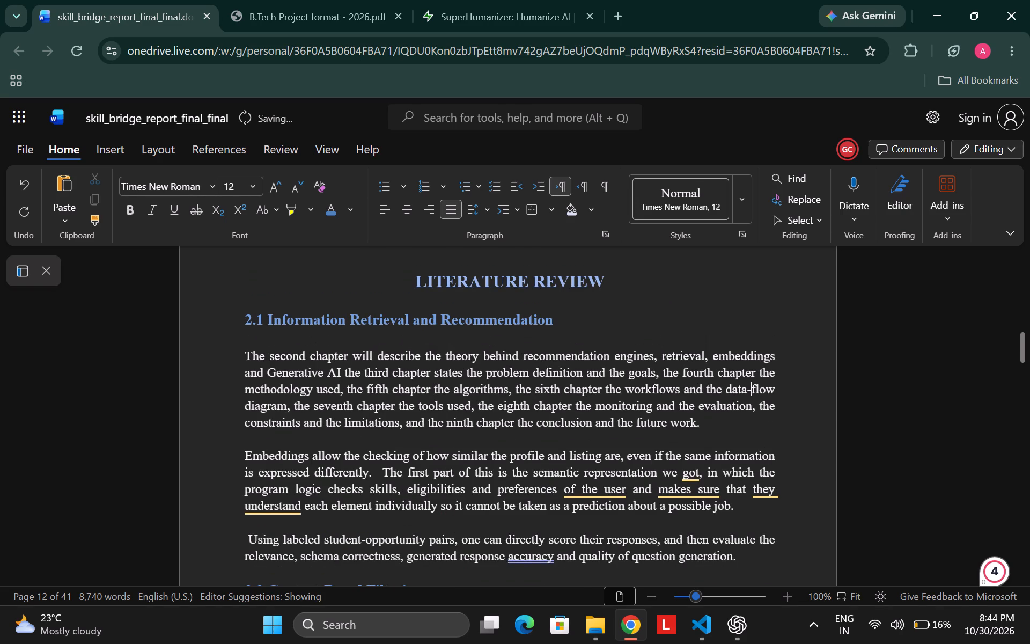
pyautogui.press('BackSpace')
pyautogui.press('space')
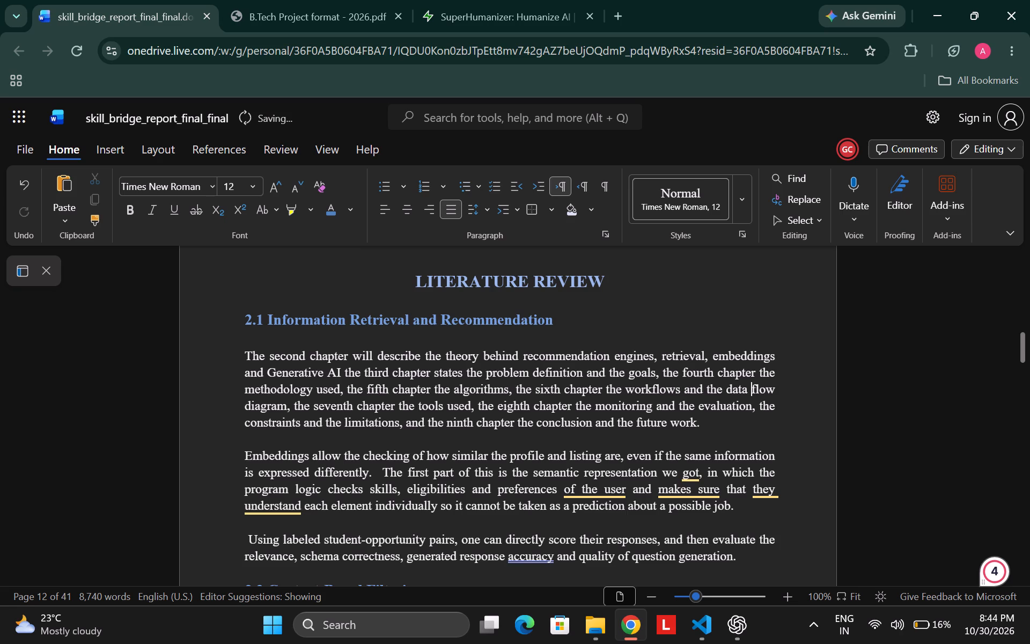
# In the first paragraph of section 1.5 Report Organization, delete the comma after "Chapter 5" and "the" before "conclusion".
pyautogui.scroll(4, 411, 422)
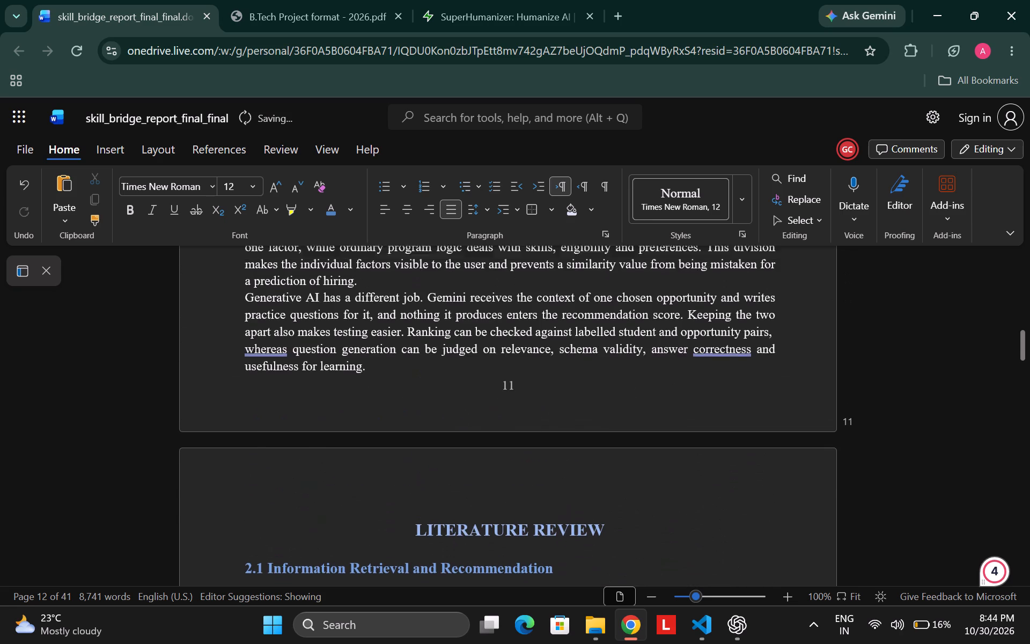
pyautogui.scroll(1, 564, 433)
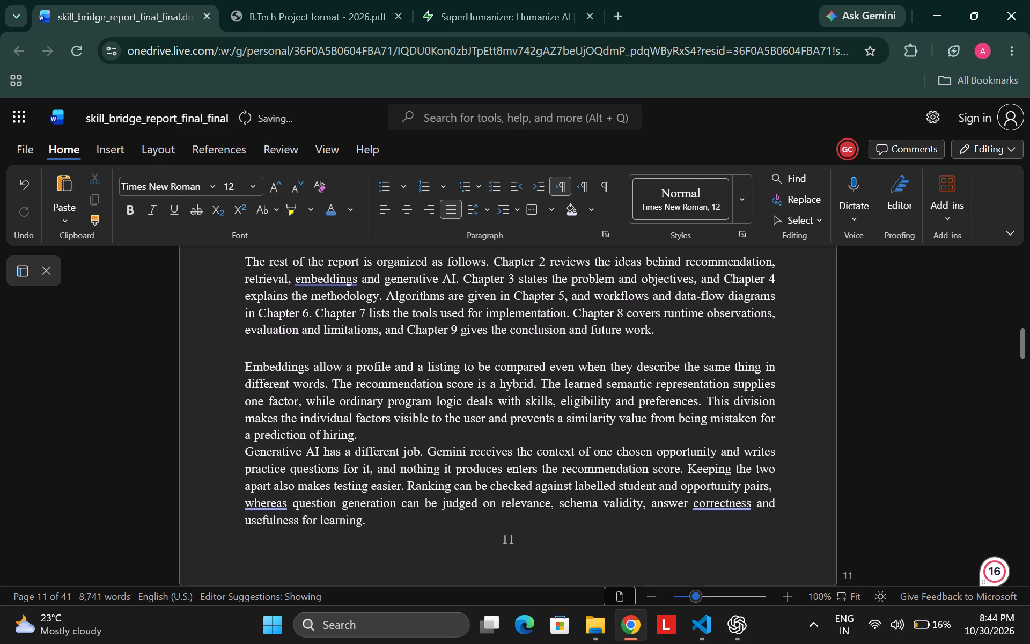
pyautogui.scroll(1, 460, 473)
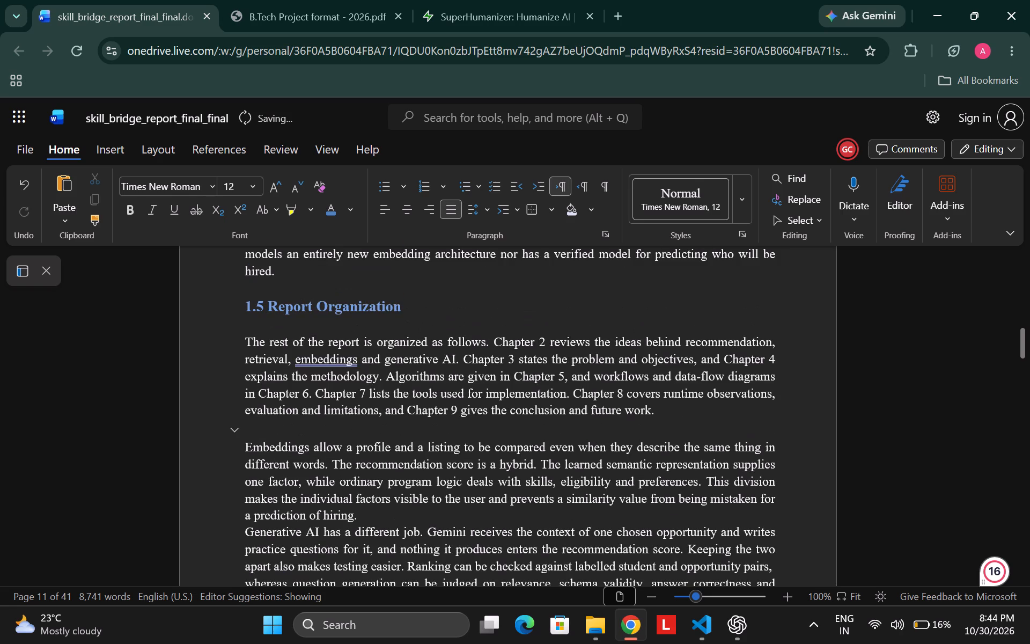
pyautogui.click(570, 382)
pyautogui.press('BackSpace')
pyautogui.press('BackSpace')
pyautogui.press('space')
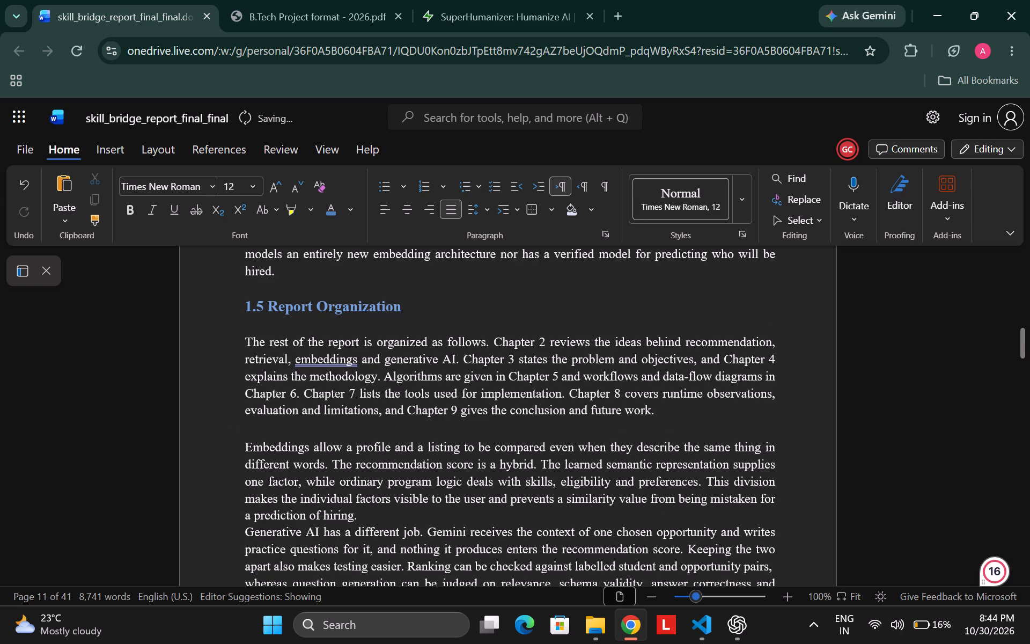
pyautogui.click(505, 411)
pyautogui.press('BackSpace')
pyautogui.press('BackSpace')
pyautogui.press('BackSpace')
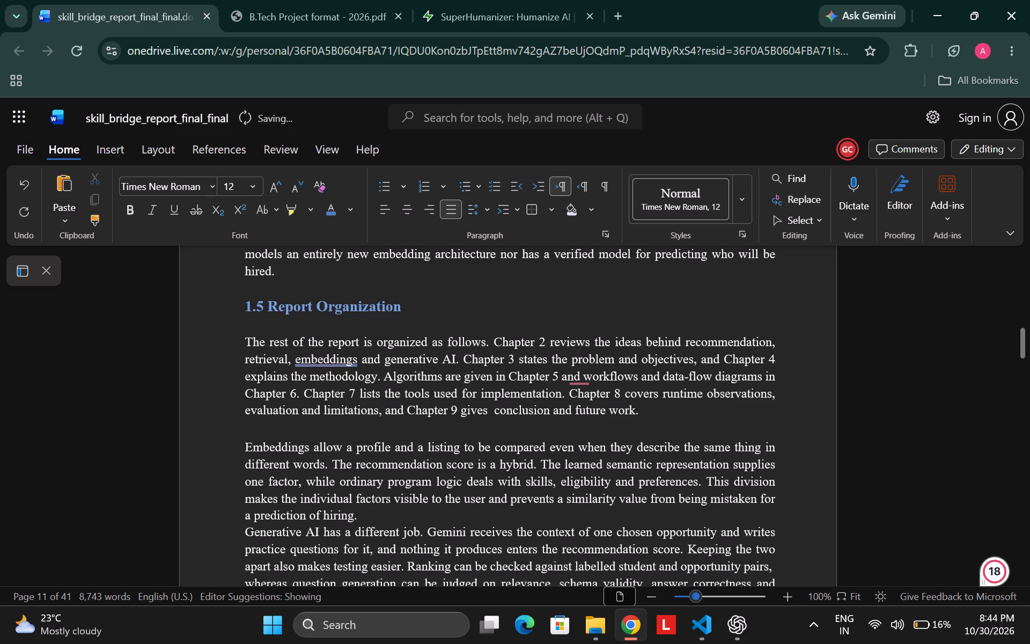
# In section 1.4 Expected Contribution, replace the hyphens in "appropriately-structured" and "role-based" with spaces.
pyautogui.scroll(-1, 553, 458)
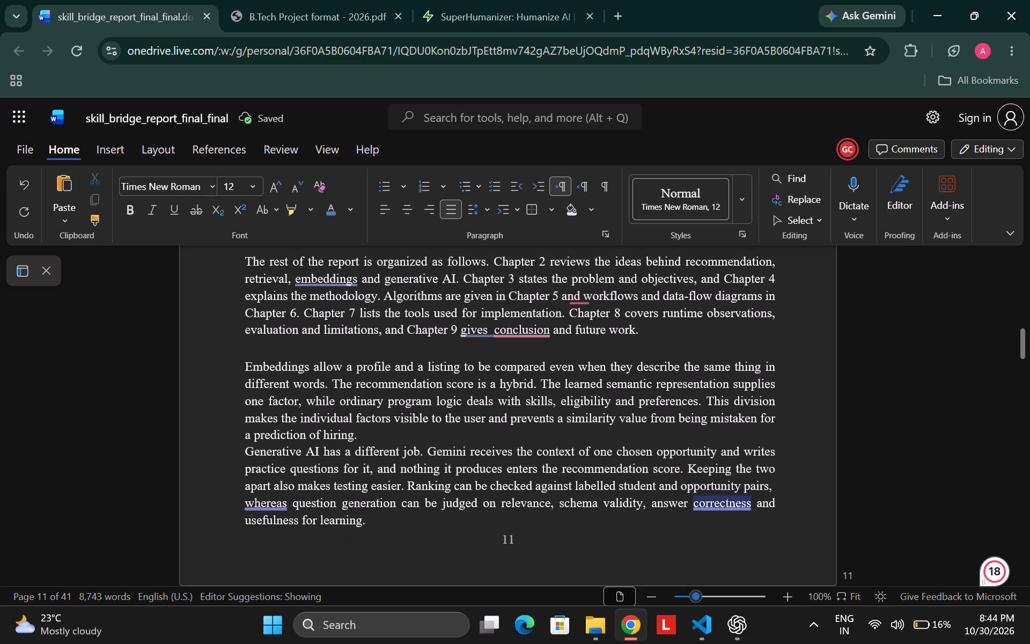
pyautogui.scroll(3, 403, 497)
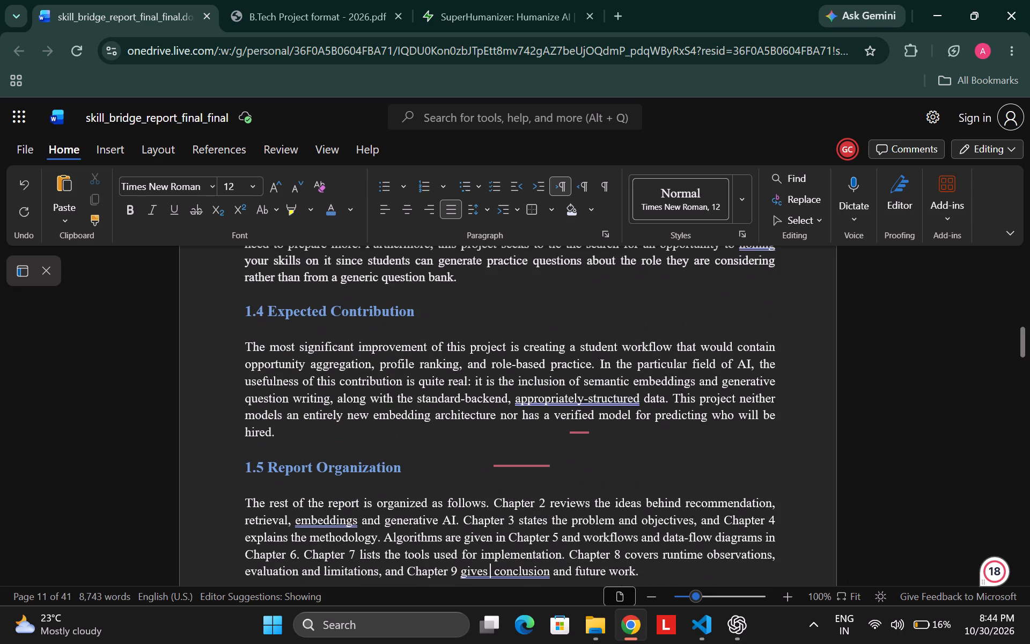
pyautogui.click(591, 397)
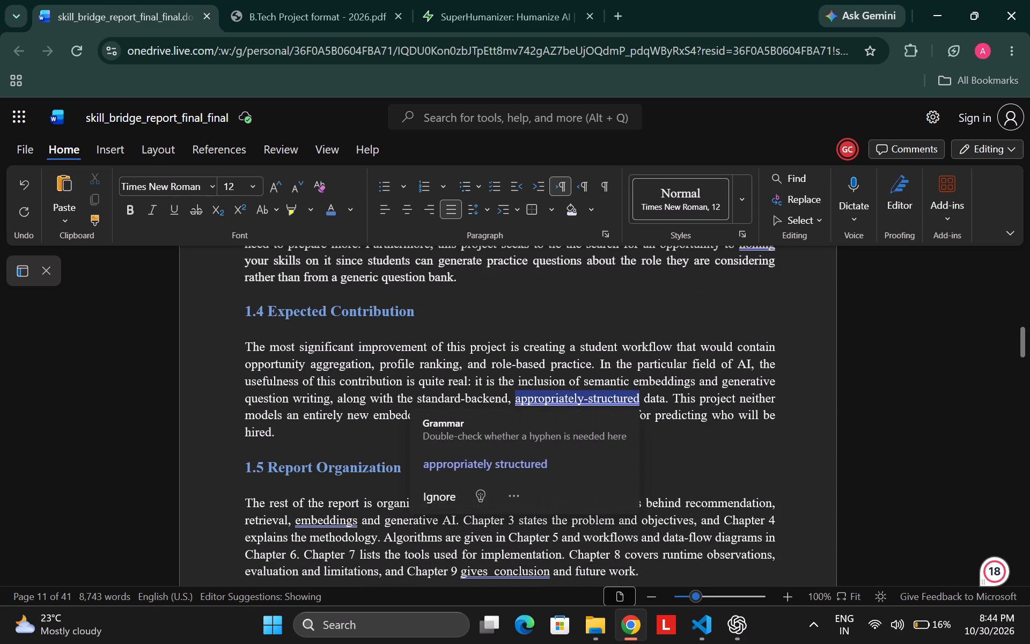
pyautogui.click(586, 393)
pyautogui.press('BackSpace')
pyautogui.press('space')
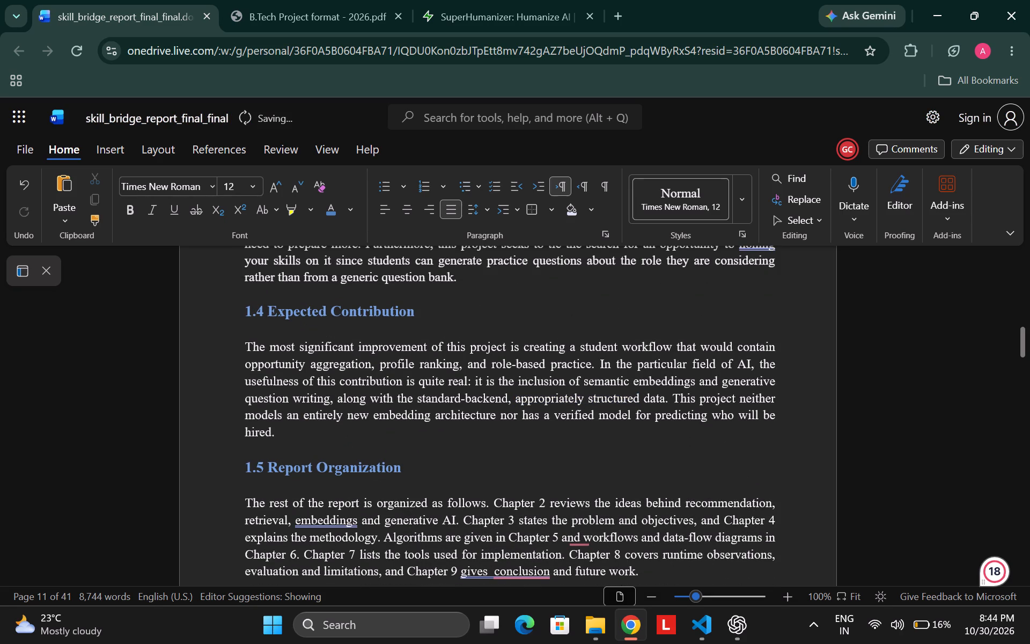
pyautogui.click(516, 363)
pyautogui.press('BackSpace')
pyautogui.press('space')
# In the paragraph below the section 1.3 list, delete the comma after "over and over again" and replace the comma after "first" with a space.
pyautogui.scroll(2, 516, 363)
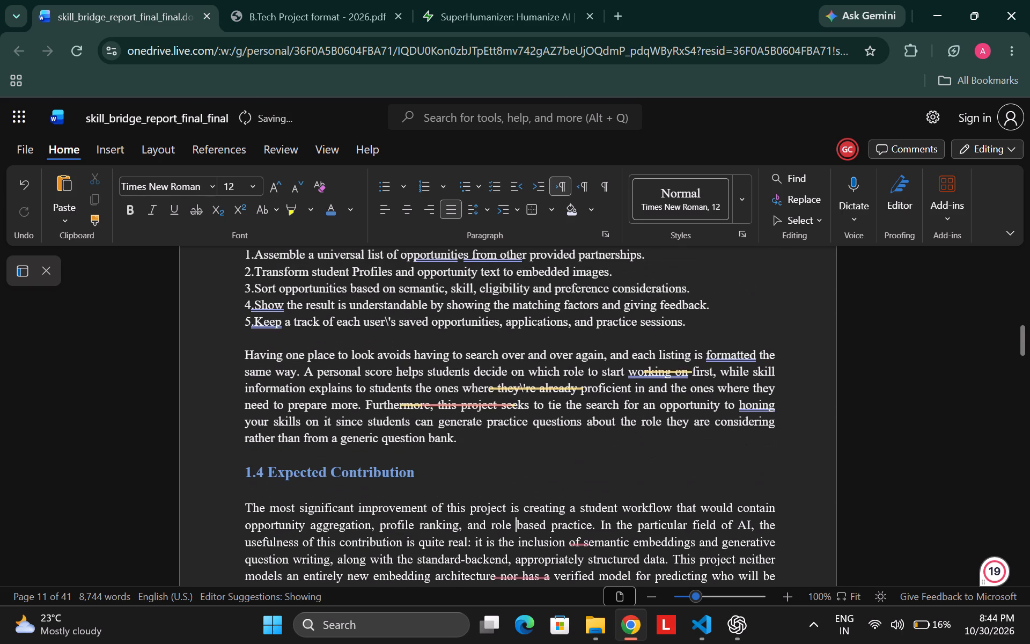
pyautogui.click(610, 356)
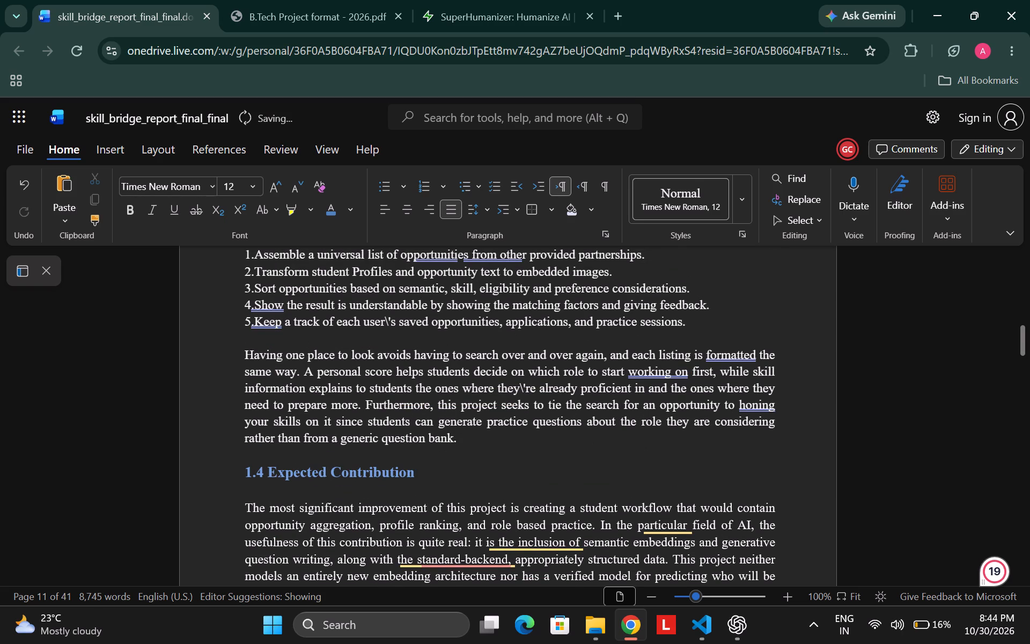
pyautogui.press('BackSpace')
pyautogui.press('BackSpace')
pyautogui.press('space')
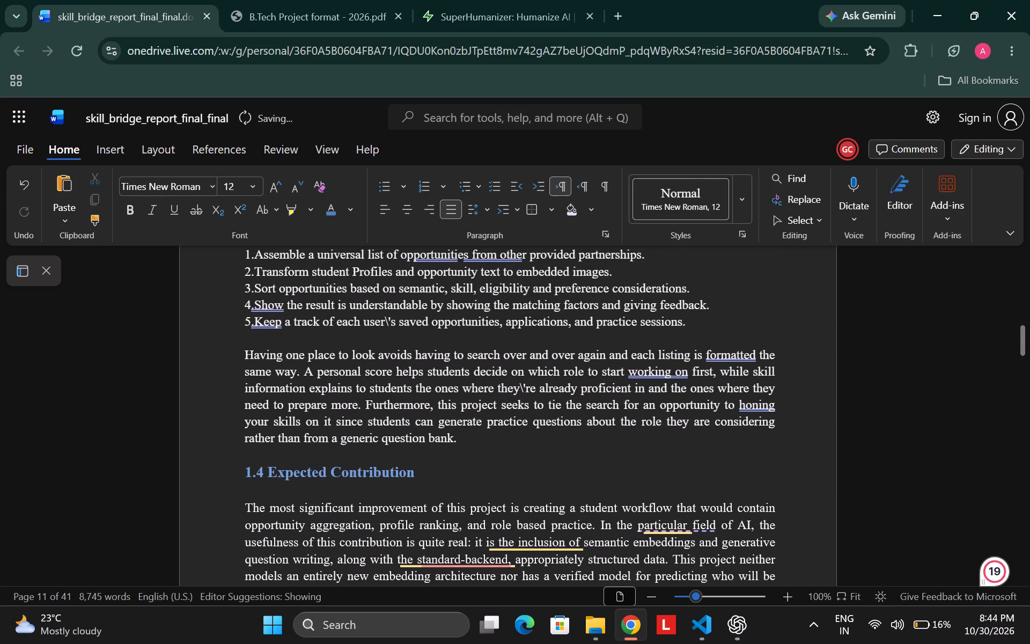
pyautogui.click(716, 370)
pyautogui.press('BackSpace')
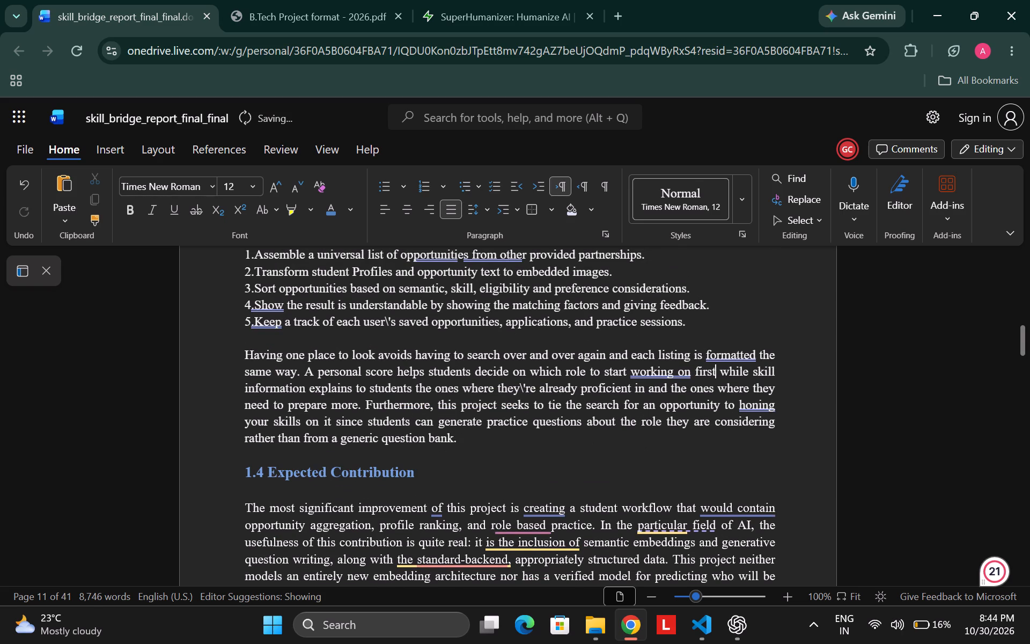
pyautogui.press('space')
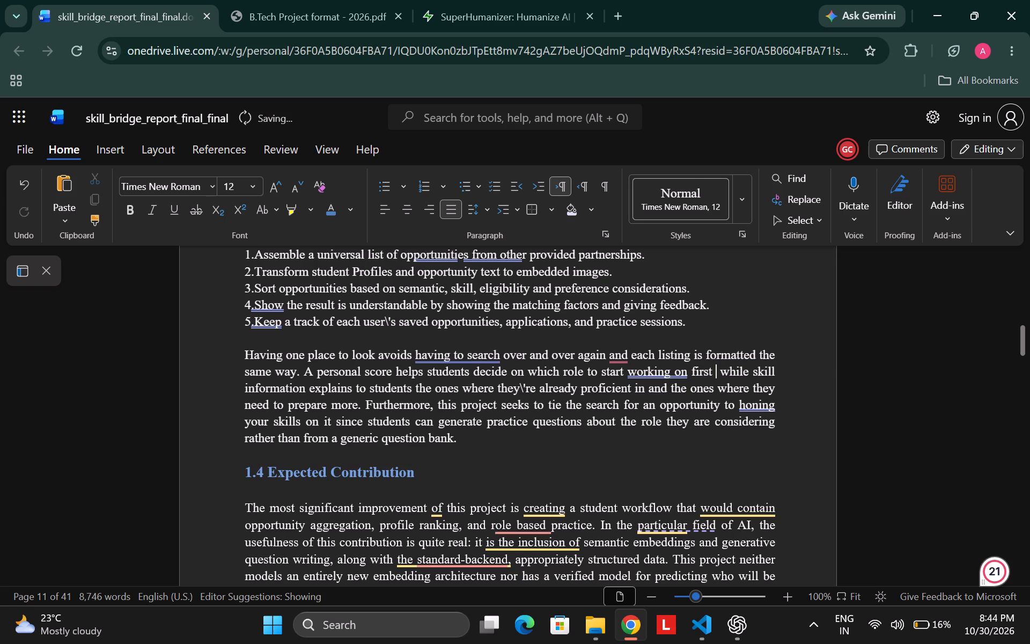
# In the same section 1.3 paragraph, delete "the" before "role they are considering".
pyautogui.click(630, 419)
pyautogui.click(636, 419)
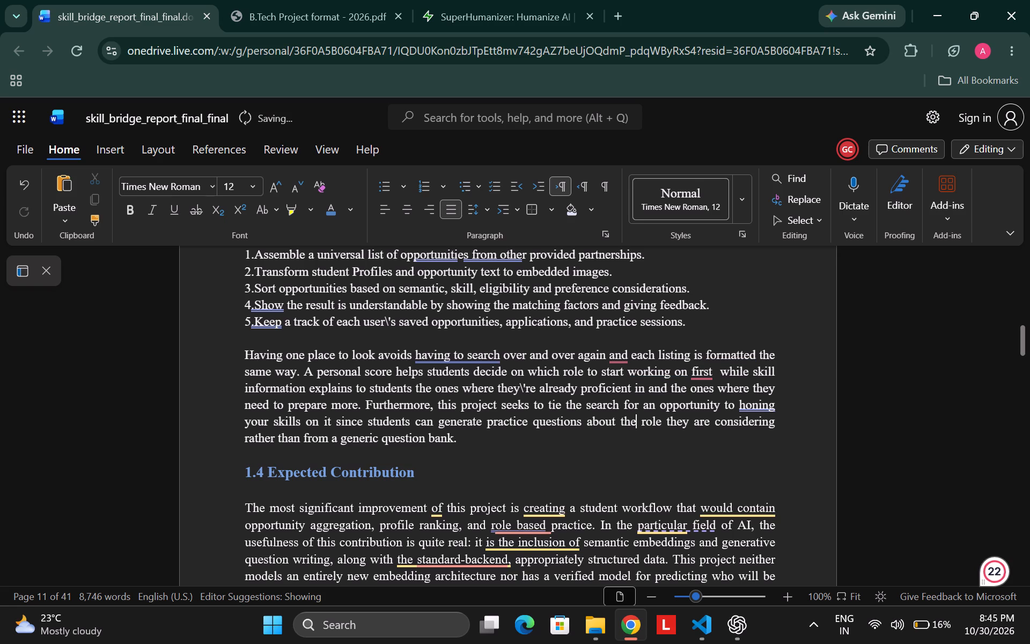
pyautogui.press('BackSpace')
pyautogui.press('BackSpace')
pyautogui.press('BackSpace')
# In the first paragraph of section 1.2 Project Overview, retype "MongoDB" in lowercase as "mongodb".
pyautogui.scroll(1, 388, 443)
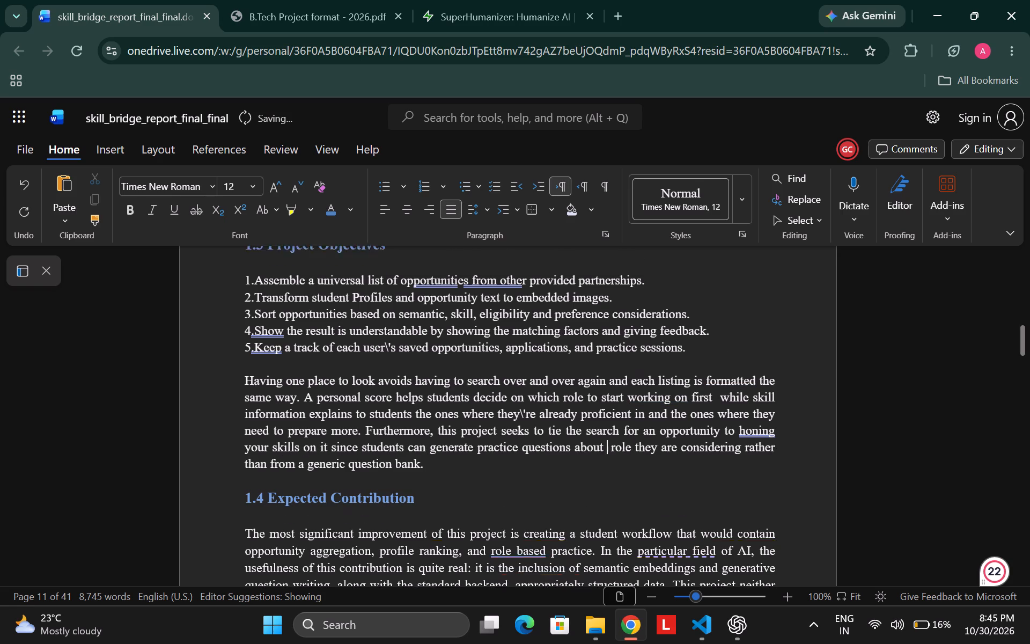
pyautogui.scroll(1, 388, 443)
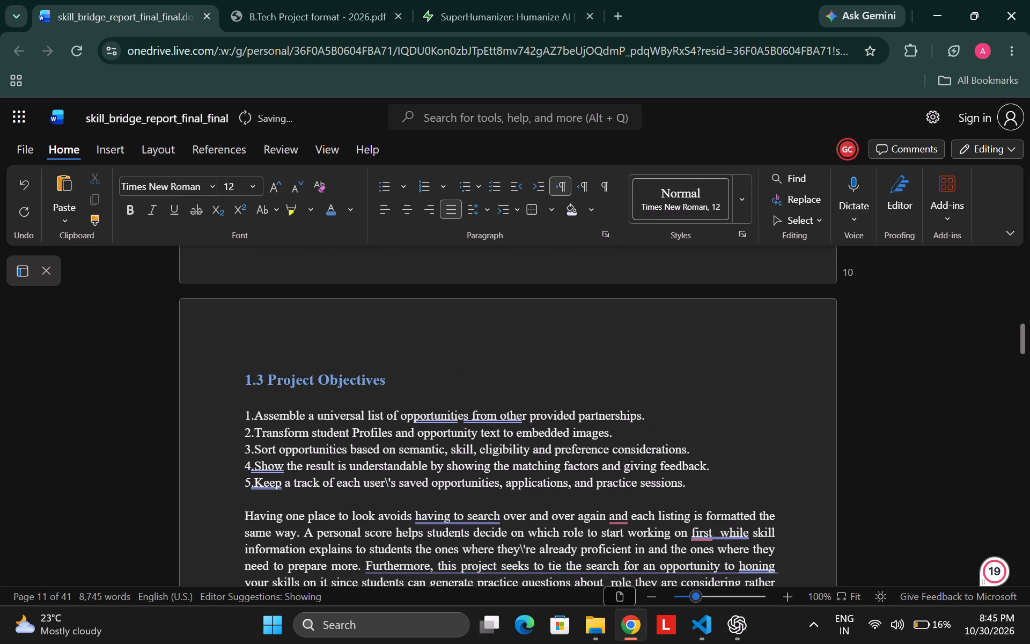
pyautogui.scroll(6, 400, 471)
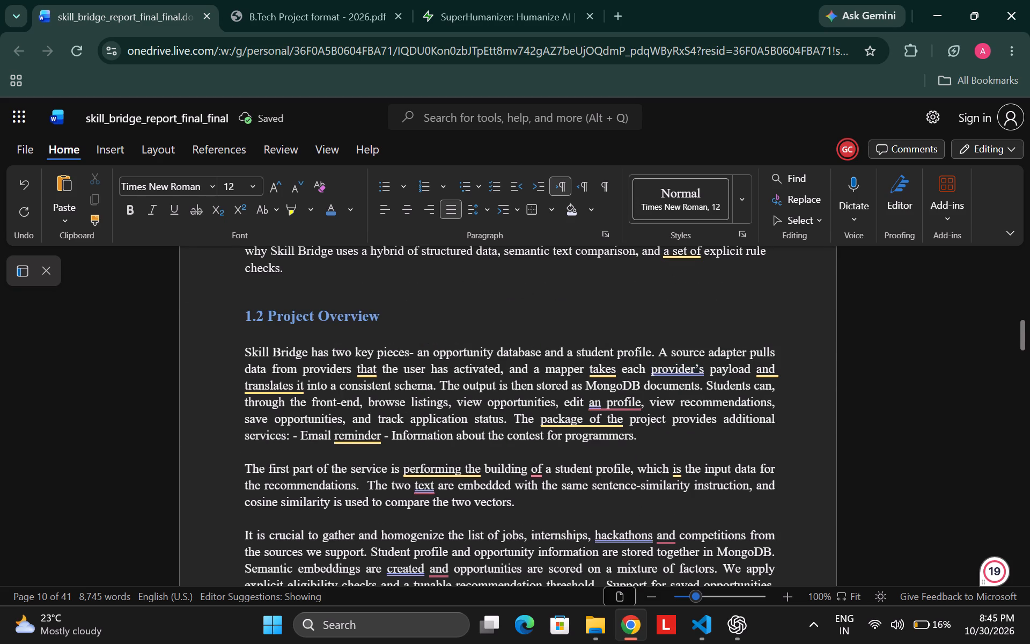
pyautogui.click(638, 387)
pyautogui.press('BackSpace')
pyautogui.press('BackSpace')
pyautogui.press('BackSpace')
pyautogui.press('BackSpace')
pyautogui.press('BackSpace')
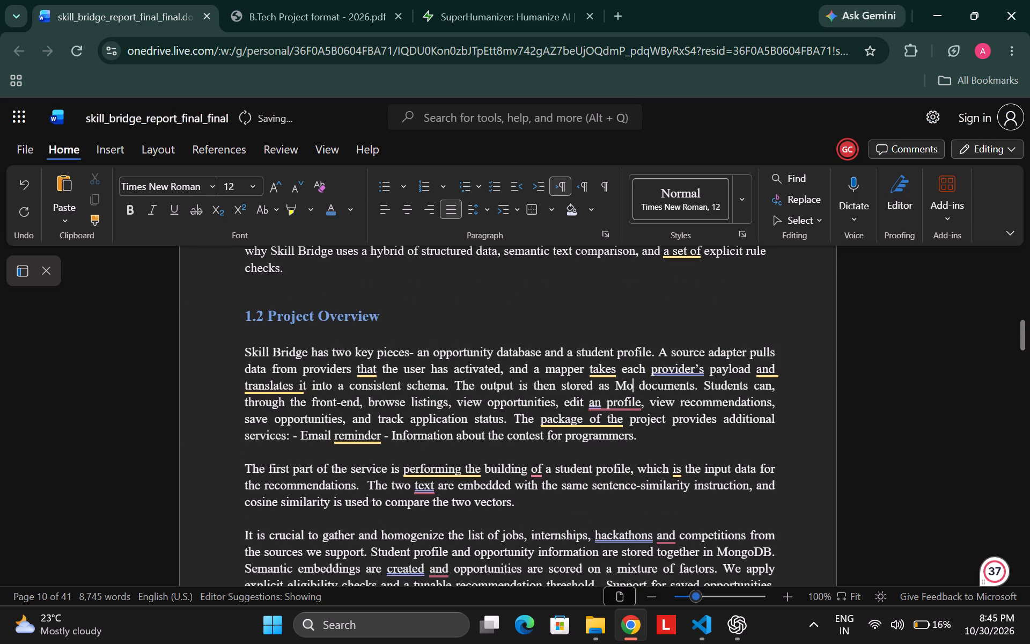
pyautogui.press('BackSpace')
pyautogui.press('BackSpace')
pyautogui.press('BackSpace')
pyautogui.press('space')
pyautogui.write('mongob')
pyautogui.press('BackSpace')
pyautogui.write('db')
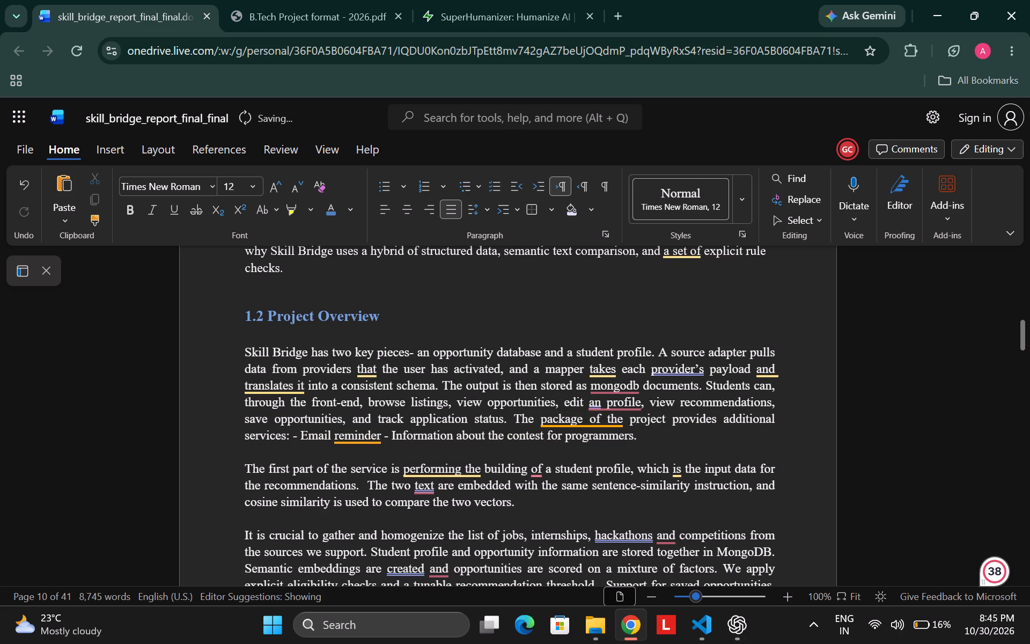
# In section 1.2's first paragraph, delete the hyphens before "Email reminder" and "Information about the contest".
pyautogui.click(298, 436)
pyautogui.press('BackSpace')
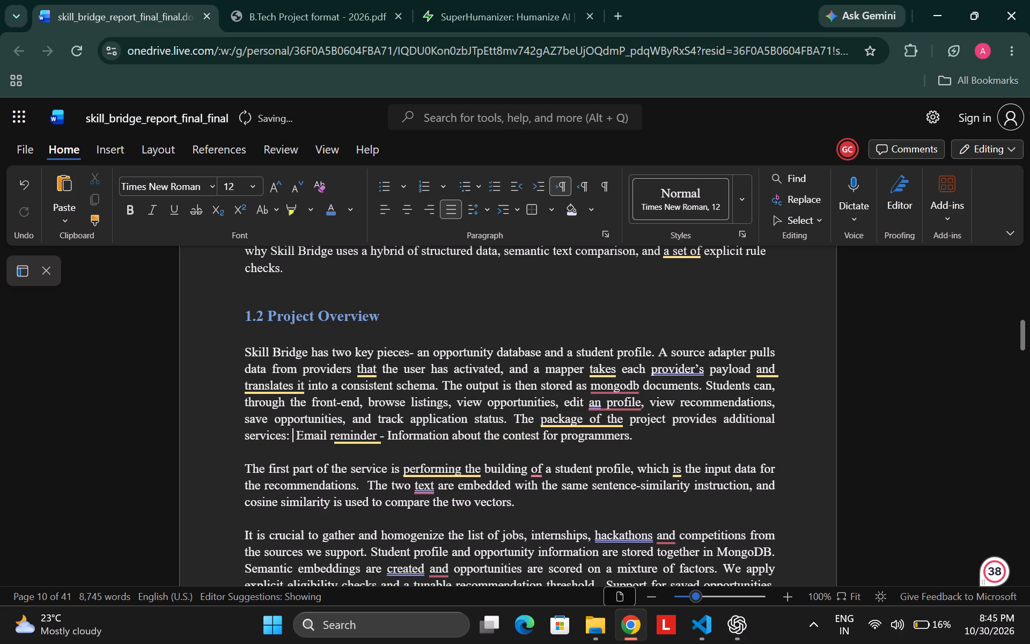
pyautogui.click(389, 433)
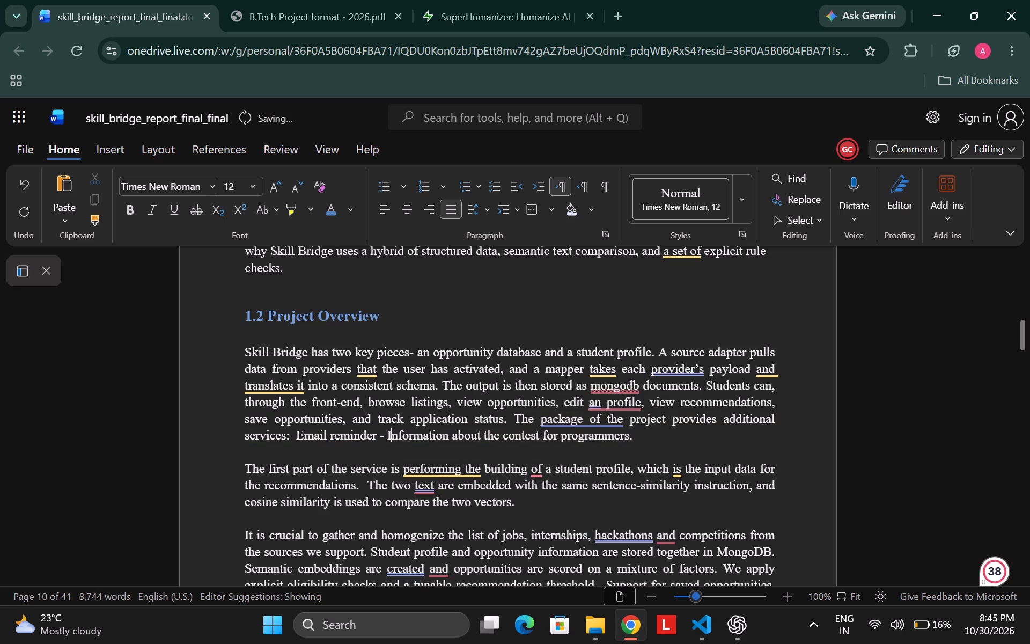
pyautogui.click(382, 431)
pyautogui.press('BackSpace')
# In the second paragraph of section 1.1 Background, delete "a" after "Alternatively" and shorten "That's" to "That".
pyautogui.scroll(2, 464, 426)
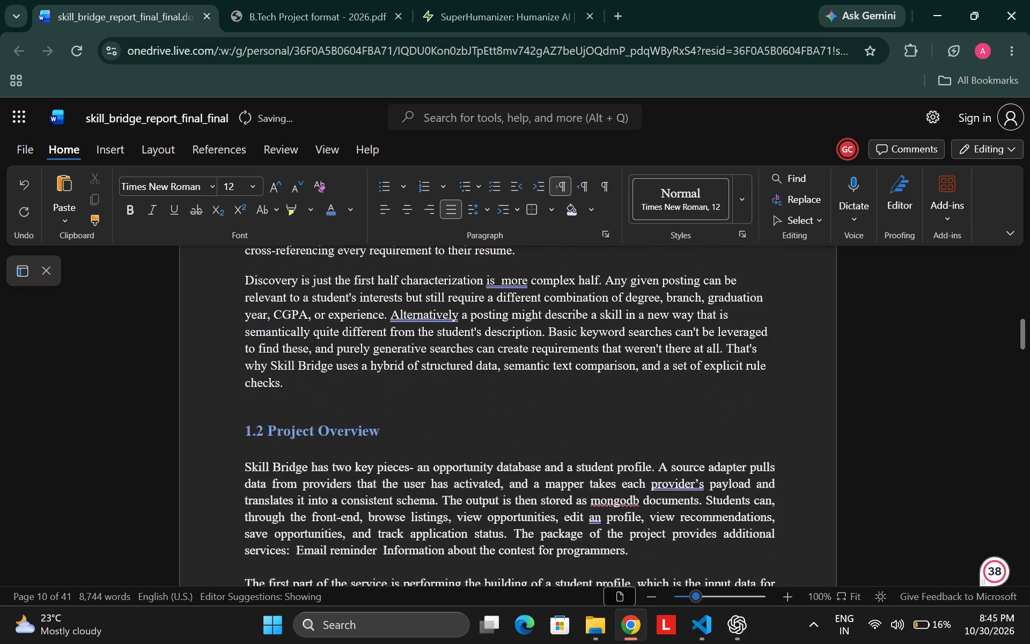
pyautogui.scroll(1, 389, 415)
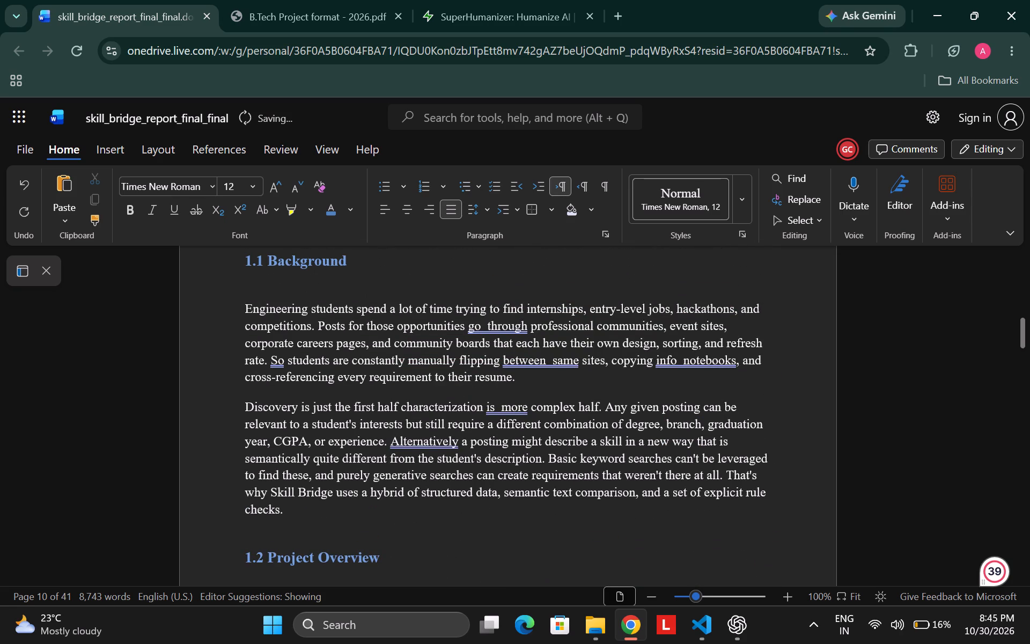
pyautogui.click(465, 444)
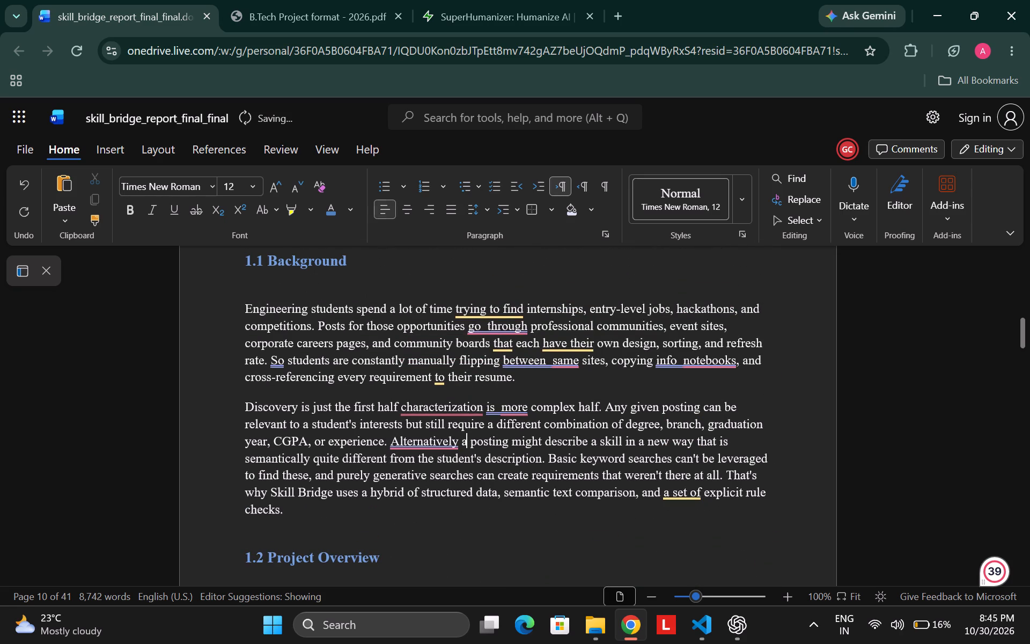
pyautogui.press('BackSpace')
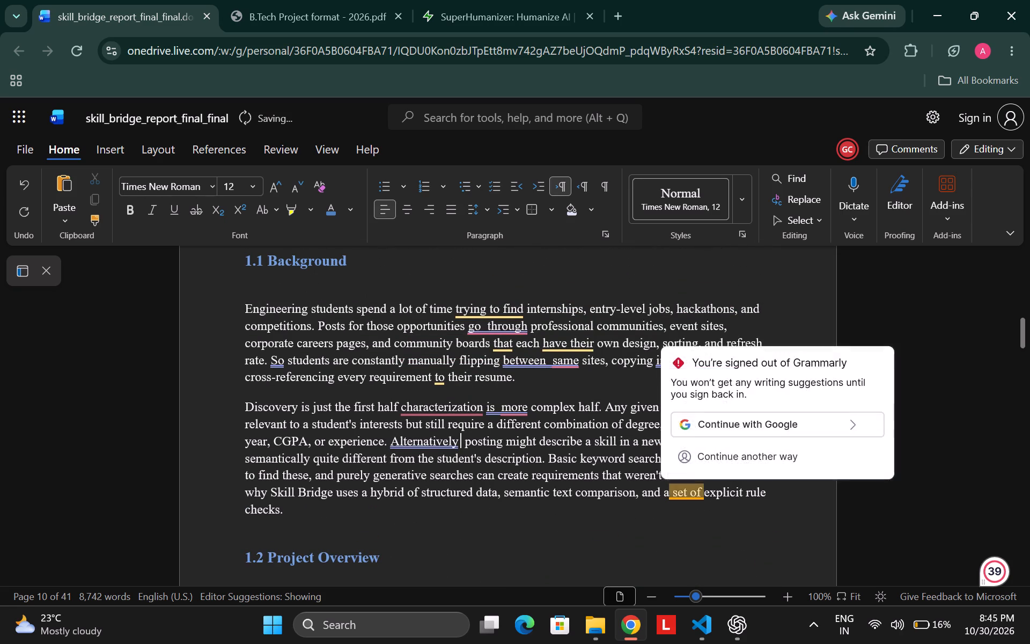
pyautogui.click(762, 480)
pyautogui.press('BackSpace')
pyautogui.press('BackSpace')
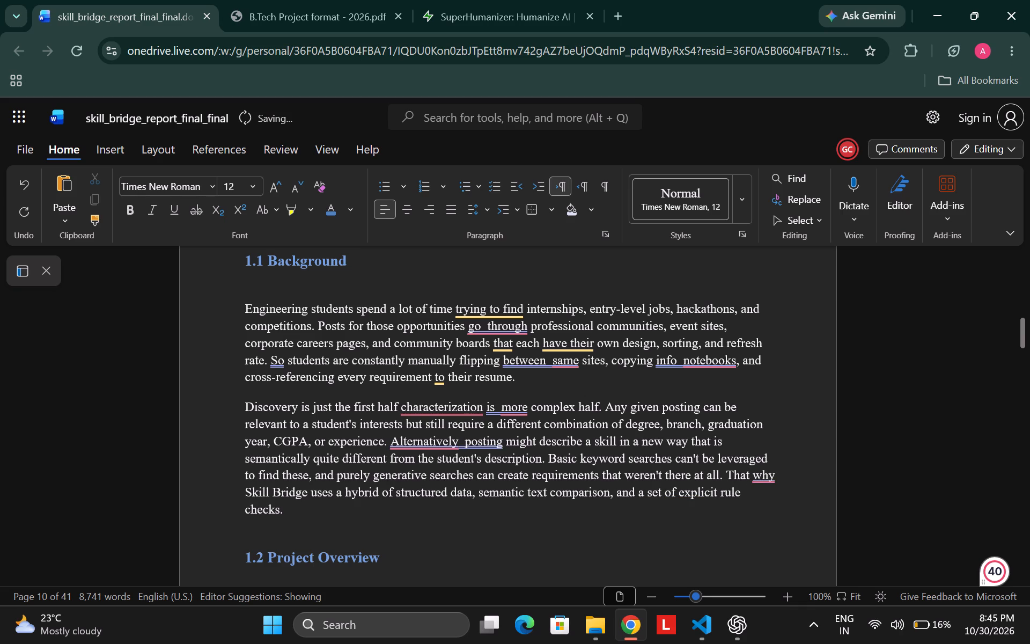
# Delete the comma after "semantic text comparison" in the second paragraph of section 1.1.
pyautogui.click(614, 489)
pyautogui.press('BackSpace')
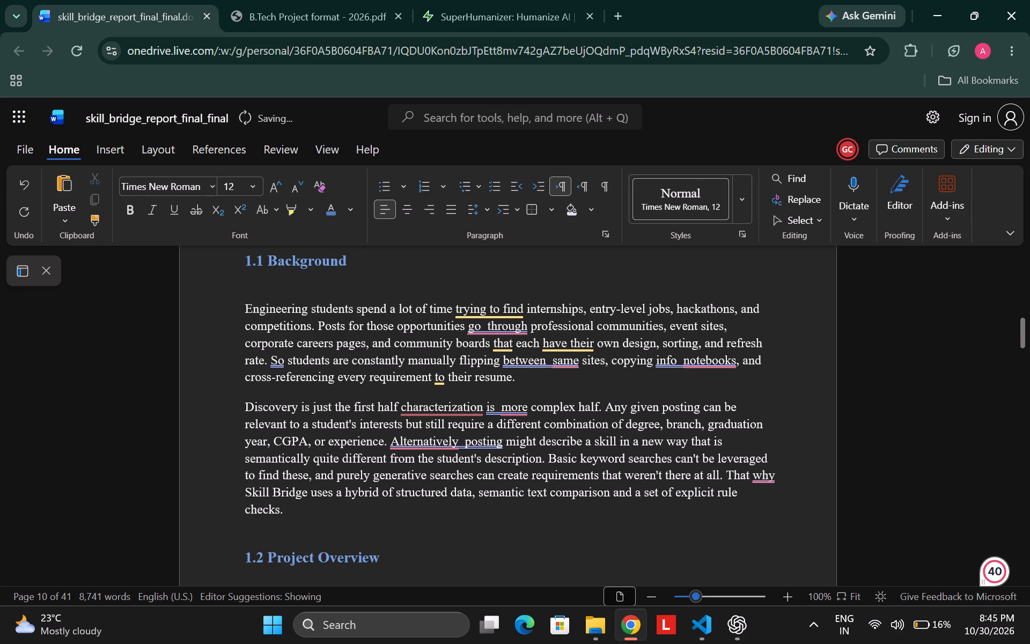
# In the first sentence of the Abstract, delete "the" before "right career opportunity".
pyautogui.scroll(2, 612, 493)
pyautogui.scroll(5, 495, 475)
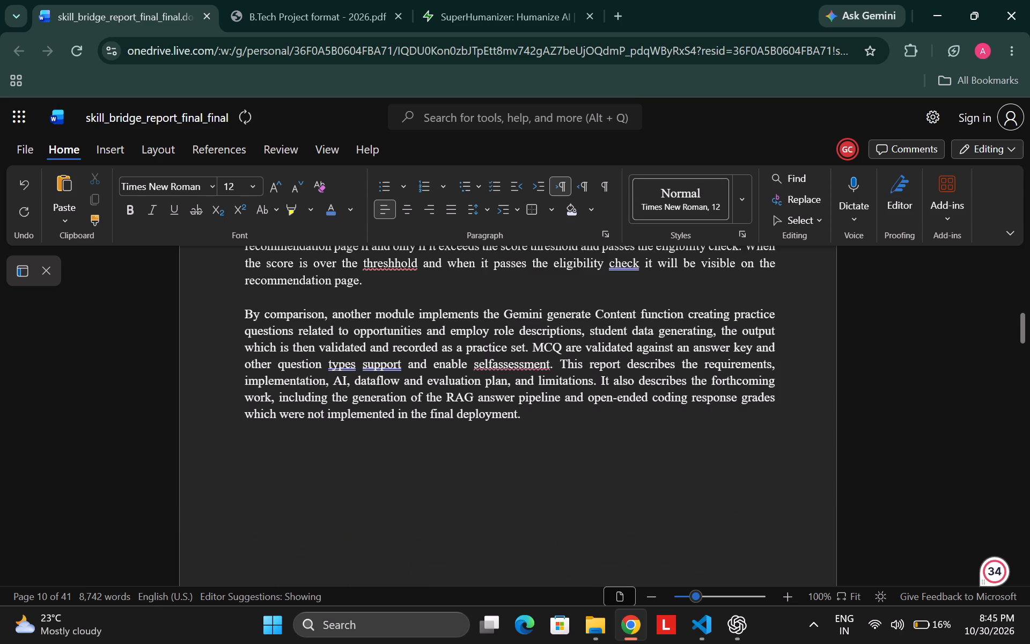
pyautogui.scroll(5, 495, 475)
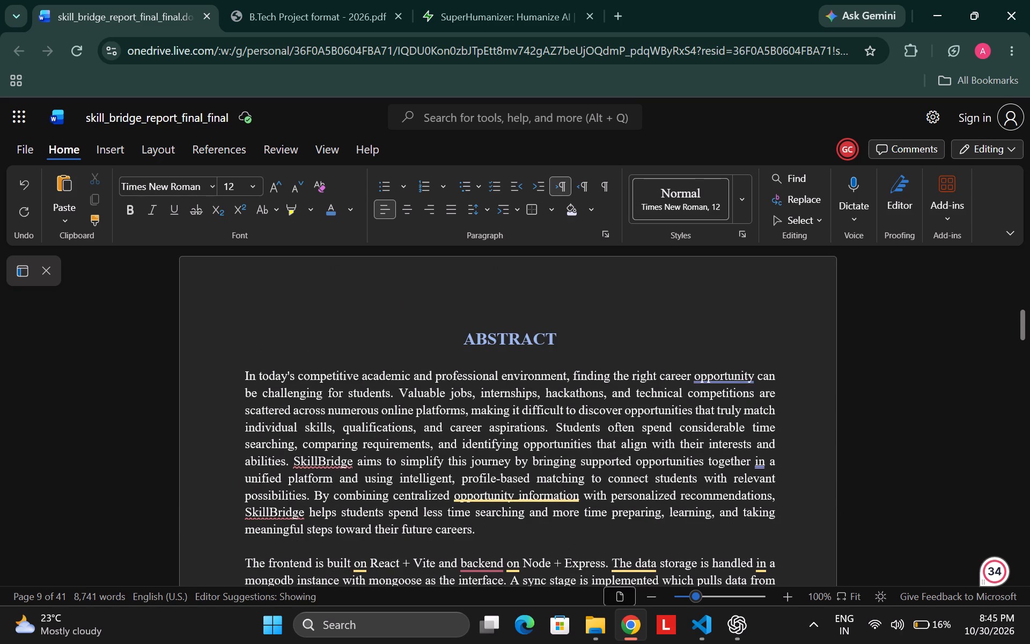
pyautogui.click(632, 374)
pyautogui.press('BackSpace')
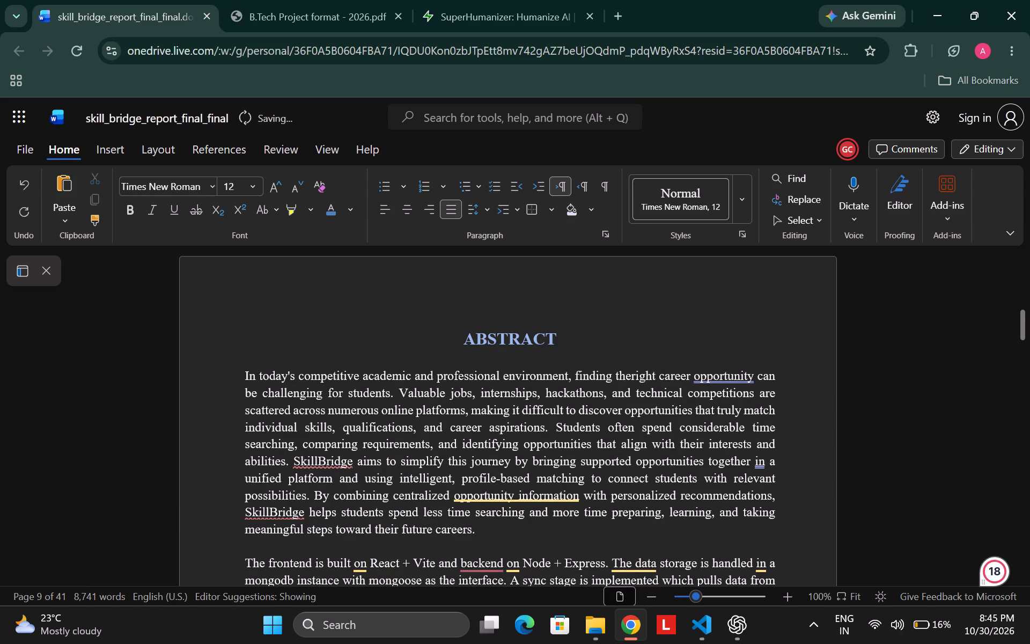
pyautogui.press('BackSpace')
pyautogui.press('BackSpace')
pyautogui.press('BackSpace')
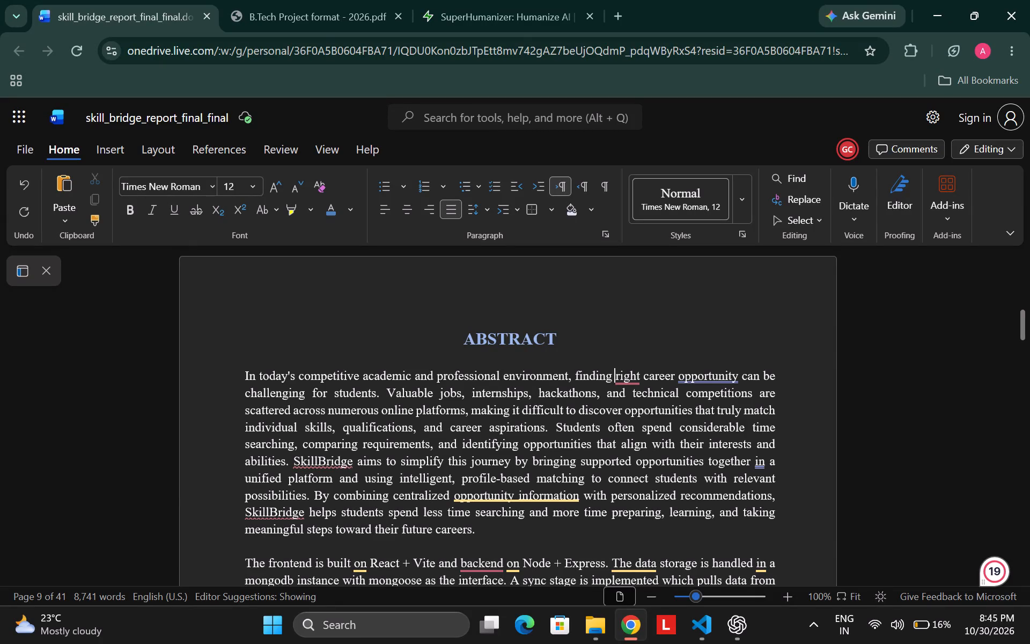
# In the Abstract's first paragraph, replace the comma after "comparing requirements" with two spaces and the hyphen in "profile-based" with a space.
pyautogui.click(442, 446)
pyautogui.click(436, 443)
pyautogui.press('BackSpace')
pyautogui.press('space')
pyautogui.press('space')
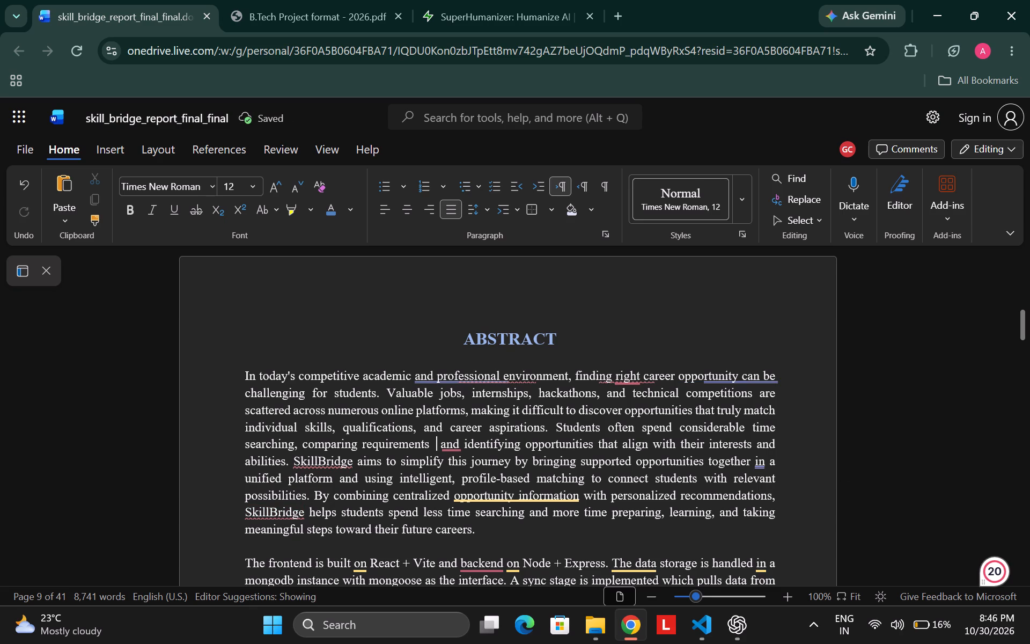
pyautogui.click(503, 494)
pyautogui.click(419, 505)
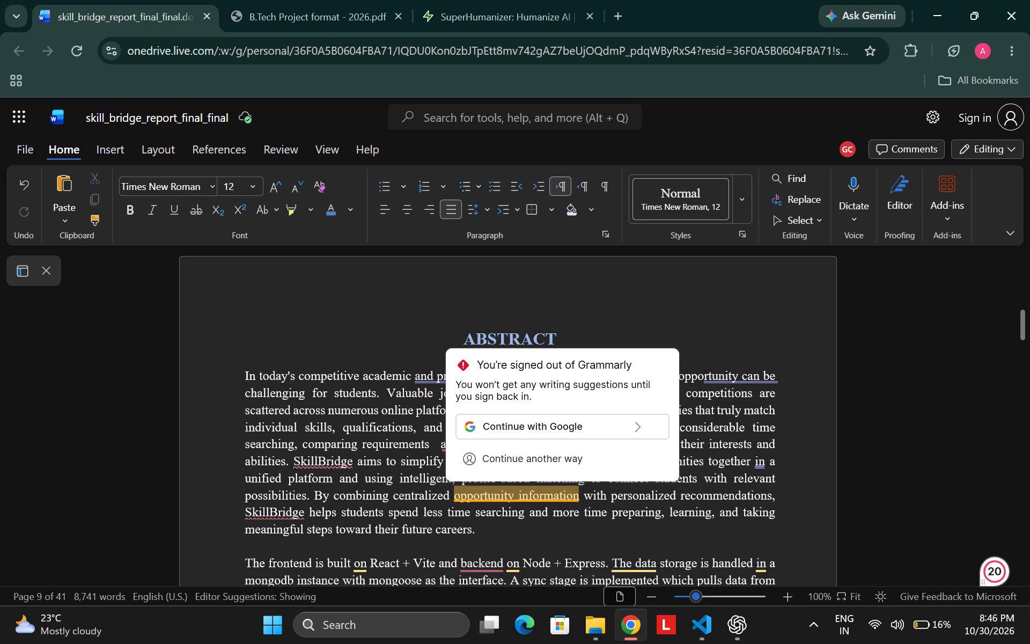
pyautogui.click(496, 474)
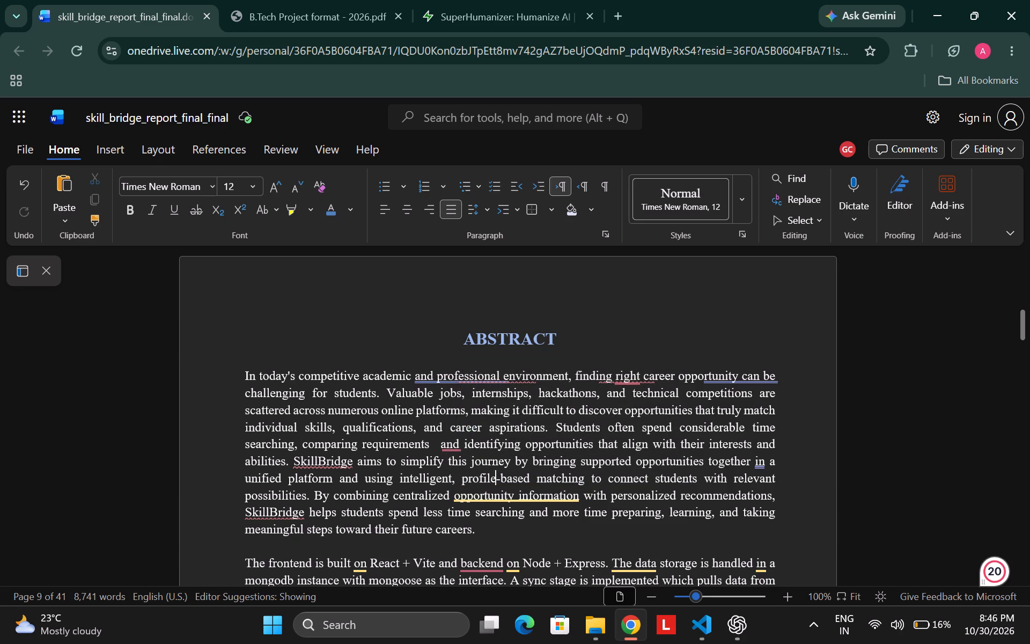
pyautogui.press('Right')
pyautogui.press('BackSpace')
pyautogui.press('space')
pyautogui.click(583, 530)
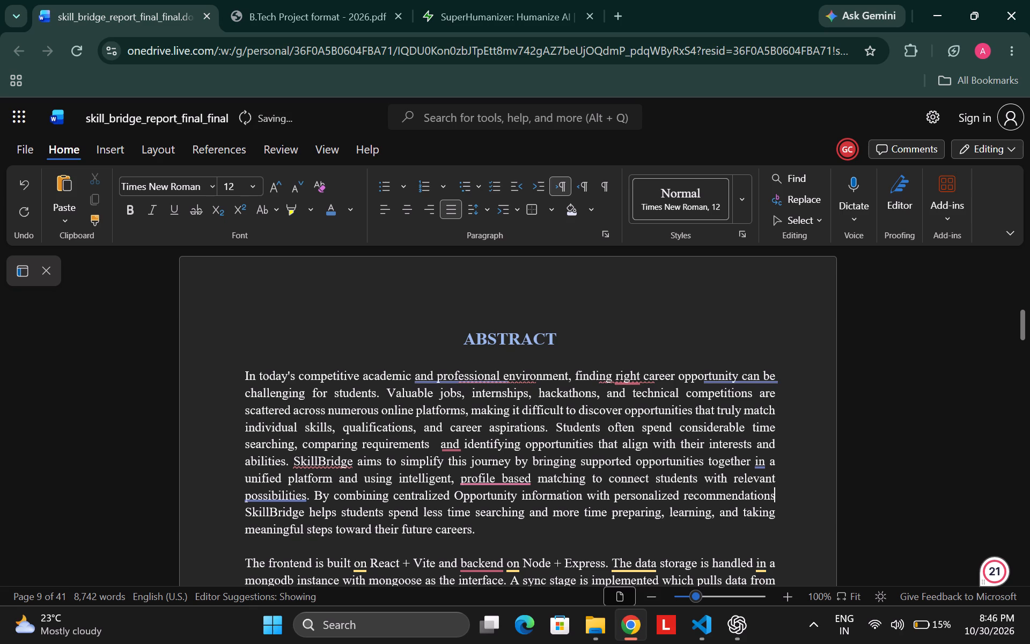
# In the last sentence of the Abstract's first paragraph, delete the comma after "learning".
pyautogui.click(713, 516)
pyautogui.press('BackSpace')
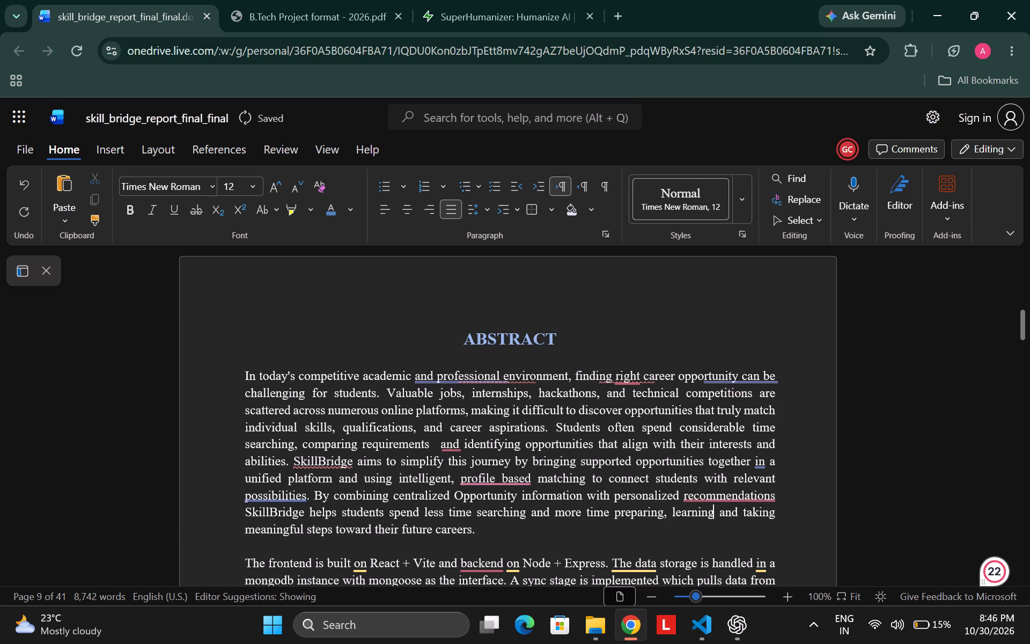
# In the last sentence of the Abstract's second paragraph, delete "the" before "recommendation page".
pyautogui.scroll(-1, 601, 522)
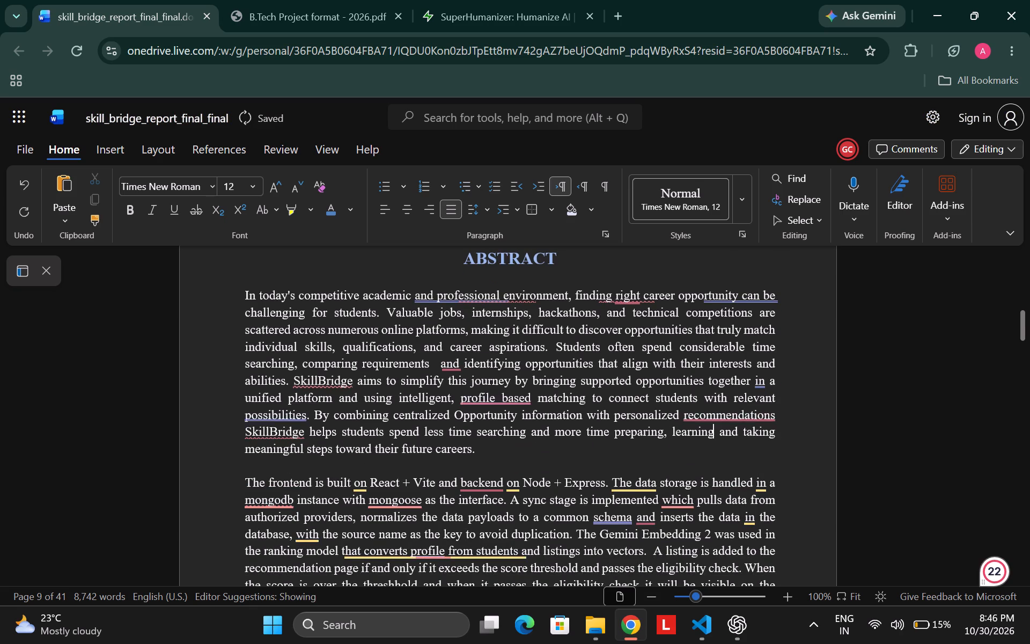
pyautogui.scroll(-1, 460, 493)
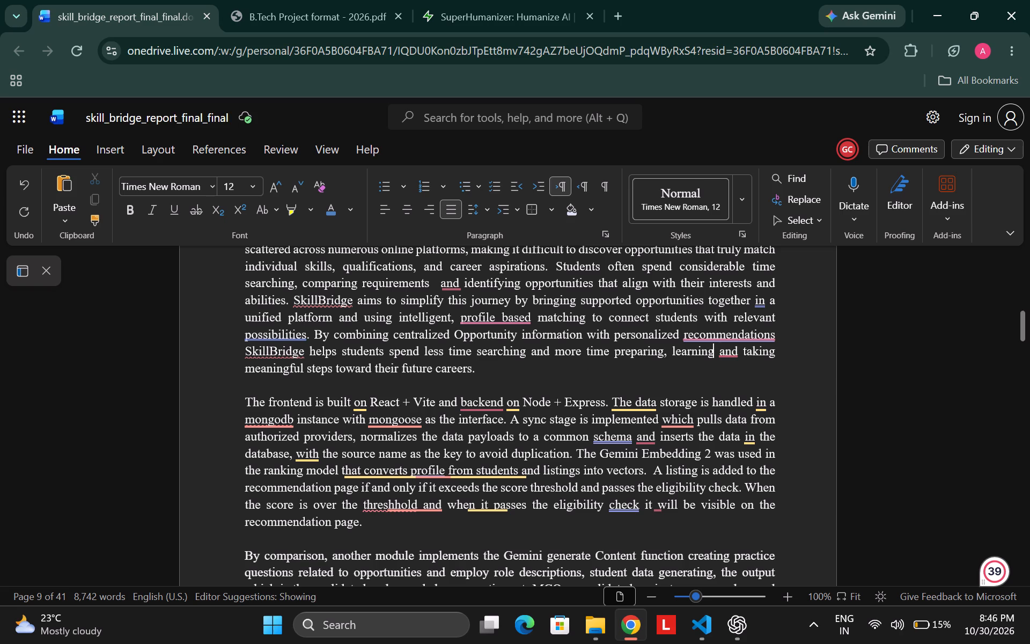
pyautogui.scroll(-1, 412, 476)
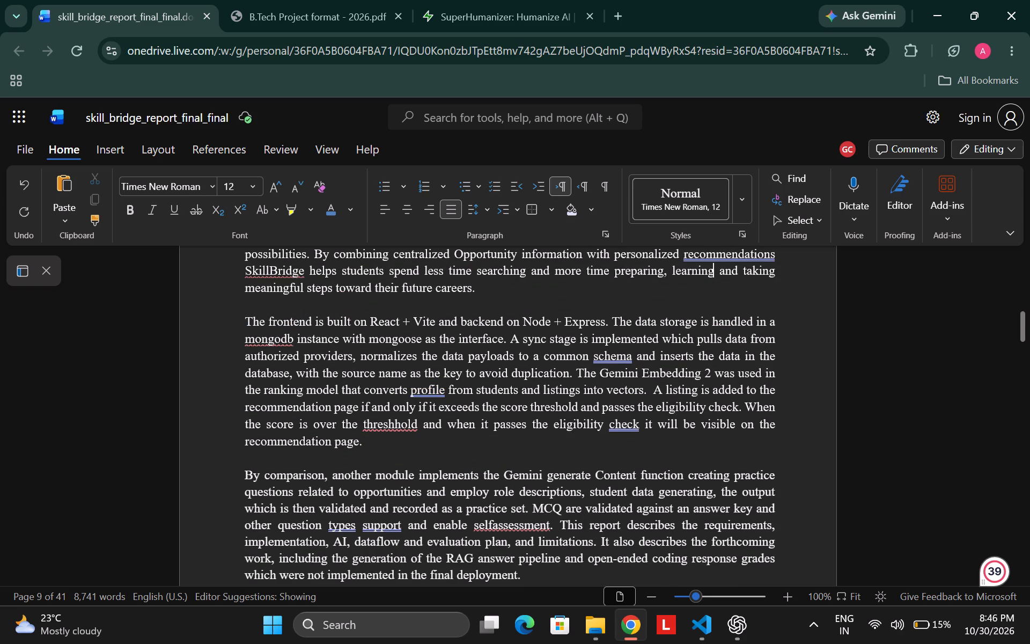
pyautogui.click(773, 428)
pyautogui.press('BackSpace')
pyautogui.press('BackSpace')
pyautogui.press('BackSpace')
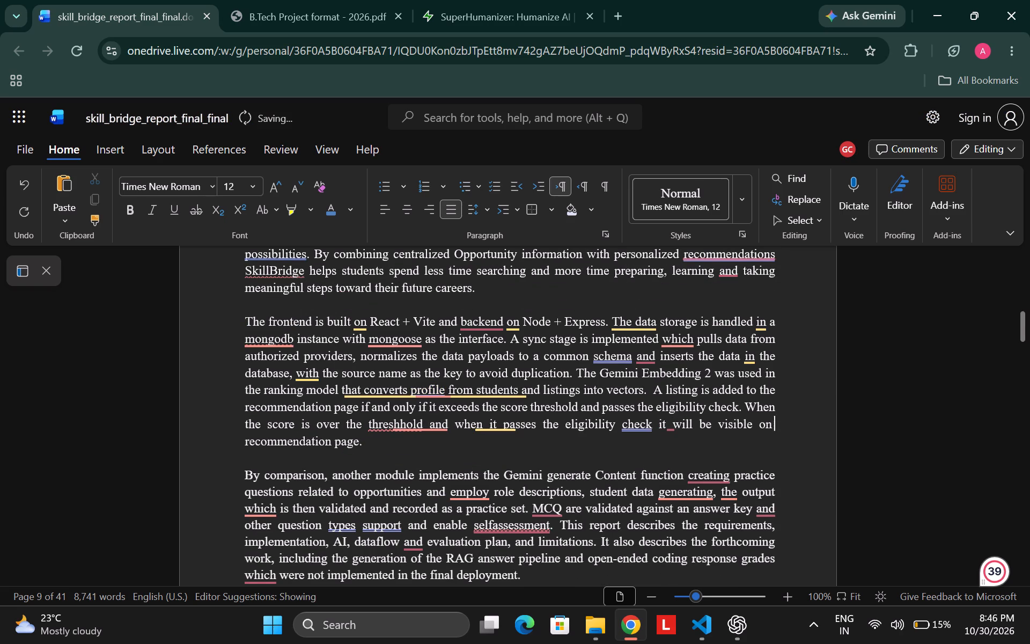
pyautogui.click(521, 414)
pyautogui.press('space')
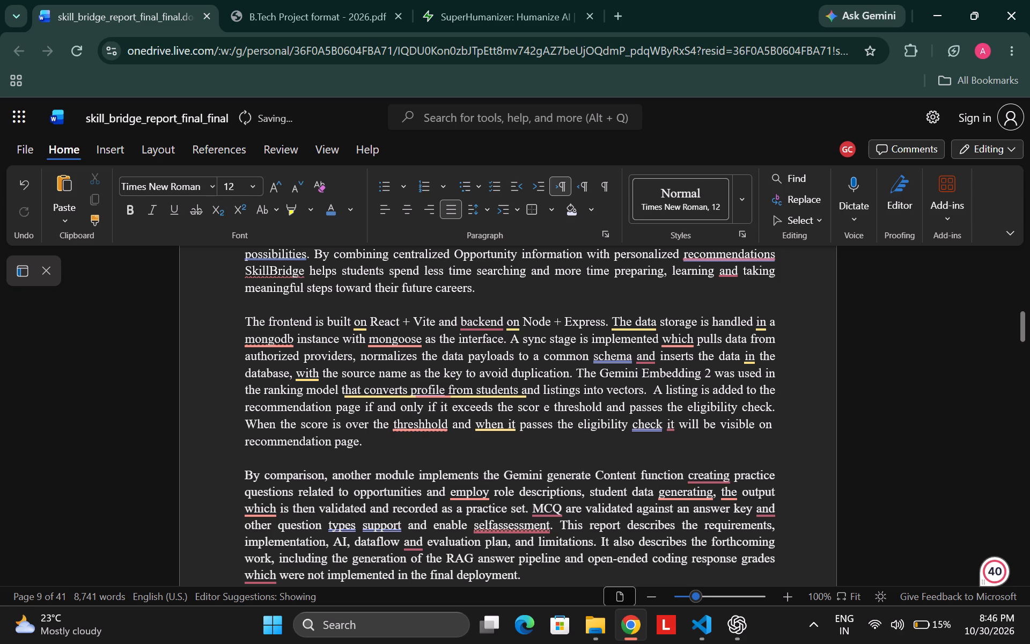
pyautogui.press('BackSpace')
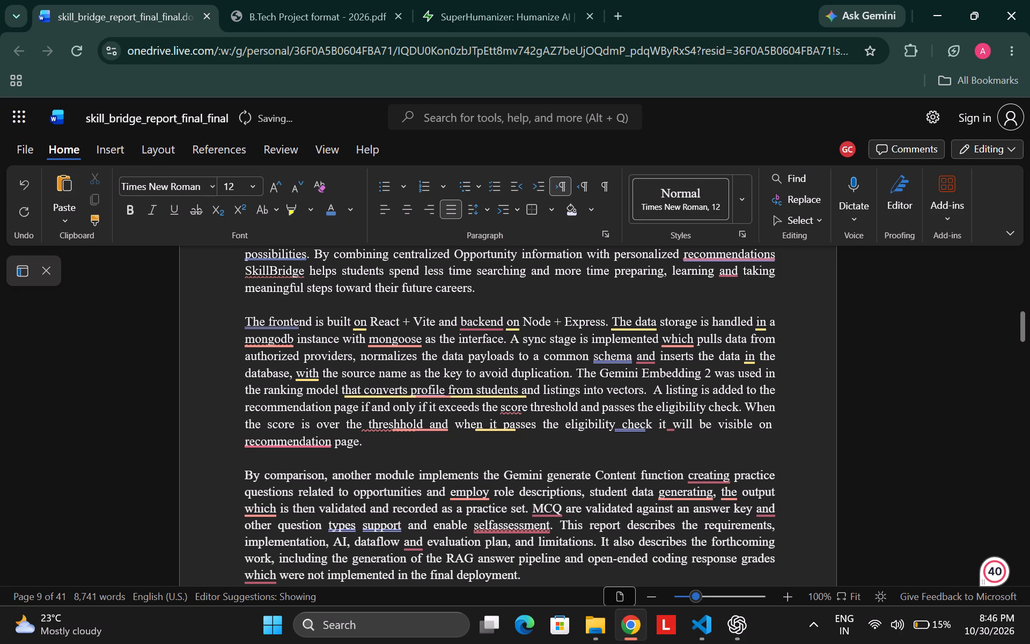
# In the Abstract's third paragraph, replace "MCQ" with "Mcq" before "are validated against an answer key".
pyautogui.click(563, 510)
pyautogui.press('BackSpace')
pyautogui.press('BackSpace')
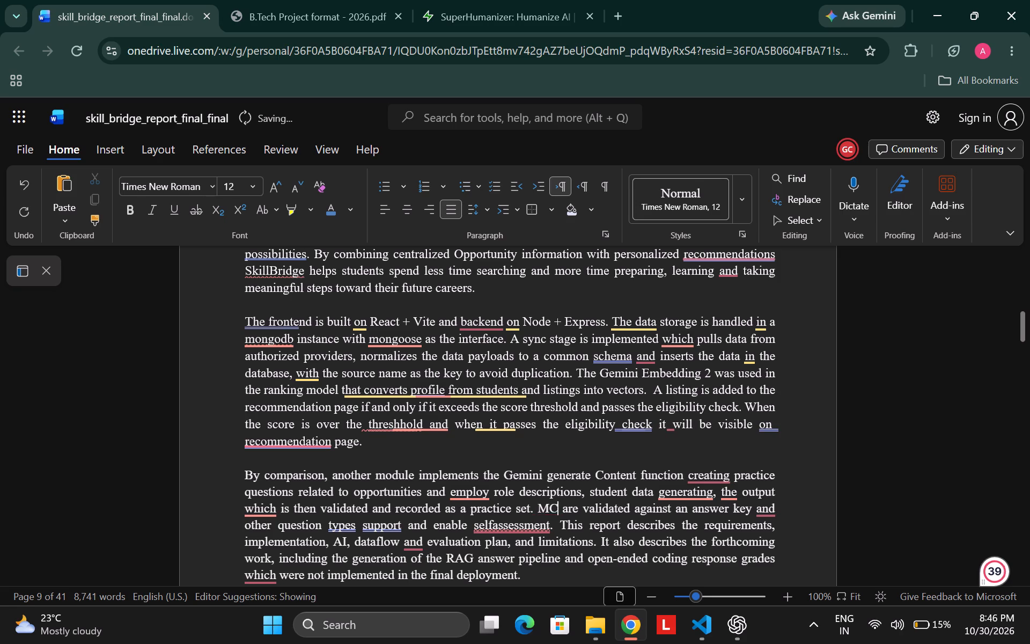
pyautogui.press('BackSpace')
pyautogui.write('Mcq')
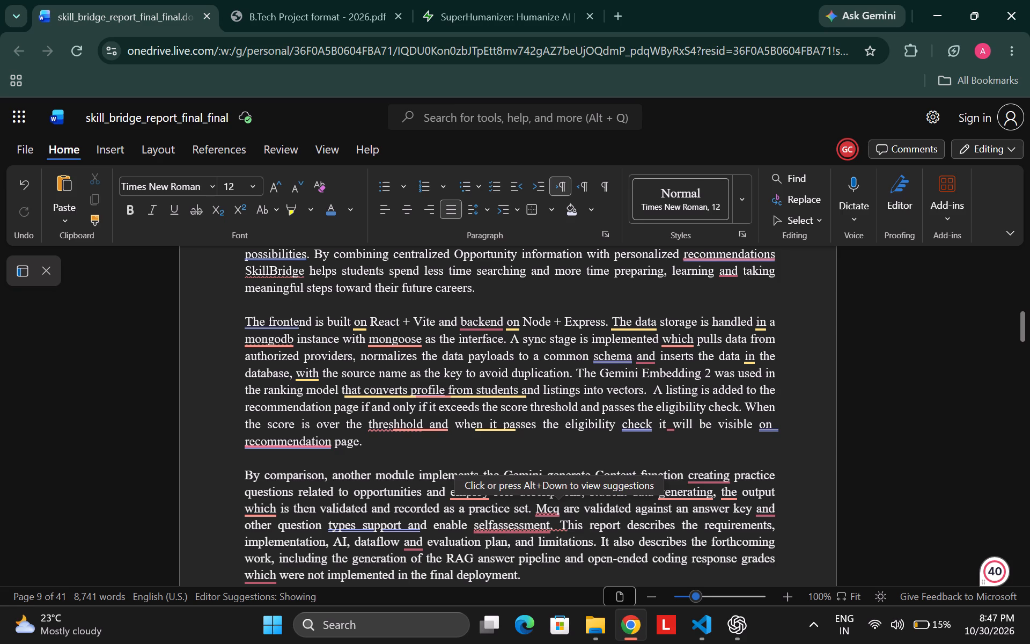
# Look over the List of Tables, List of Figures and Table of Contents ahead of the Abstract.
pyautogui.scroll(2, 406, 507)
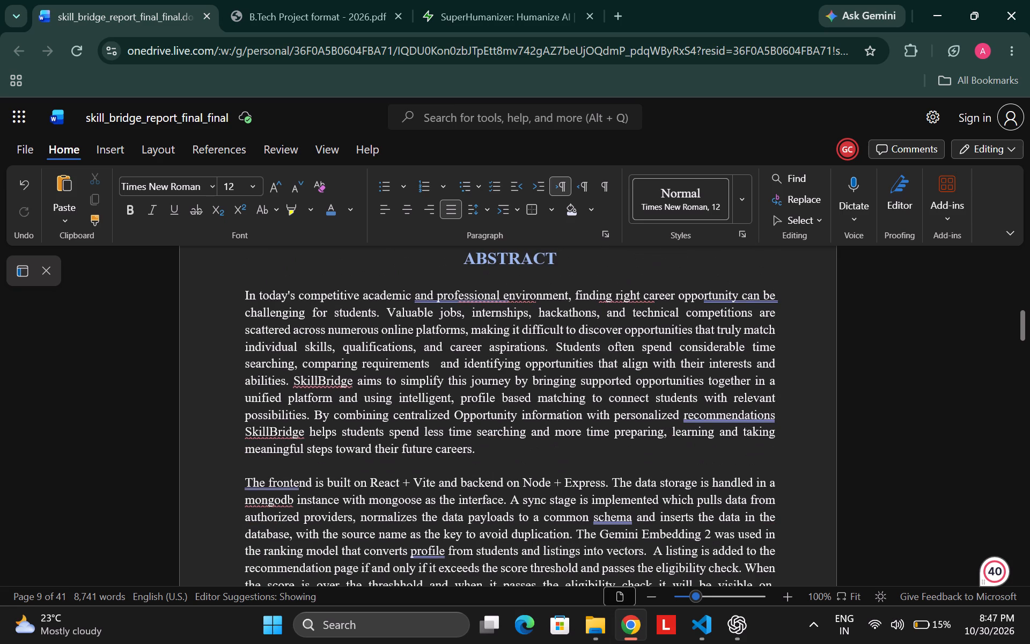
pyautogui.scroll(13, 447, 456)
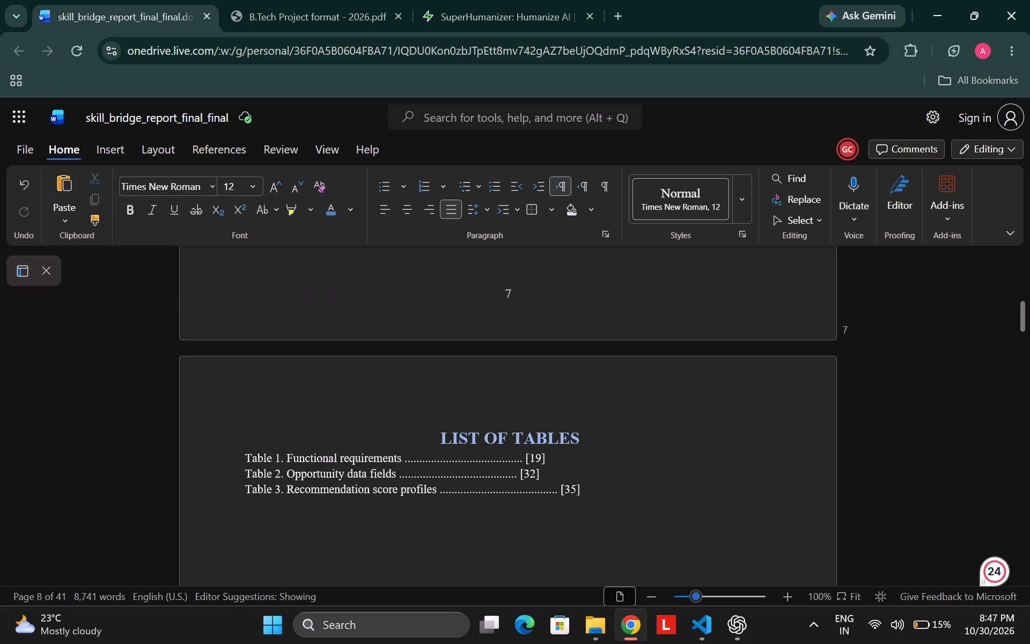
pyautogui.scroll(4, 582, 499)
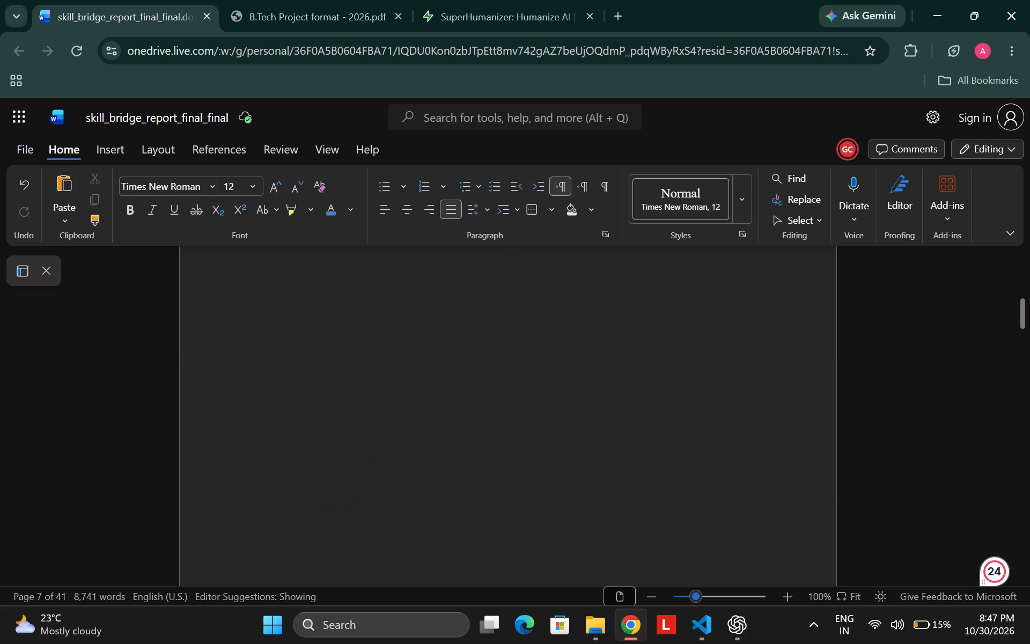
pyautogui.scroll(6, 582, 499)
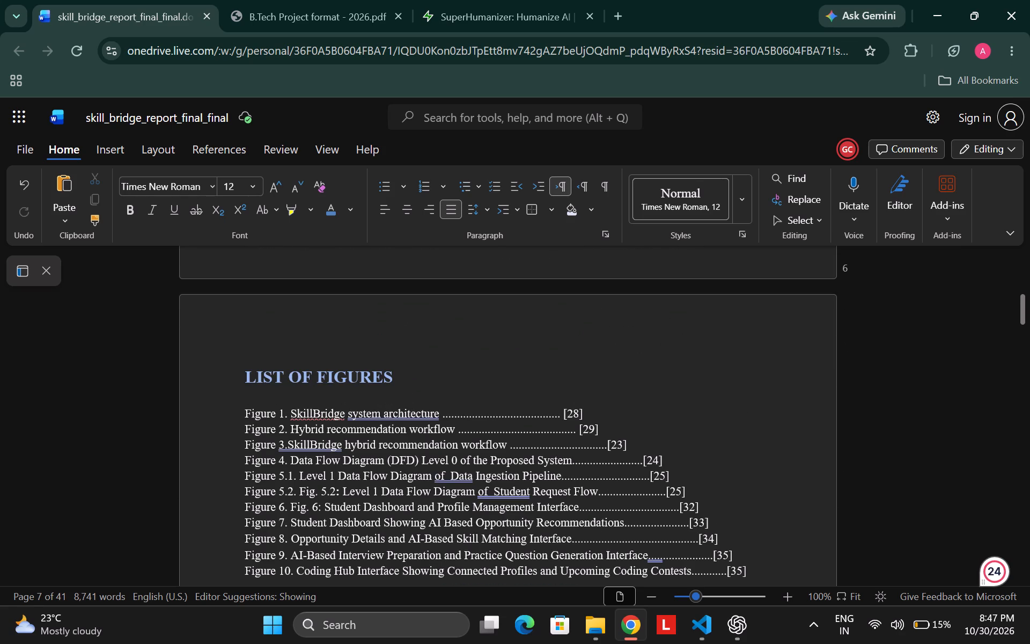
pyautogui.scroll(8, 582, 499)
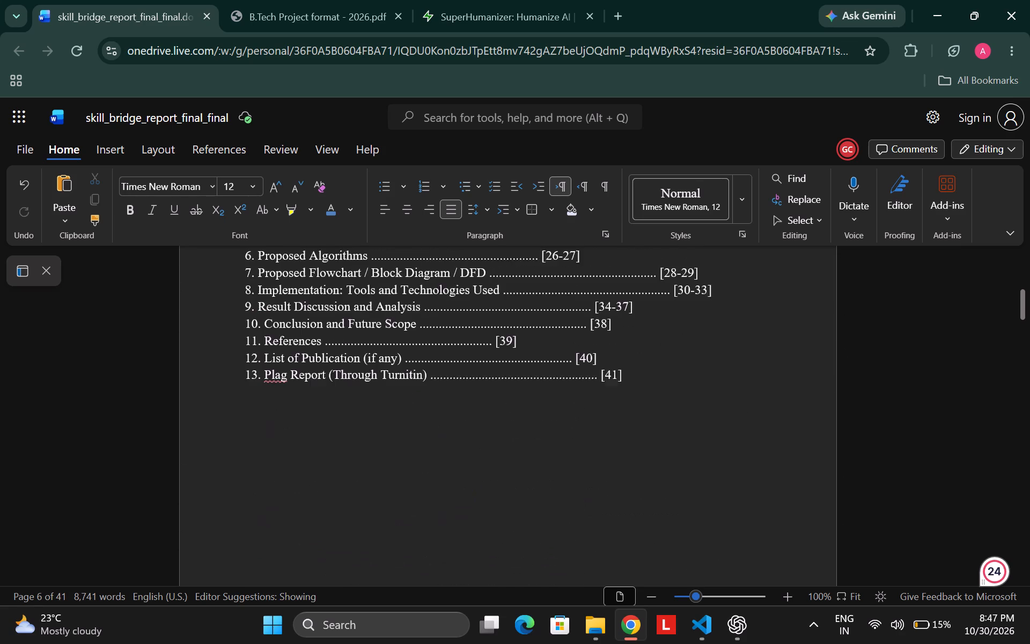
pyautogui.scroll(3, 582, 499)
pyautogui.scroll(-2, 582, 499)
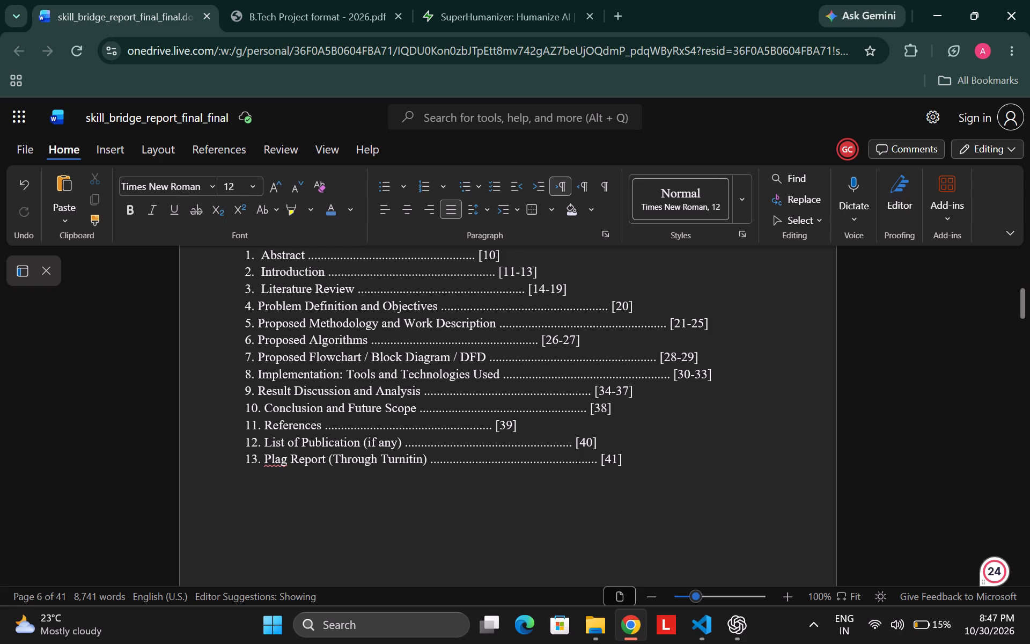
pyautogui.scroll(1, 289, 347)
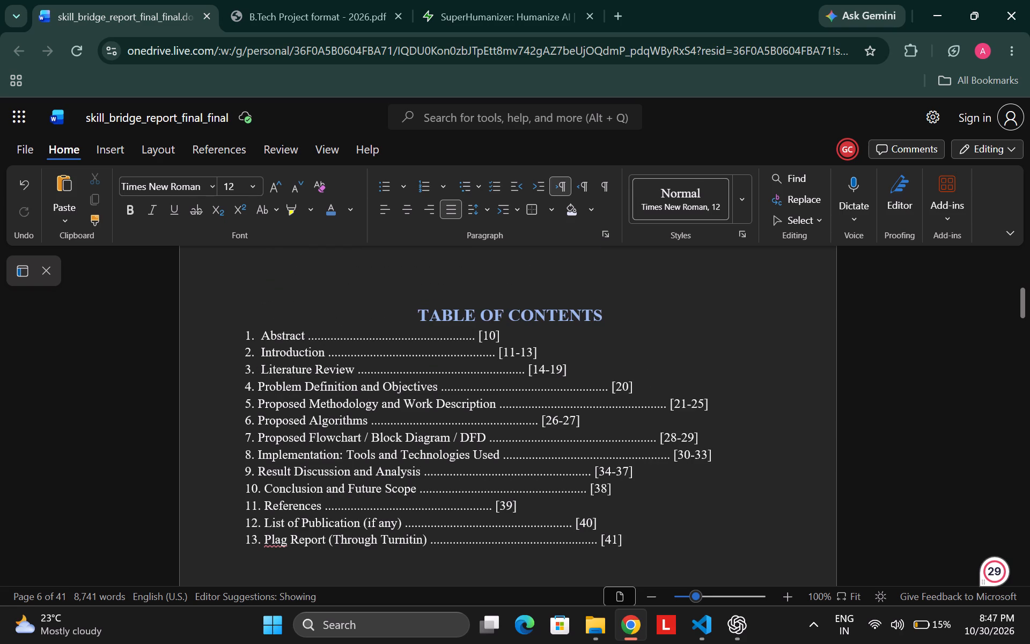
pyautogui.scroll(-10, 520, 430)
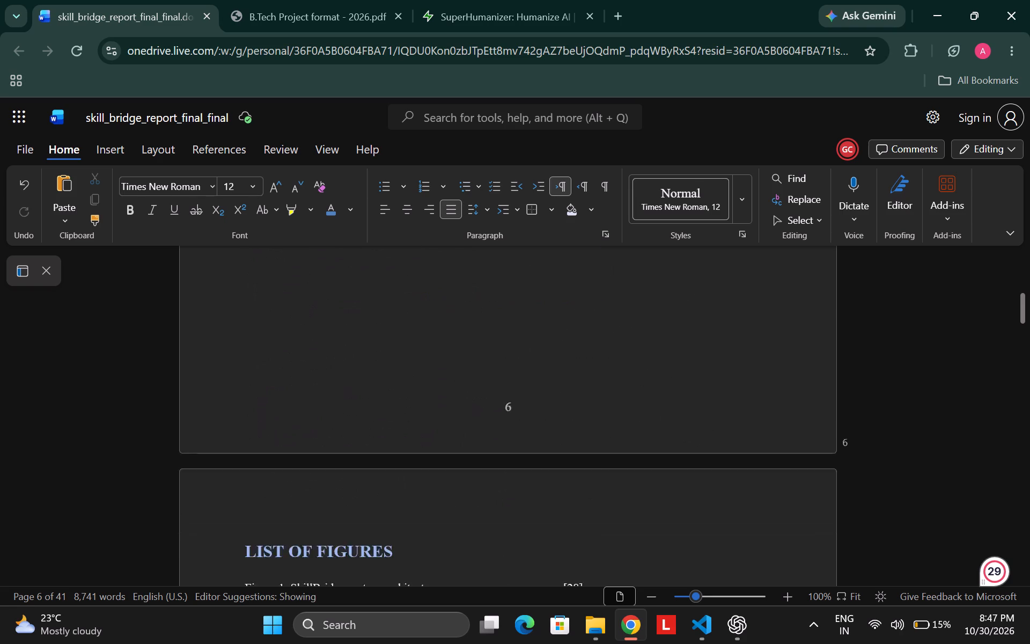
pyautogui.scroll(-11, 521, 436)
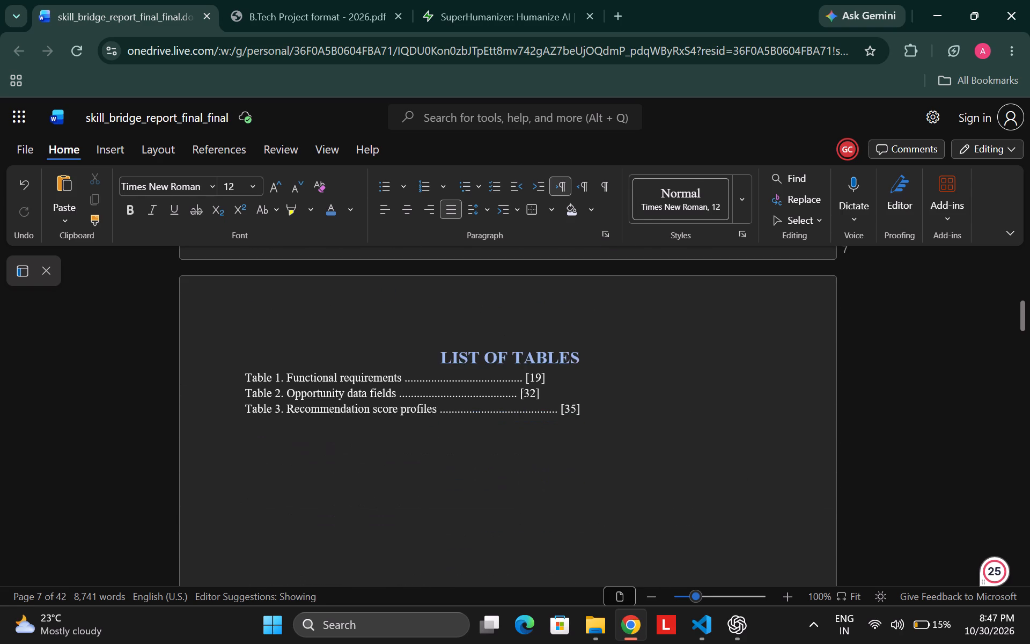
pyautogui.scroll(-12, 521, 436)
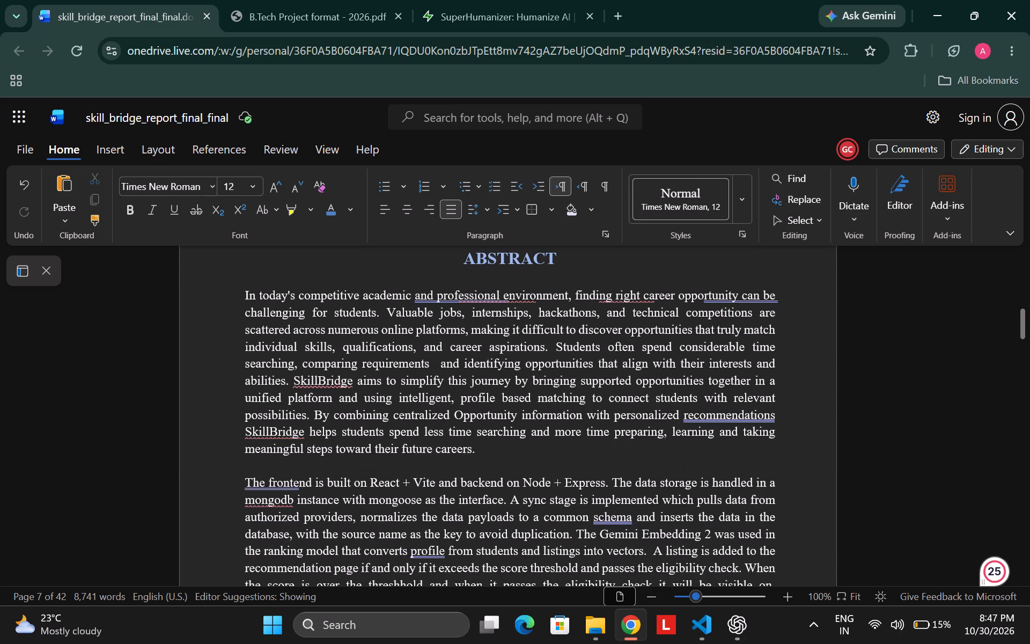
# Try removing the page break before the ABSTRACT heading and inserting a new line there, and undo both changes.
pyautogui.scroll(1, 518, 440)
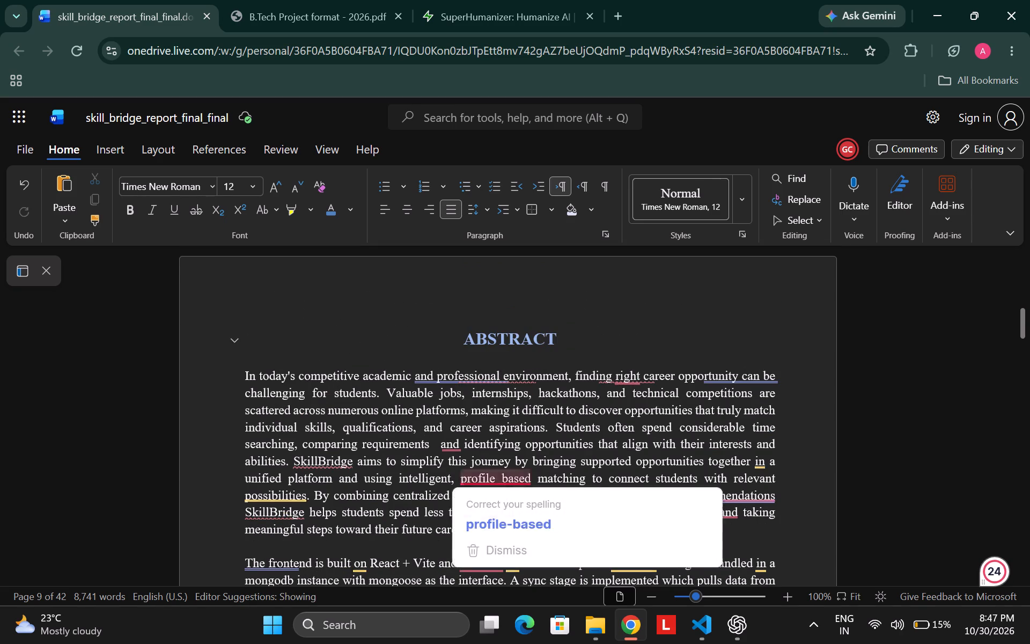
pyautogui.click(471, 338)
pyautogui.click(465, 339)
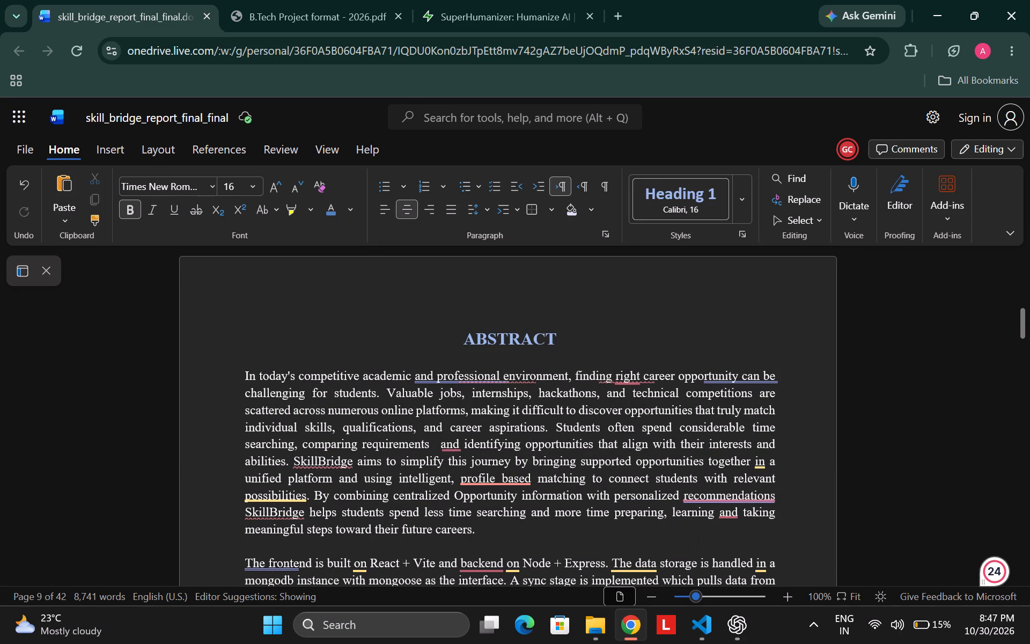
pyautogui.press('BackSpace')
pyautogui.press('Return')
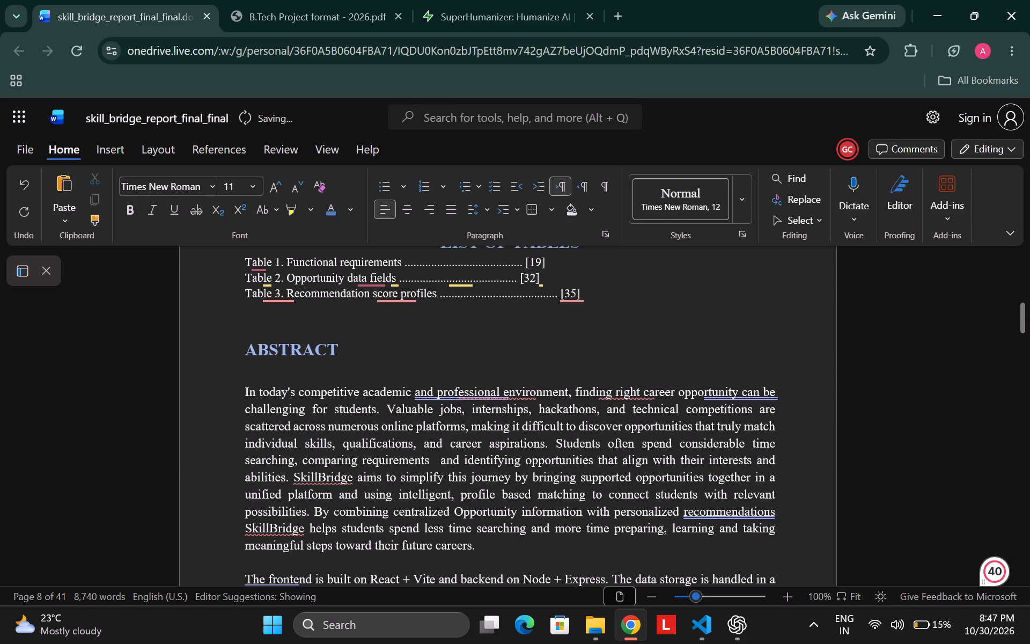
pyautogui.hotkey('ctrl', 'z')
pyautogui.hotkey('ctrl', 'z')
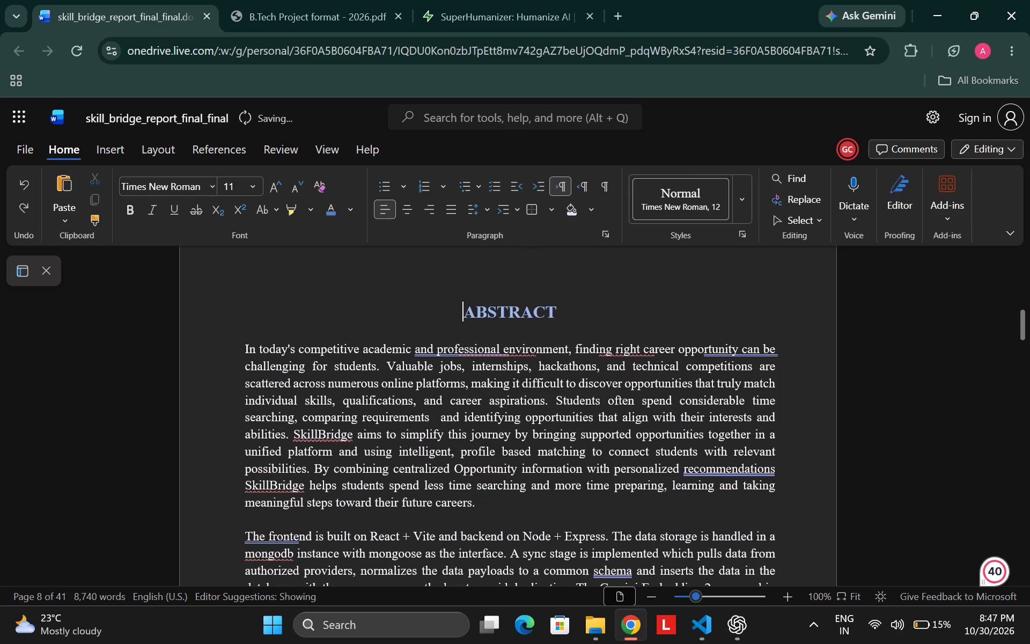
# Read through the Abstract, chapter 1 and the start of the Literature Review, checking the wording and layout.
pyautogui.scroll(-1, 562, 385)
pyautogui.scroll(1, 560, 387)
pyautogui.scroll(-3, 560, 387)
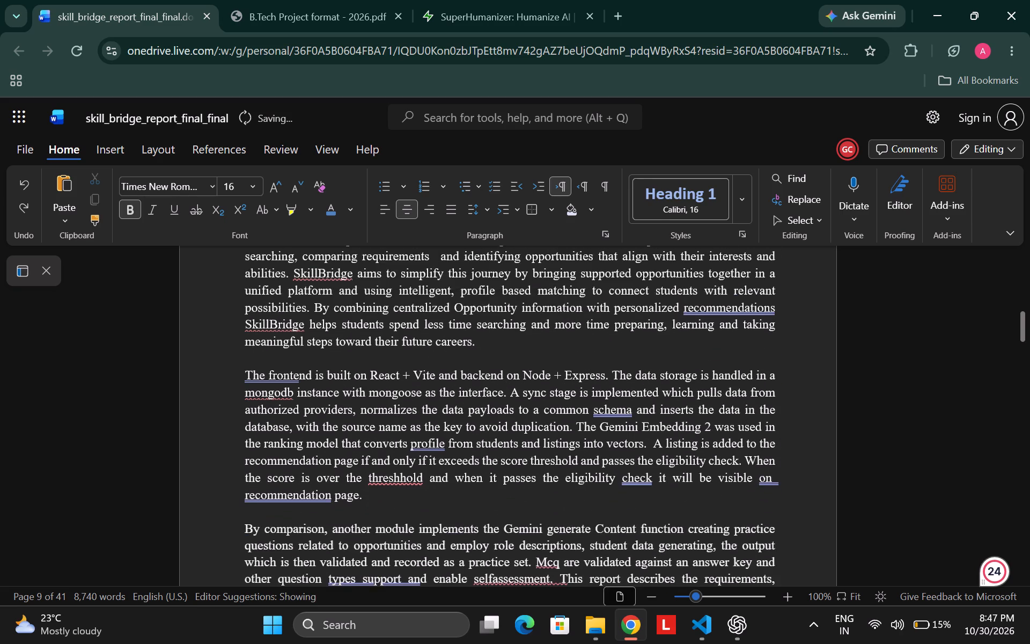
pyautogui.scroll(-7, 560, 387)
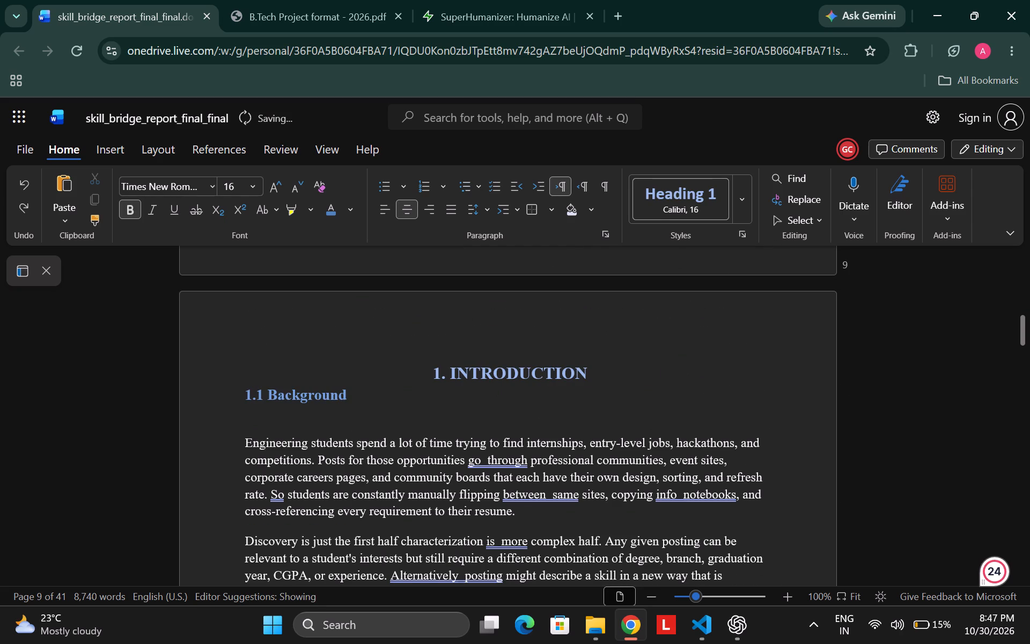
pyautogui.scroll(-7, 332, 420)
pyautogui.scroll(6, 332, 420)
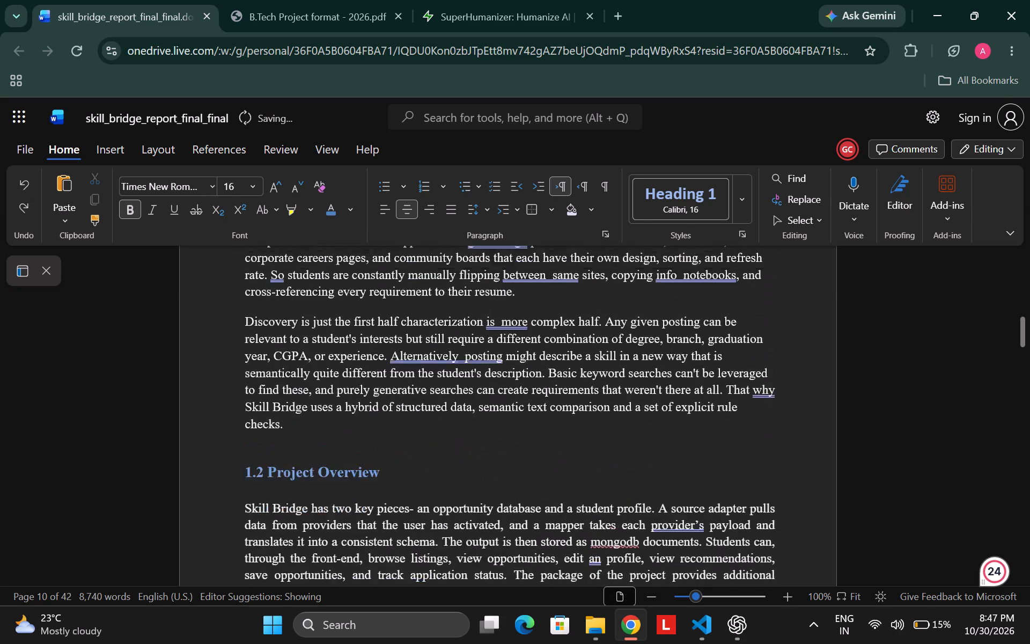
pyautogui.scroll(1, 332, 420)
pyautogui.scroll(-11, 332, 420)
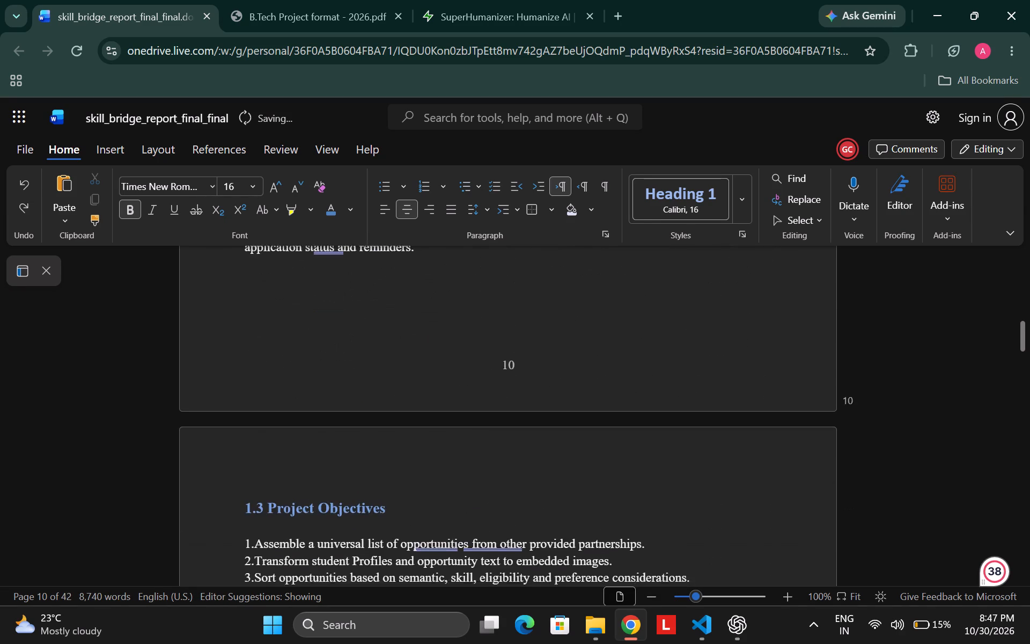
pyautogui.scroll(-4, 332, 420)
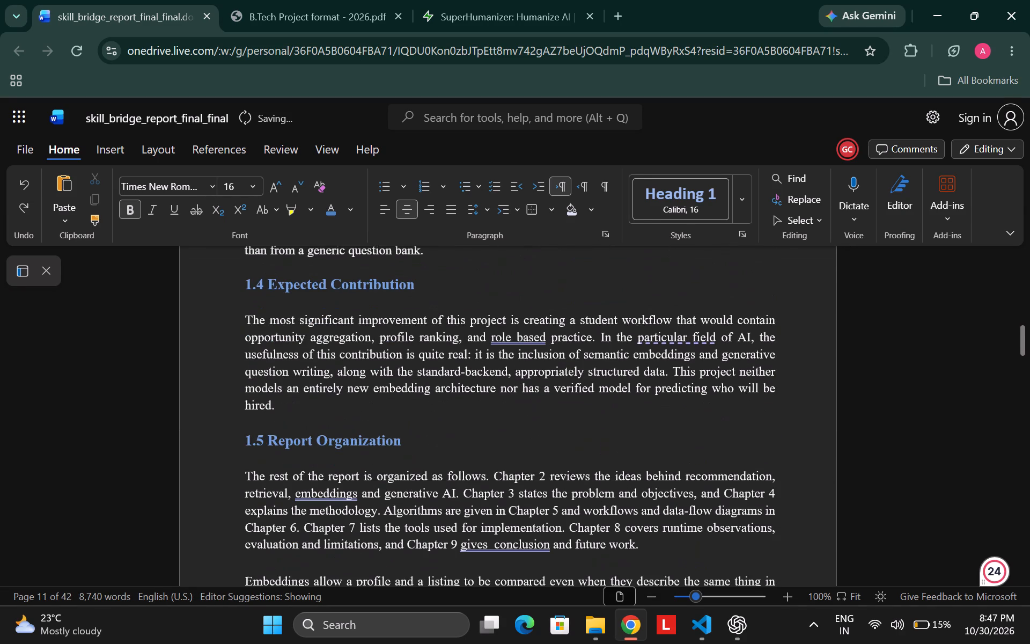
pyautogui.scroll(4, 366, 451)
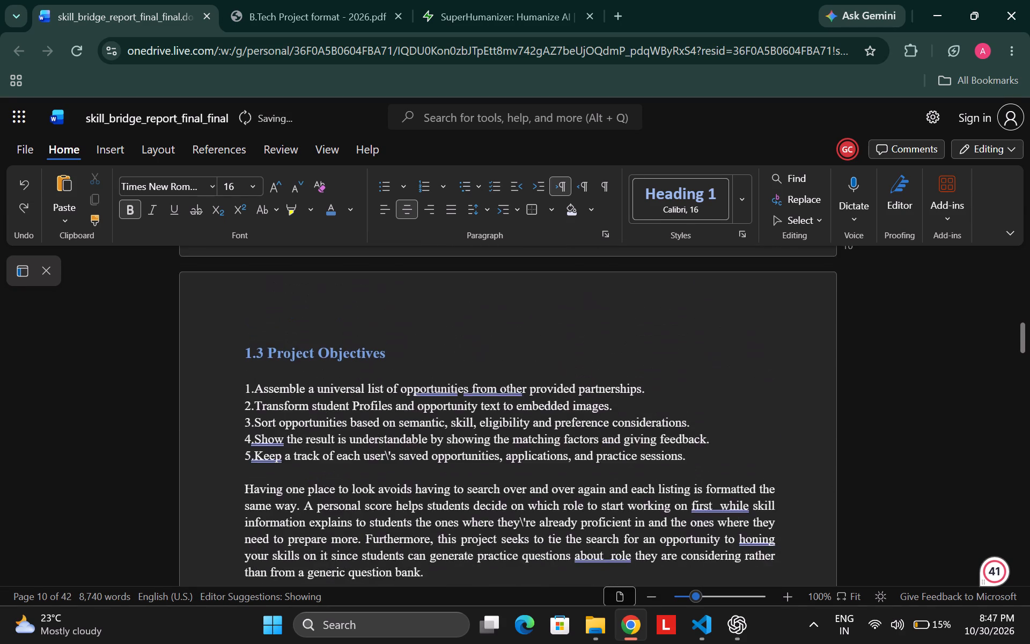
pyautogui.scroll(2, 366, 450)
pyautogui.scroll(-5, 366, 450)
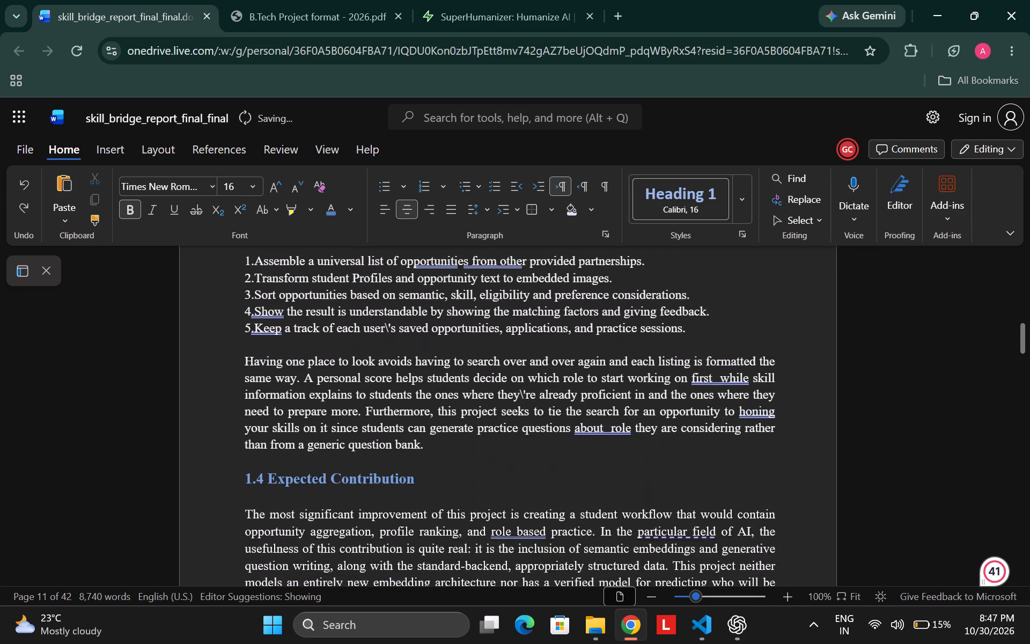
pyautogui.scroll(-7, 366, 450)
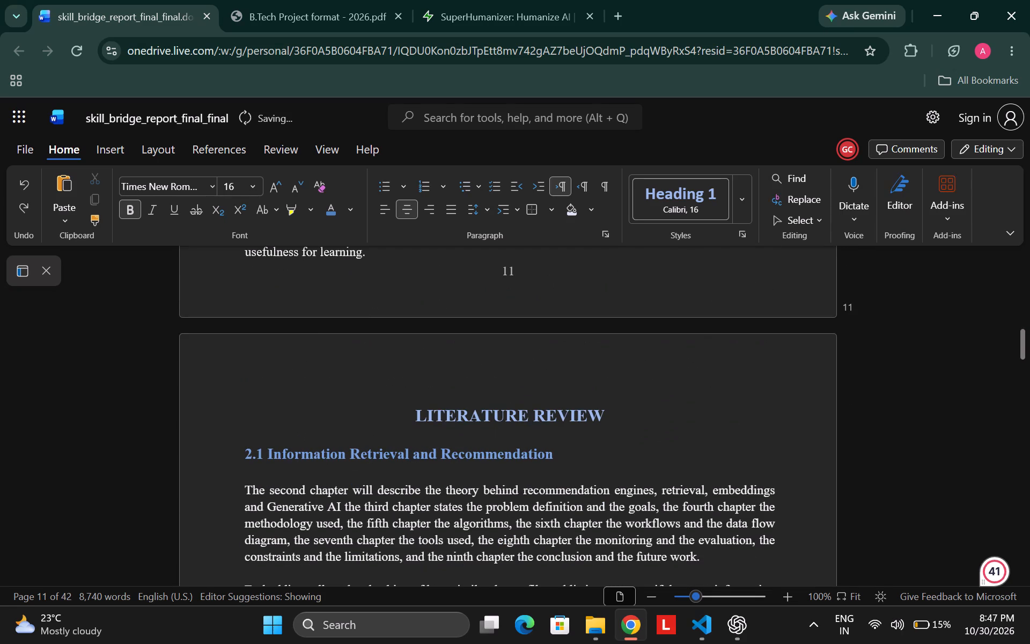
pyautogui.scroll(6, 366, 450)
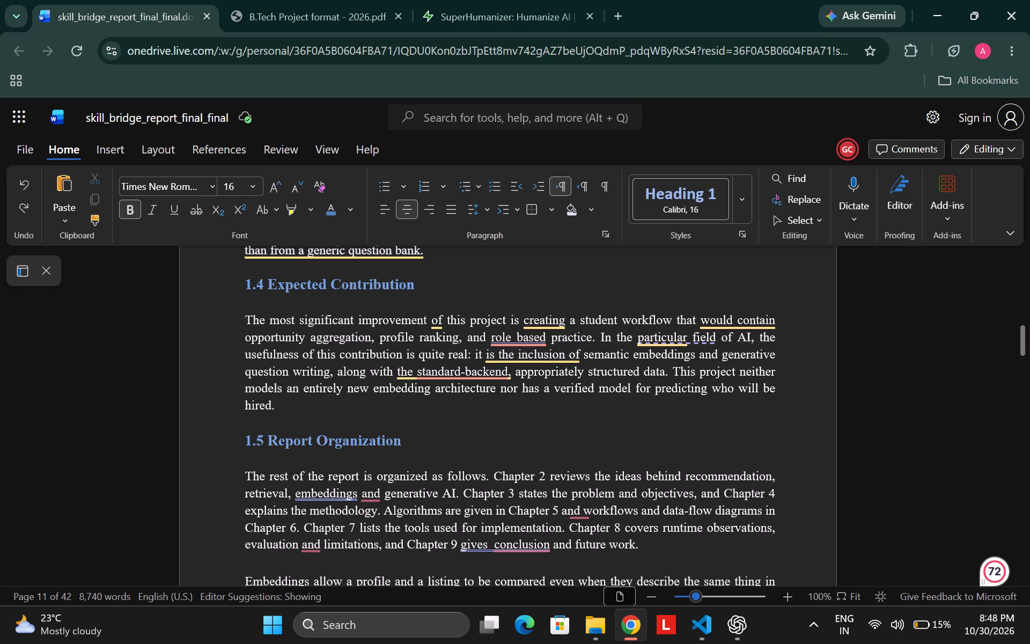
pyautogui.scroll(-3, 343, 418)
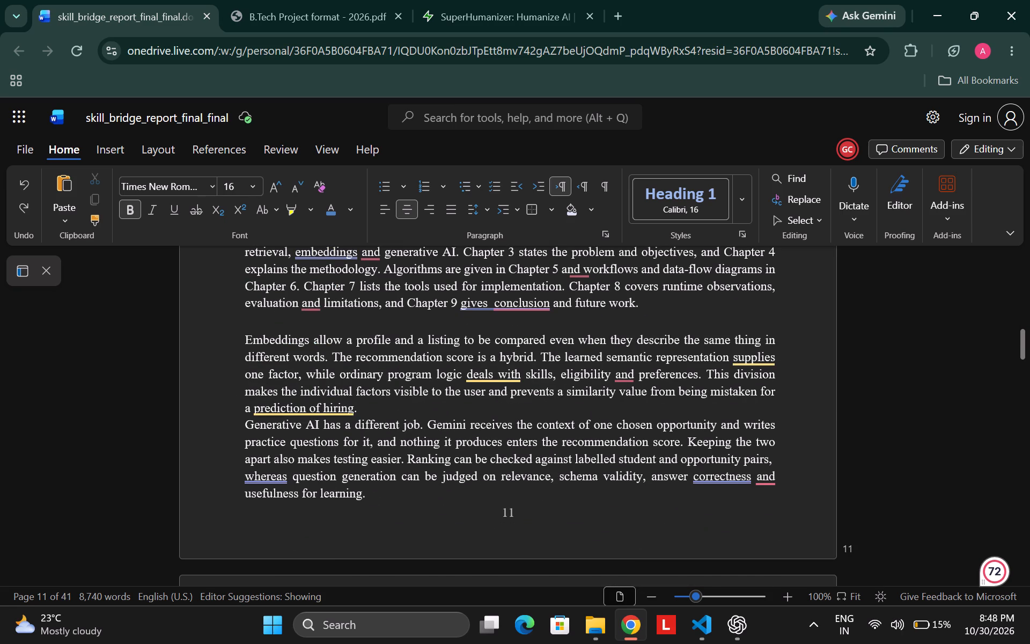
pyautogui.scroll(-8, 396, 370)
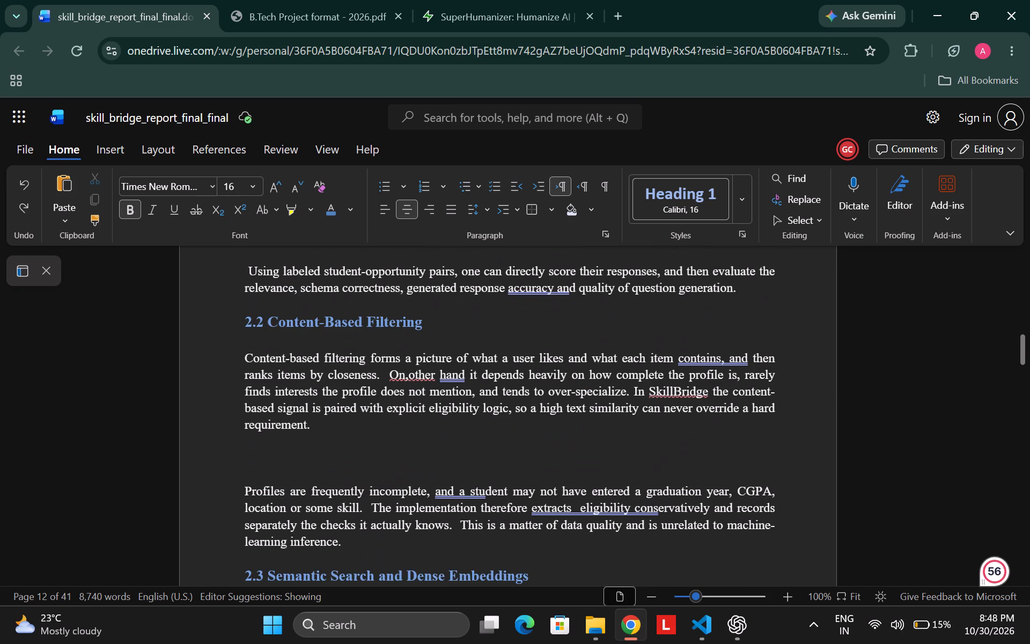
# Remove the extra blank lines between the two paragraphs of section 2.2 Content-Based Filtering.
pyautogui.scroll(-1, 410, 365)
pyautogui.click(286, 391)
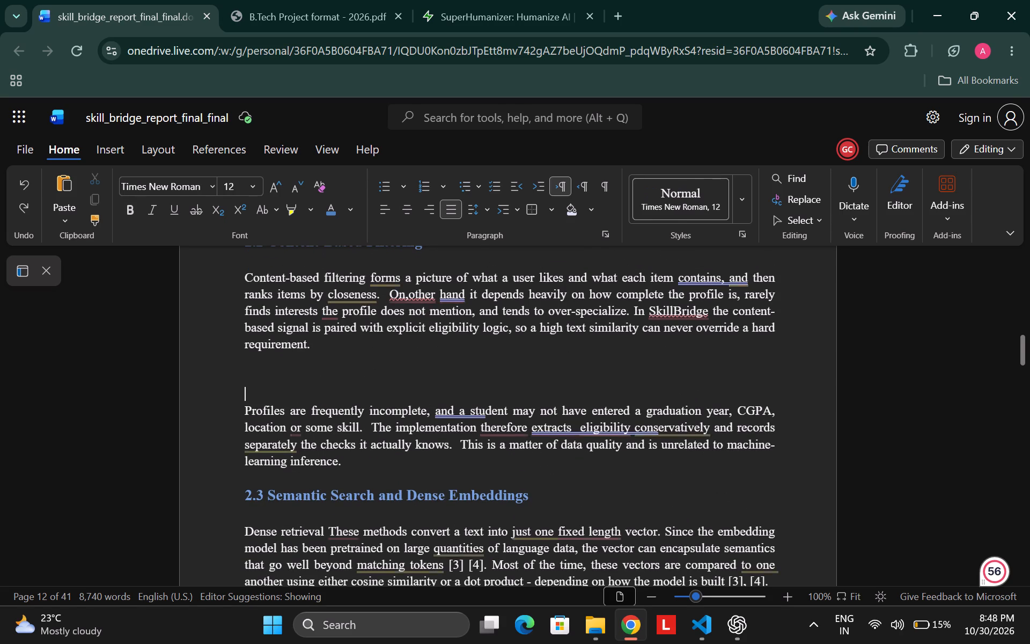
pyautogui.press('BackSpace')
pyautogui.press('BackSpace')
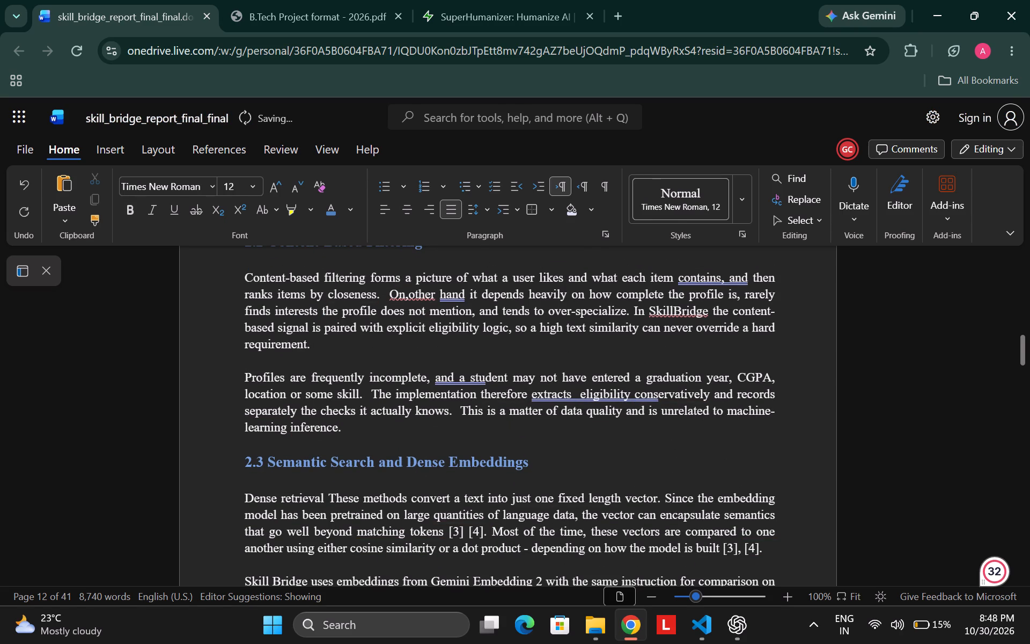
pyautogui.press('BackSpace')
pyautogui.press('Return')
pyautogui.scroll(2, 364, 416)
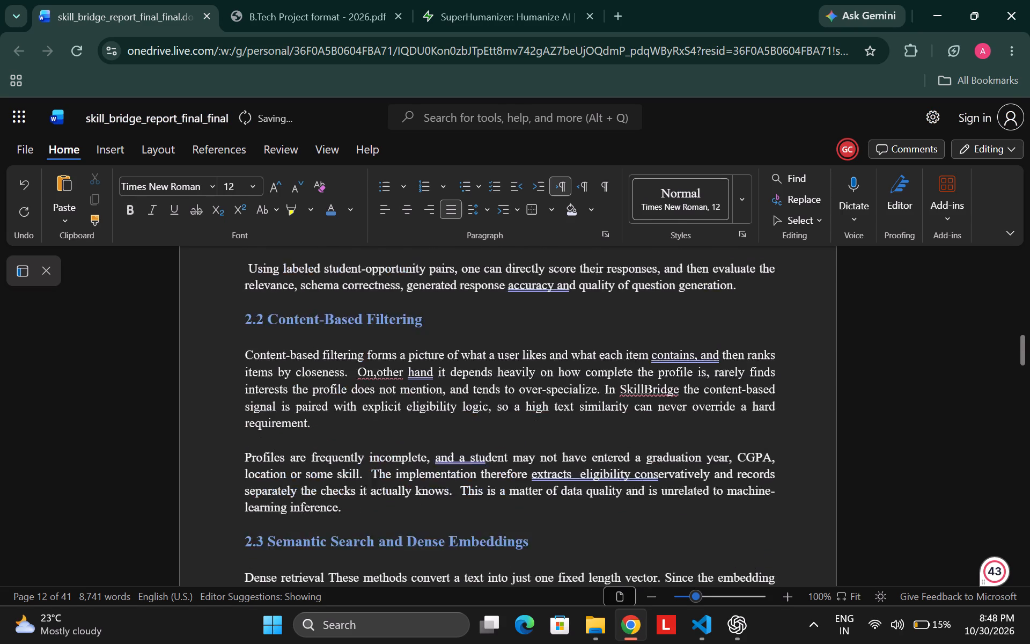
# Delete the blank line above the 2.4 Hybrid Recommendation heading, undoing the extra deletion that joins the heading to the preceding paragraph.
pyautogui.scroll(-3, 364, 416)
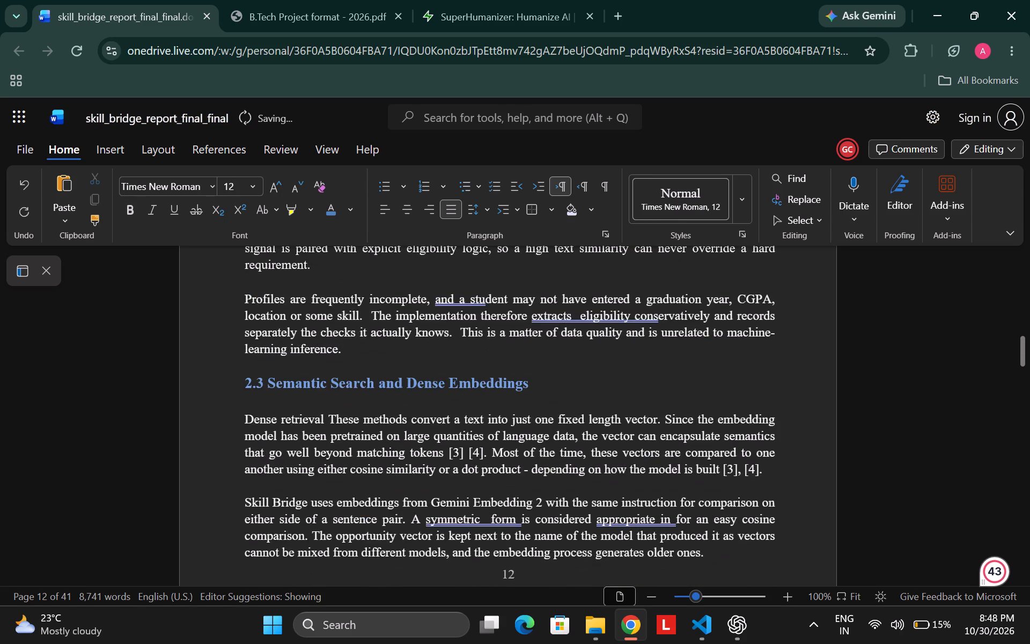
pyautogui.scroll(-3, 364, 416)
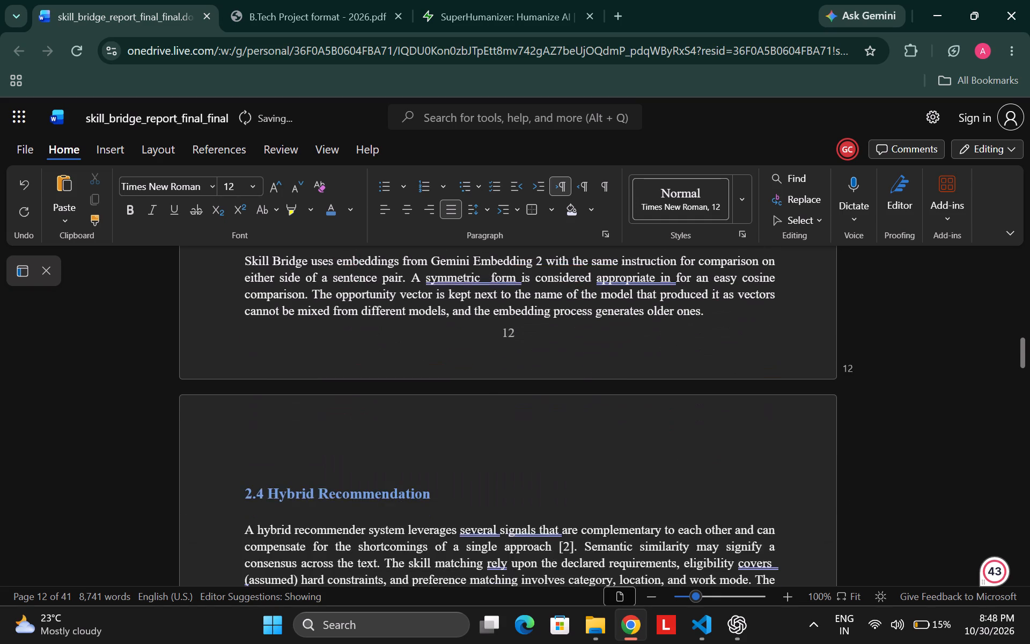
pyautogui.scroll(-1, 352, 418)
pyautogui.click(276, 380)
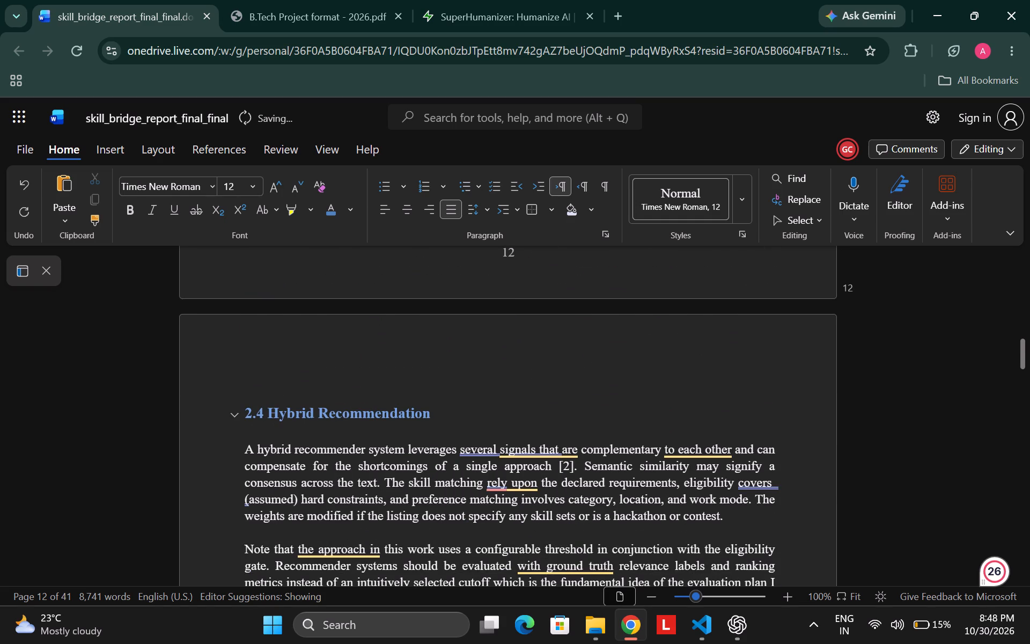
pyautogui.click(245, 411)
pyautogui.press('BackSpace')
pyautogui.press('BackSpace')
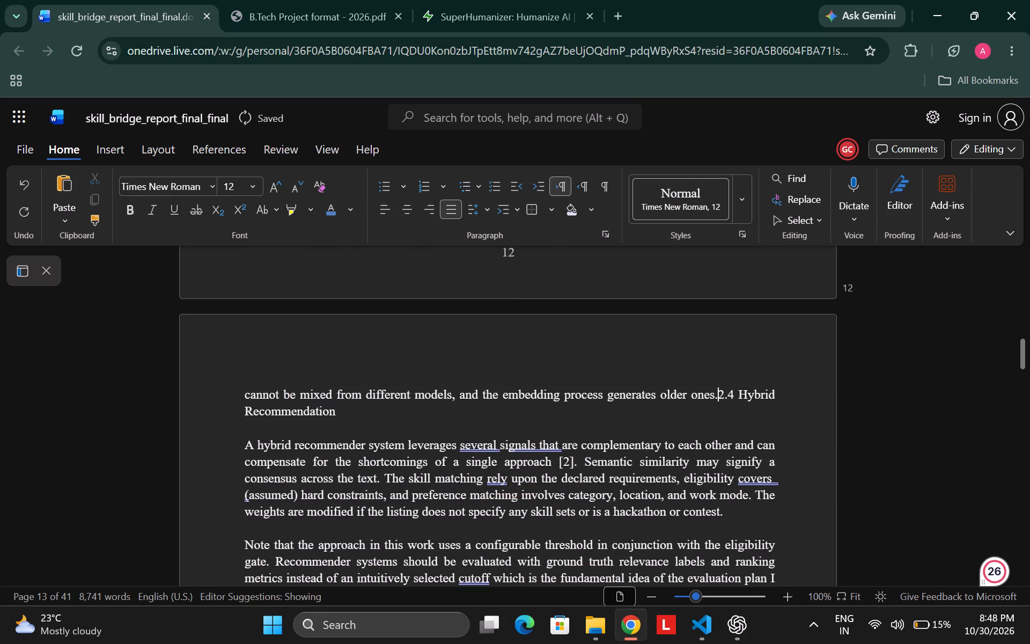
pyautogui.hotkey('ctrl', 'z')
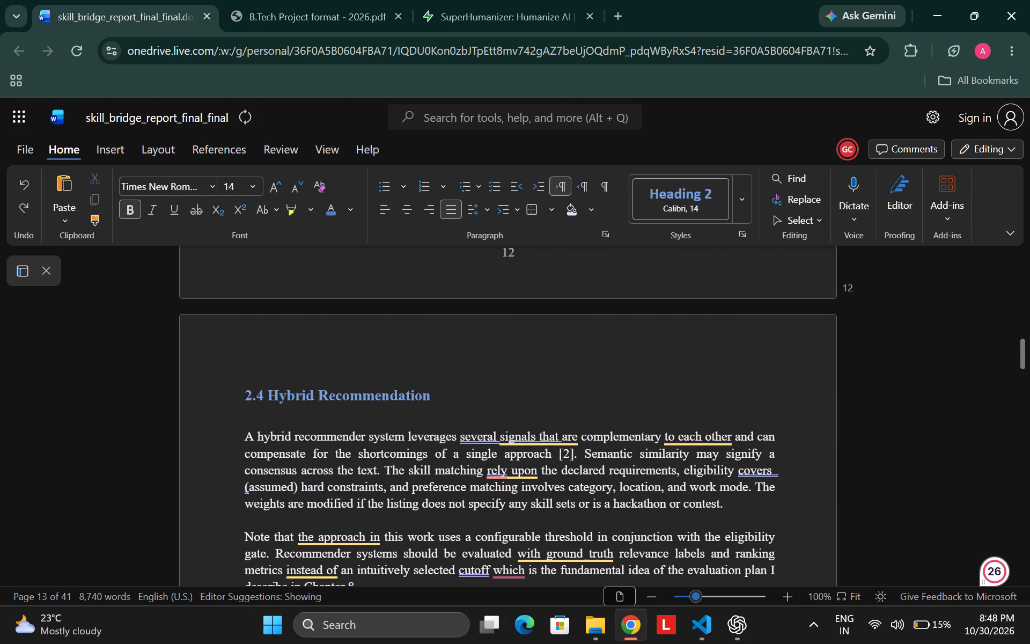
pyautogui.click(264, 418)
pyautogui.press('BackSpace')
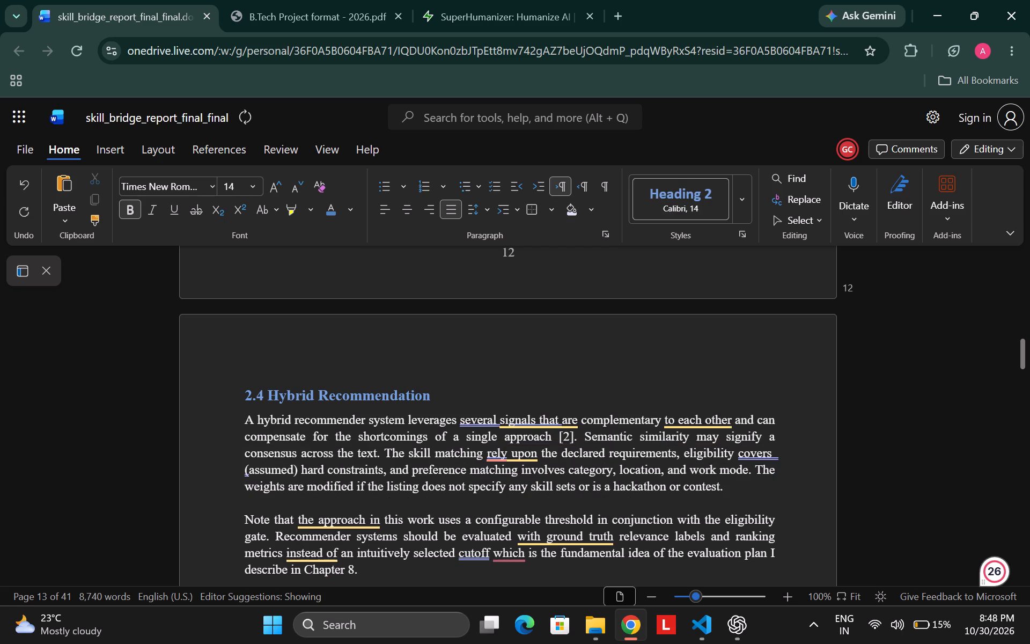
pyautogui.scroll(-1, 342, 441)
pyautogui.scroll(6, 342, 441)
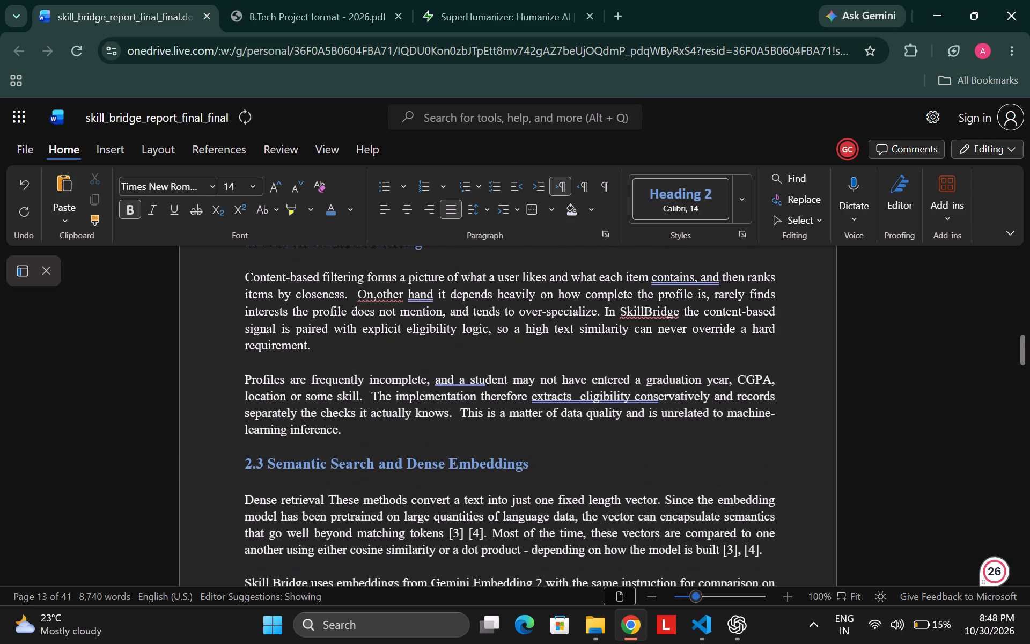
pyautogui.click(301, 482)
pyautogui.press('BackSpace')
pyautogui.scroll(-1, 378, 460)
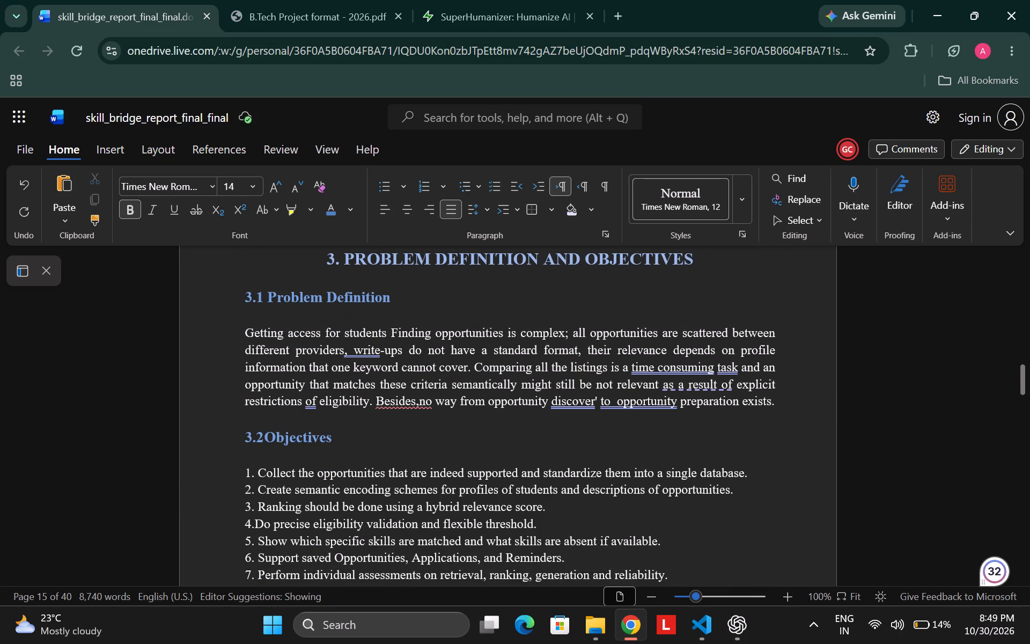
pyautogui.scroll(1, 357, 494)
pyautogui.scroll(-6, 430, 484)
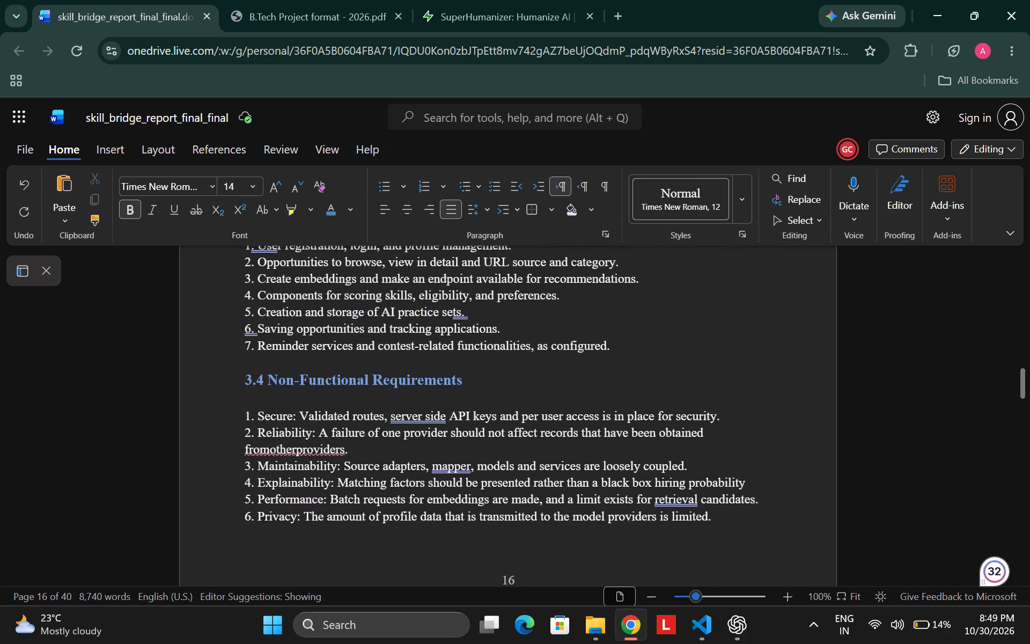
pyautogui.scroll(-5, 430, 484)
pyautogui.scroll(6, 430, 484)
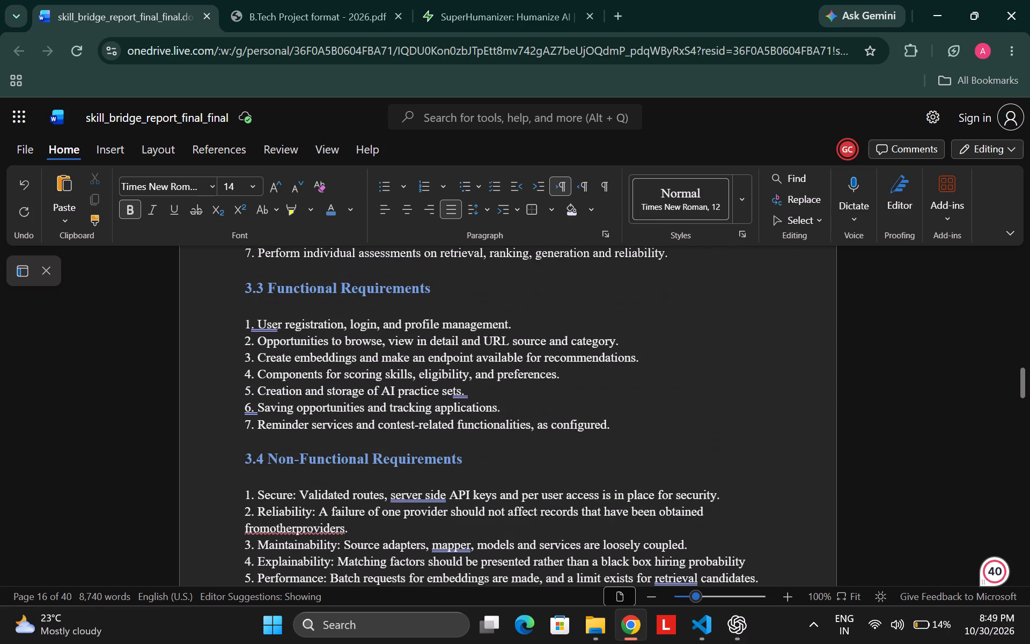
pyautogui.scroll(5, 430, 484)
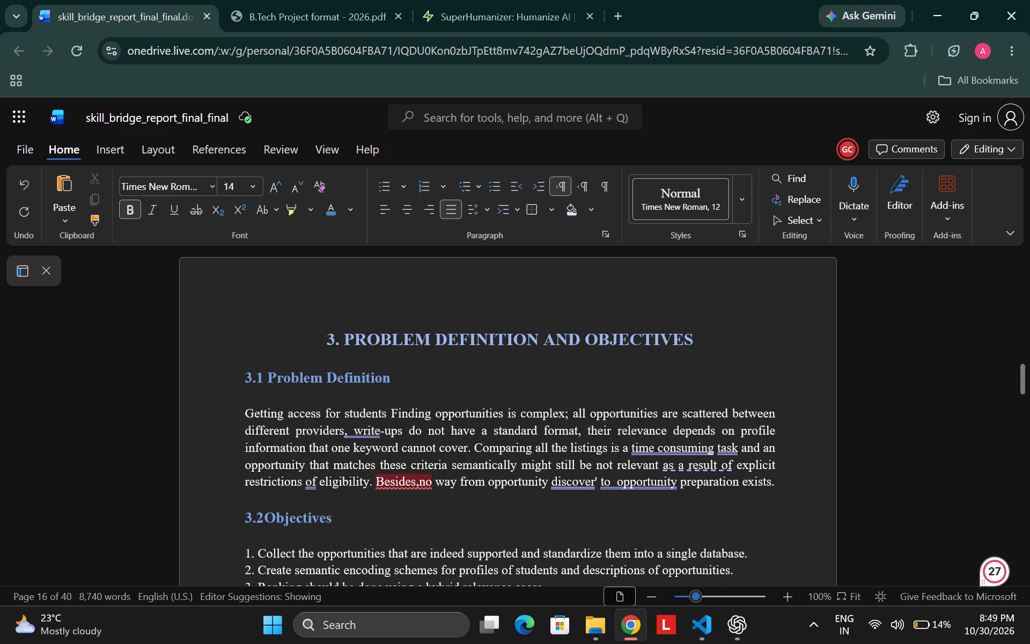
# Examine how the chapter 4 methodology sections 4.1 to 4.15 are spaced and fall across their pages.
pyautogui.scroll(-10, 430, 484)
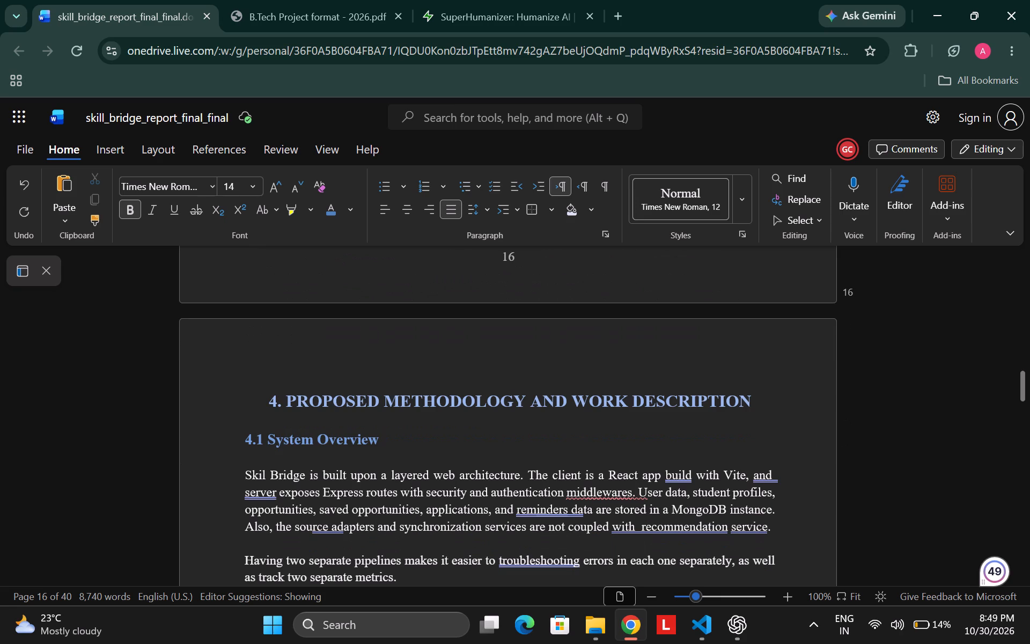
pyautogui.scroll(-9, 430, 484)
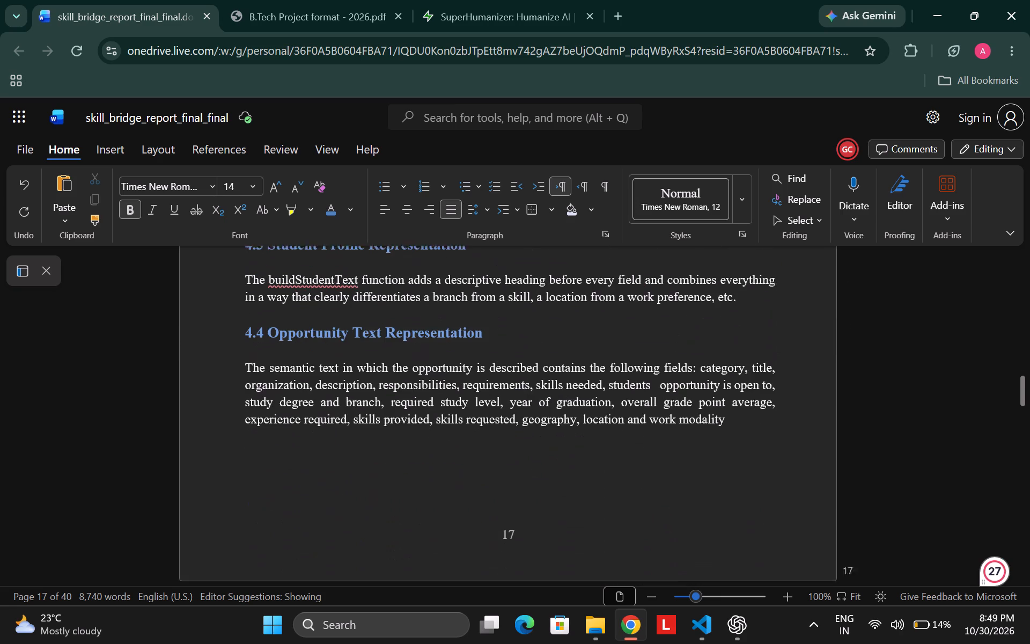
pyautogui.scroll(-8, 430, 484)
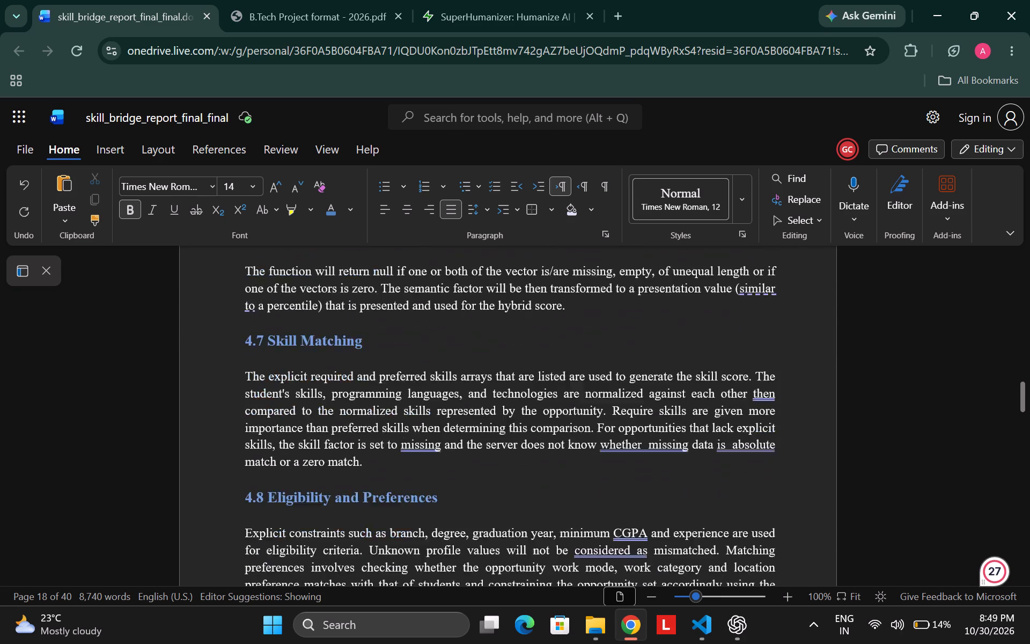
pyautogui.scroll(-8, 430, 484)
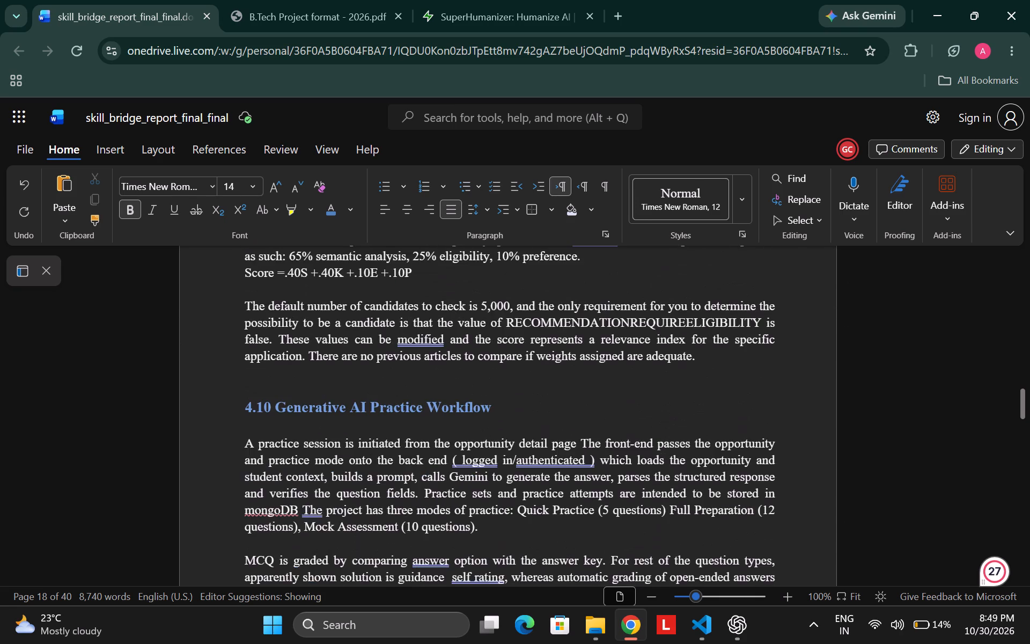
pyautogui.scroll(-10, 430, 484)
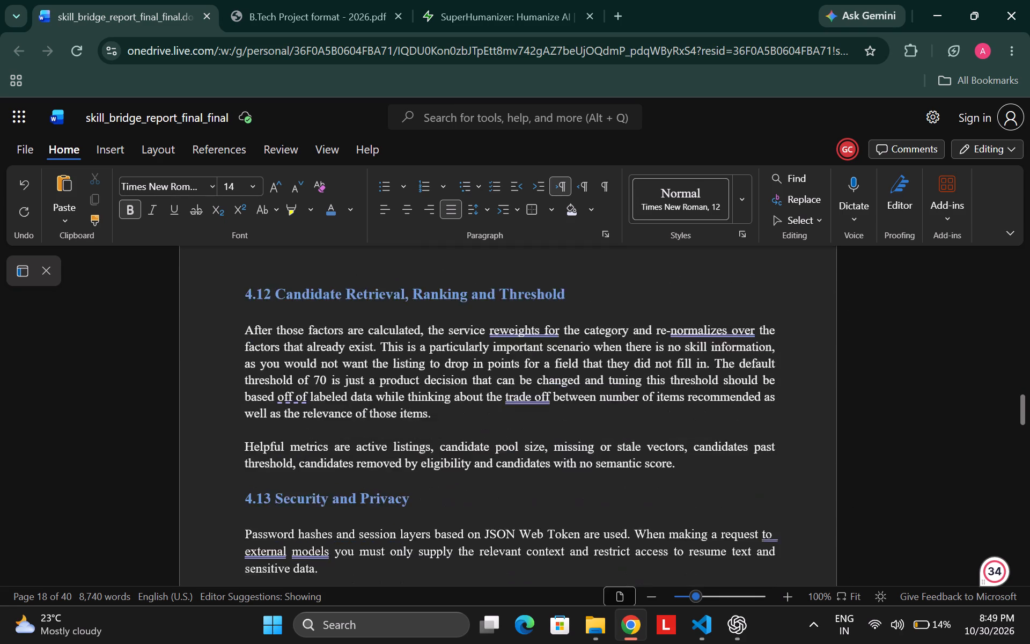
pyautogui.scroll(-8, 430, 484)
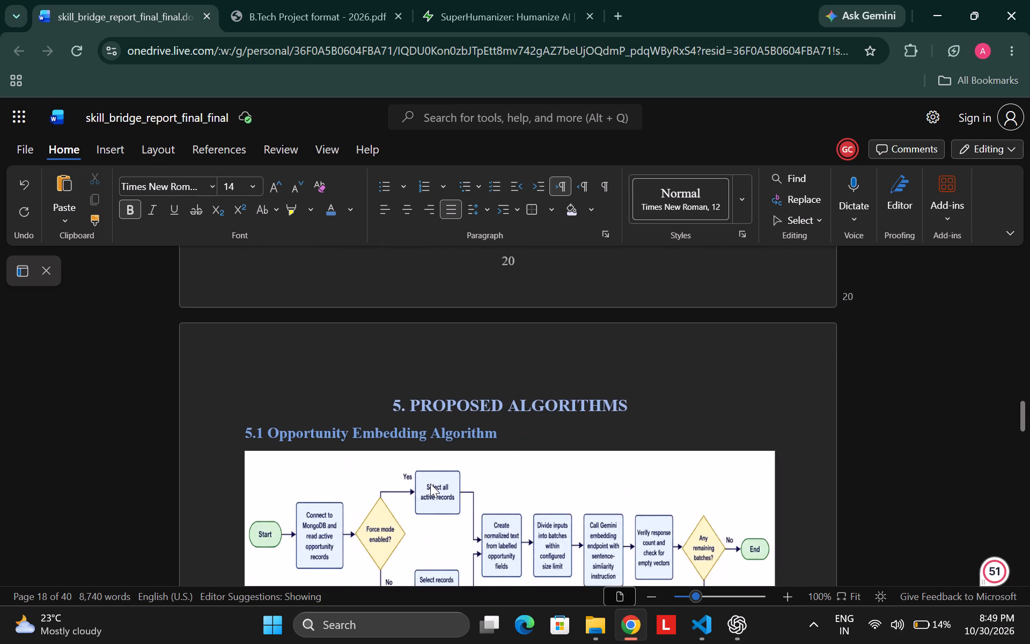
pyautogui.scroll(6, 430, 484)
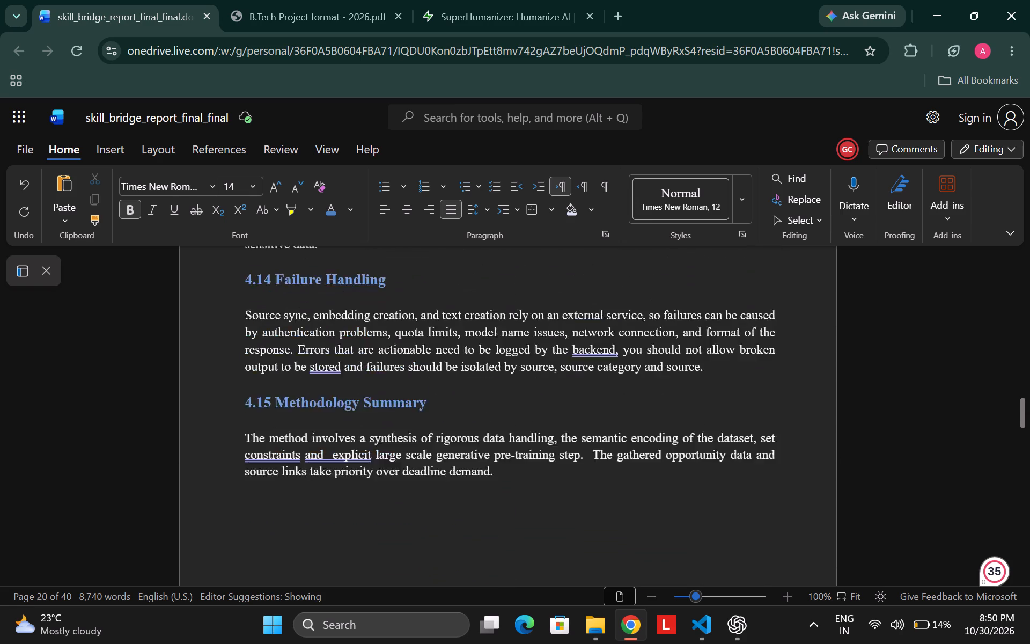
pyautogui.scroll(2, 430, 484)
pyautogui.scroll(-3, 430, 484)
pyautogui.scroll(3, 430, 484)
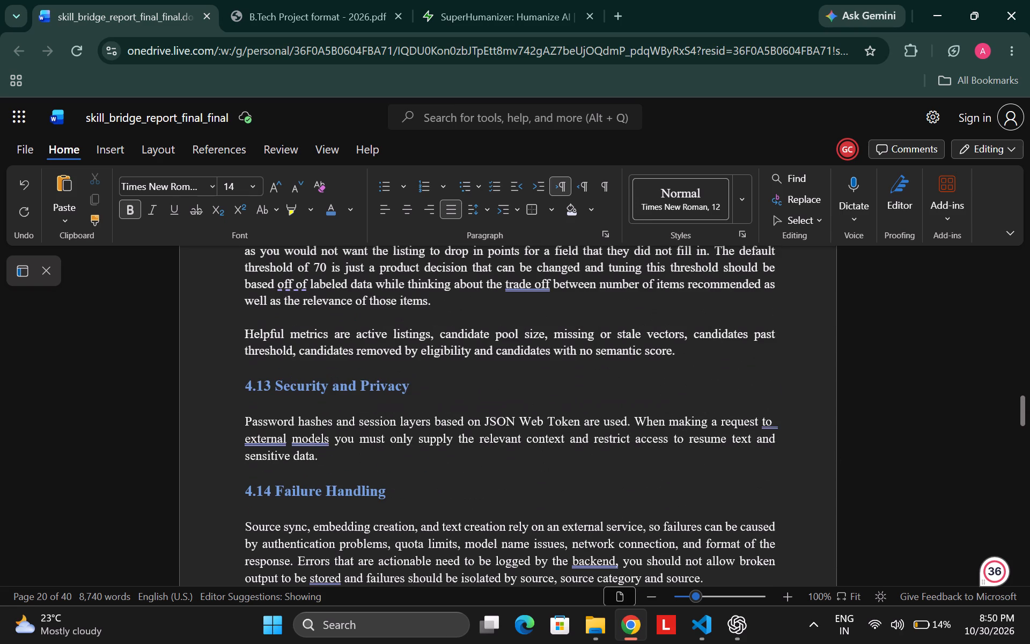
pyautogui.scroll(-2, 328, 508)
pyautogui.scroll(2, 328, 511)
pyautogui.scroll(-2, 328, 510)
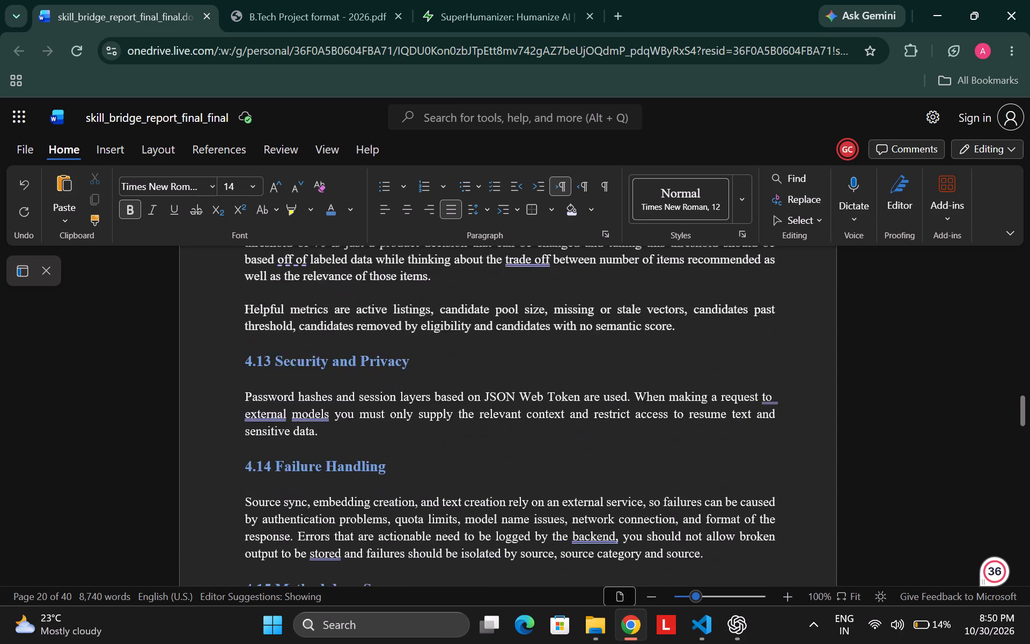
# Review the placement of headings, workflow figures and paragraphs in chapter 5, Proposed Algorithms.
pyautogui.scroll(-7, 328, 510)
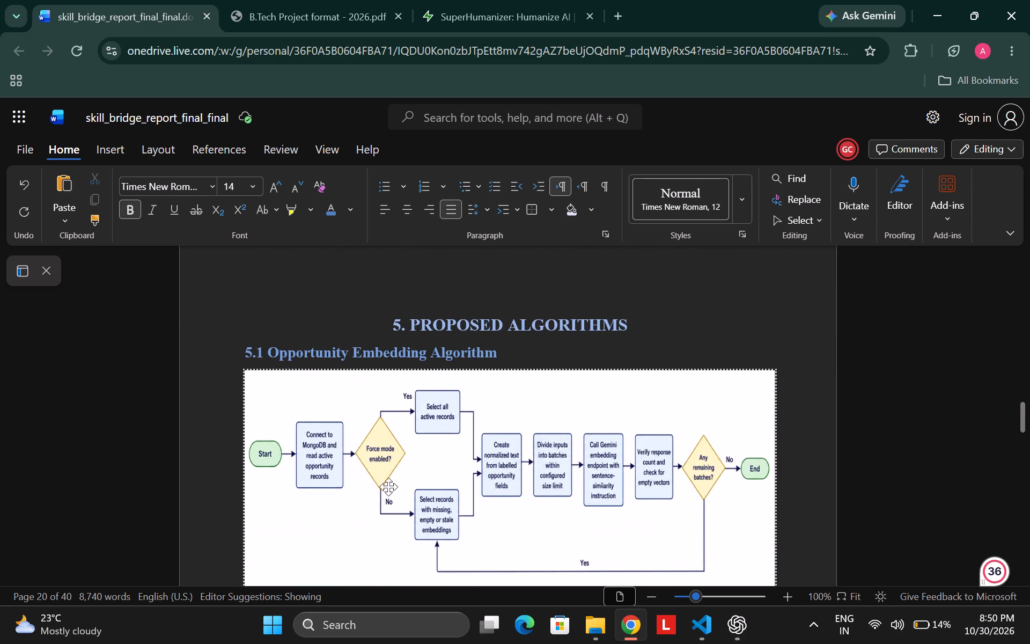
pyautogui.scroll(-3, 504, 431)
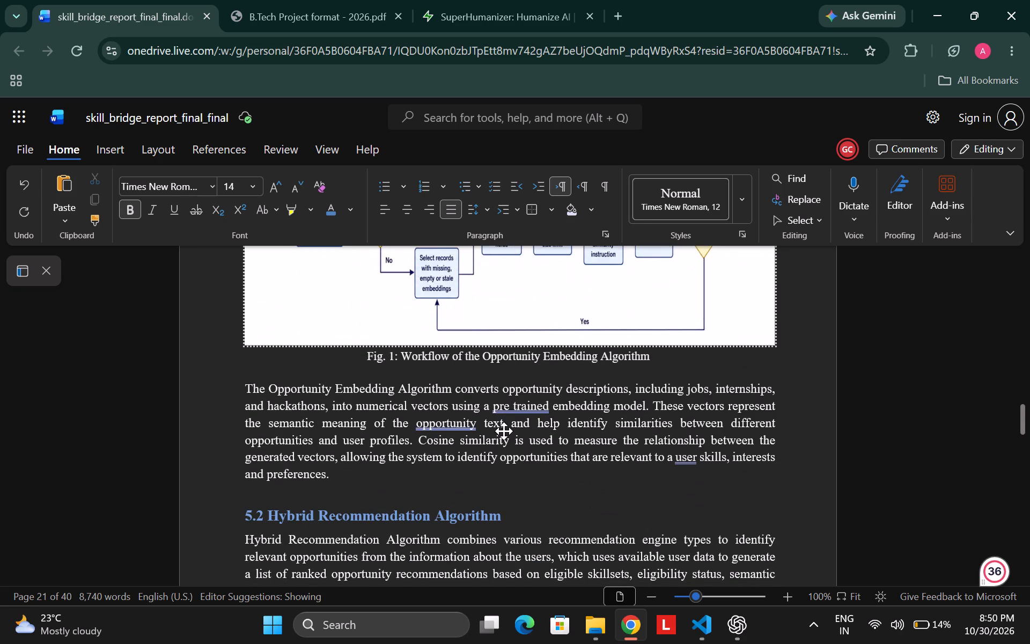
pyautogui.scroll(-1, 504, 431)
pyautogui.scroll(3, 504, 431)
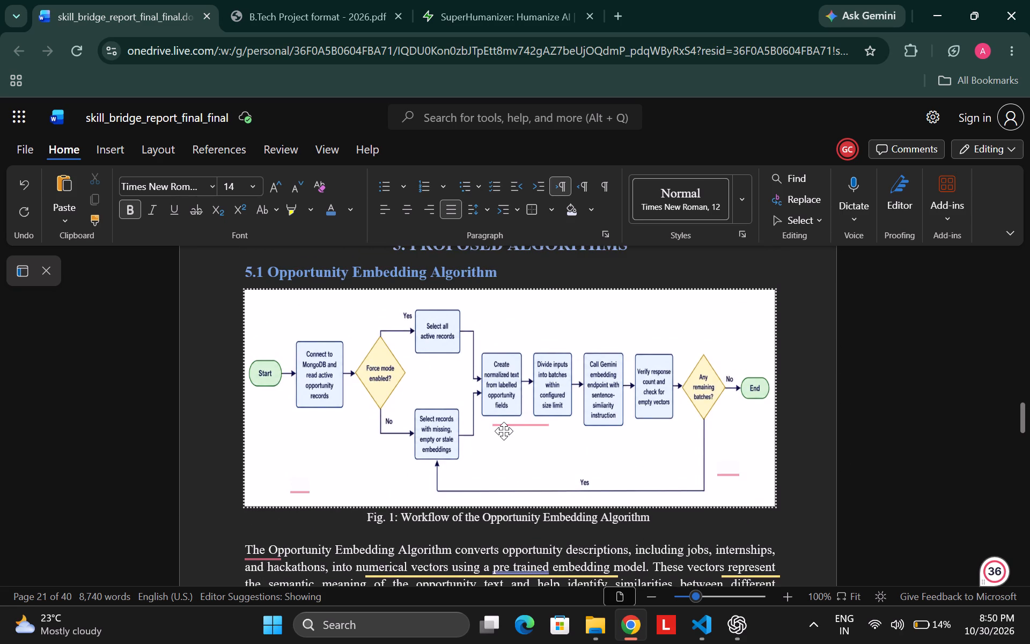
pyautogui.scroll(-7, 504, 431)
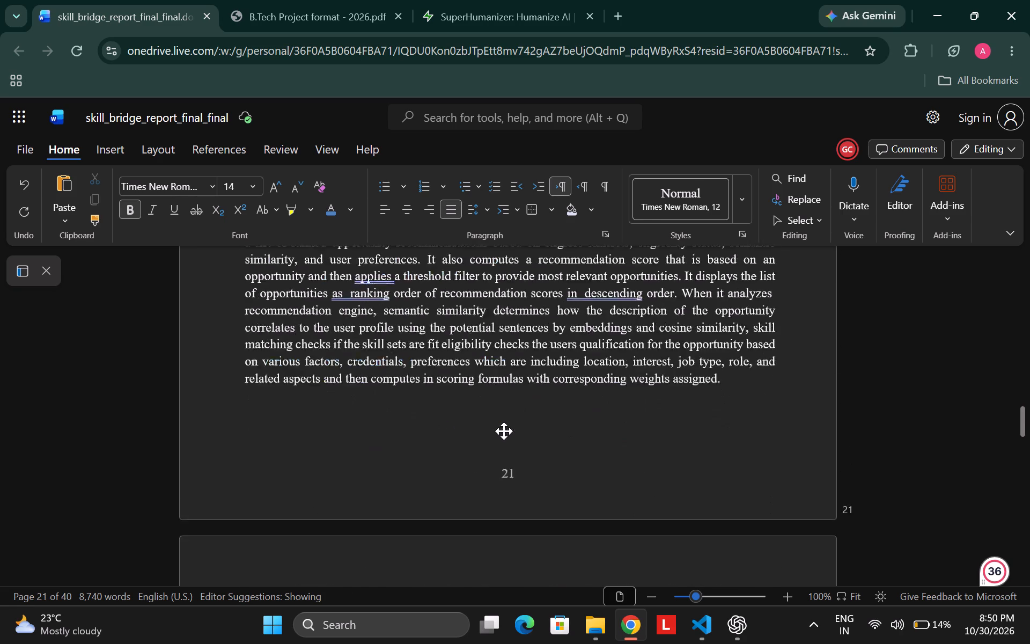
pyautogui.scroll(-8, 504, 431)
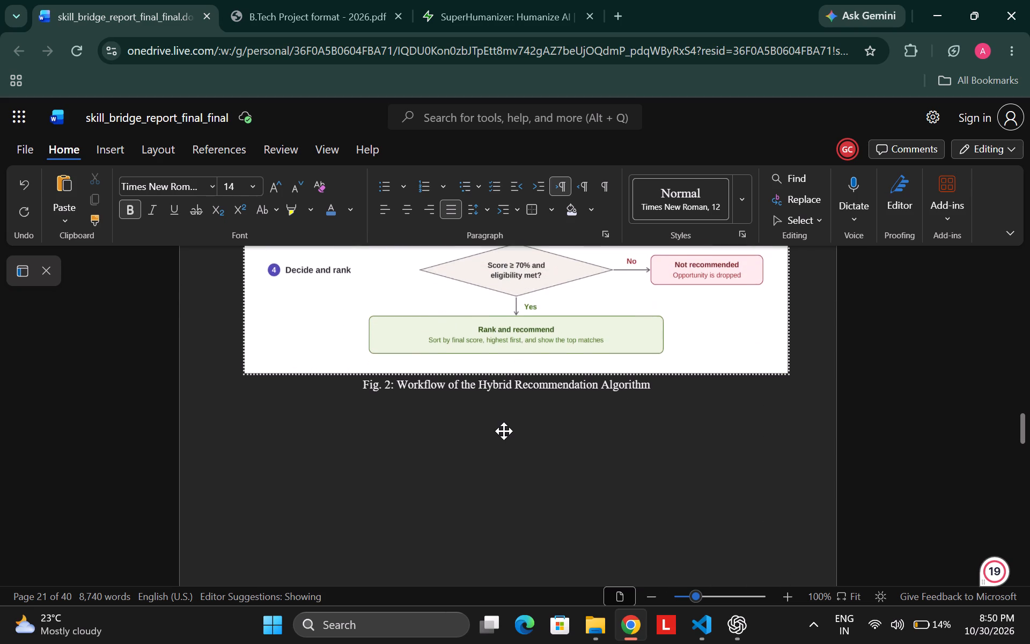
pyautogui.scroll(-2, 504, 431)
pyautogui.scroll(12, 504, 431)
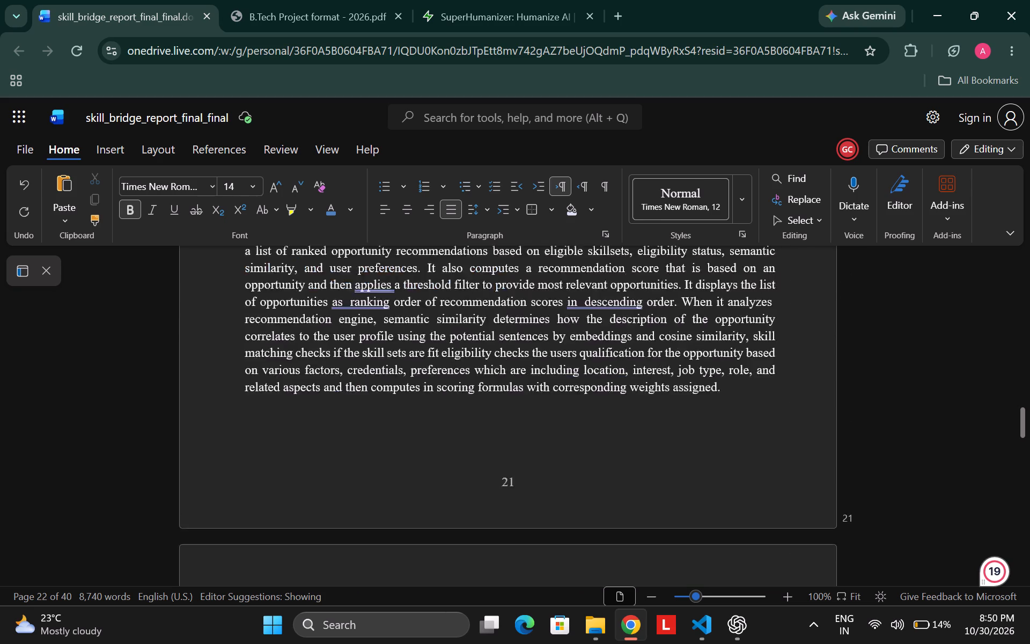
# Insert a blank line between the 5.1 Opportunity Embedding Algorithm heading and its workflow figure.
pyautogui.scroll(7, 504, 431)
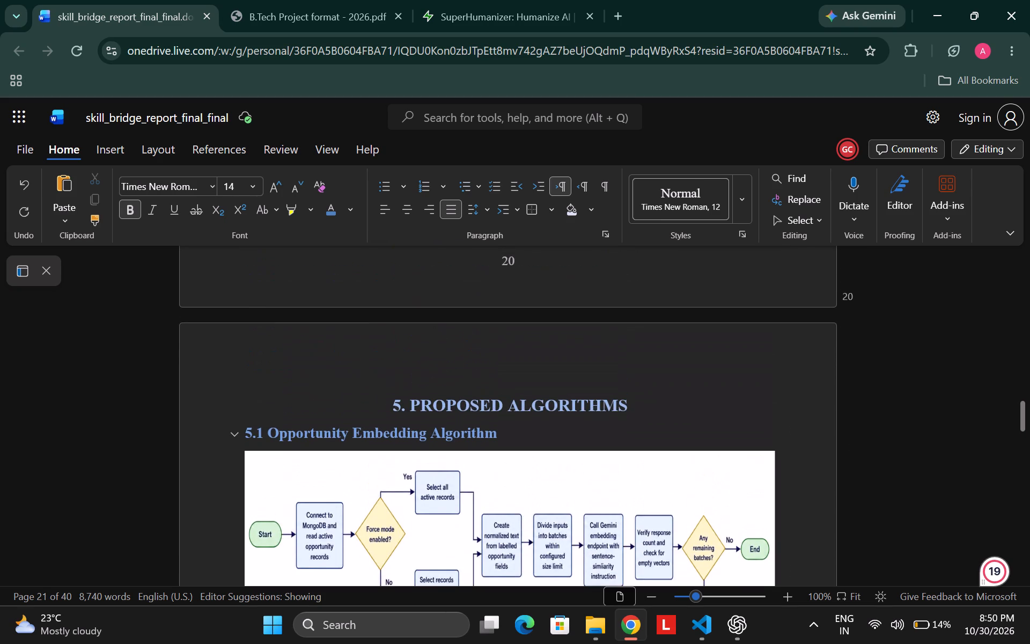
pyautogui.click(504, 431)
pyautogui.press('Return')
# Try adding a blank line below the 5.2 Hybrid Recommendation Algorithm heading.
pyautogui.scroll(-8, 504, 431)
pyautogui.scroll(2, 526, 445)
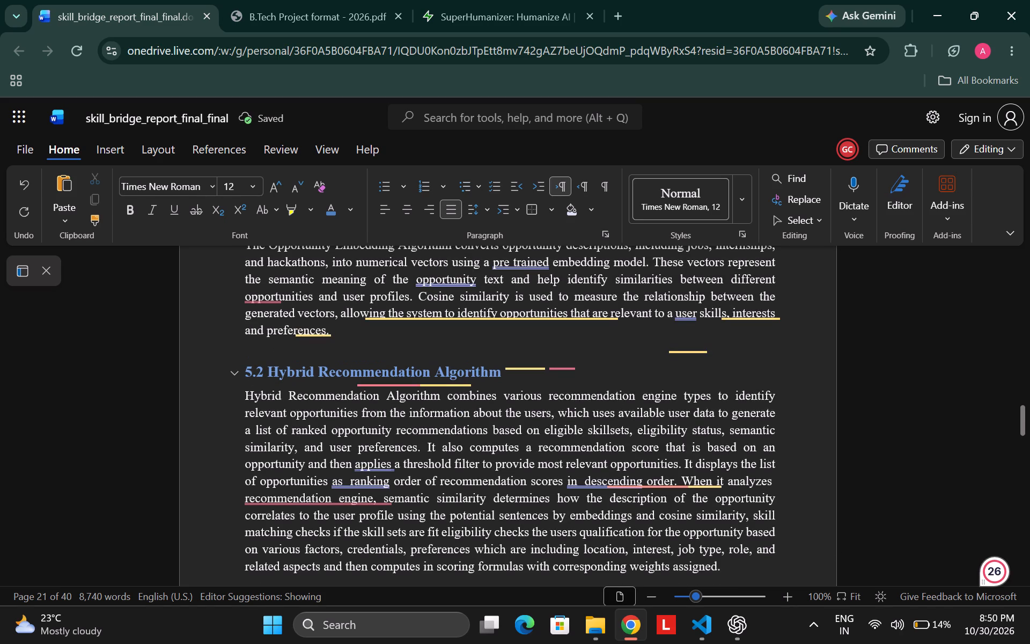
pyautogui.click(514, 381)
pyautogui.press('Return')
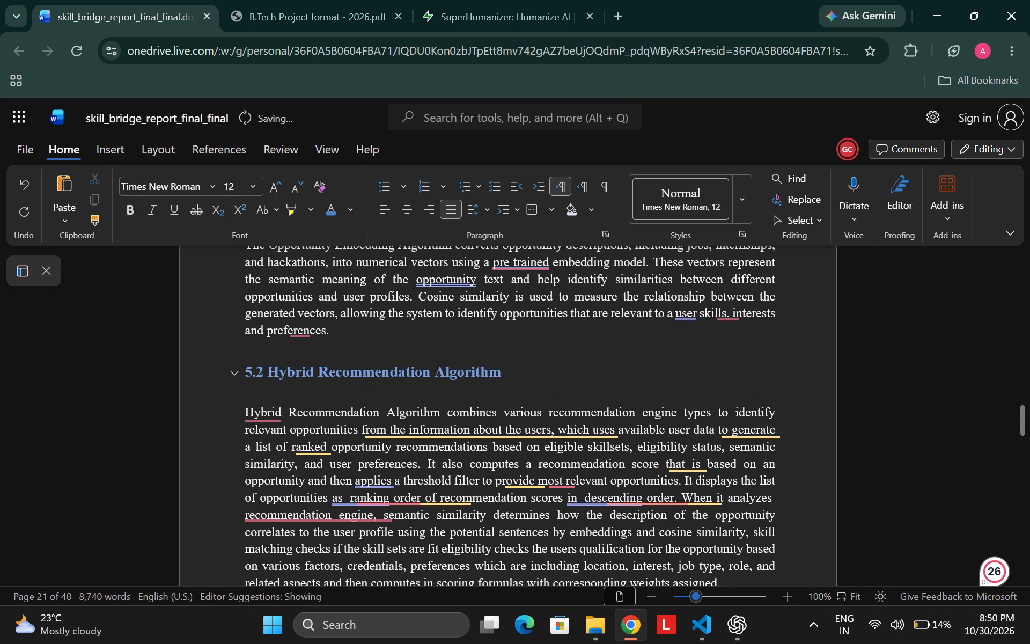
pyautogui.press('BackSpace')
# Insert a blank line between the chapter 6 title, Proposed Flowchart / Block Diagram / DFD, and the 6.1 System Architecture heading.
pyautogui.scroll(-6, 516, 382)
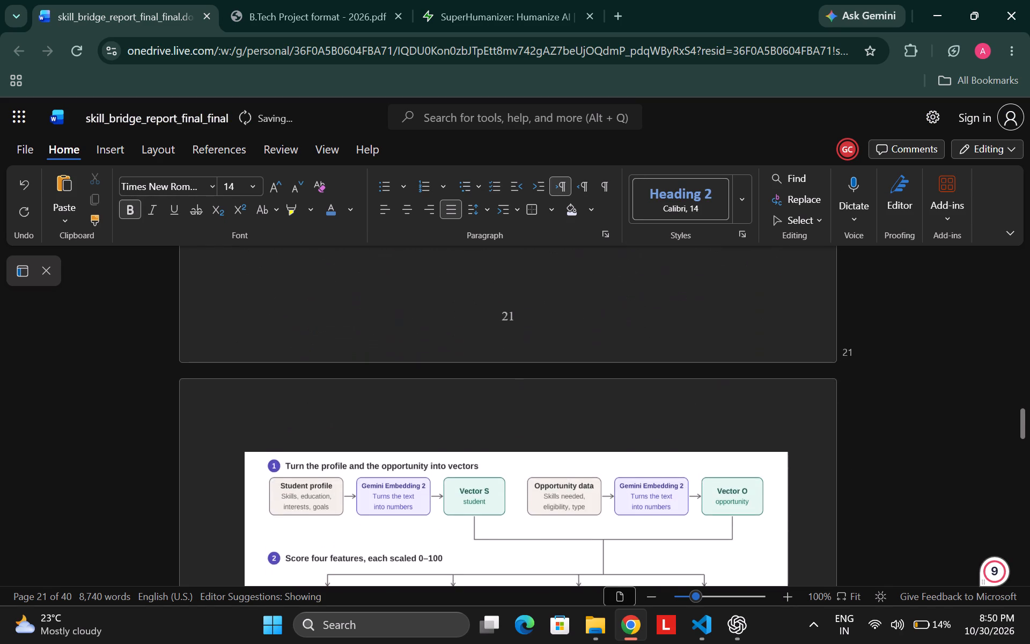
pyautogui.scroll(-10, 516, 382)
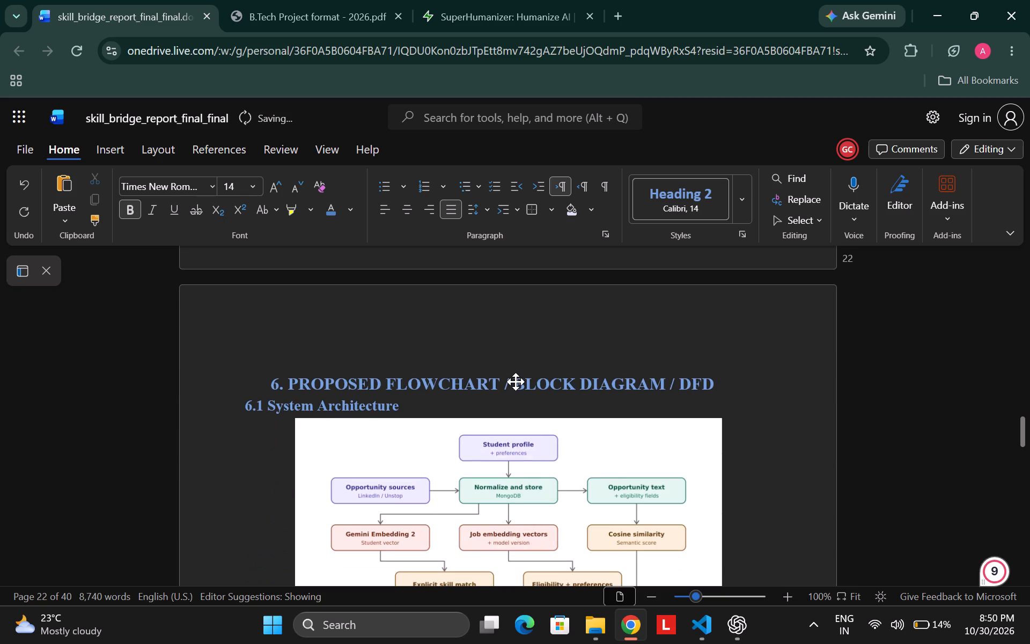
pyautogui.scroll(-4, 516, 382)
pyautogui.scroll(3, 516, 382)
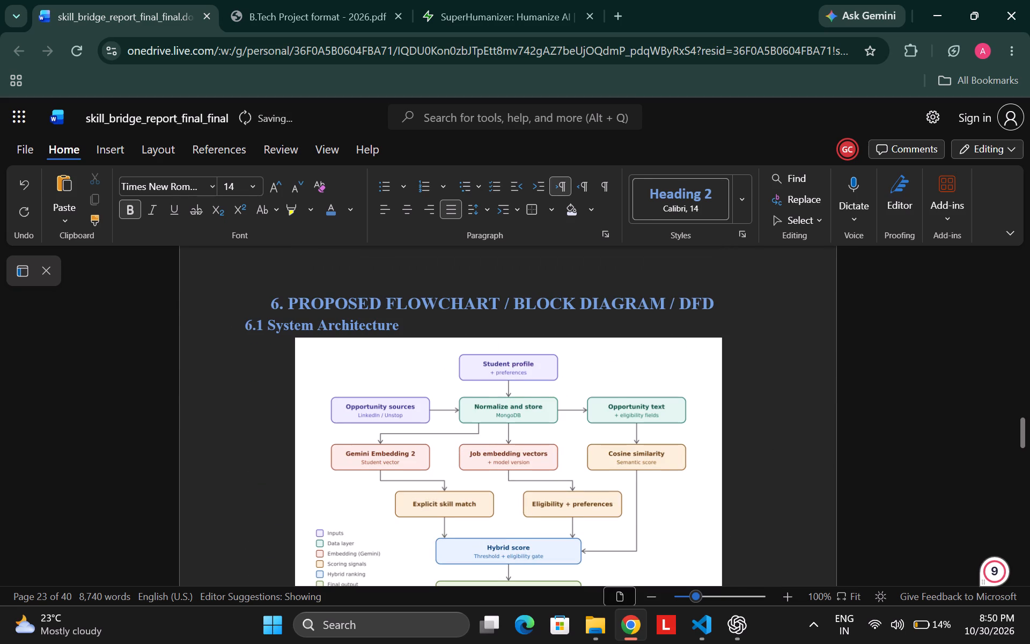
pyautogui.click(725, 311)
pyautogui.press('Return')
# Check how the 6.1 System Architecture and 6.2 DFD Level 0 headings and figures fall across the pages.
pyautogui.scroll(-5, 720, 346)
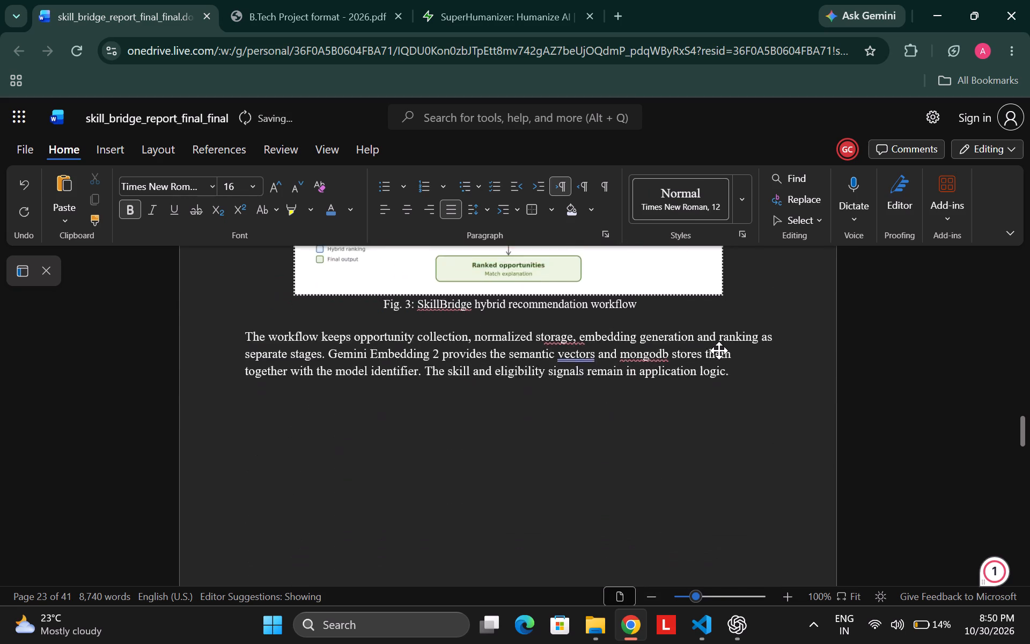
pyautogui.scroll(-6, 719, 350)
pyautogui.scroll(1, 719, 350)
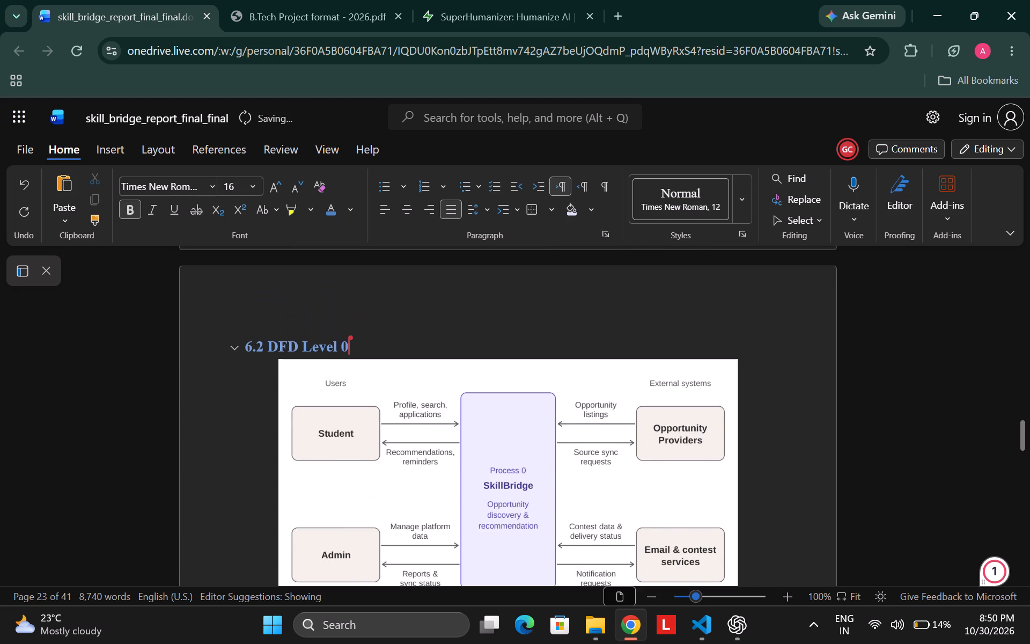
pyautogui.scroll(8, 495, 424)
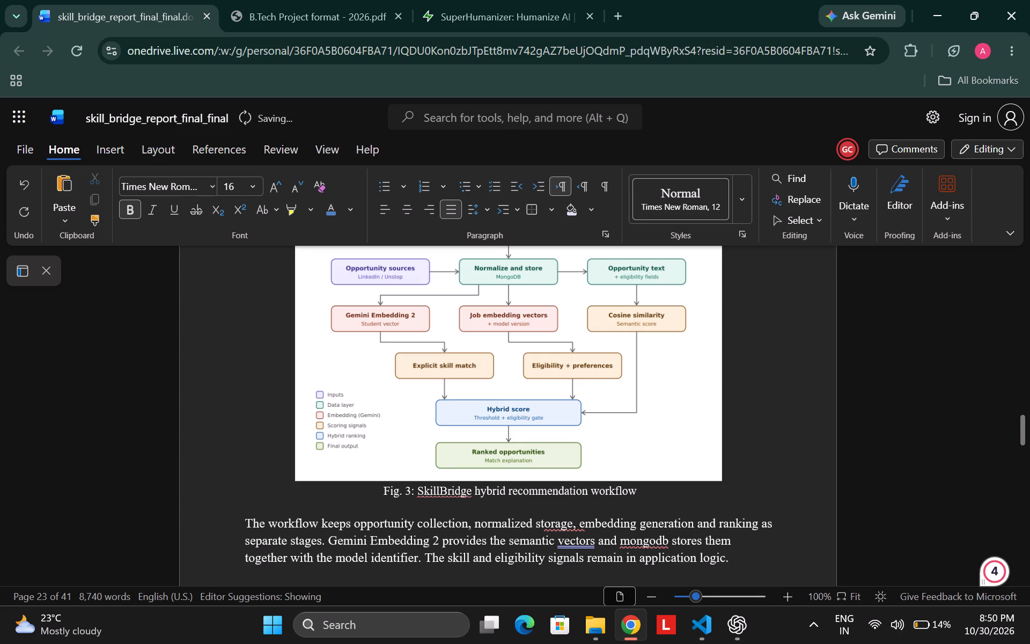
pyautogui.scroll(3, 490, 421)
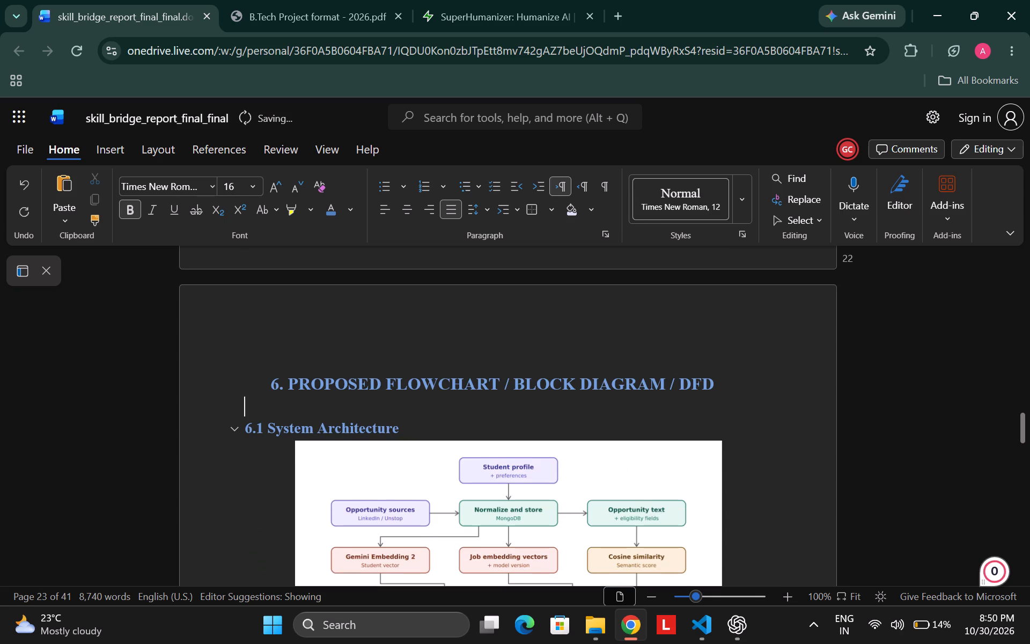
pyautogui.scroll(-9, 487, 421)
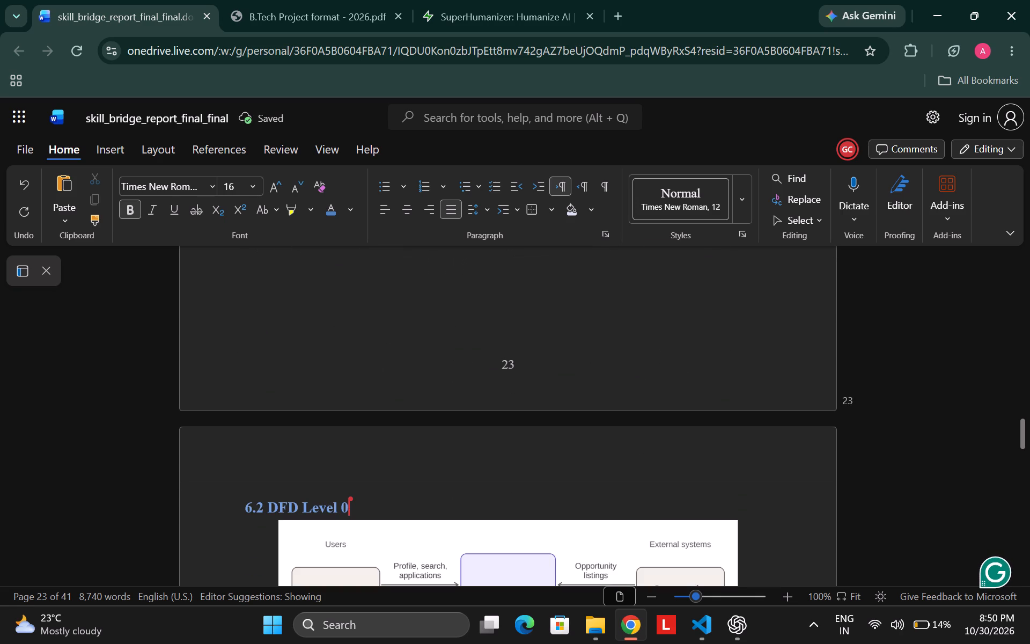
pyautogui.scroll(-3, 485, 420)
pyautogui.scroll(3, 478, 408)
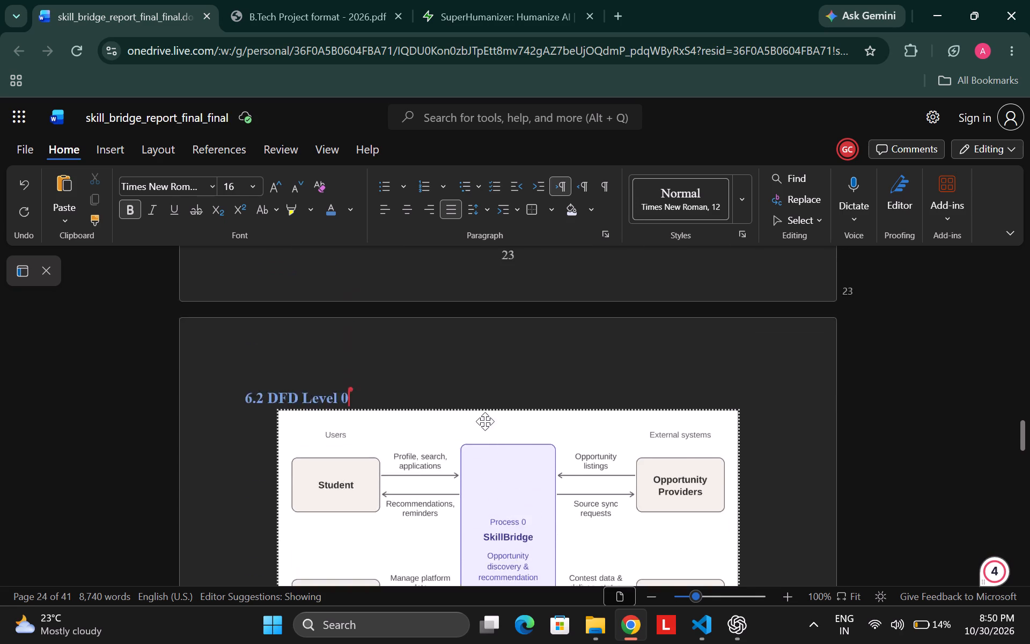
pyautogui.scroll(10, 490, 436)
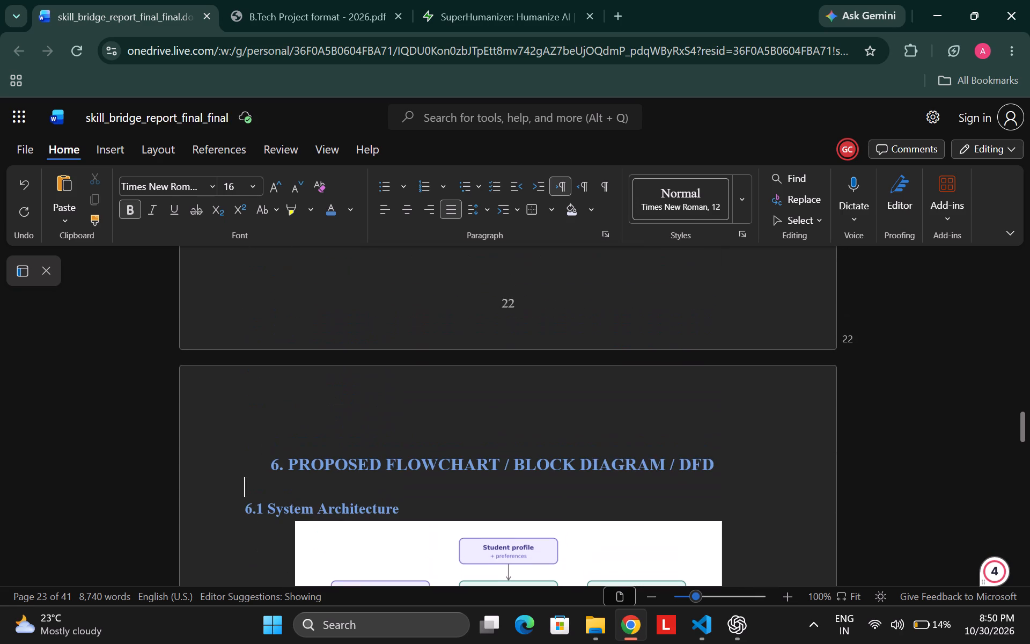
# Delete the leading spaces and line break before the chapter 6 title, Proposed Flowchart / Block Diagram / DFD, and restart it on page 23.
pyautogui.click(274, 460)
pyautogui.press('BackSpace')
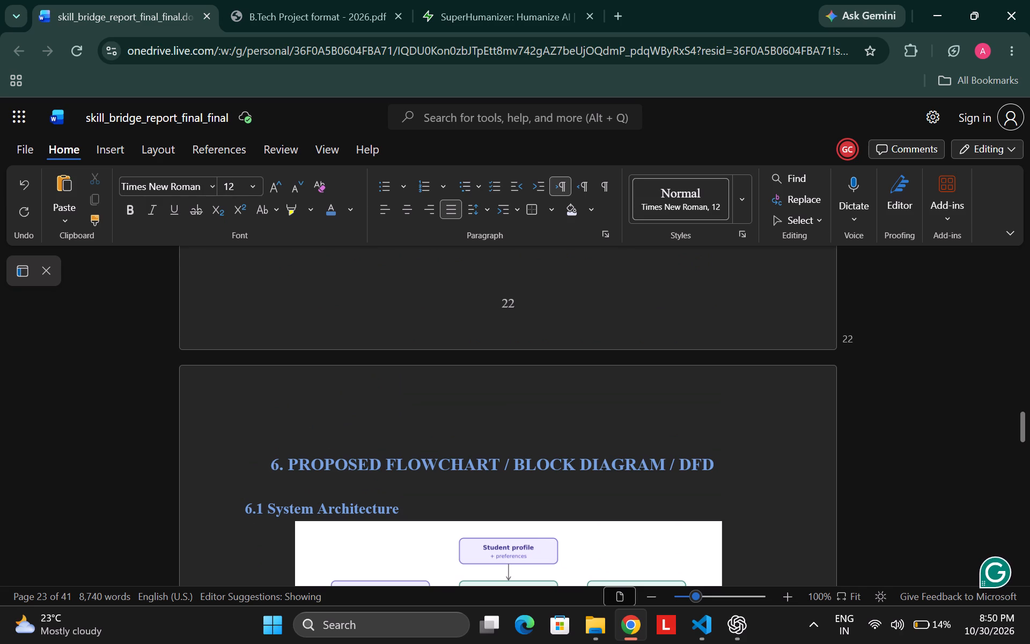
pyautogui.press('BackSpace')
pyautogui.press('BackSpace')
pyautogui.press('BackSpace')
pyautogui.press('BackSpace')
pyautogui.press('BackSpace')
pyautogui.press('BackSpace')
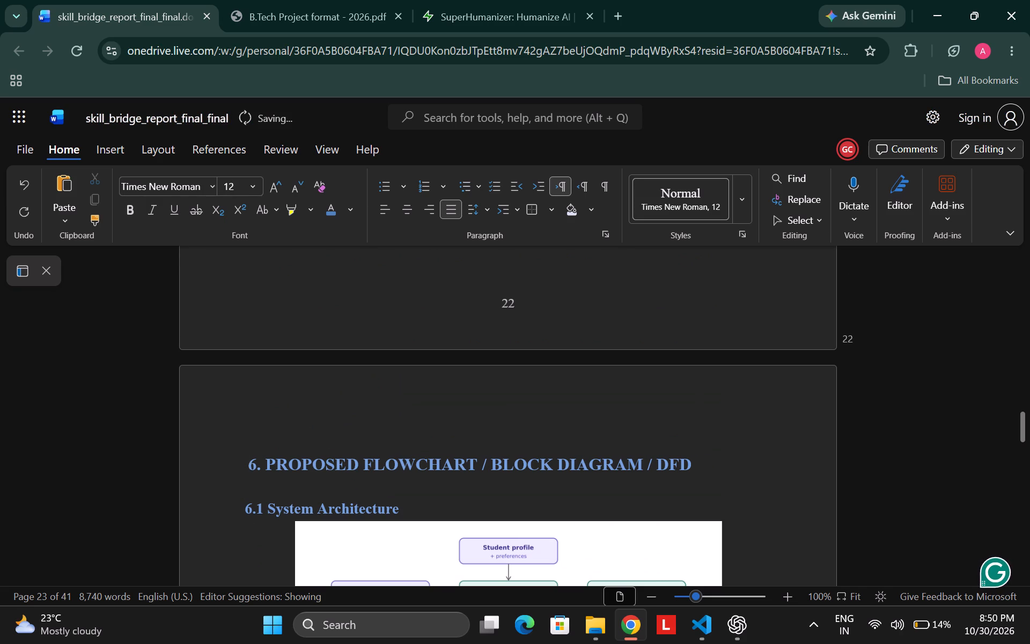
pyautogui.press('BackSpace')
pyautogui.press('BackSpace')
pyautogui.press('BackSpace')
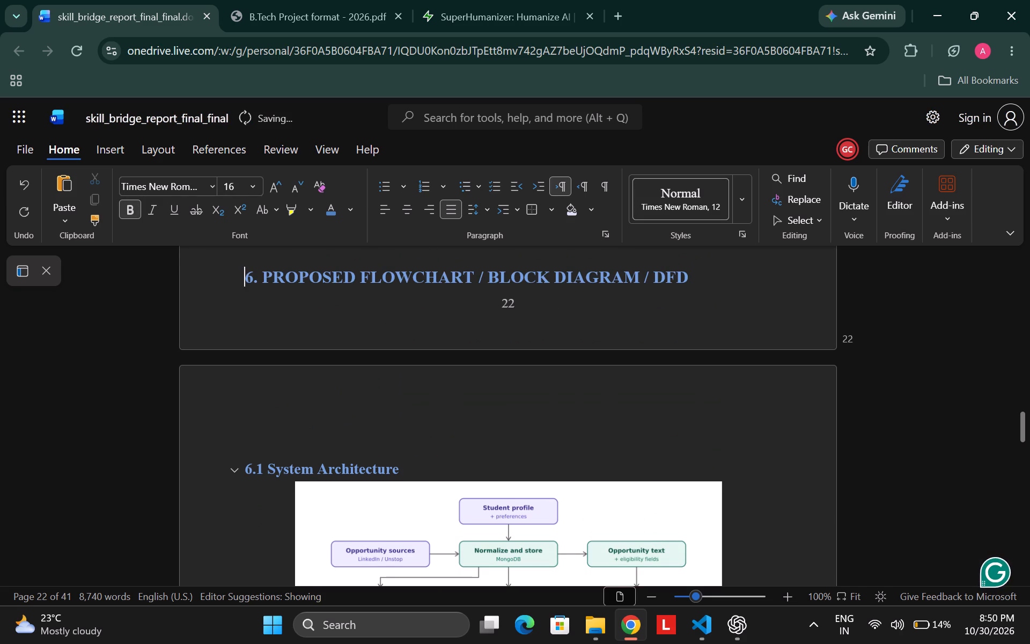
pyautogui.press('Return')
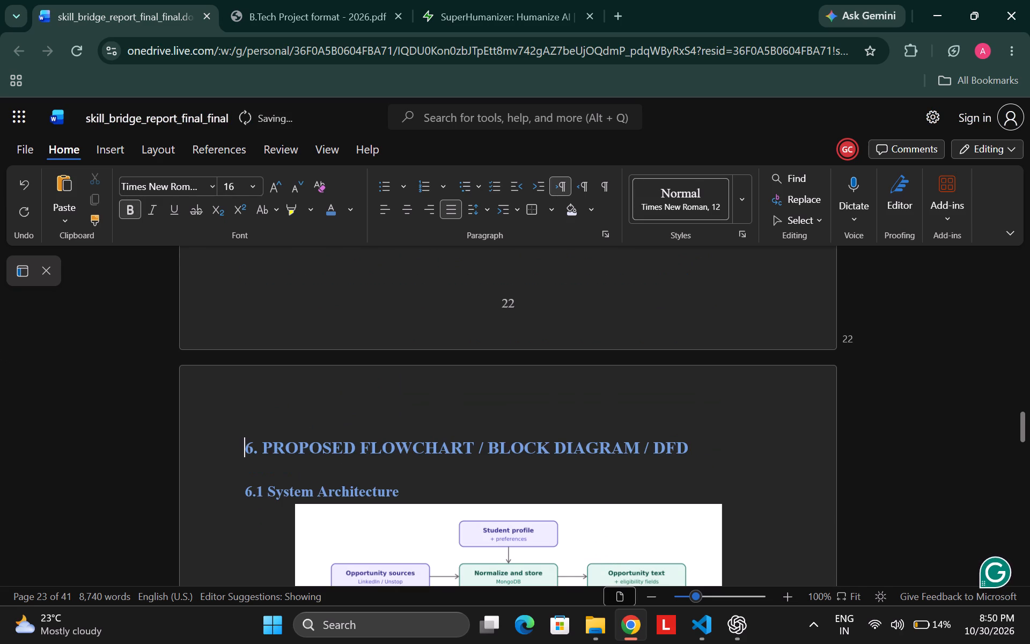
# Roughly centre the chapter 6 title on its line by adding leading spaces and trimming the excess.
pyautogui.press('space')
pyautogui.press('space')
pyautogui.press('space')
pyautogui.press('space')
pyautogui.press('space')
pyautogui.press('space')
pyautogui.press('space')
pyautogui.press('space')
pyautogui.press('space')
pyautogui.press('space')
pyautogui.press('space')
pyautogui.press('space')
pyautogui.press('space')
pyautogui.press('space')
pyautogui.press('space')
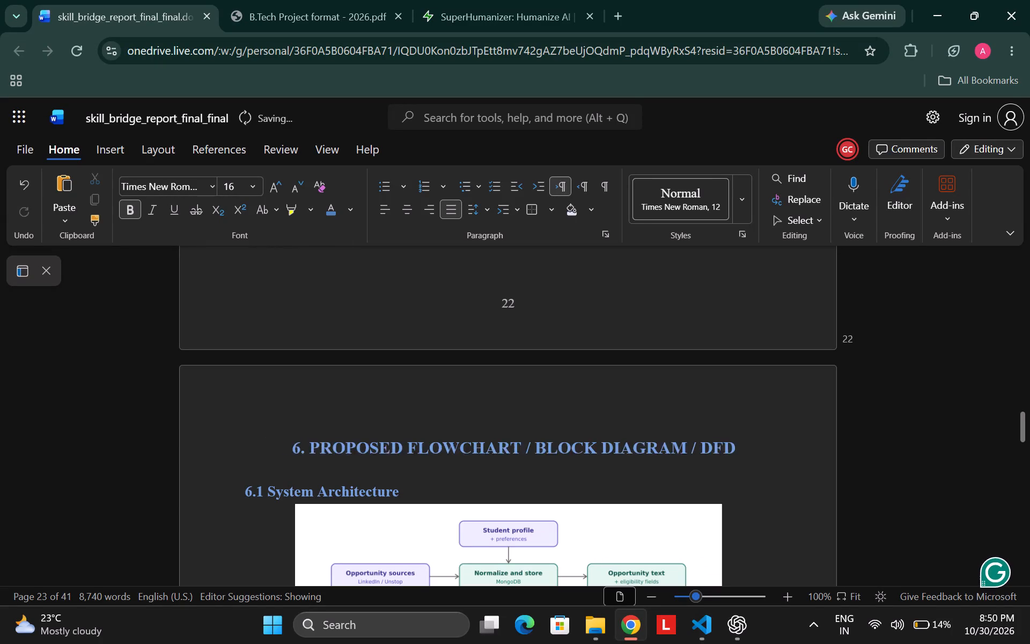
pyautogui.press('space')
pyautogui.press('space')
pyautogui.press('space')
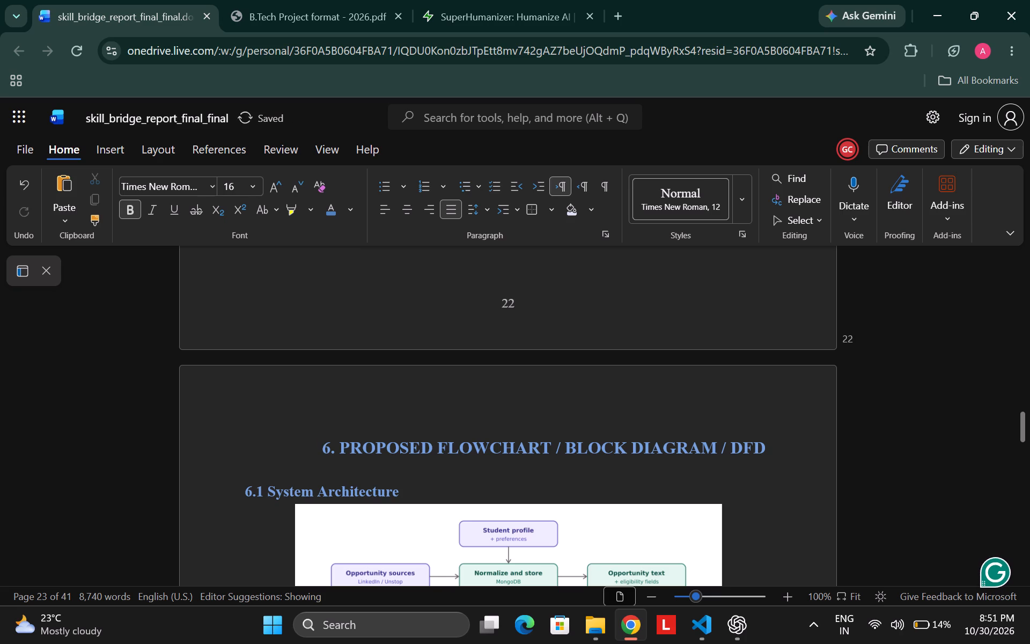
pyautogui.press('BackSpace')
pyautogui.press('BackSpace')
pyautogui.press('BackSpace')
pyautogui.press('BackSpace')
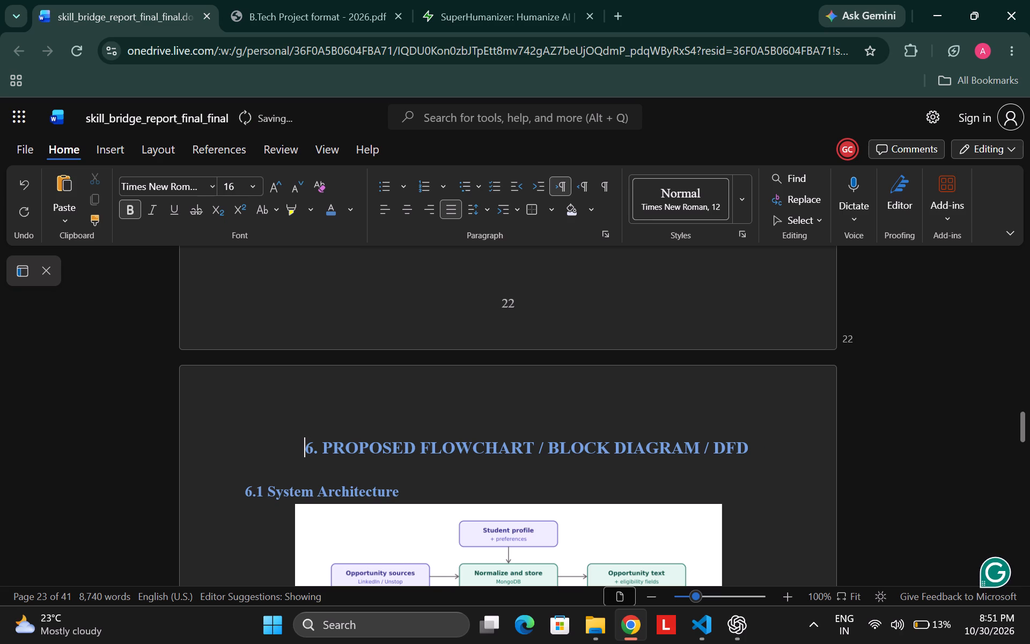
# Remove the blank line between the chapter 6 title and the 6.1 System Architecture heading.
pyautogui.scroll(-2, 364, 447)
pyautogui.scroll(2, 351, 433)
pyautogui.scroll(-8, 351, 433)
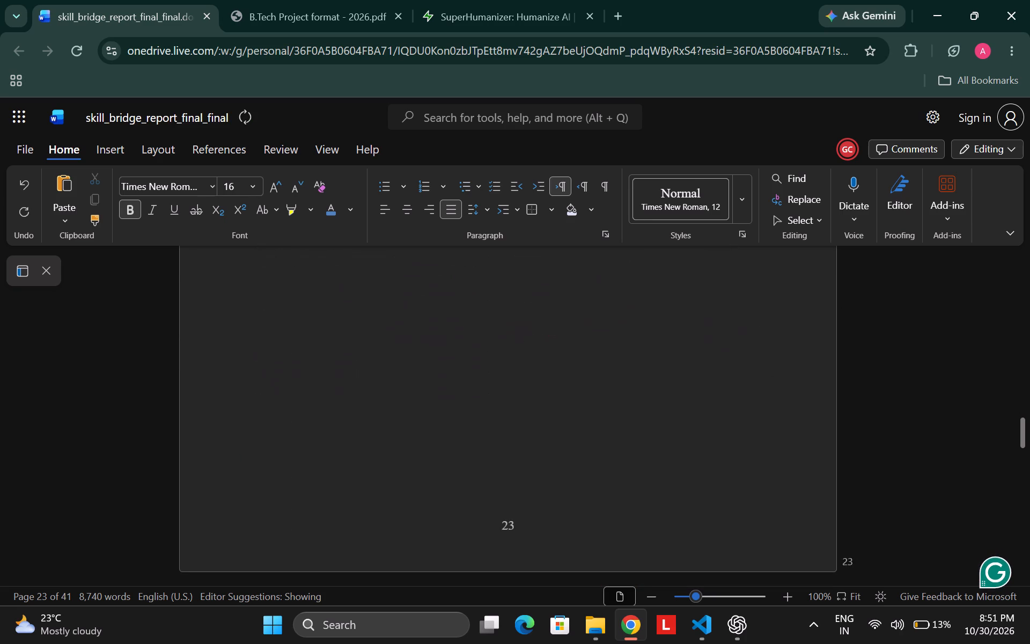
pyautogui.scroll(-3, 348, 426)
pyautogui.scroll(10, 348, 426)
pyautogui.click(313, 397)
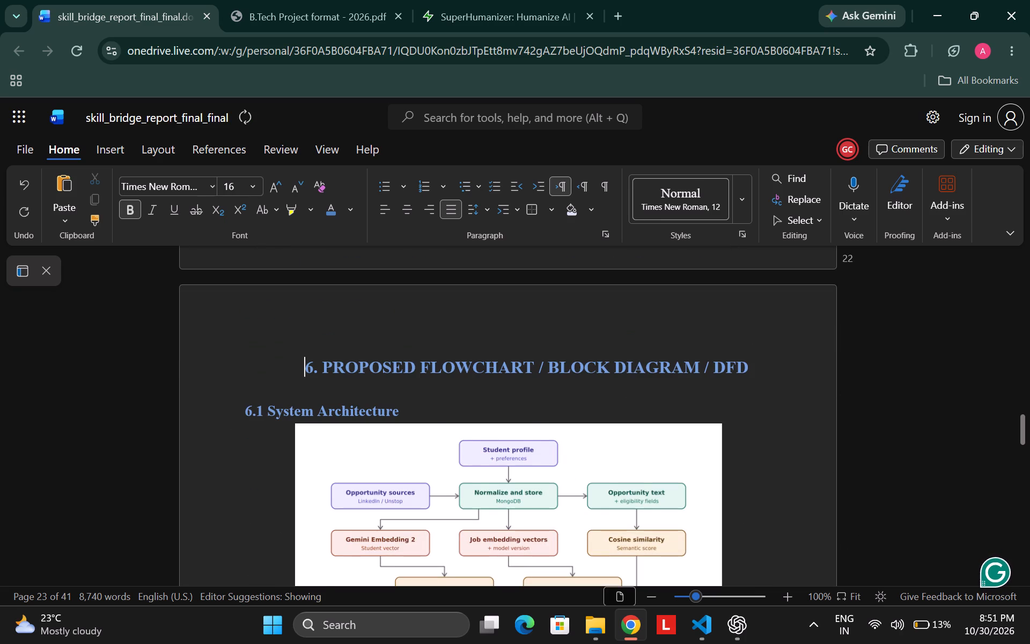
pyautogui.scroll(6, 319, 452)
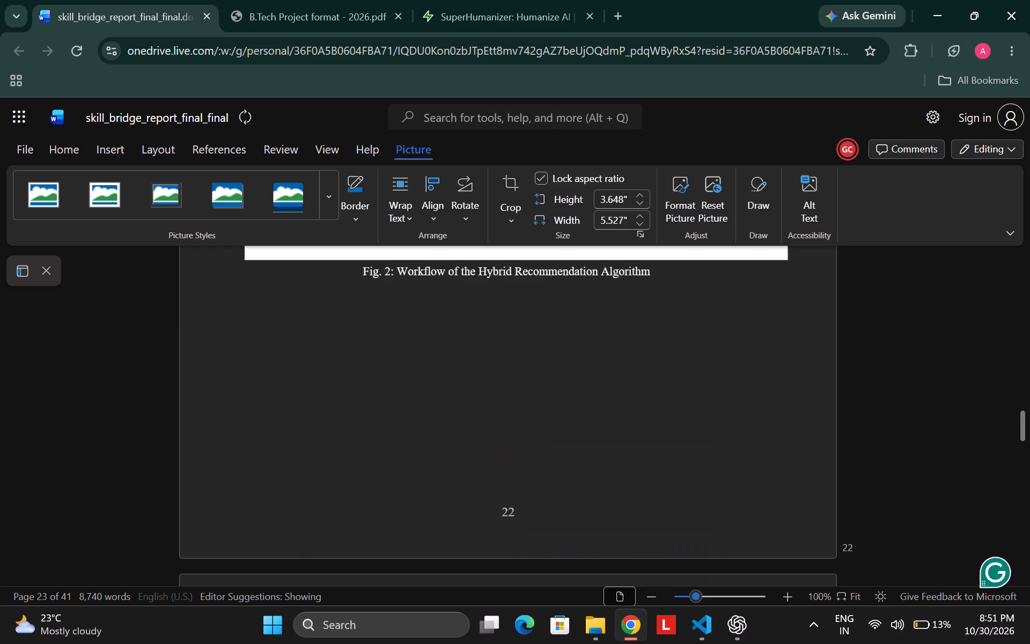
pyautogui.scroll(-2, 321, 454)
pyautogui.click(240, 537)
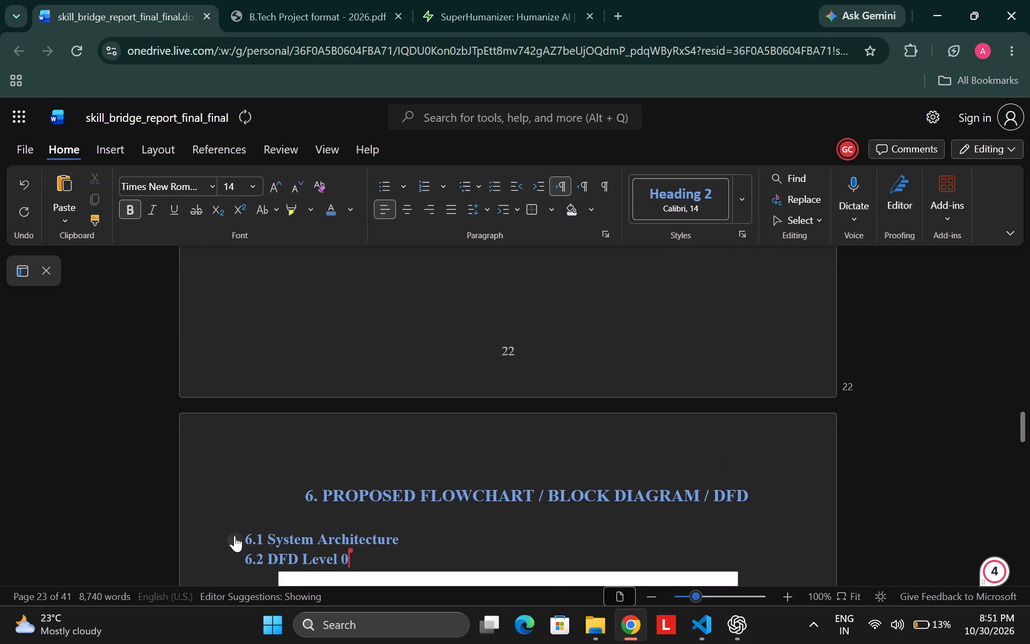
pyautogui.click(232, 536)
pyautogui.click(246, 533)
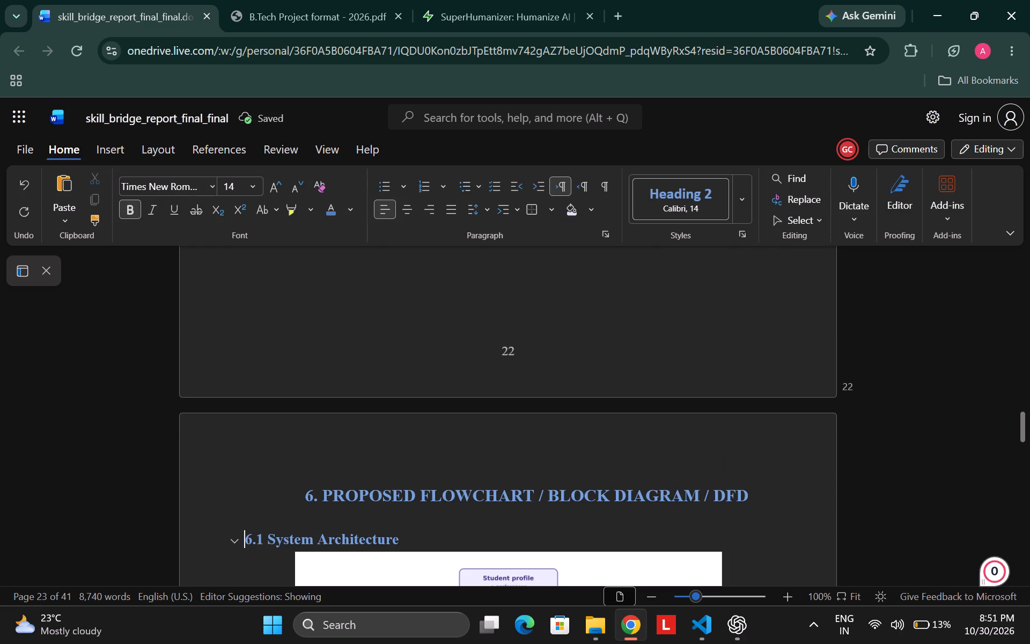
pyautogui.press('BackSpace')
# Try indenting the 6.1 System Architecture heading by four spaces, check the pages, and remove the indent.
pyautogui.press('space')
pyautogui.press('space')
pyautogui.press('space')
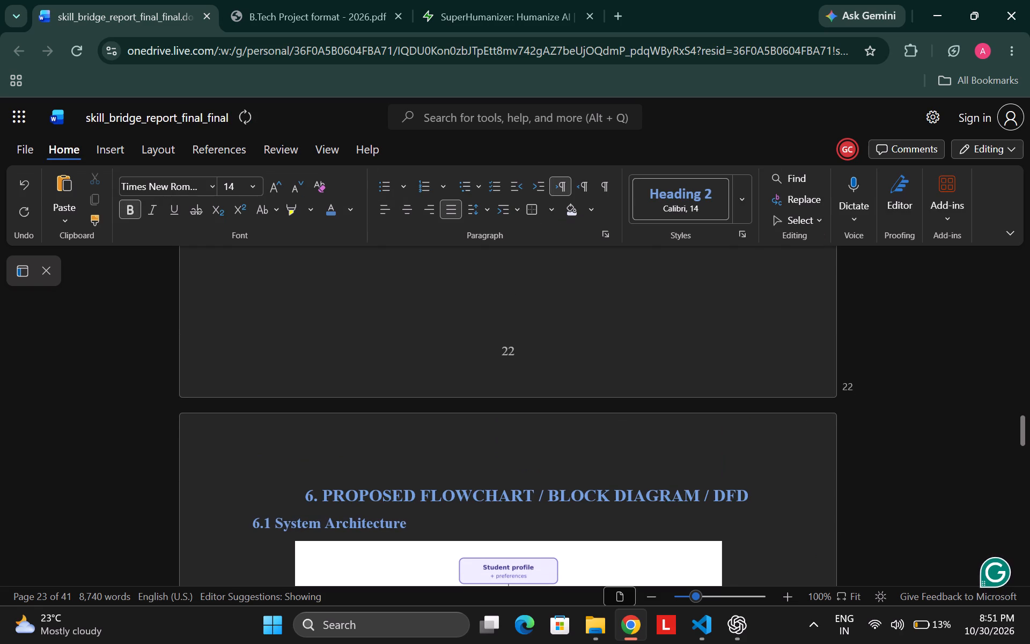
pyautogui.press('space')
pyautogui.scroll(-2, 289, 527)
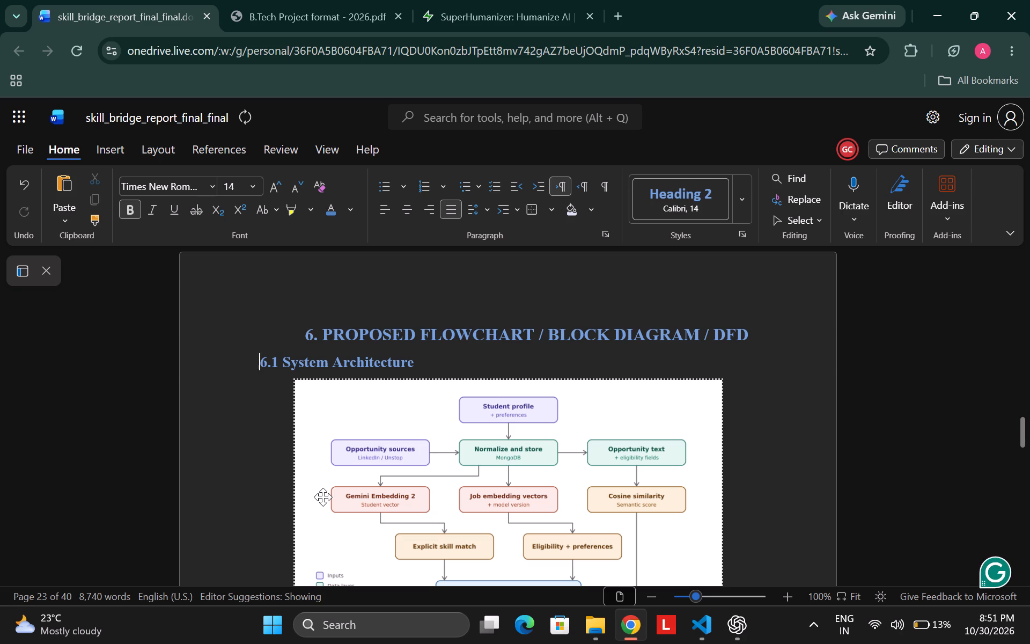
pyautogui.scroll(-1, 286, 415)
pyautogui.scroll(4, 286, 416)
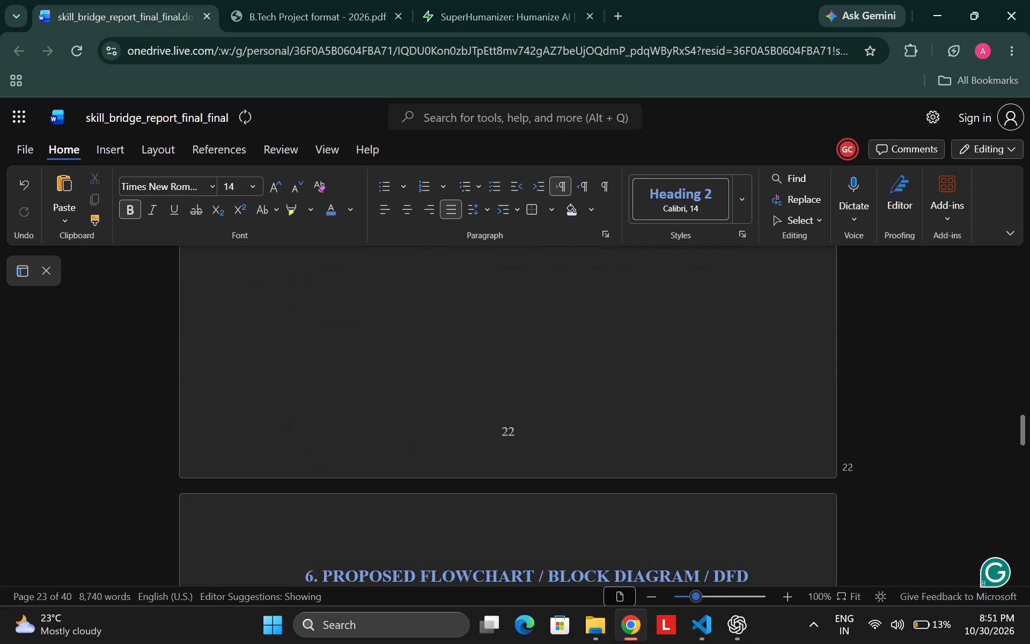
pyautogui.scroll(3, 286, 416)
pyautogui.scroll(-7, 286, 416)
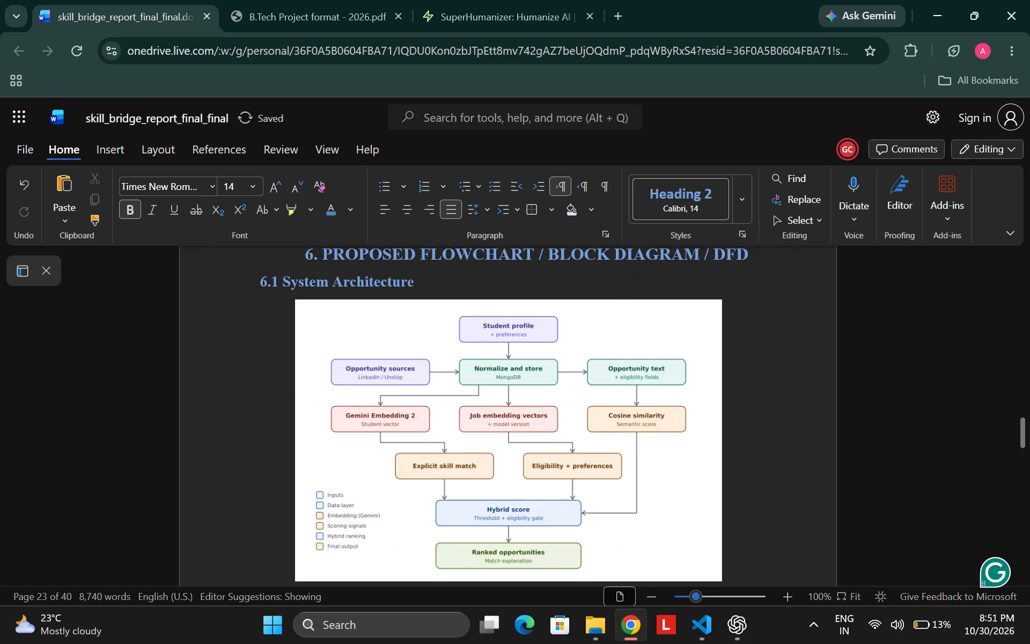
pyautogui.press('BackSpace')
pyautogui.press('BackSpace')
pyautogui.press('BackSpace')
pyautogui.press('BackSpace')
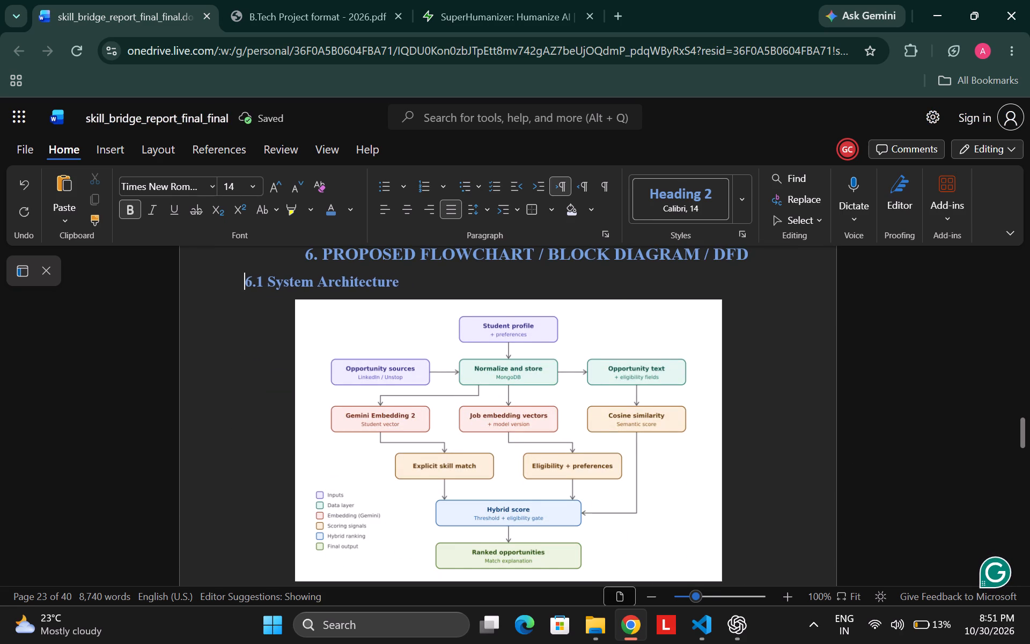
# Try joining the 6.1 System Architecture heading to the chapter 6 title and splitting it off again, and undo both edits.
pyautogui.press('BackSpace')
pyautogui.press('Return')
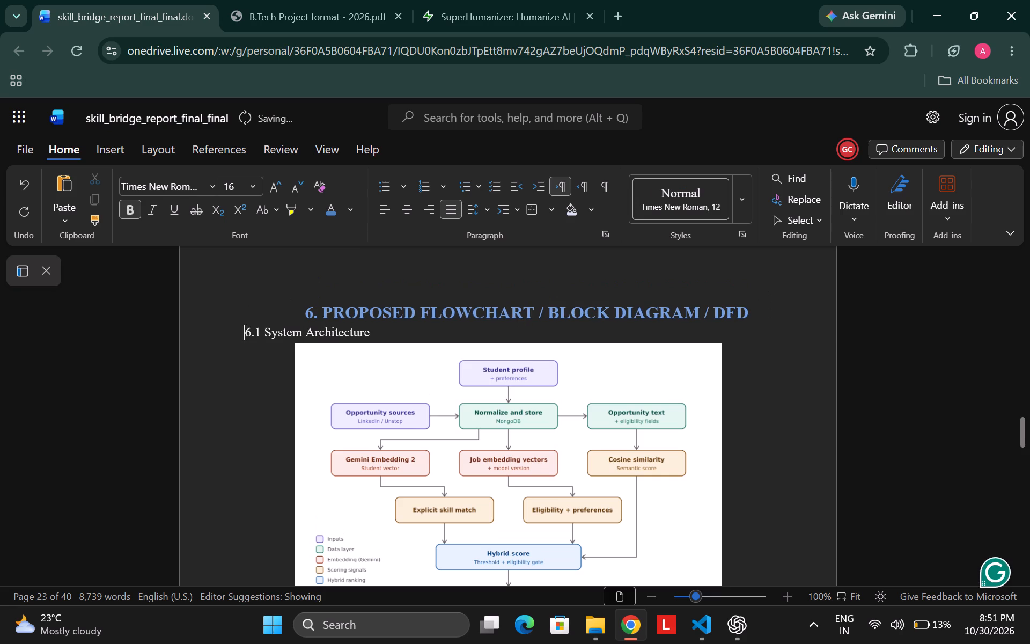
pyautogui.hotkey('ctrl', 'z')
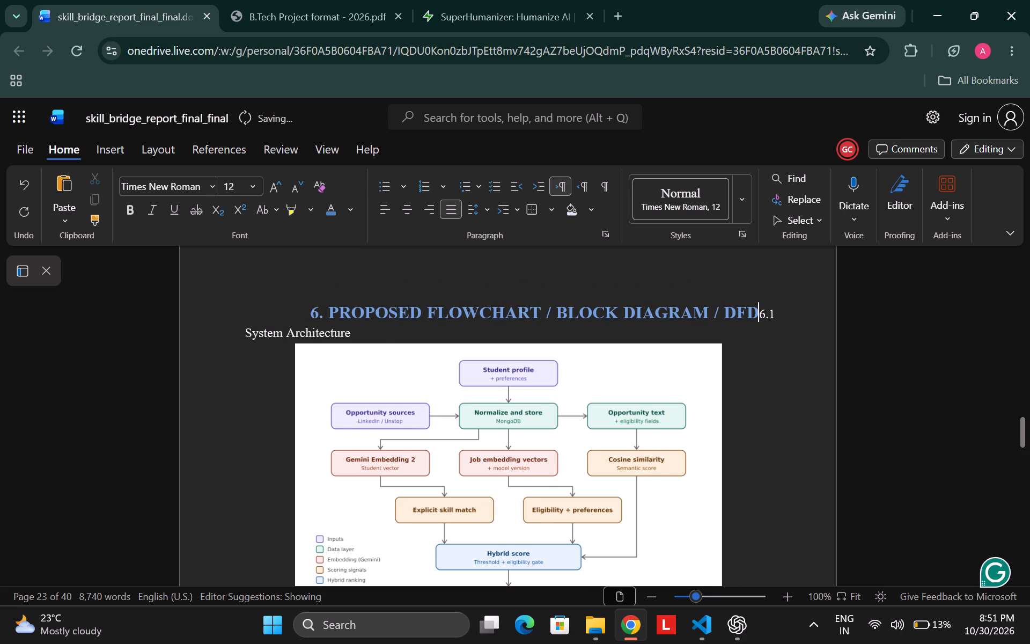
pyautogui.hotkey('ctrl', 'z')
# Examine how the 6.2 DFD Level 0 heading, its diagram and the Fig. 4 caption fall across pages 23 and 24.
pyautogui.scroll(-3, 320, 438)
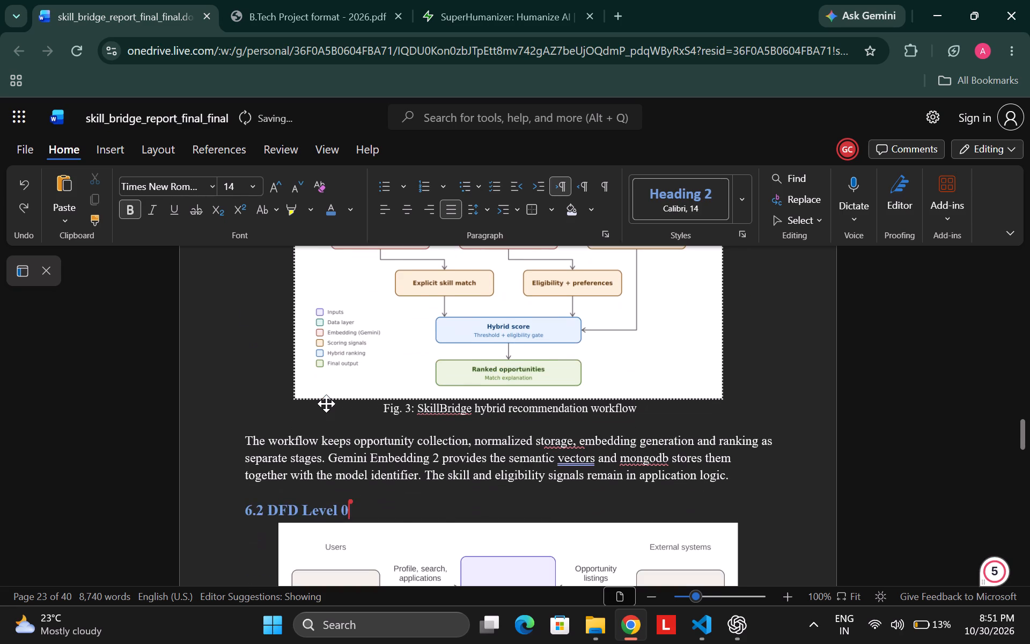
pyautogui.scroll(-5, 326, 404)
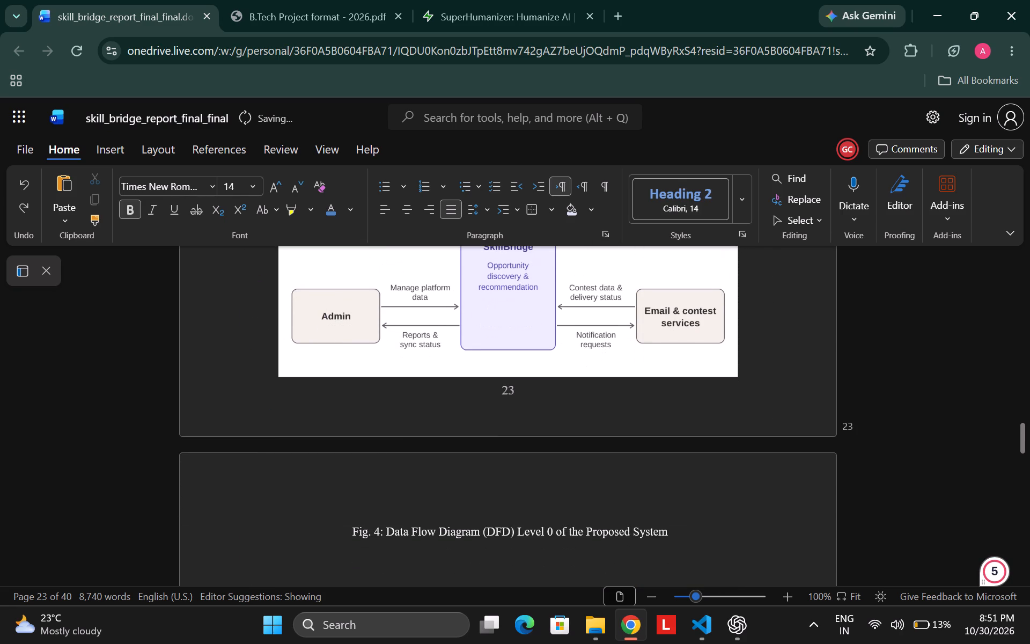
pyautogui.scroll(3, 326, 403)
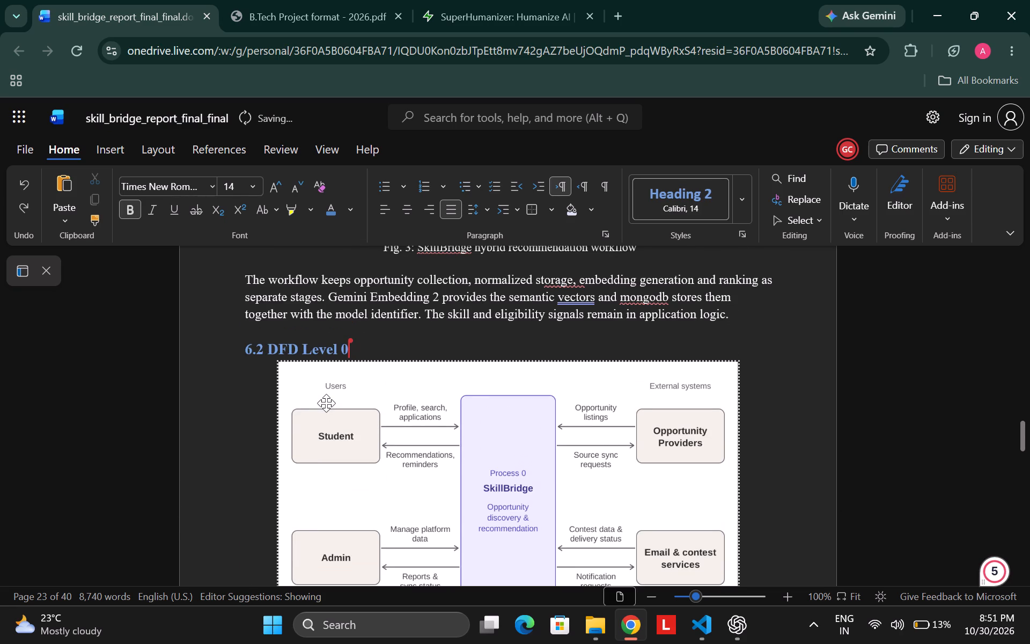
pyautogui.scroll(-3, 326, 403)
pyautogui.scroll(6, 326, 403)
pyautogui.scroll(-6, 459, 465)
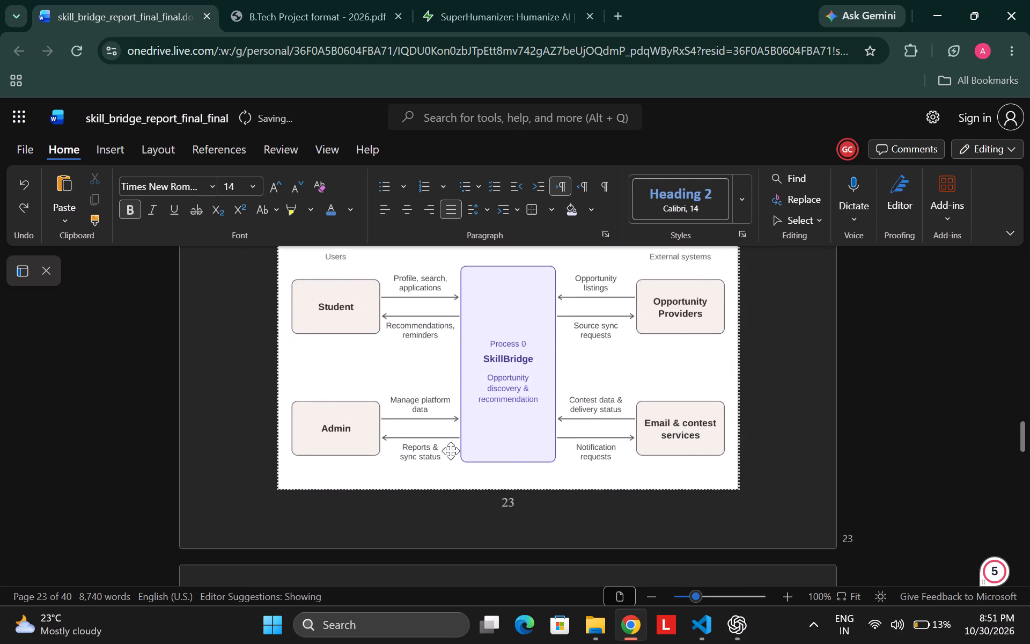
pyautogui.scroll(-1, 606, 515)
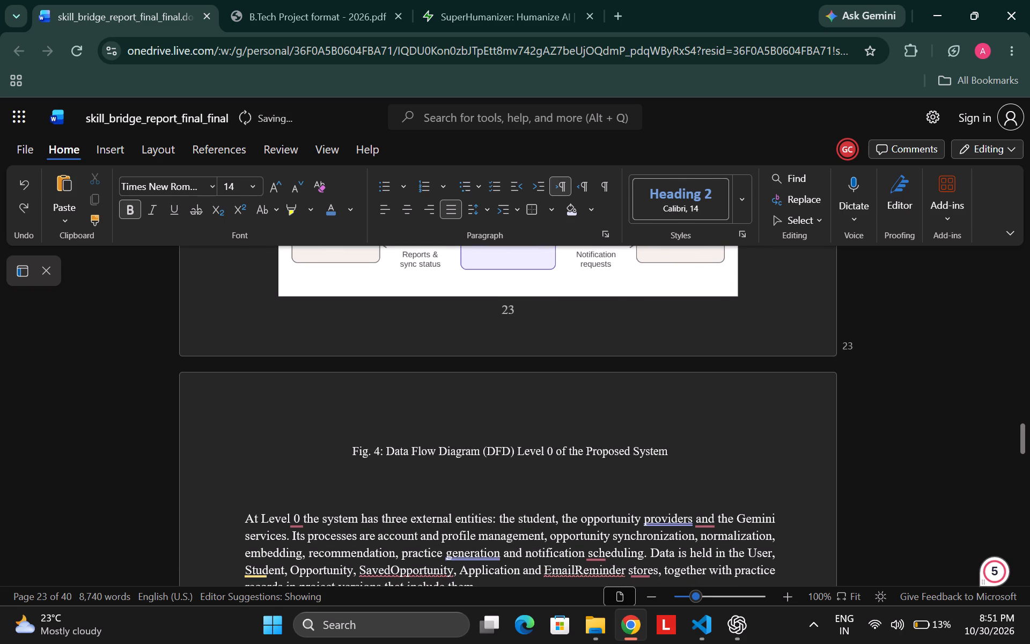
pyautogui.scroll(-1, 583, 496)
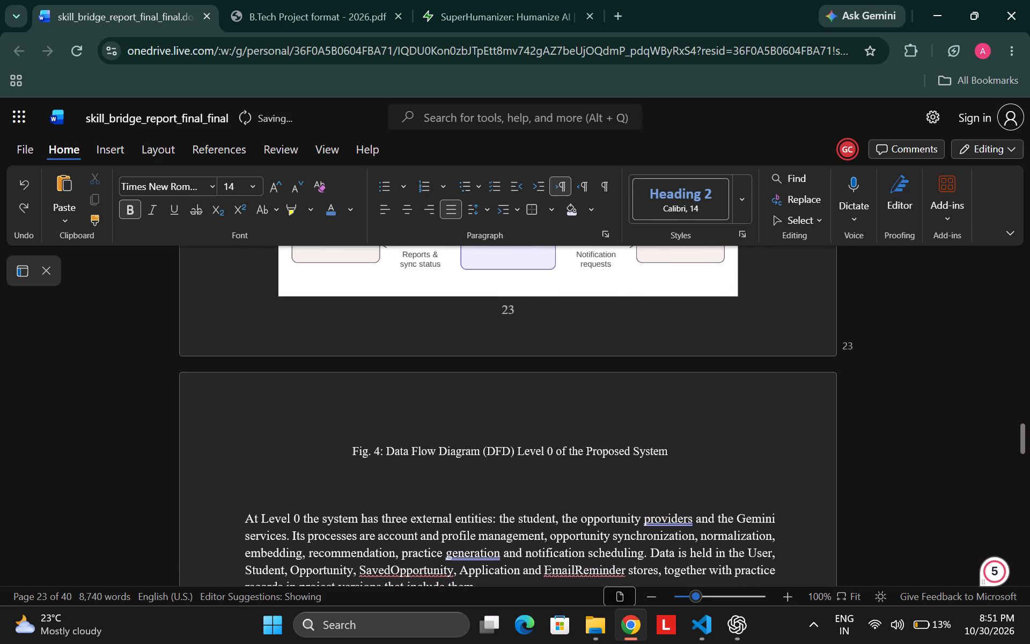
pyautogui.scroll(-1, 583, 496)
pyautogui.scroll(5, 583, 496)
pyautogui.scroll(2, 483, 449)
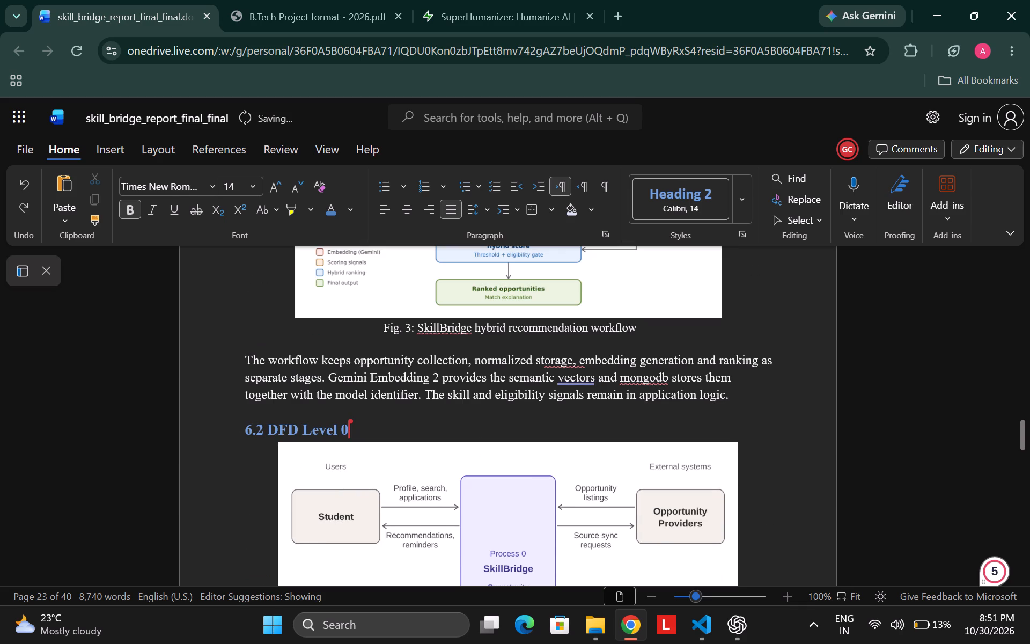
# Remove the empty line directly above the 6.2 DFD Level 0 heading.
pyautogui.click(246, 433)
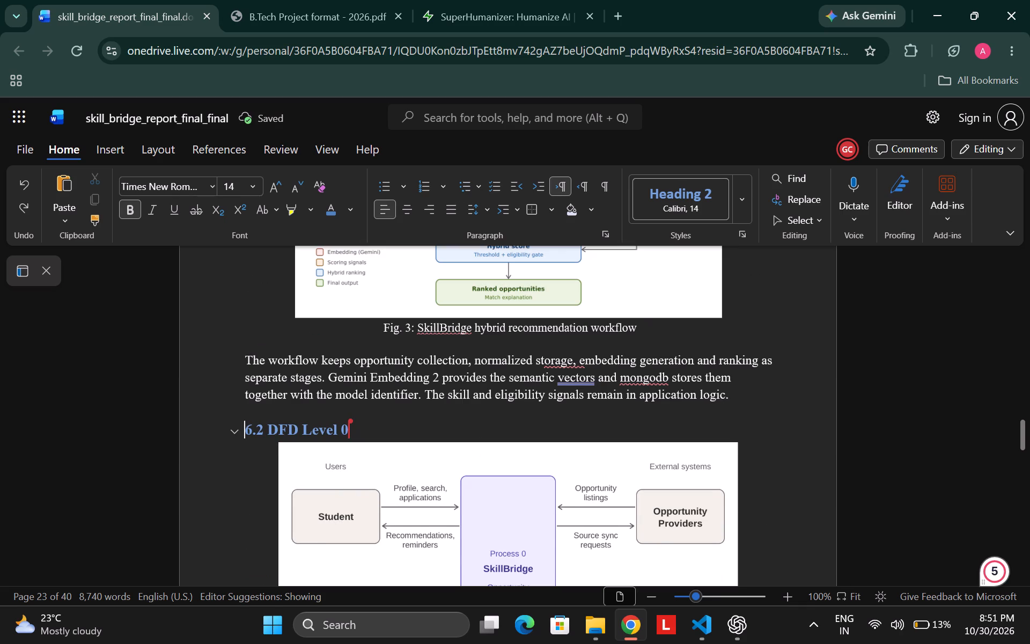
pyautogui.press('BackSpace')
# Remove the line break before the Fig. 4 caption, joining it to the DFD Level 0 diagram's line.
pyautogui.scroll(-4, 517, 430)
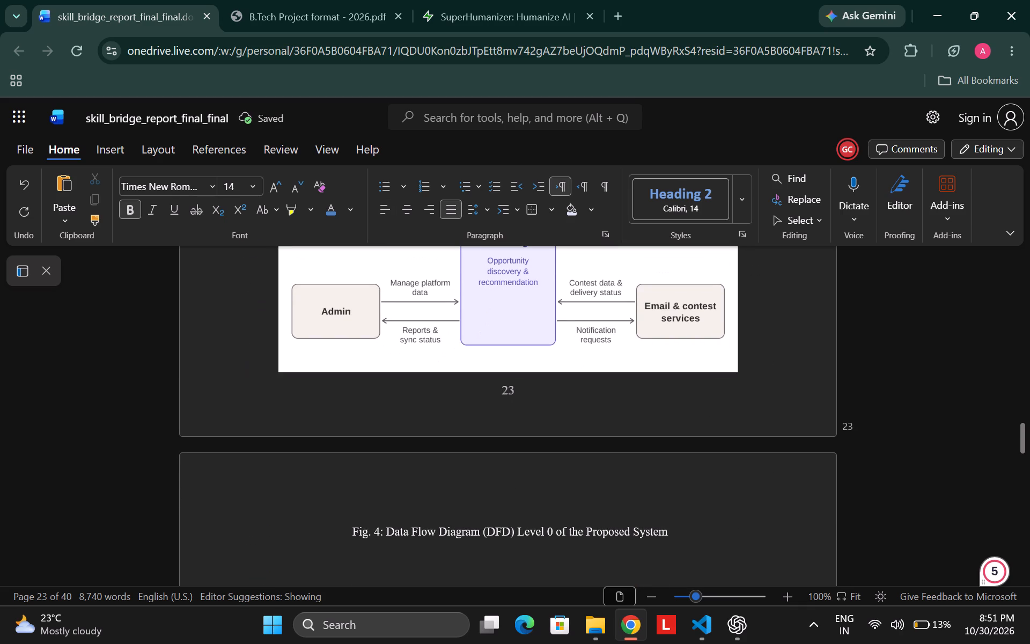
pyautogui.click(349, 541)
pyautogui.click(350, 529)
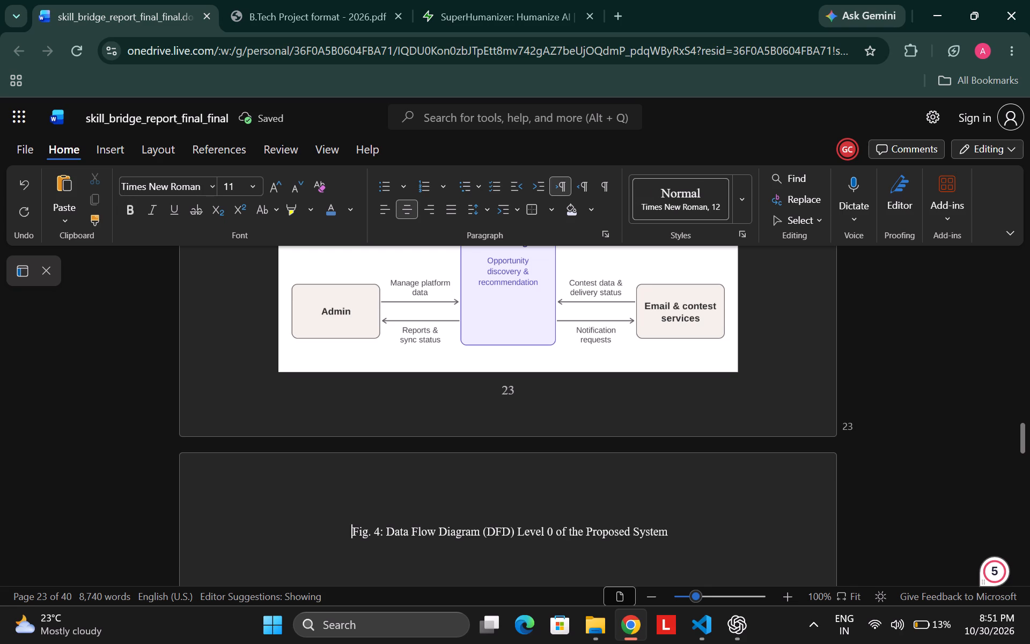
pyautogui.press('BackSpace')
# Check the page layout of the chapter 6 headings, diagrams and captions across pages 23 to 25.
pyautogui.scroll(3, 362, 529)
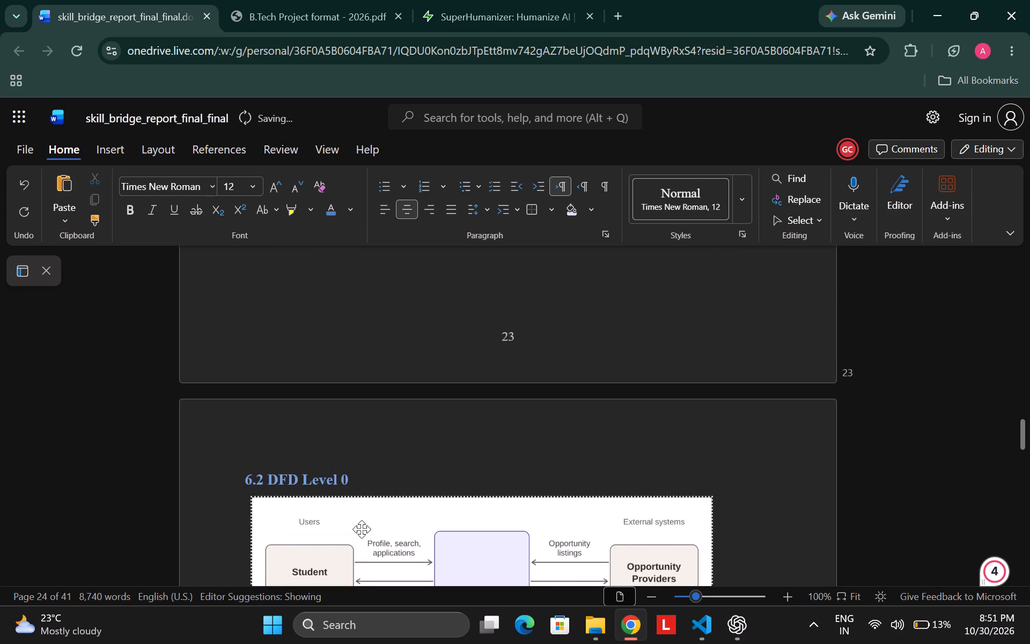
pyautogui.scroll(10, 362, 529)
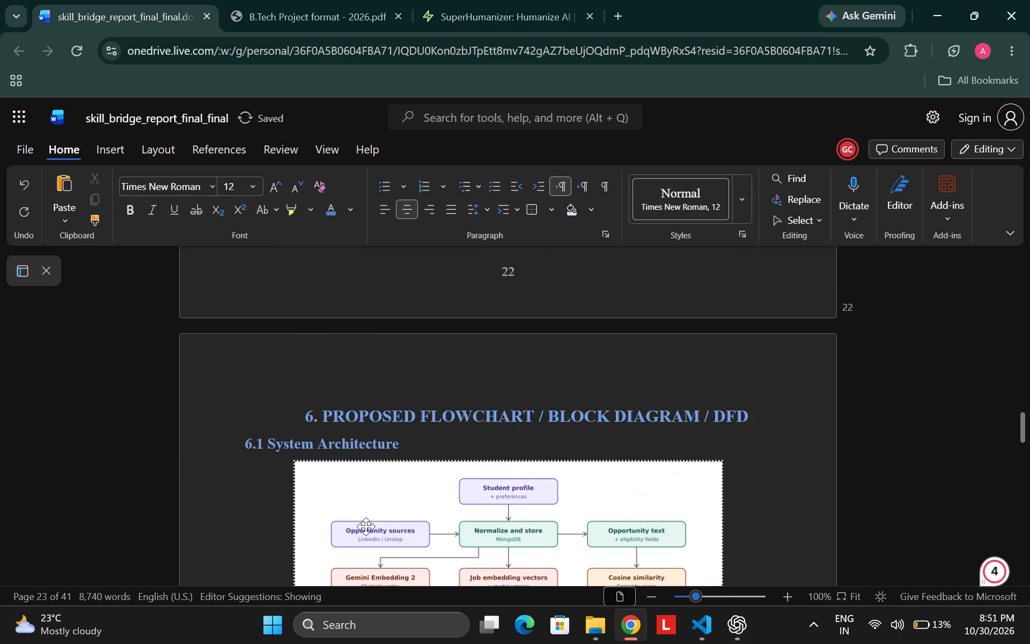
pyautogui.scroll(-7, 366, 526)
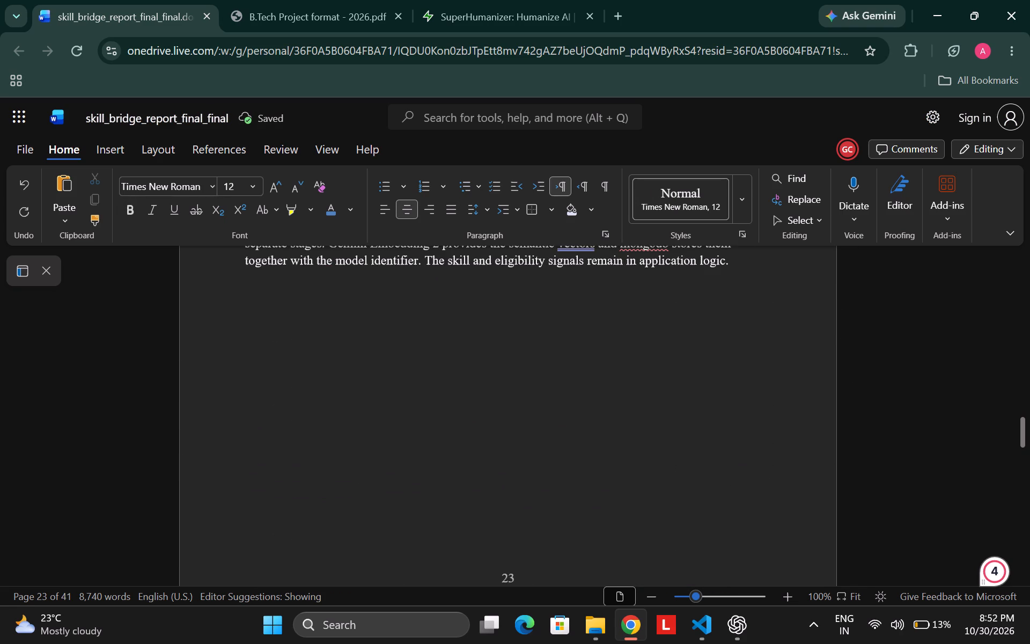
pyautogui.scroll(-12, 372, 516)
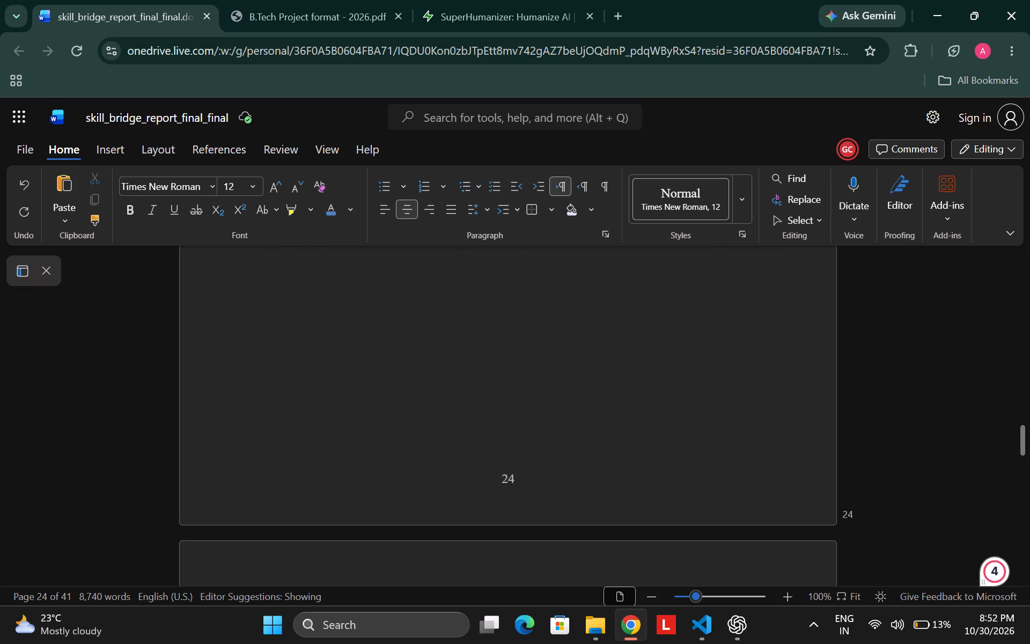
pyautogui.scroll(-7, 373, 514)
pyautogui.scroll(3, 373, 514)
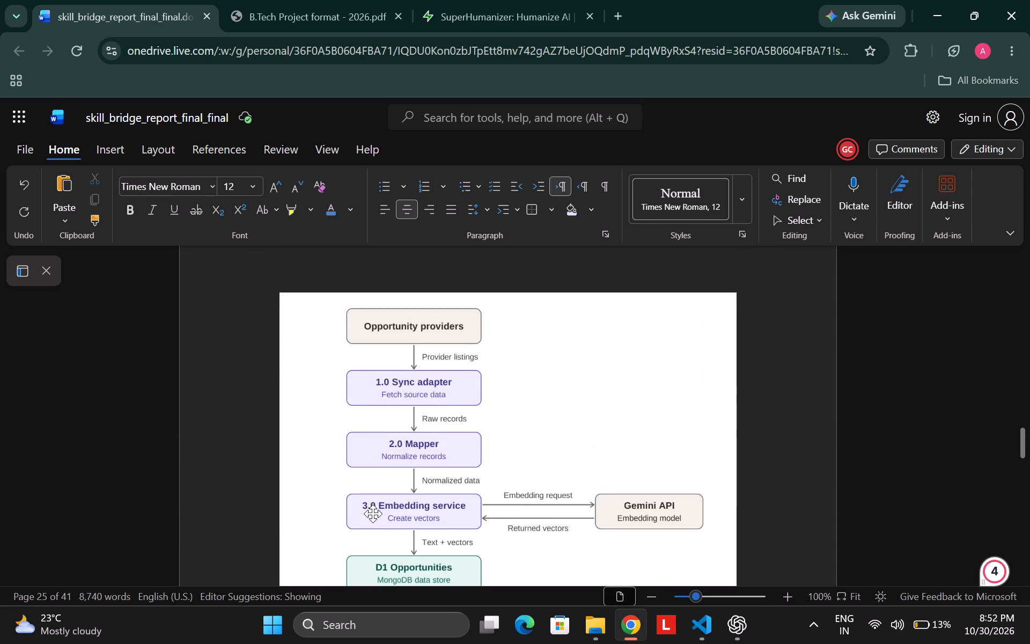
# Examine how the 6.2 DFD Level 0 section and the Fig. 5.1 and 5.2 diagrams are laid out across pages 23 to 26.
pyautogui.scroll(13, 373, 514)
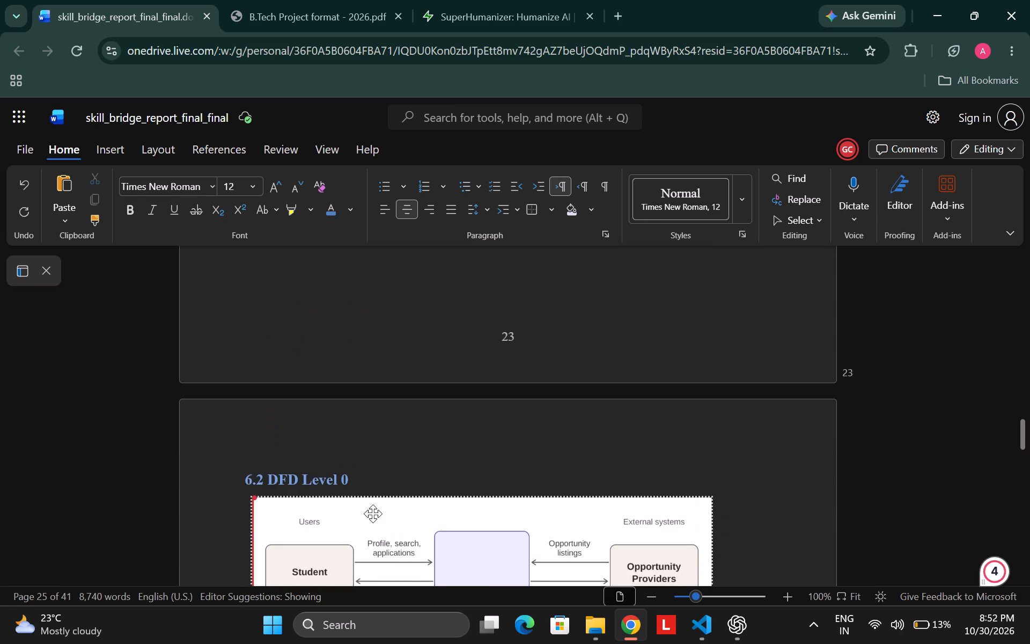
pyautogui.scroll(-16, 373, 514)
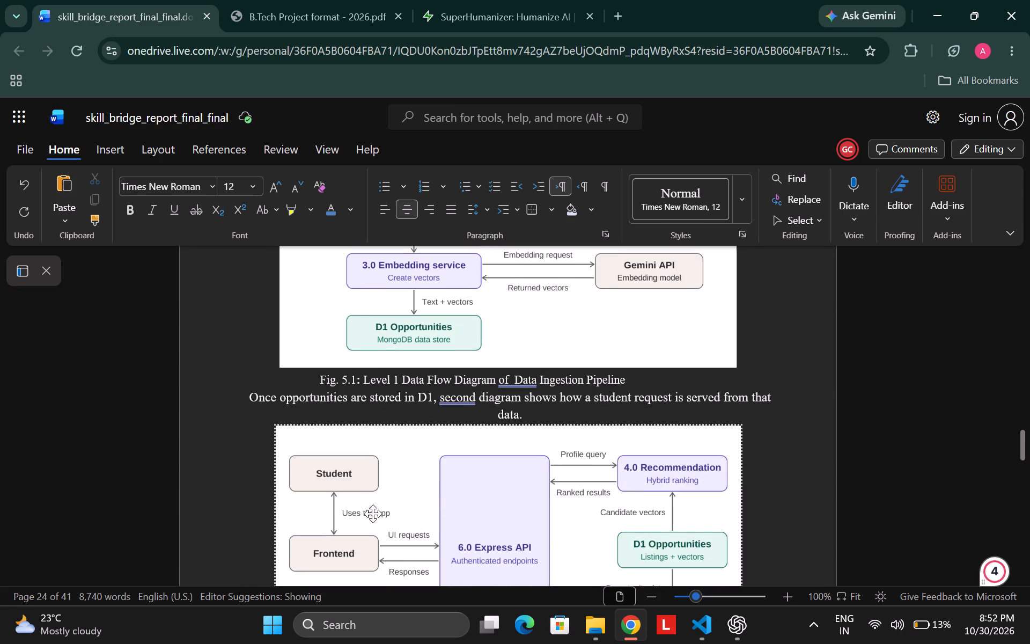
pyautogui.scroll(-3, 408, 496)
pyautogui.scroll(4, 408, 496)
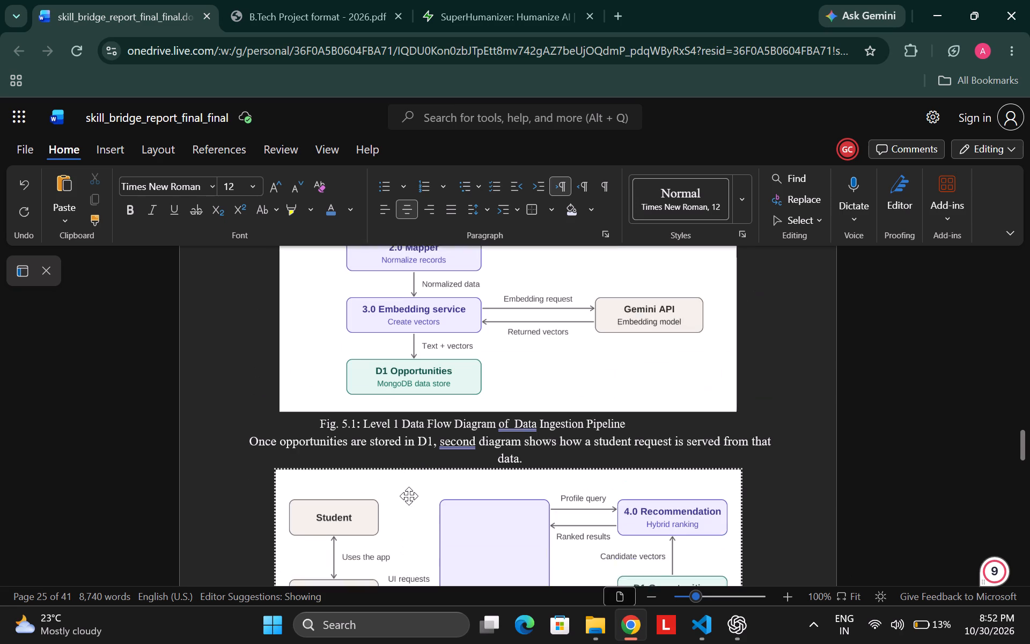
pyautogui.scroll(-6, 409, 496)
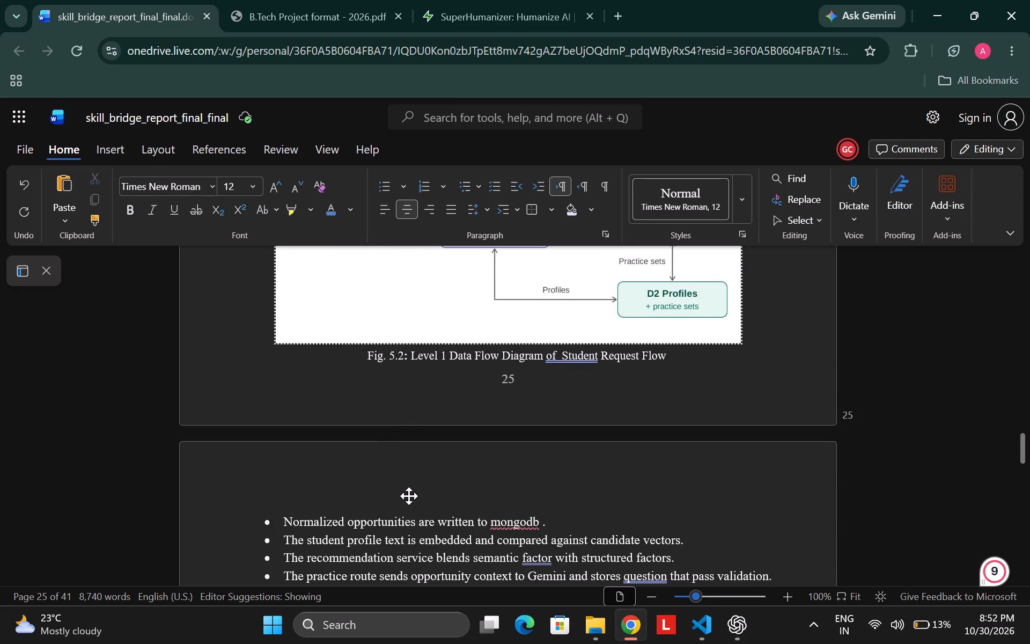
pyautogui.scroll(6, 409, 496)
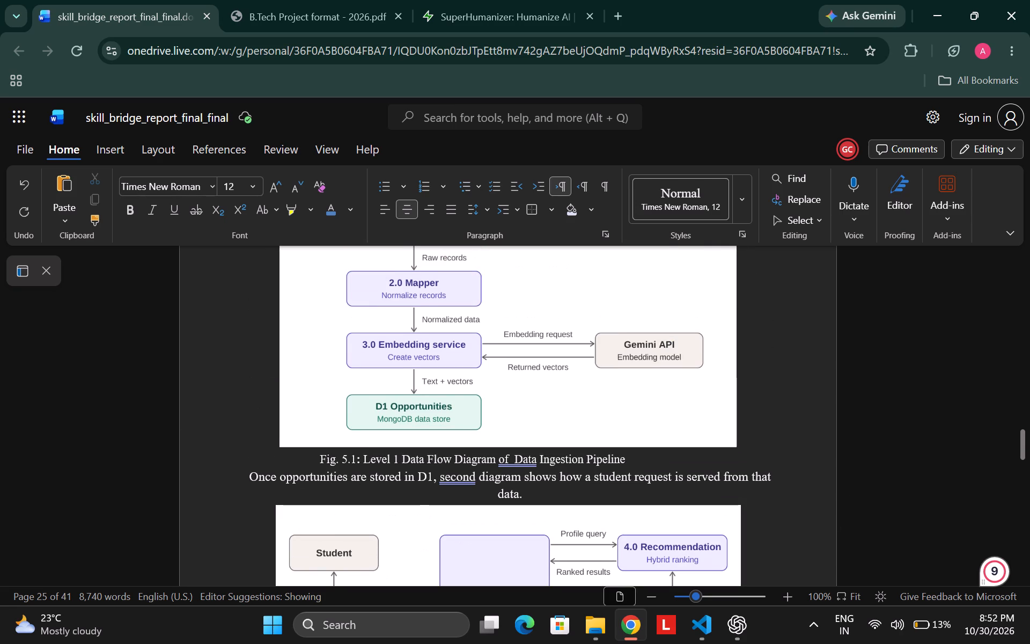
# Examine the page layout from the Fig. 4 diagram back to the 6.1 System Architecture diagram, its Fig. 3 caption and workflow paragraph.
pyautogui.scroll(11, 441, 496)
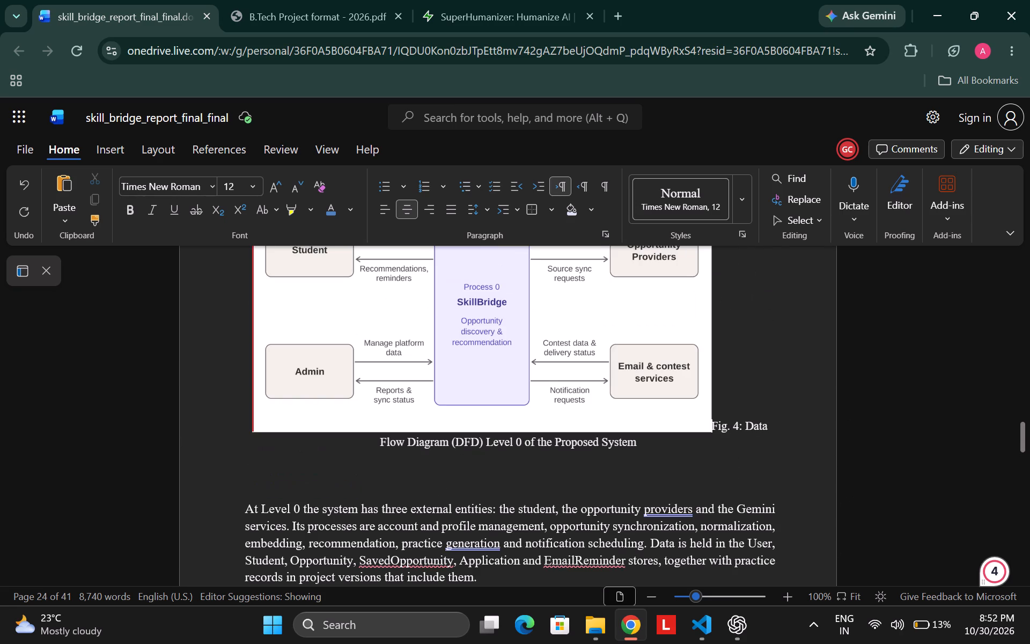
pyautogui.scroll(8, 441, 496)
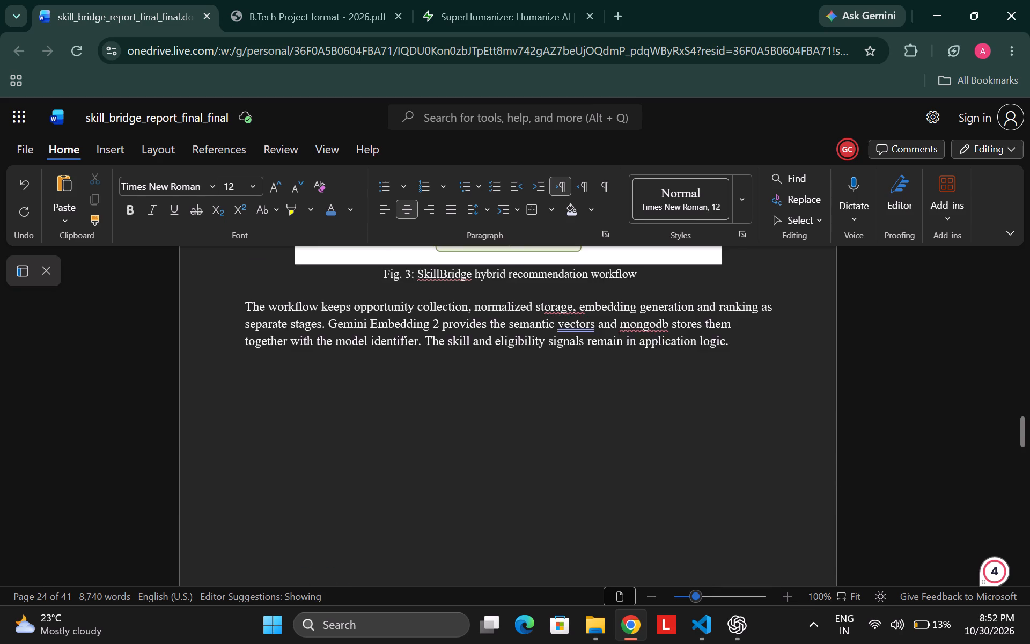
pyautogui.scroll(5, 443, 495)
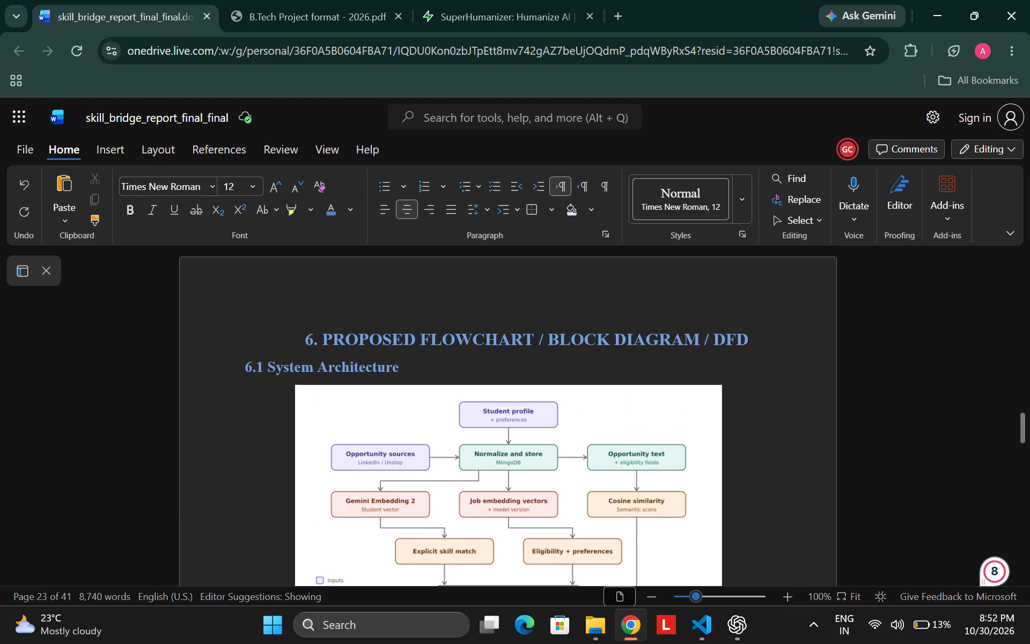
pyautogui.scroll(-5, 443, 495)
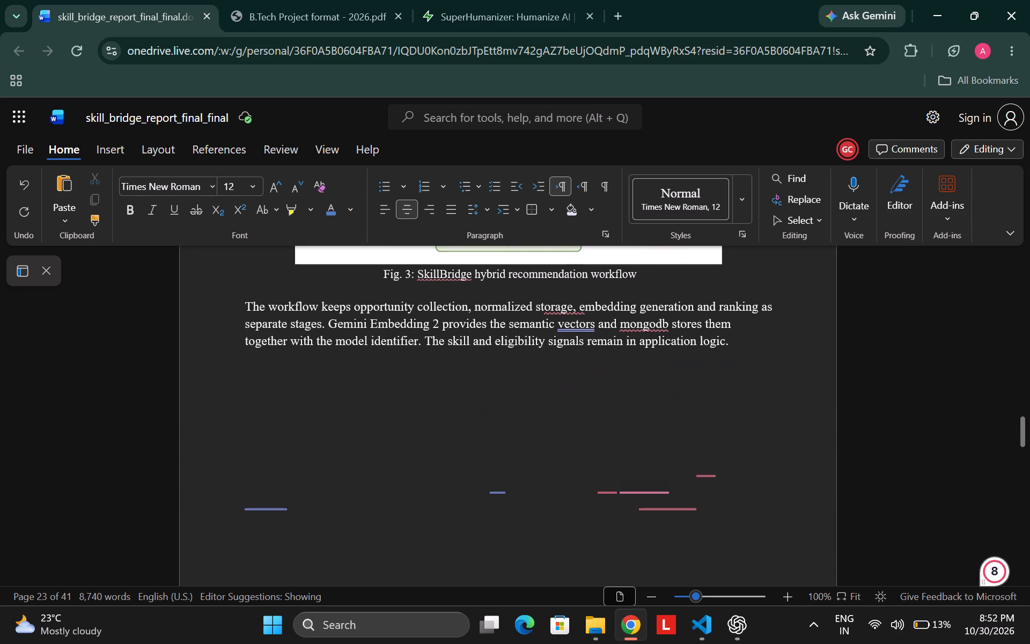
pyautogui.scroll(3, 487, 447)
pyautogui.scroll(-1, 485, 421)
pyautogui.scroll(3, 485, 421)
pyautogui.scroll(-4, 486, 419)
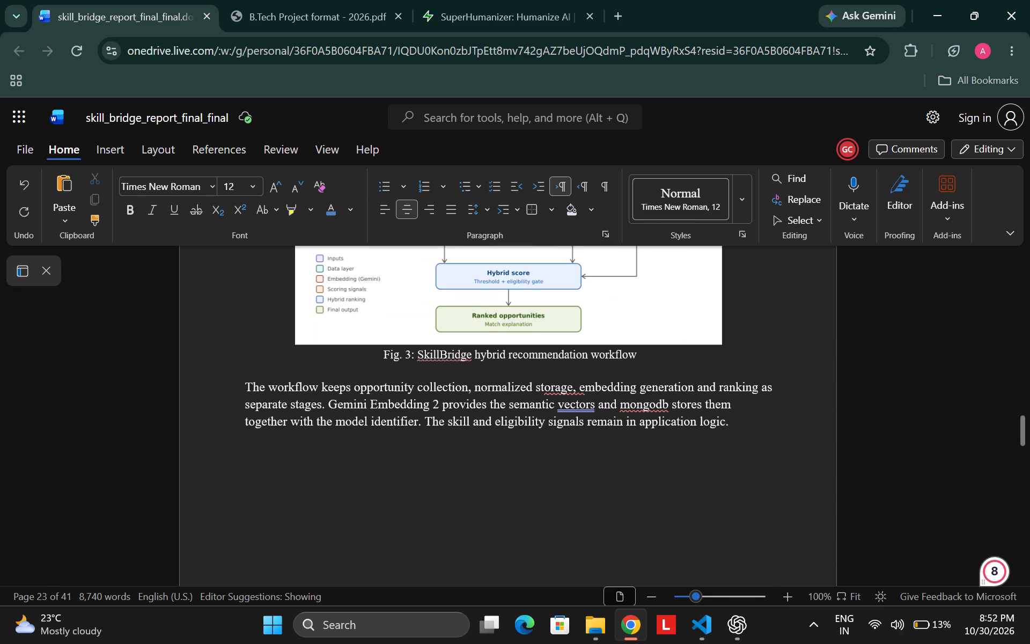
pyautogui.scroll(2, 485, 418)
pyautogui.scroll(-1, 444, 448)
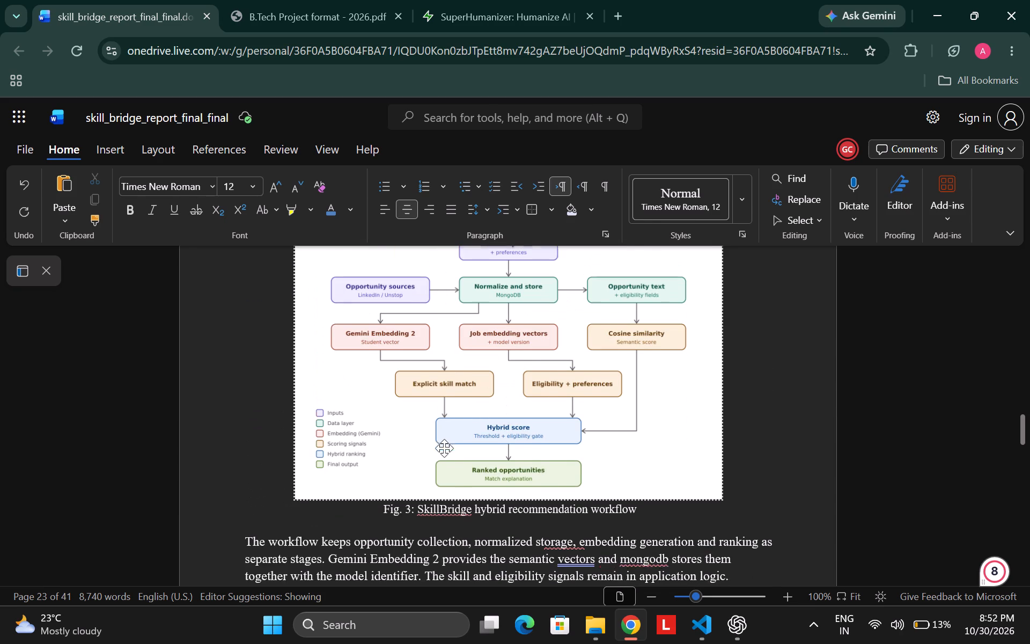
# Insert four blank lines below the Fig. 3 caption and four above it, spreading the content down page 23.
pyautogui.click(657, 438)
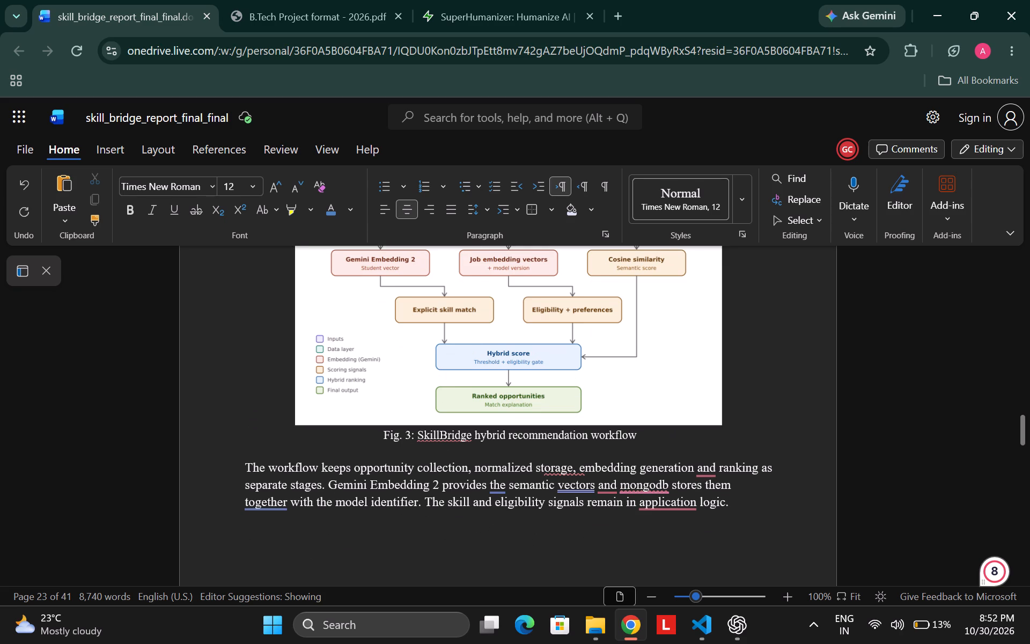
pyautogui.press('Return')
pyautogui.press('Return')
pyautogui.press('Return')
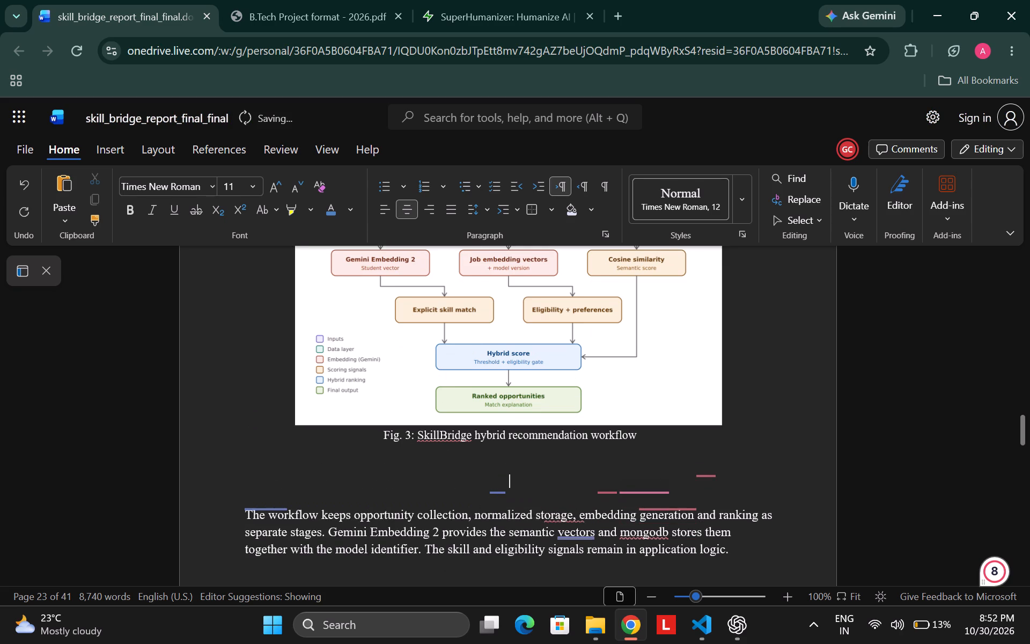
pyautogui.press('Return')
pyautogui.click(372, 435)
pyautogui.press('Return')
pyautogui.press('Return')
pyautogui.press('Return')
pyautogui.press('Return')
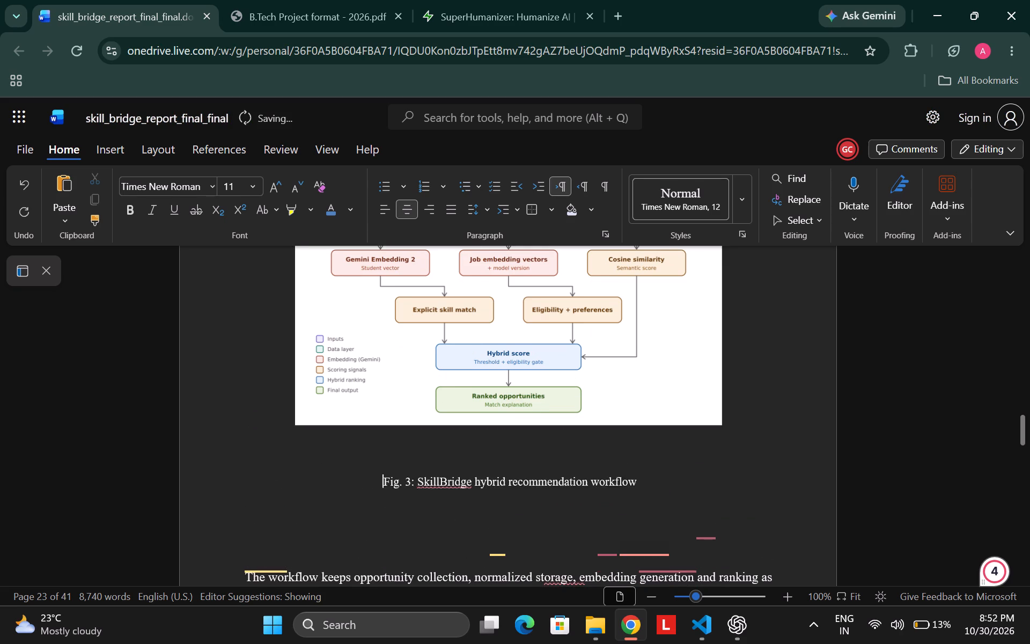
# Enlarge the 6.1 System Architecture diagram proportionally to about 7.05" wide and 4.65" high.
pyautogui.scroll(-3, 440, 459)
pyautogui.scroll(3, 440, 459)
pyautogui.click(481, 384)
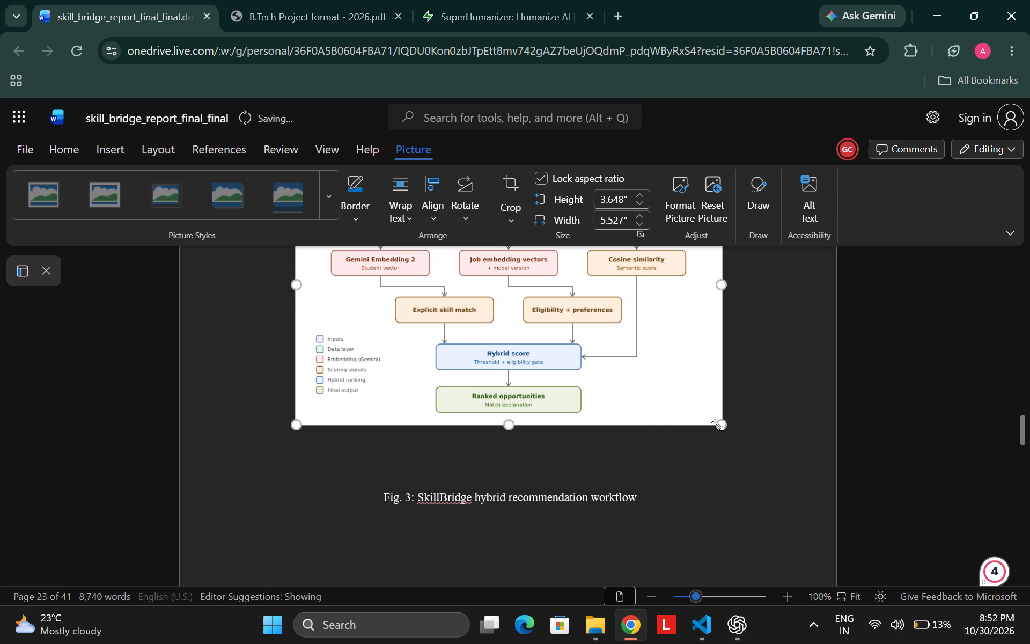
pyautogui.moveTo(717, 424); pyautogui.dragTo(796, 497)
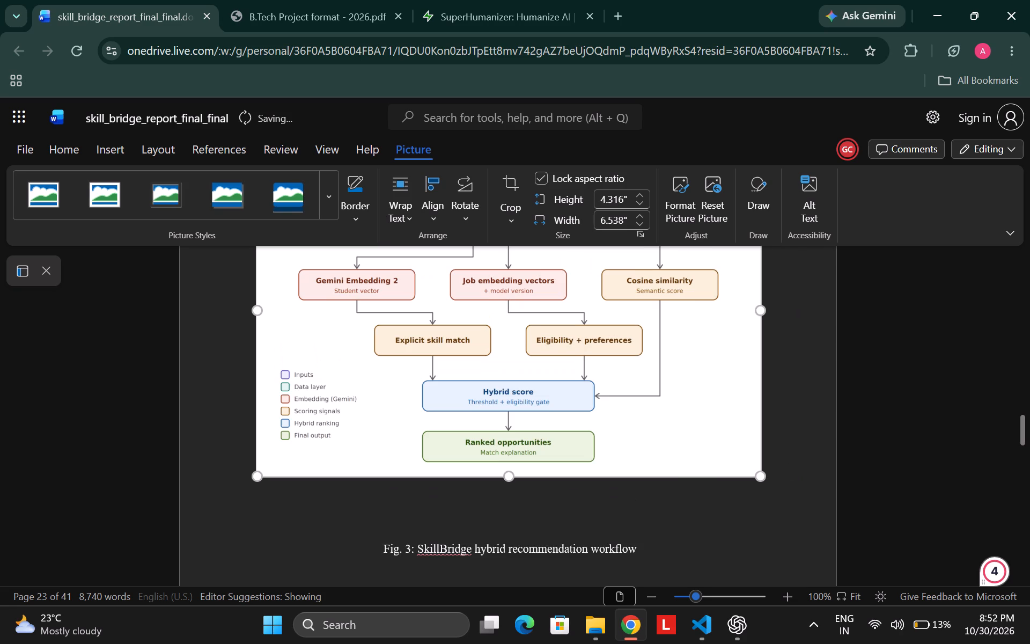
pyautogui.scroll(3, 679, 466)
pyautogui.scroll(-5, 679, 466)
pyautogui.scroll(3, 669, 459)
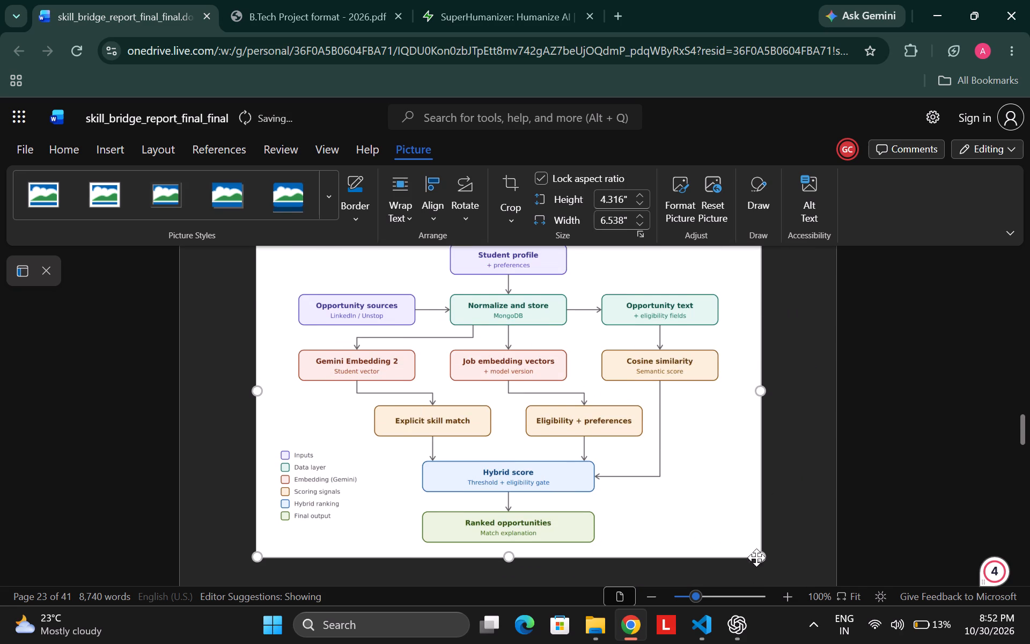
pyautogui.scroll(-2, 755, 550)
pyautogui.moveTo(764, 394); pyautogui.dragTo(783, 421)
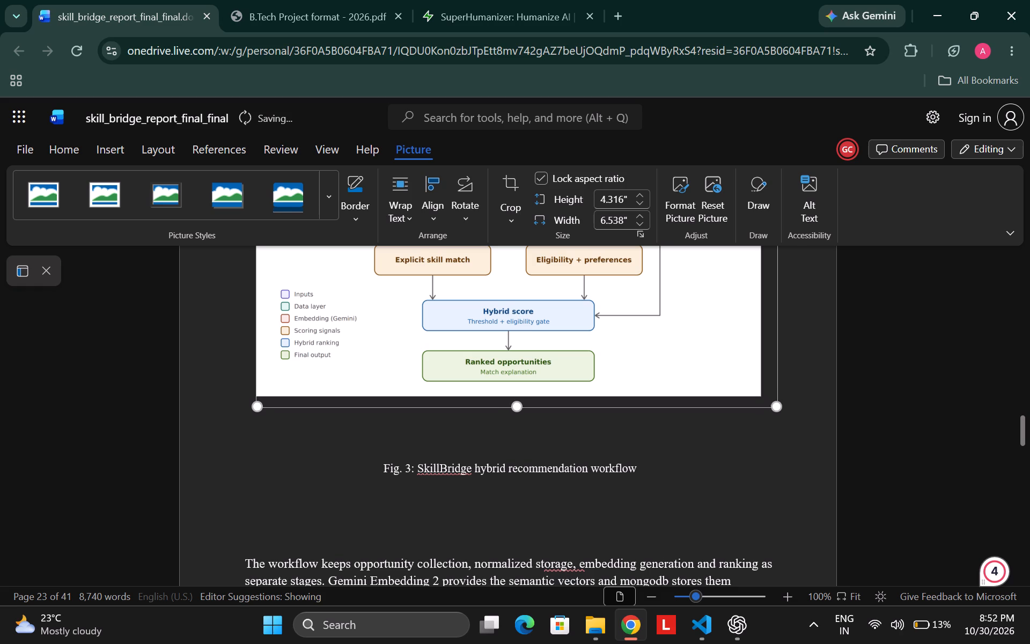
pyautogui.moveTo(783, 421); pyautogui.dragTo(804, 453)
pyautogui.scroll(3, 754, 473)
pyautogui.scroll(-3, 753, 473)
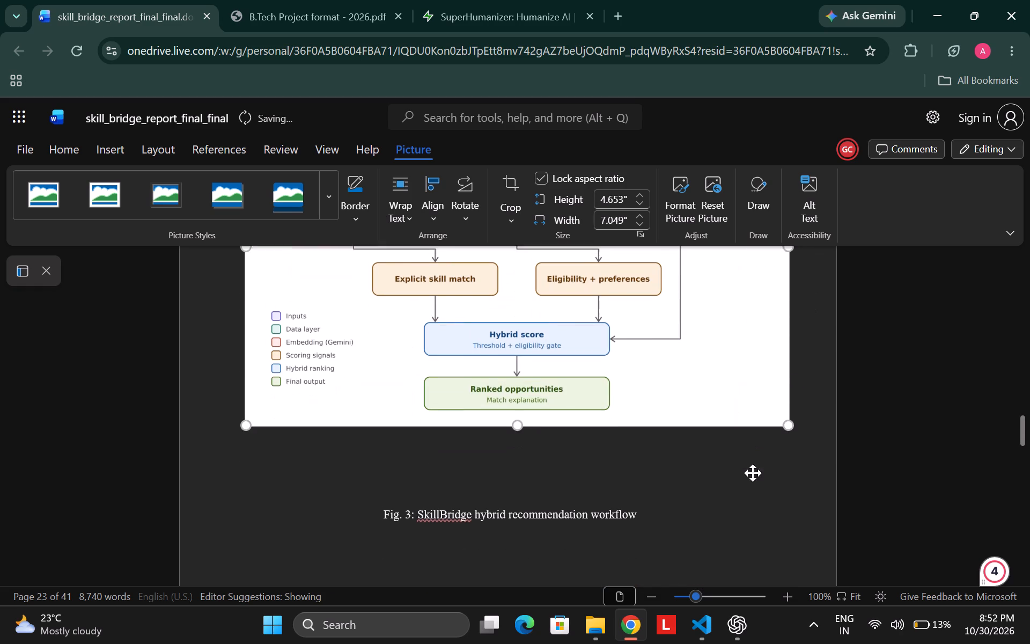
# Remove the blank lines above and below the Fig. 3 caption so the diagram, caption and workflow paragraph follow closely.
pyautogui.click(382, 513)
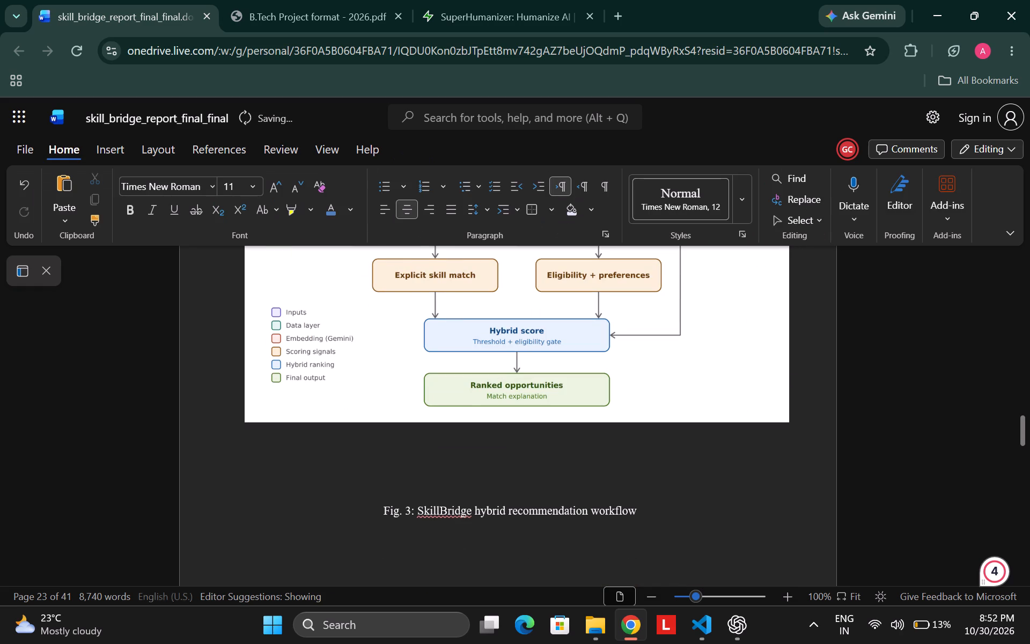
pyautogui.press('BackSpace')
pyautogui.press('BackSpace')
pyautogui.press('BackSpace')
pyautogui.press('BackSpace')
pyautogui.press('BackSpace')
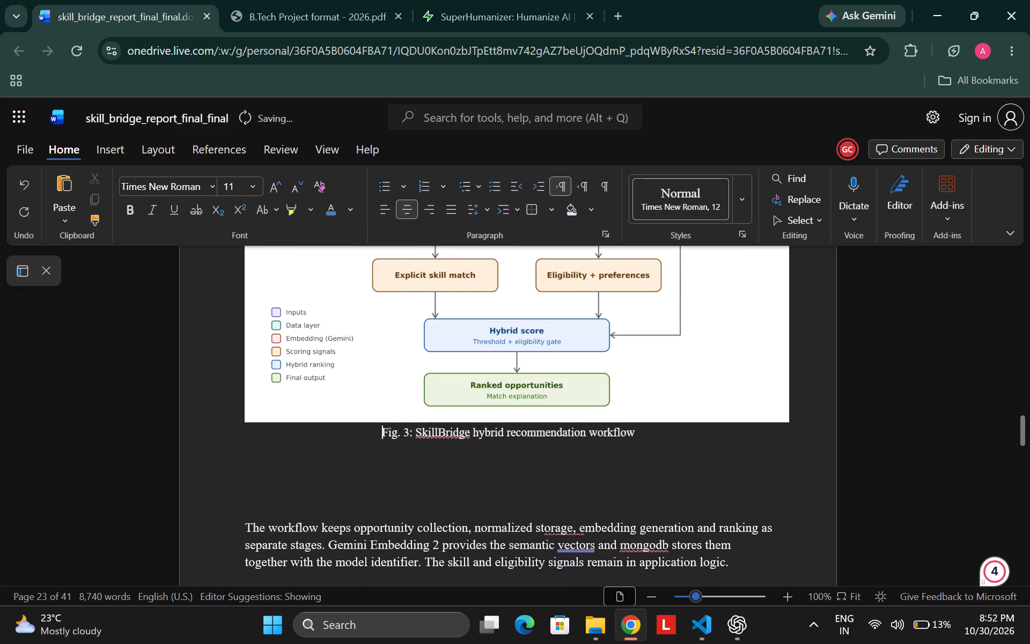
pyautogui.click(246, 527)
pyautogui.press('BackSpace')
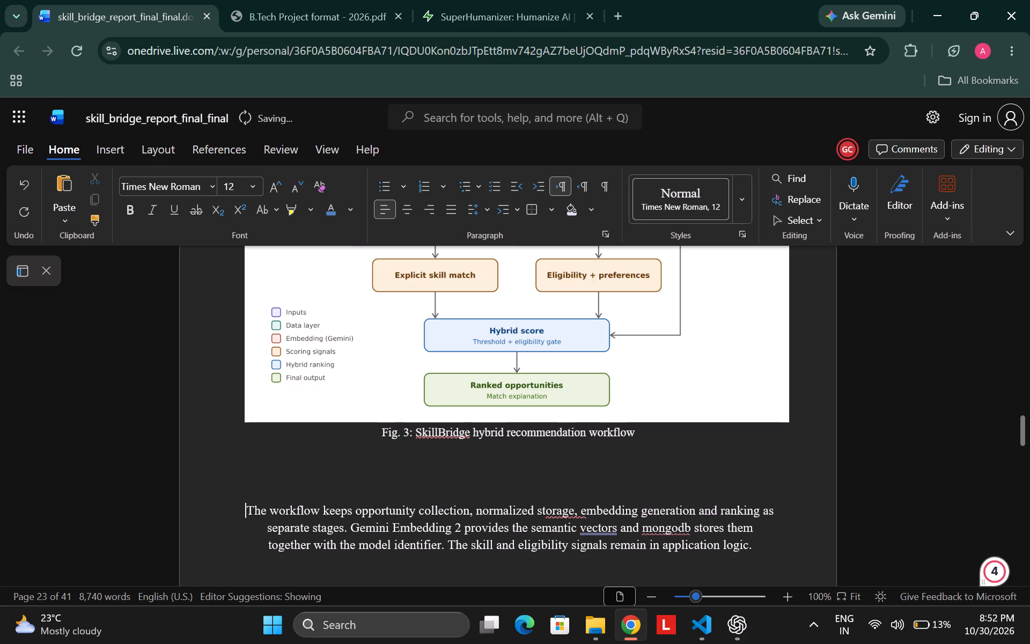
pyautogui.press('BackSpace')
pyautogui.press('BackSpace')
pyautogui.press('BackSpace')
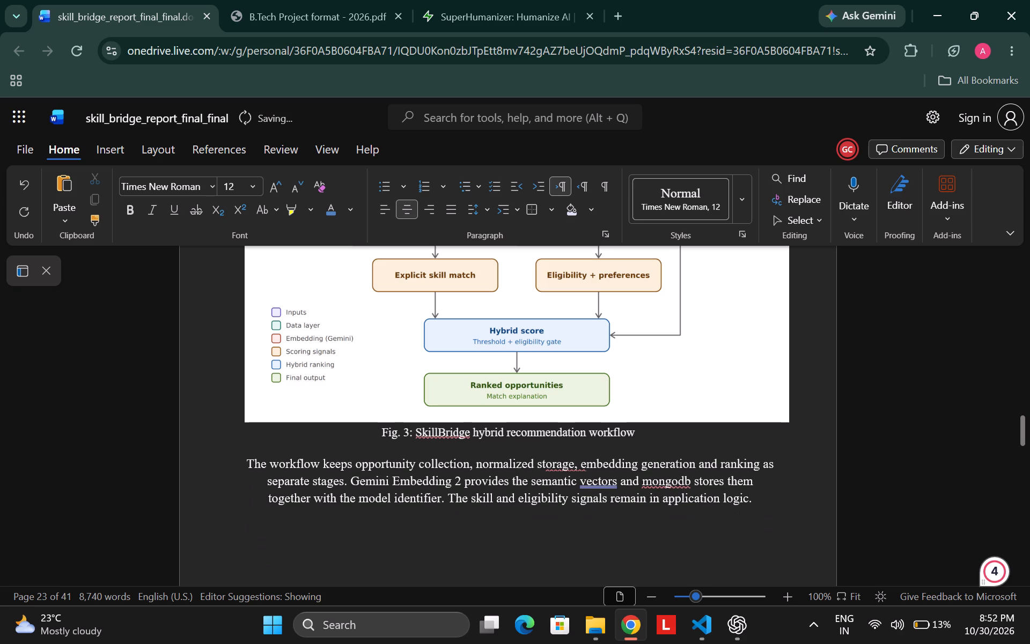
# Left-align the paragraph beginning "The workflow keeps opportunity collection" below the Fig. 3 caption.
pyautogui.moveTo(247, 465); pyautogui.dragTo(771, 509)
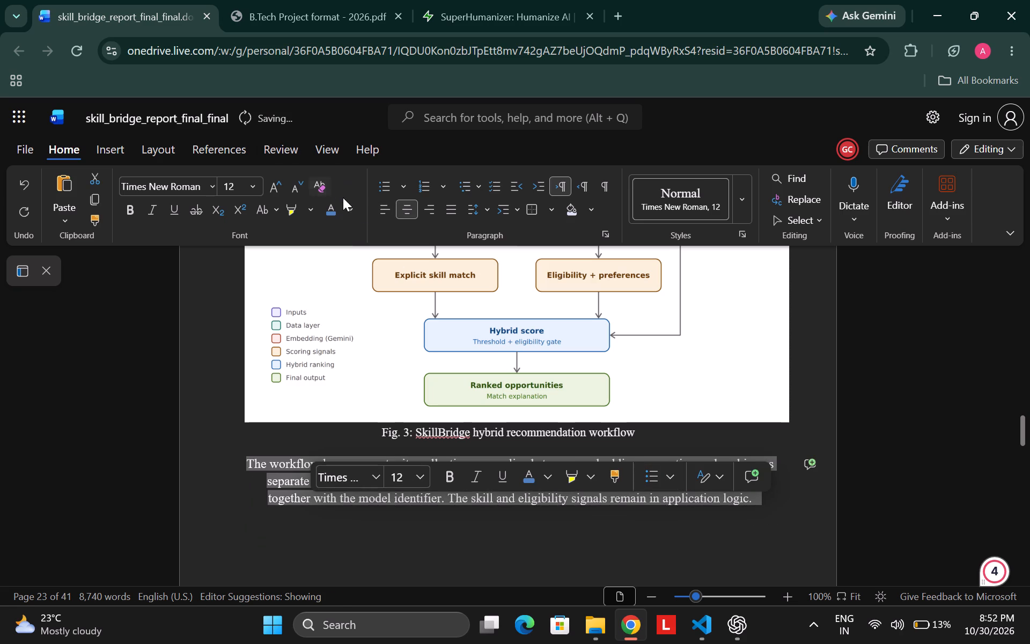
pyautogui.click(388, 213)
# Check the page layout from the workflow paragraph on page 23 through the DFD Level 0 and Level 1 sections.
pyautogui.scroll(-2, 392, 502)
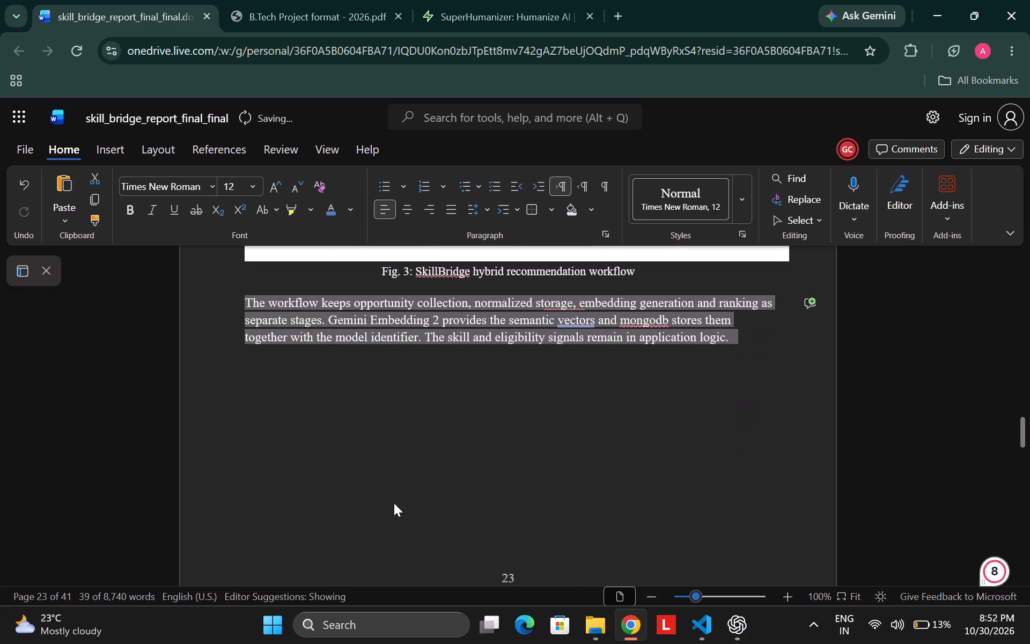
pyautogui.scroll(-4, 550, 426)
pyautogui.scroll(-2, 408, 415)
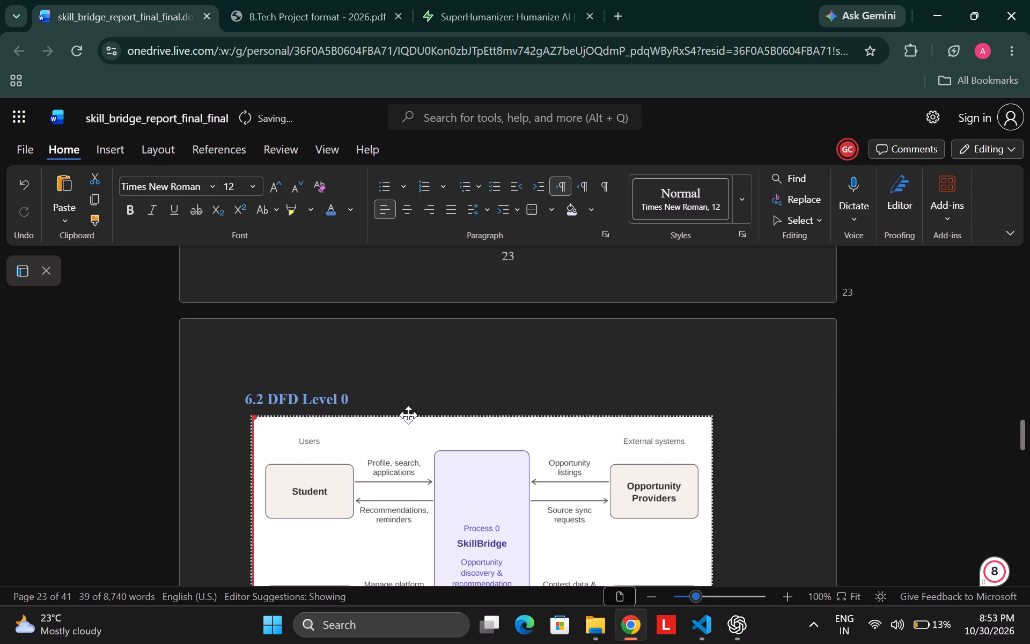
pyautogui.scroll(-5, 408, 415)
pyautogui.scroll(3, 414, 413)
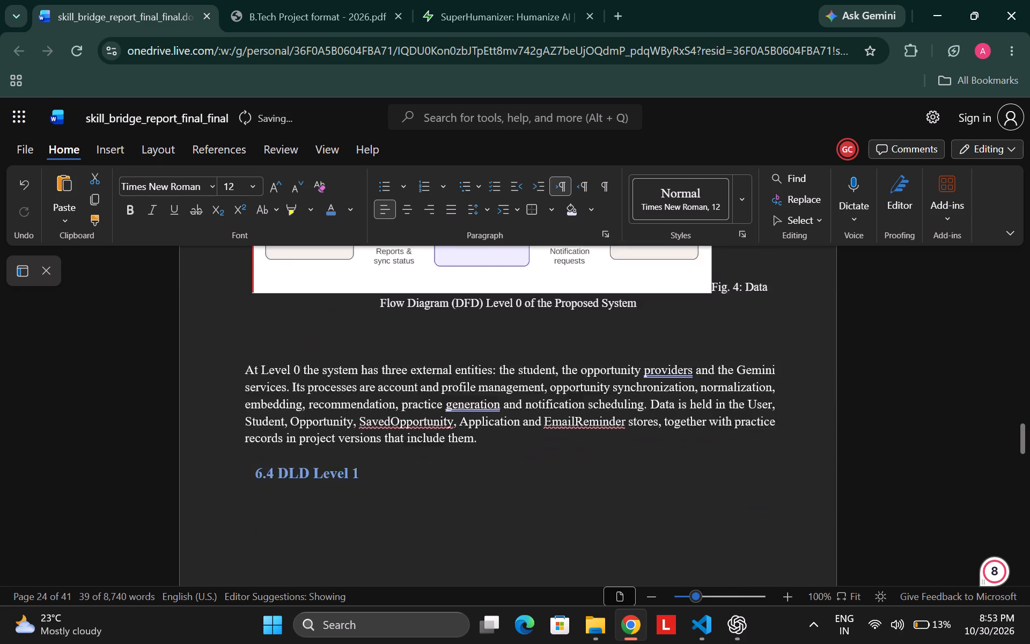
pyautogui.scroll(-5, 407, 463)
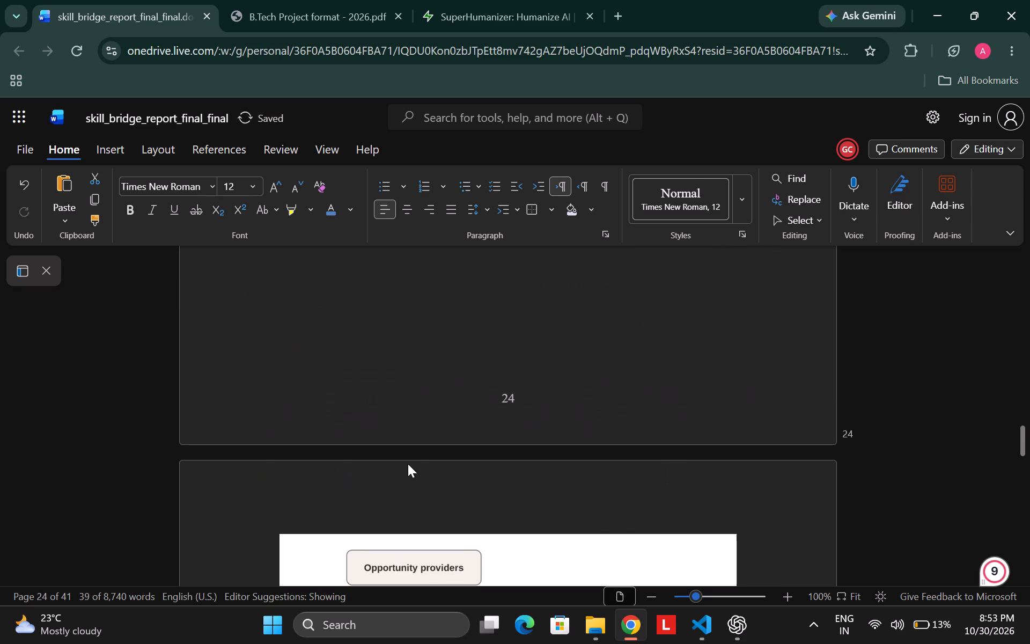
pyautogui.scroll(-2, 408, 464)
pyautogui.scroll(11, 408, 464)
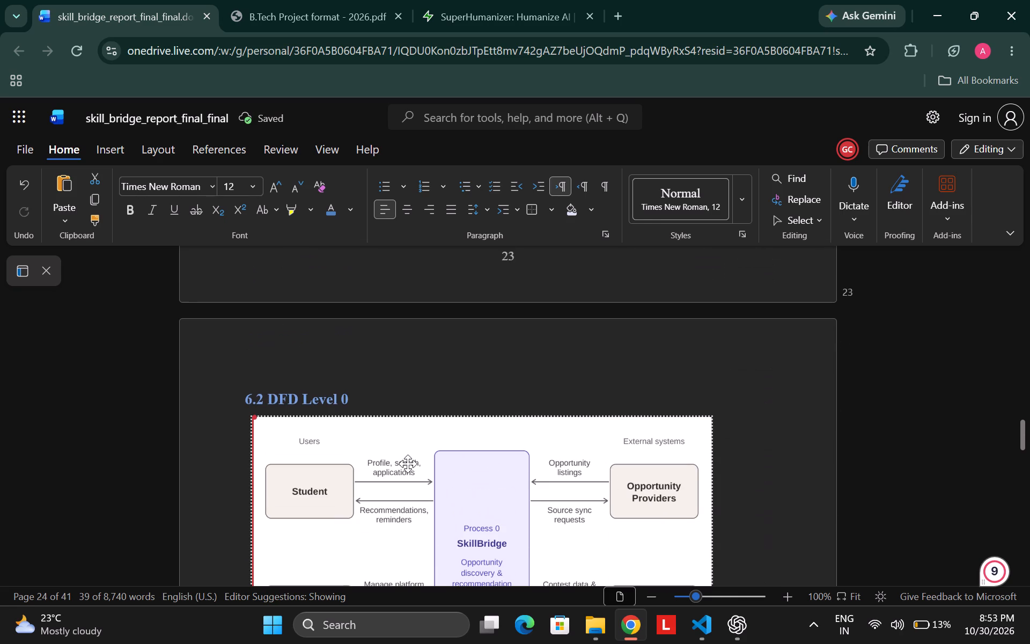
# Remove the empty space between the Fig. 4 caption and the paragraph beginning "At Level 0".
pyautogui.scroll(-3, 408, 464)
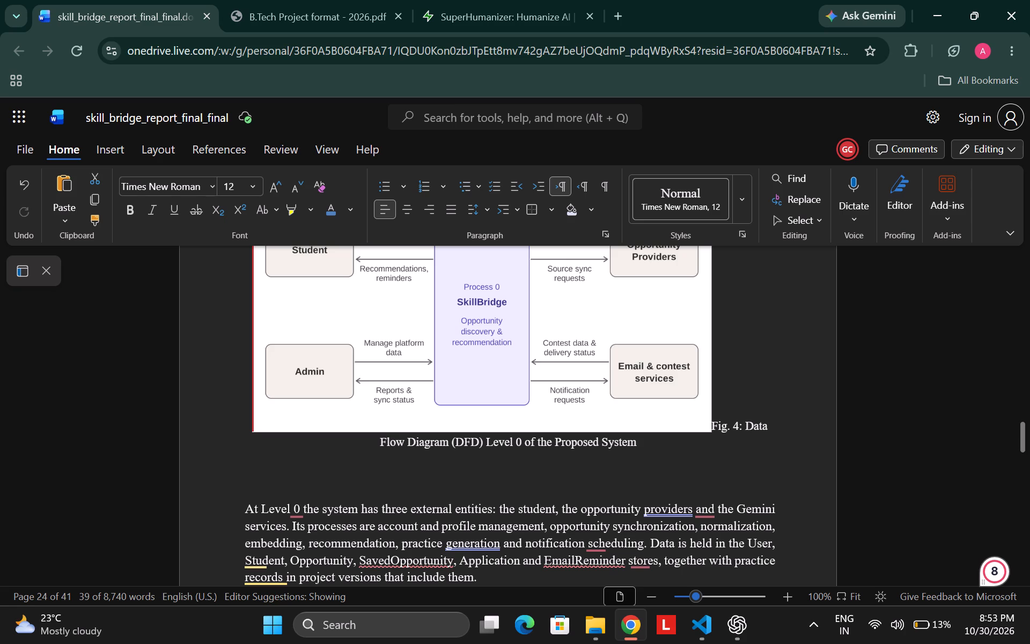
pyautogui.click(241, 511)
pyautogui.press('BackSpace')
pyautogui.press('BackSpace')
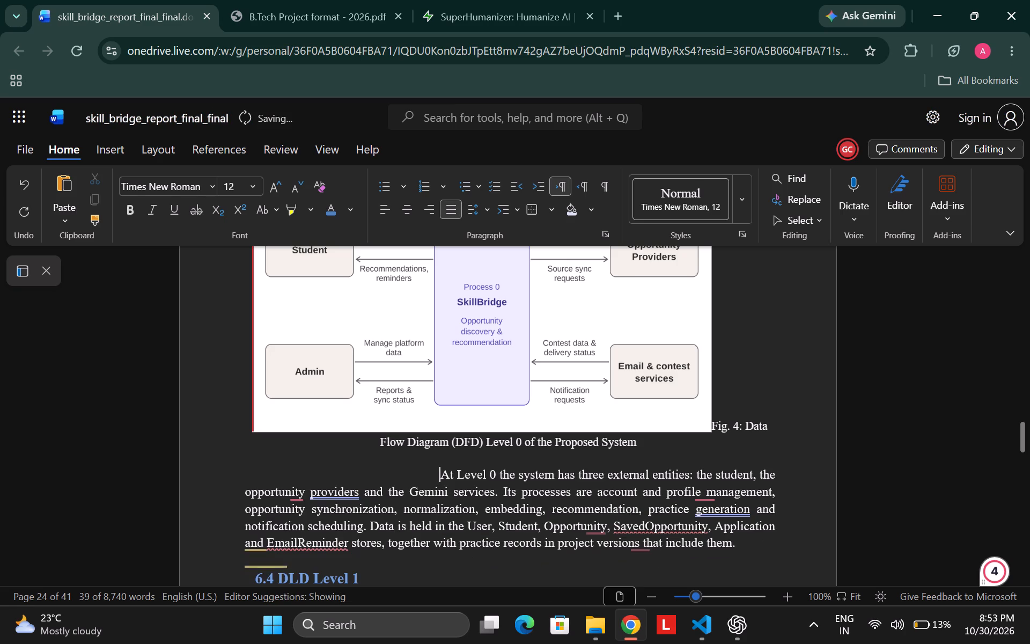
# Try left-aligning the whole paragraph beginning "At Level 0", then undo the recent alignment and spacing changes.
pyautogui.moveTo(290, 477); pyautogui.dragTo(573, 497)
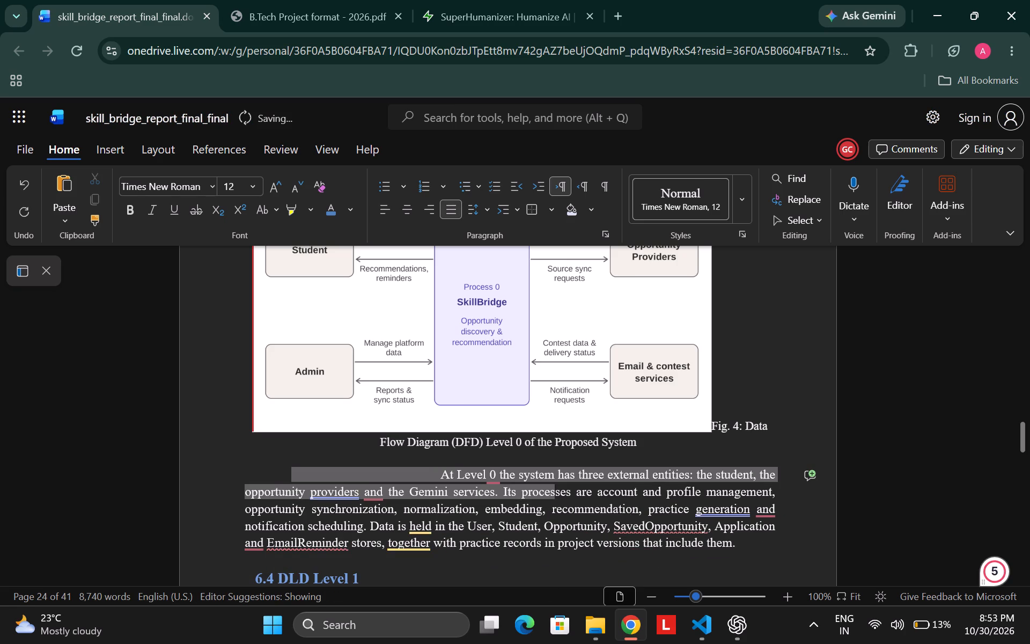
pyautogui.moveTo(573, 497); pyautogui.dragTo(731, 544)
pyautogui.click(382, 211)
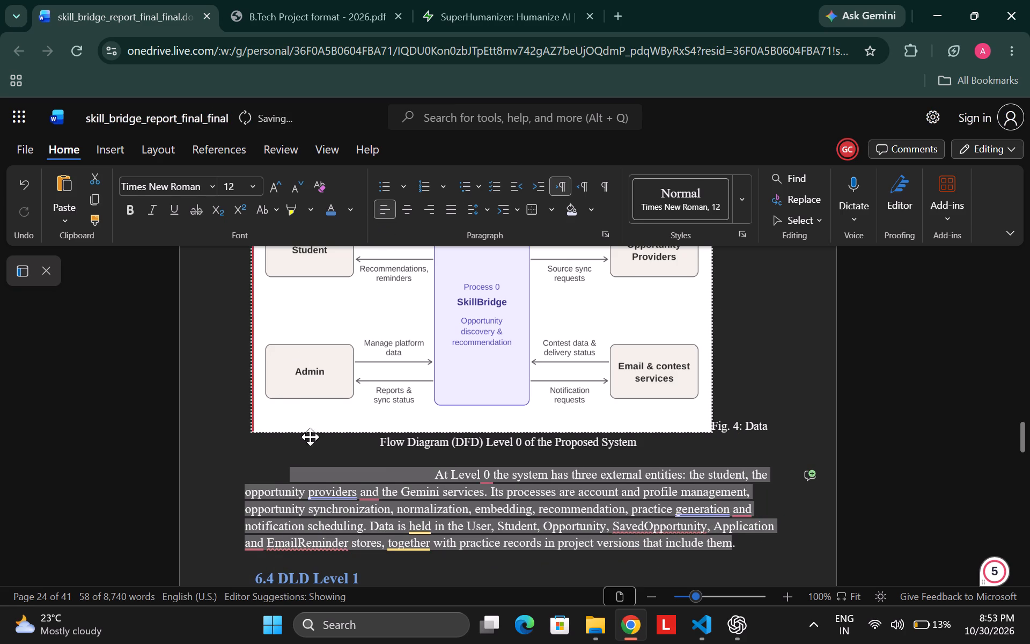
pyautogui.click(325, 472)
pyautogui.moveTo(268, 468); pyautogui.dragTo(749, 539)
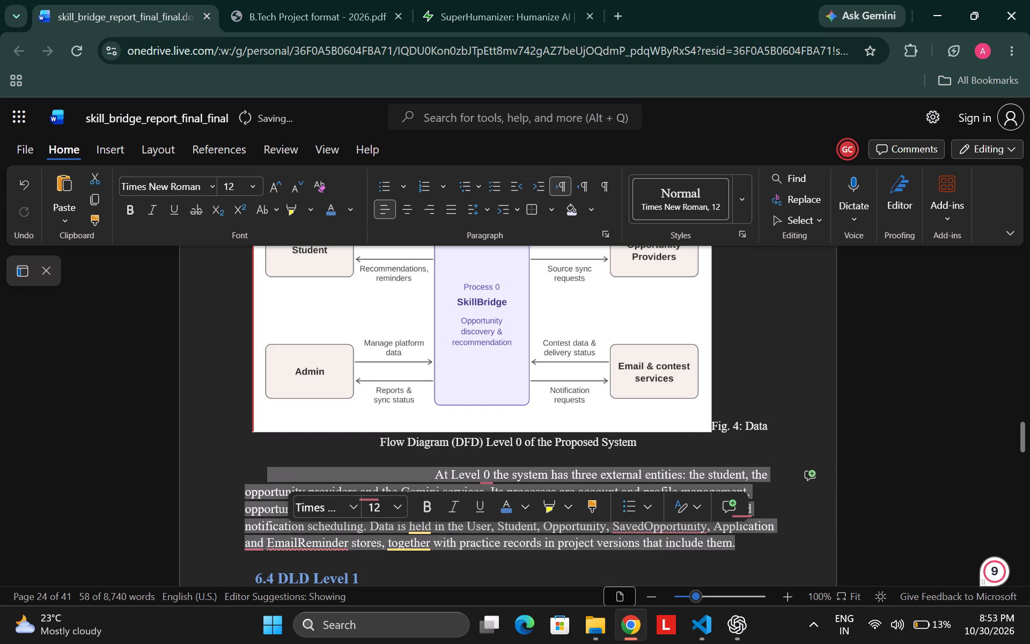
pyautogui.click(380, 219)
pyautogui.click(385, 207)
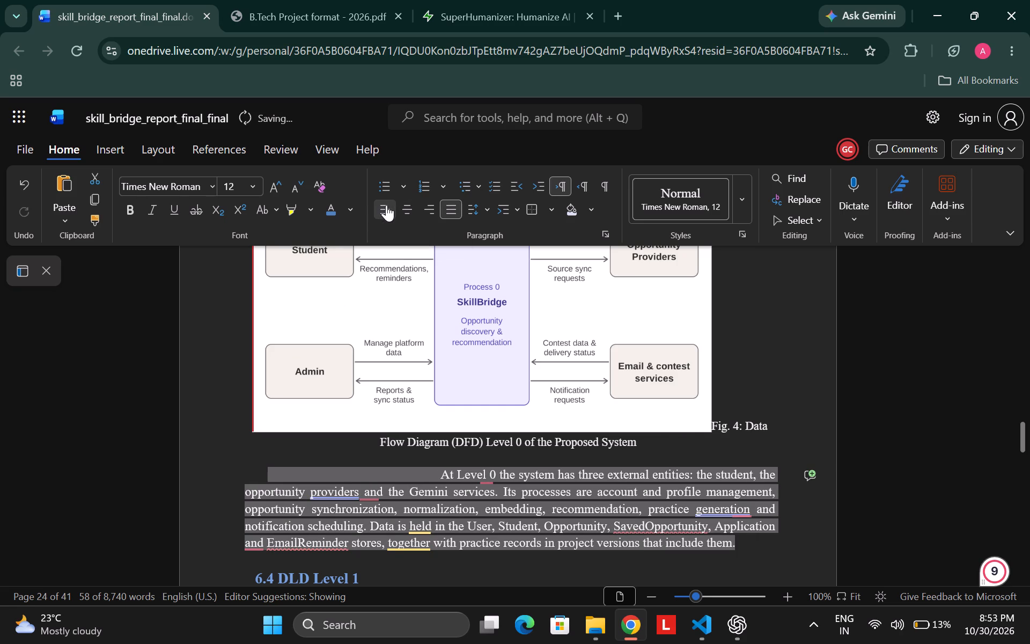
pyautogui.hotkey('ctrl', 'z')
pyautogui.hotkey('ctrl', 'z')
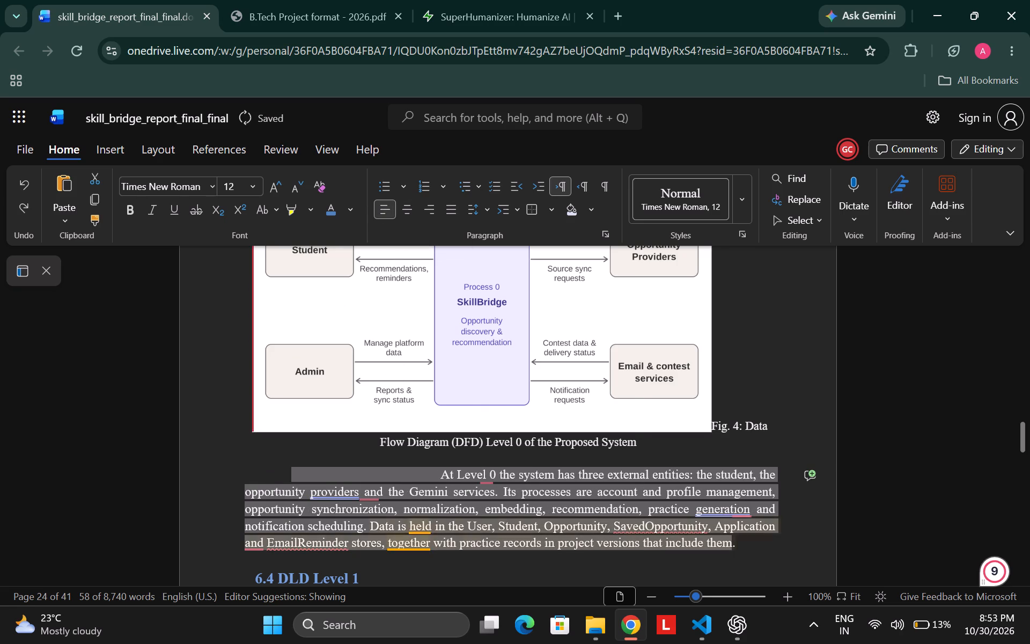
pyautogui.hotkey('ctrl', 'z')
# Remove the blank line and all leading spaces before "At Level 0" so the paragraph starts at the margin below the Fig. 4 caption.
pyautogui.click(270, 466)
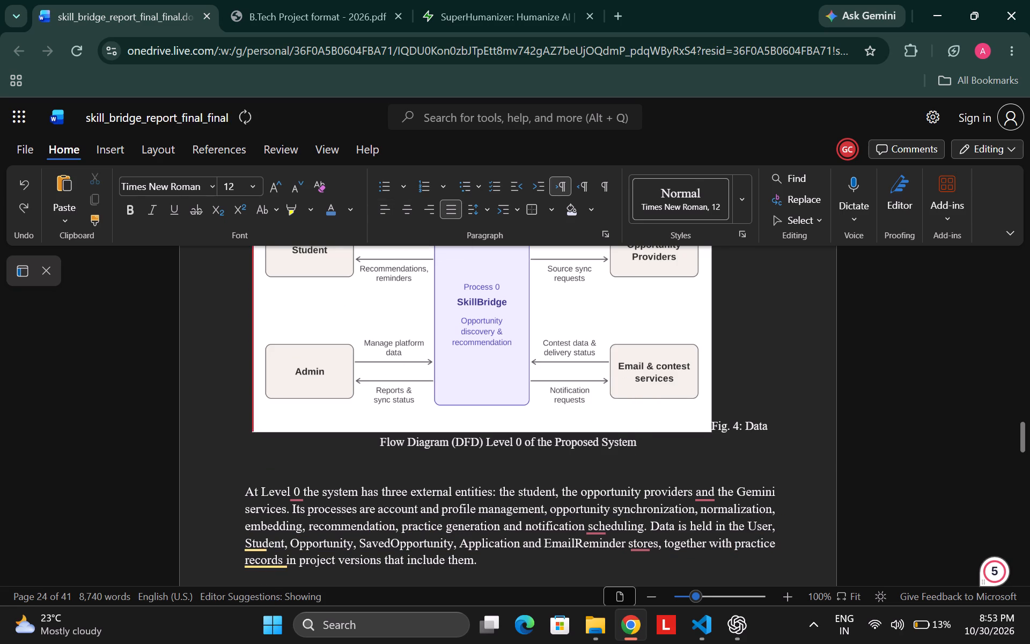
pyautogui.click(249, 493)
pyautogui.press('BackSpace')
pyautogui.press('BackSpace')
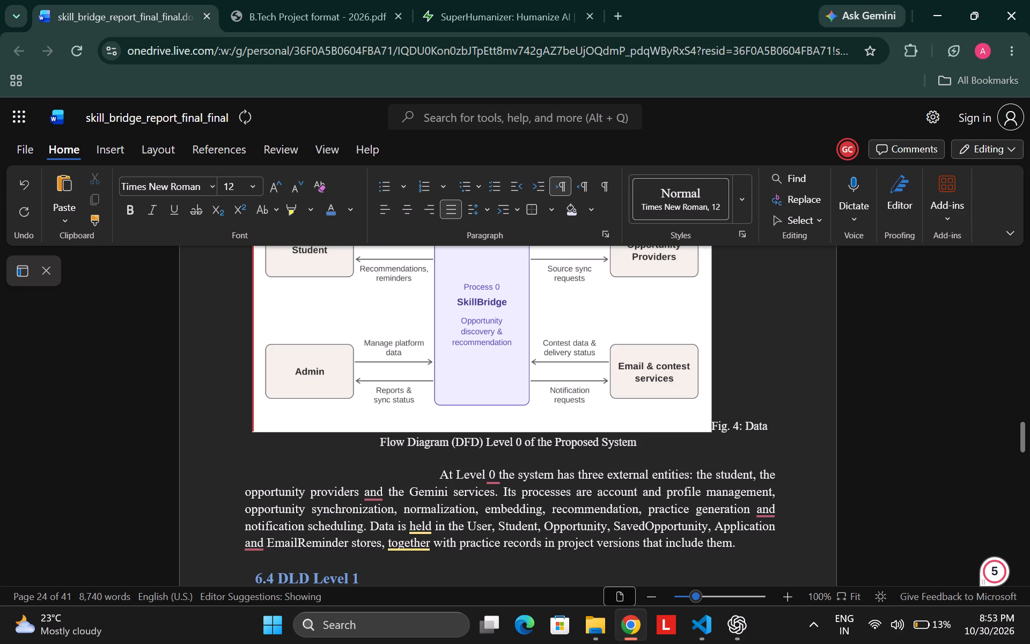
pyautogui.press('BackSpace')
pyautogui.press('BackSpace')
pyautogui.press('BackSpace')
pyautogui.press('BackSpace')
pyautogui.press('BackSpace')
pyautogui.press('BackSpace')
pyautogui.press('BackSpace')
pyautogui.press('BackSpace')
pyautogui.press('BackSpace')
pyautogui.press('BackSpace')
pyautogui.press('BackSpace')
pyautogui.press('BackSpace')
pyautogui.press('BackSpace')
pyautogui.press('BackSpace')
pyautogui.press('BackSpace')
pyautogui.press('BackSpace')
pyautogui.press('BackSpace')
pyautogui.press('BackSpace')
pyautogui.press('BackSpace')
pyautogui.press('BackSpace')
pyautogui.press('BackSpace')
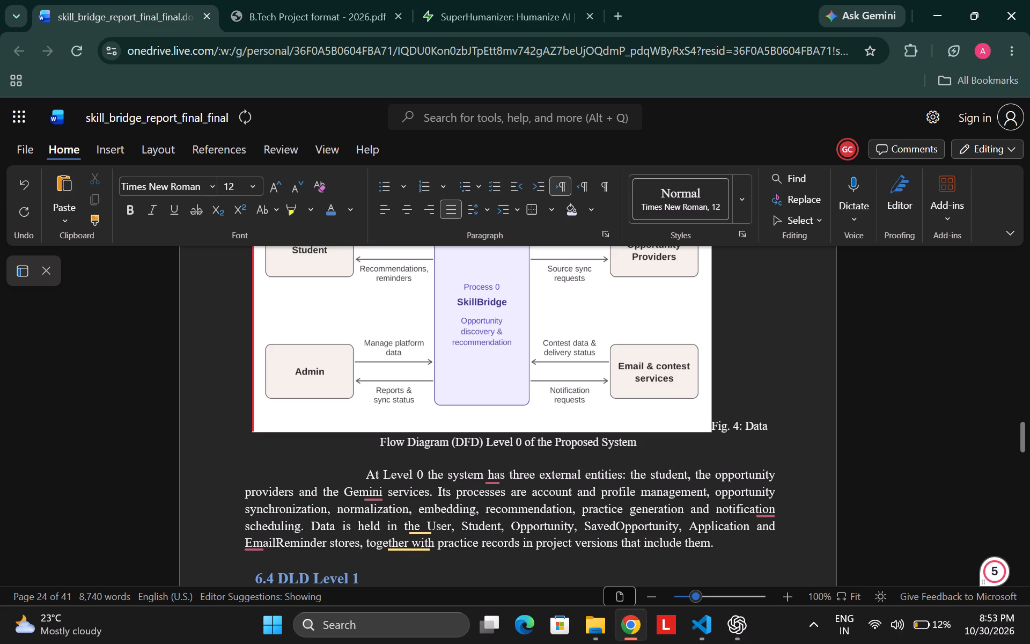
pyautogui.press('BackSpace')
pyautogui.press('BackSpace')
pyautogui.press('BackSpace')
pyautogui.press('BackSpace')
pyautogui.press('BackSpace')
pyautogui.press('BackSpace')
pyautogui.press('BackSpace')
pyautogui.press('BackSpace')
pyautogui.press('BackSpace')
pyautogui.press('BackSpace')
pyautogui.press('BackSpace')
pyautogui.press('BackSpace')
pyautogui.press('BackSpace')
pyautogui.press('BackSpace')
pyautogui.press('BackSpace')
pyautogui.press('BackSpace')
pyautogui.press('BackSpace')
pyautogui.press('BackSpace')
pyautogui.press('BackSpace')
pyautogui.press('BackSpace')
pyautogui.press('BackSpace')
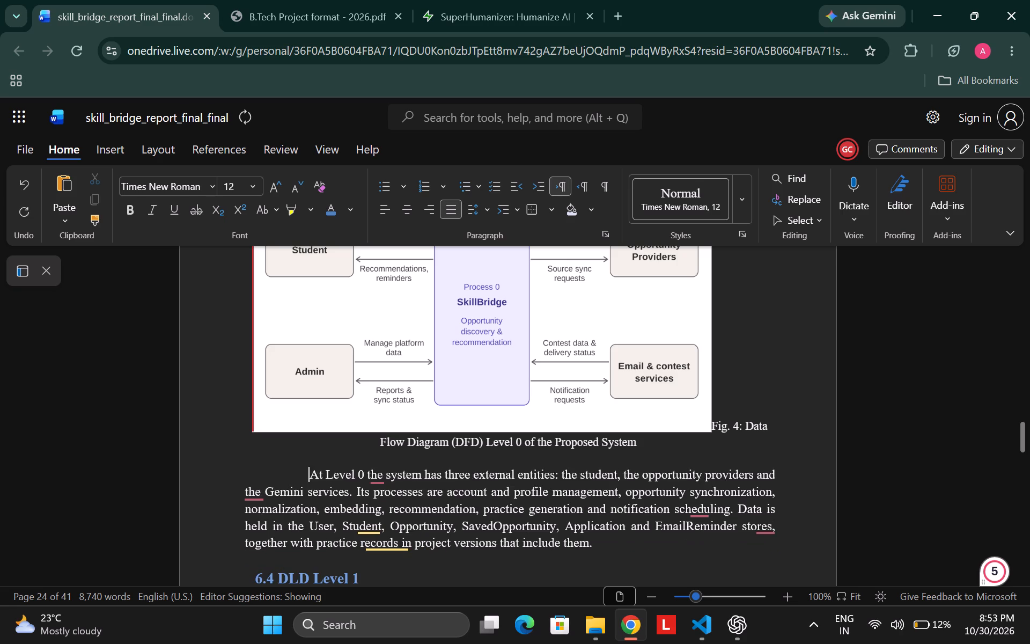
pyautogui.press('BackSpace')
pyautogui.press('BackSpace')
pyautogui.press('BackSpace')
pyautogui.press('BackSpace')
pyautogui.press('BackSpace')
pyautogui.press('BackSpace')
pyautogui.press('BackSpace')
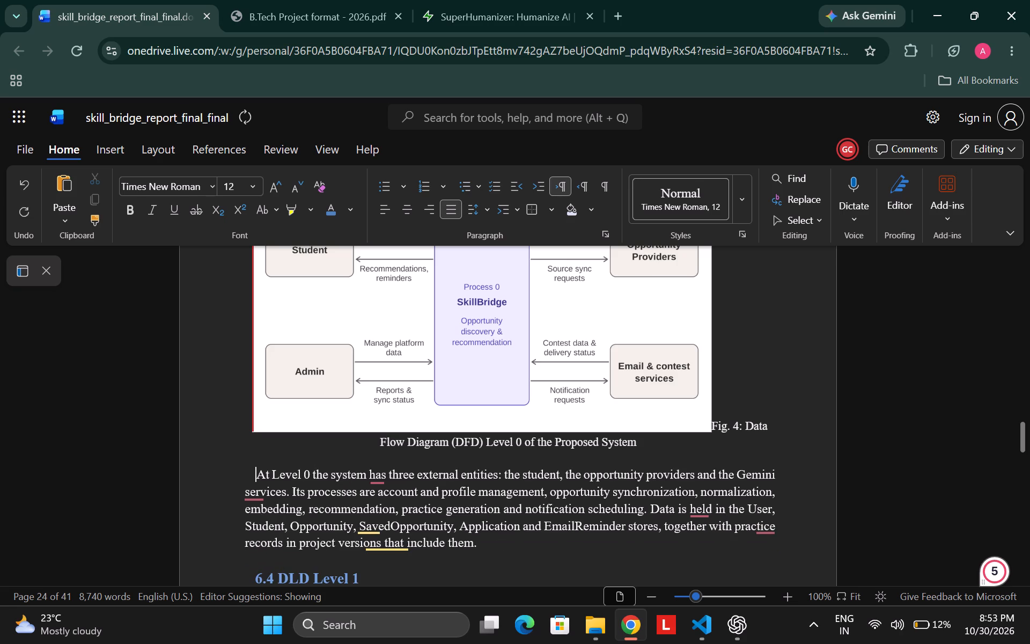
pyautogui.press('BackSpace')
pyautogui.press('BackSpace')
pyautogui.press('BackSpace')
pyautogui.press('BackSpace')
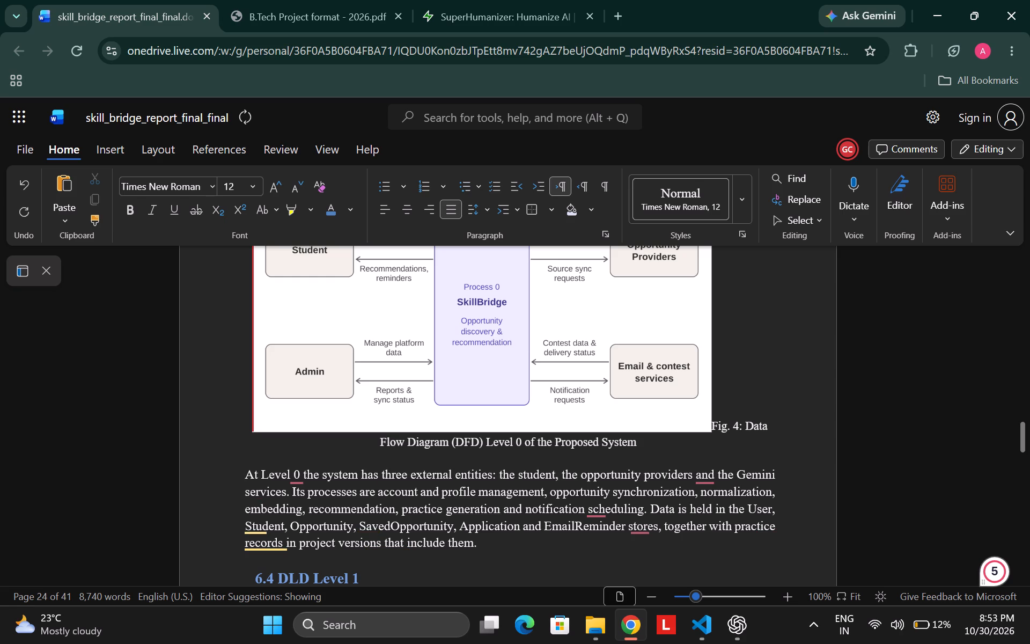
# Remove the leading spaces and extra gap before the "6.4 DLD Level 1" heading so it sits at the margin directly below the paragraph.
pyautogui.scroll(-2, 261, 487)
pyautogui.scroll(-6, 333, 456)
pyautogui.scroll(2, 335, 456)
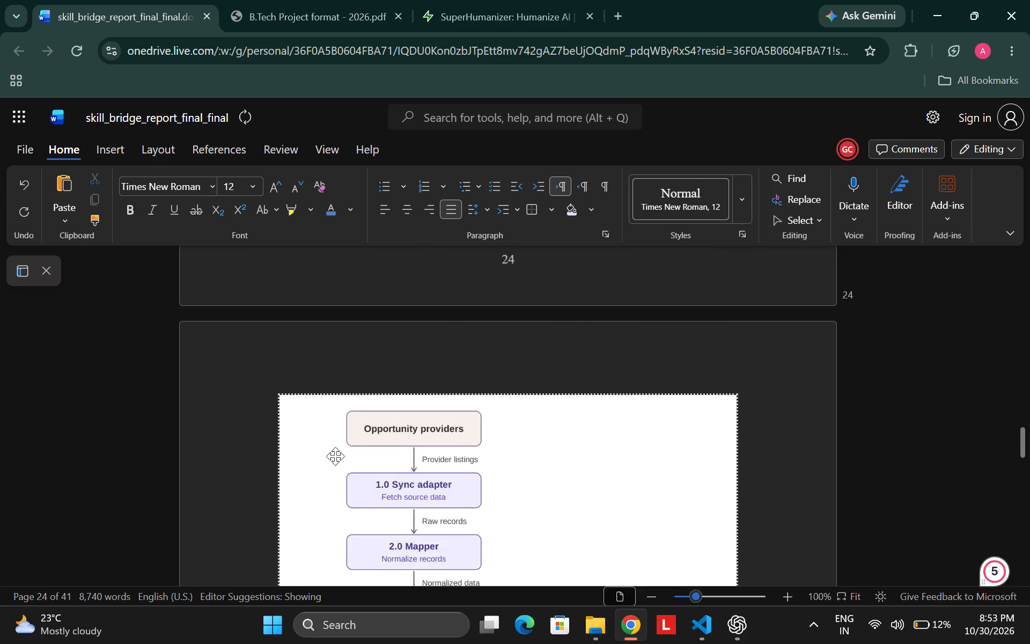
pyautogui.scroll(5, 335, 456)
pyautogui.scroll(-11, 340, 458)
pyautogui.scroll(4, 341, 460)
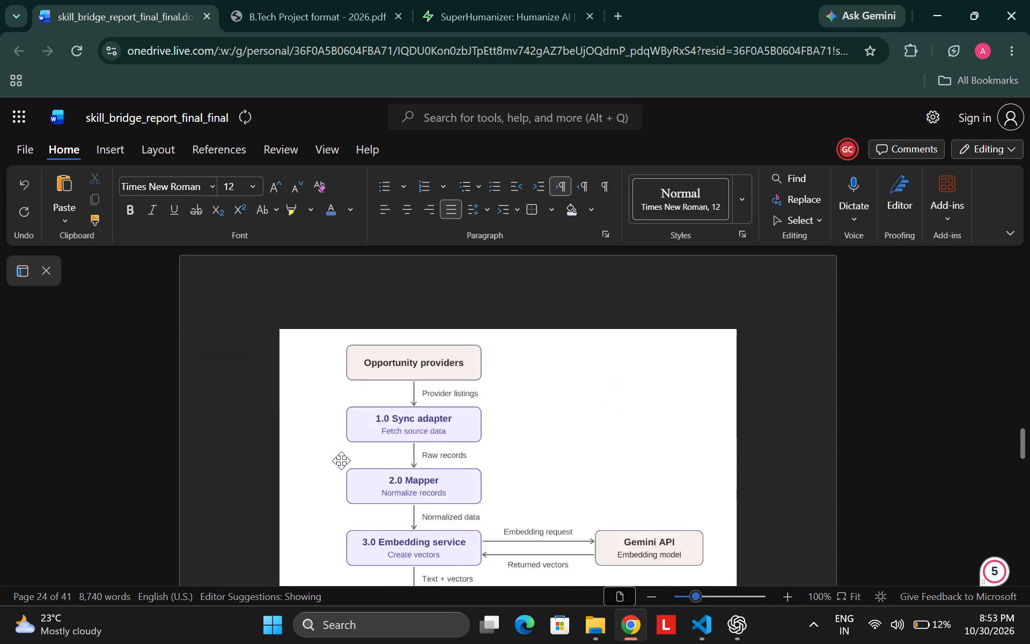
pyautogui.scroll(7, 341, 460)
pyautogui.click(250, 497)
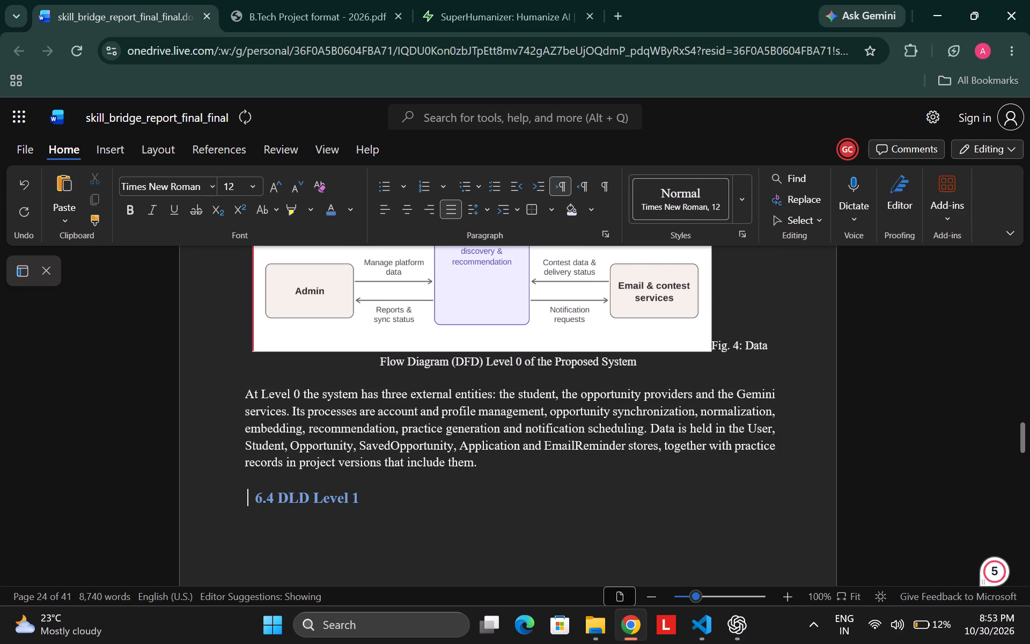
pyautogui.click(259, 499)
pyautogui.press('BackSpace')
pyautogui.press('BackSpace')
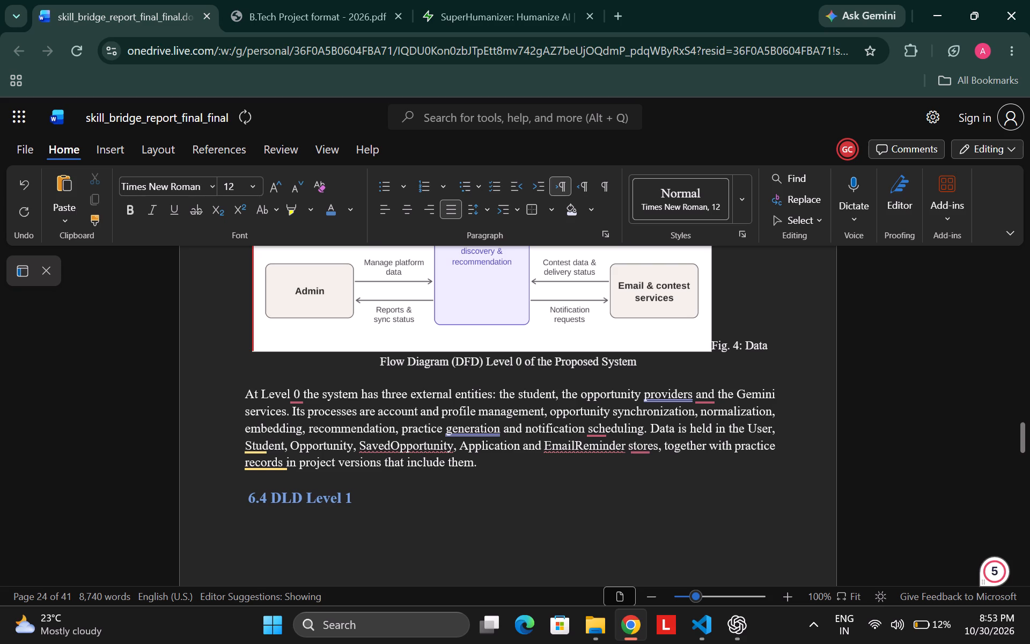
pyautogui.press('BackSpace')
pyautogui.press('BackSpace')
# Reduce the height of the Level 1 data ingestion diagram to about 3.5 inches, keeping its width.
pyautogui.scroll(-9, 307, 499)
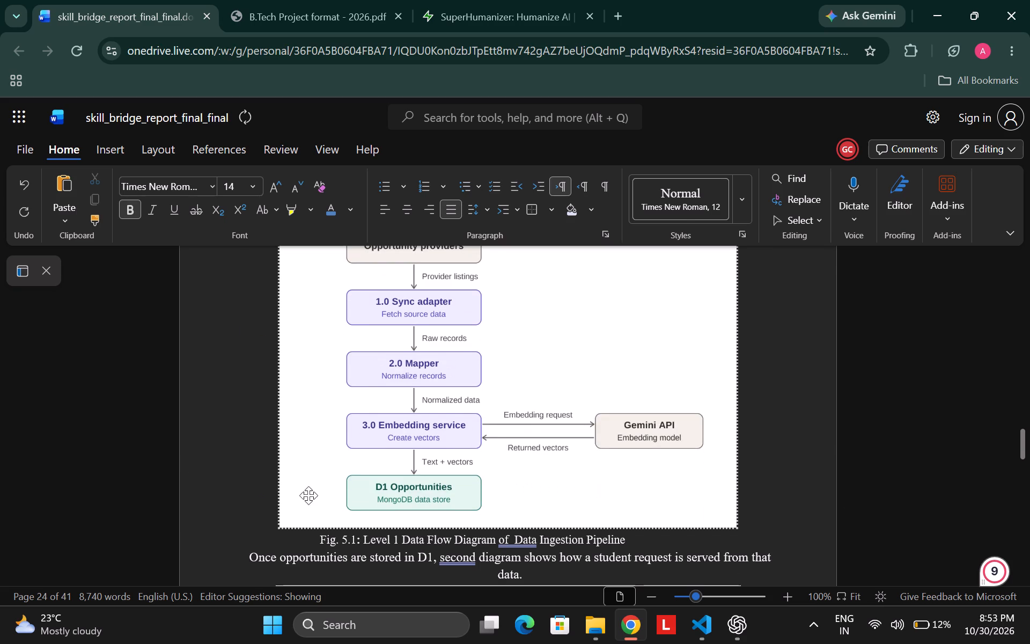
pyautogui.click(507, 435)
pyautogui.moveTo(507, 527); pyautogui.dragTo(496, 500)
pyautogui.moveTo(510, 503); pyautogui.dragTo(510, 492)
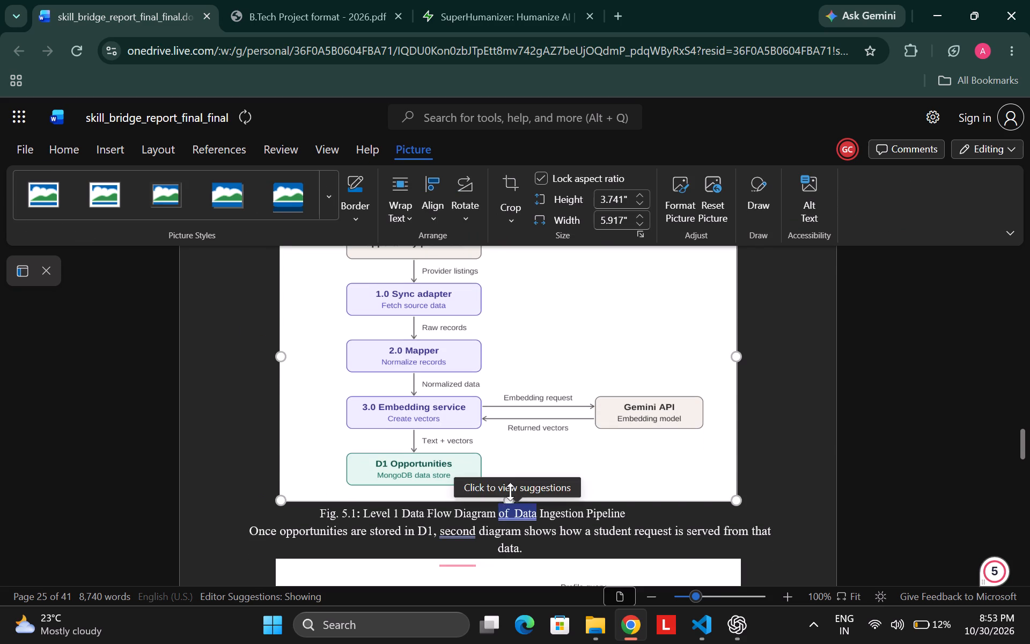
pyautogui.moveTo(510, 492); pyautogui.dragTo(510, 478)
pyautogui.click(511, 488)
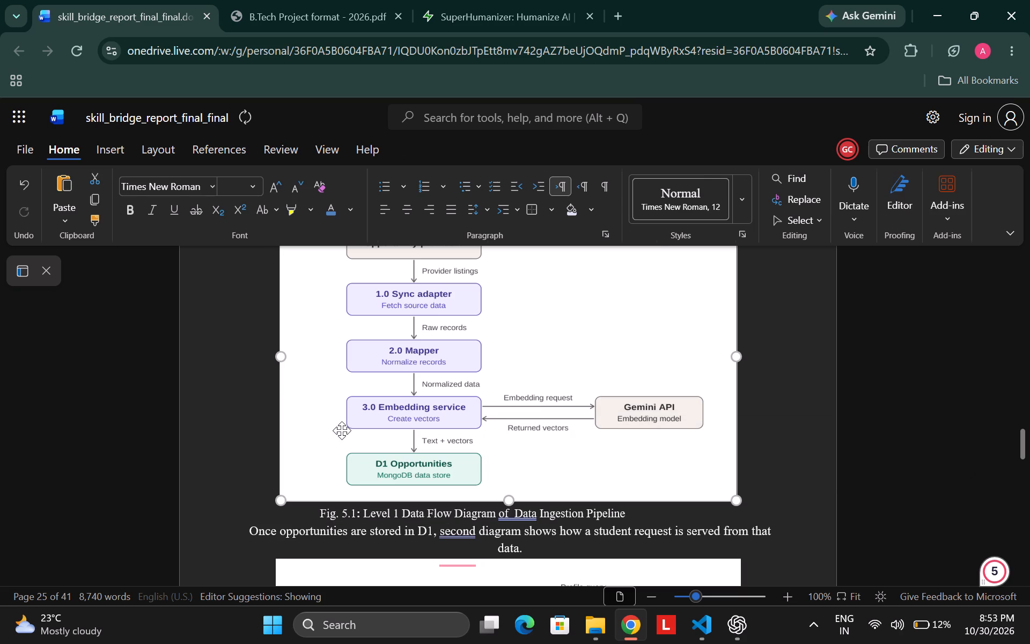
pyautogui.moveTo(507, 496); pyautogui.dragTo(504, 479)
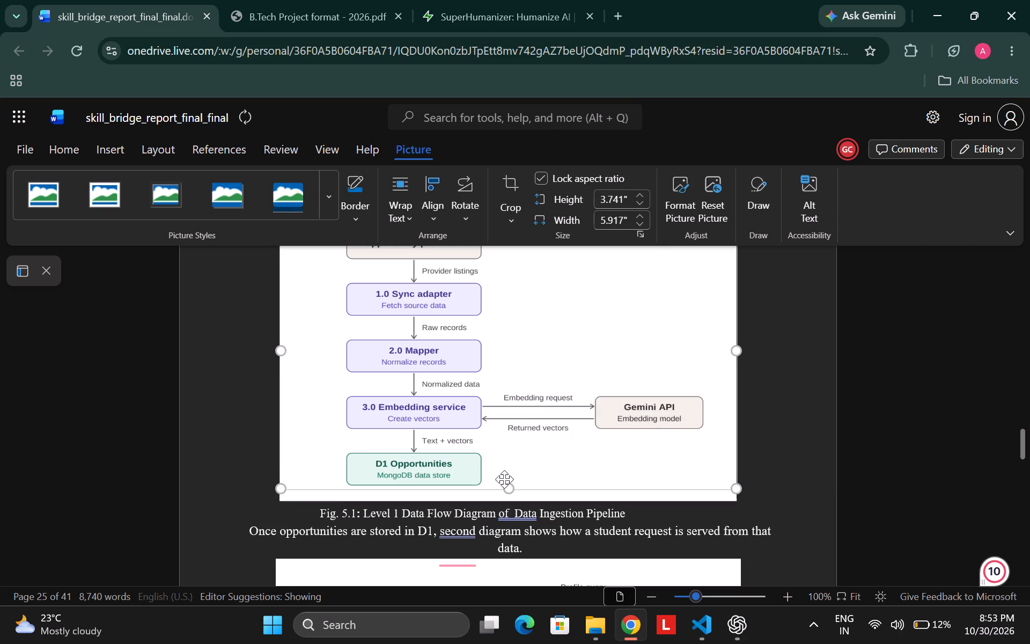
pyautogui.moveTo(504, 479); pyautogui.dragTo(504, 478)
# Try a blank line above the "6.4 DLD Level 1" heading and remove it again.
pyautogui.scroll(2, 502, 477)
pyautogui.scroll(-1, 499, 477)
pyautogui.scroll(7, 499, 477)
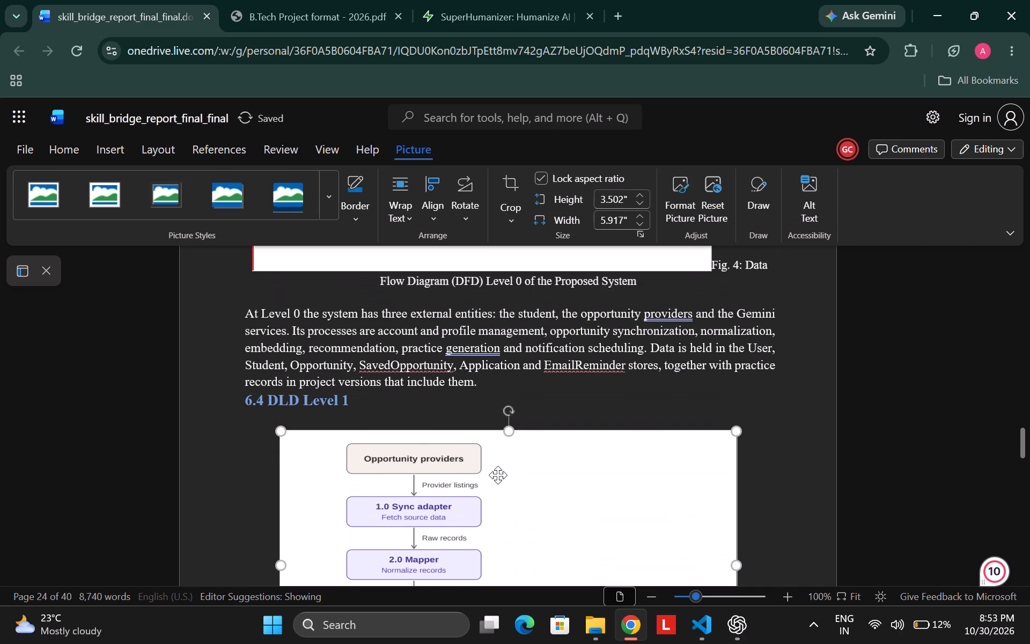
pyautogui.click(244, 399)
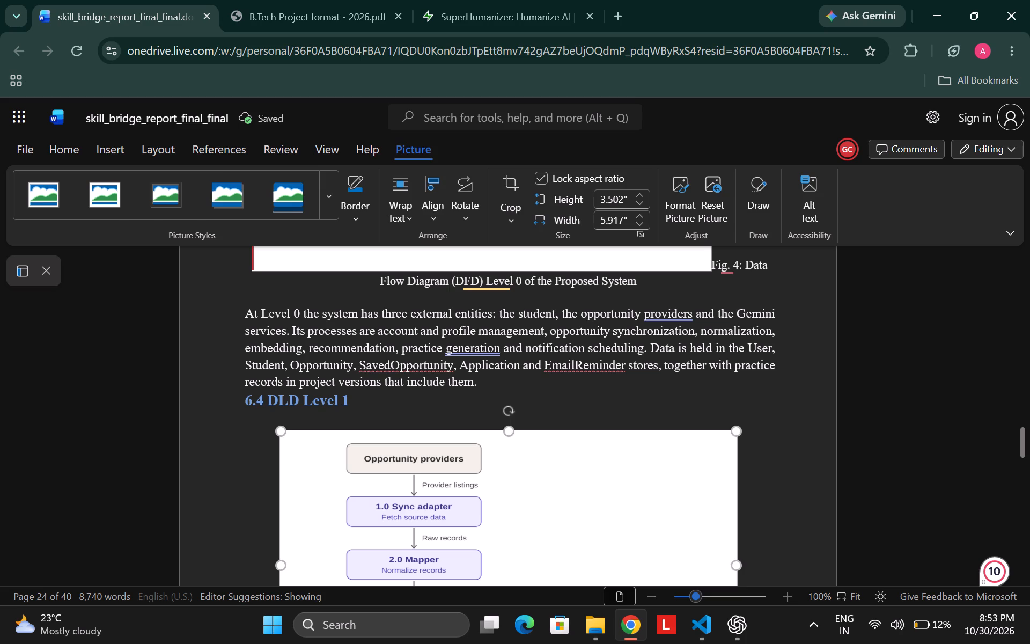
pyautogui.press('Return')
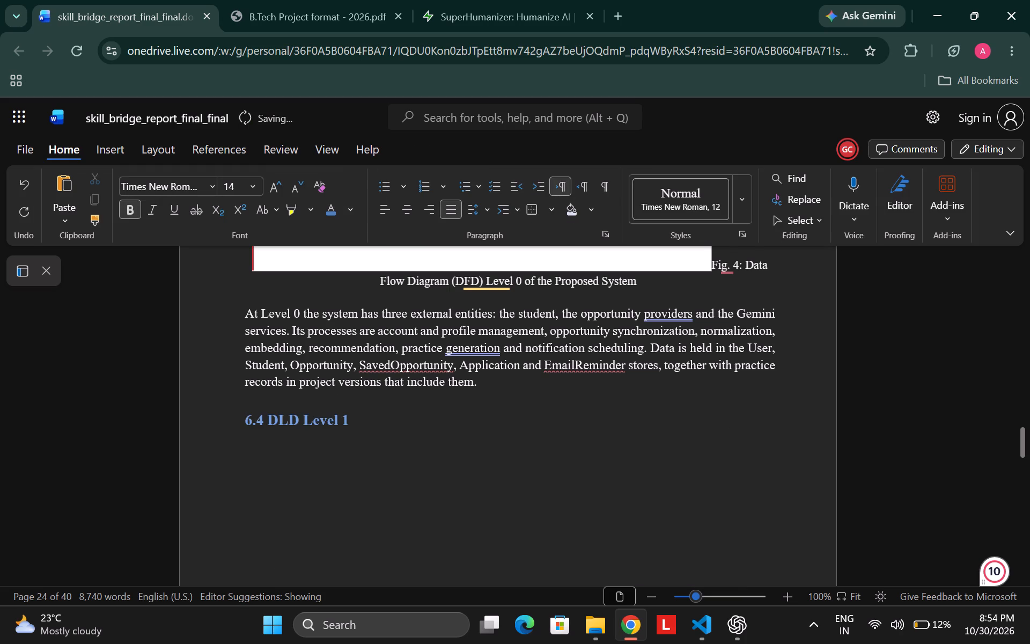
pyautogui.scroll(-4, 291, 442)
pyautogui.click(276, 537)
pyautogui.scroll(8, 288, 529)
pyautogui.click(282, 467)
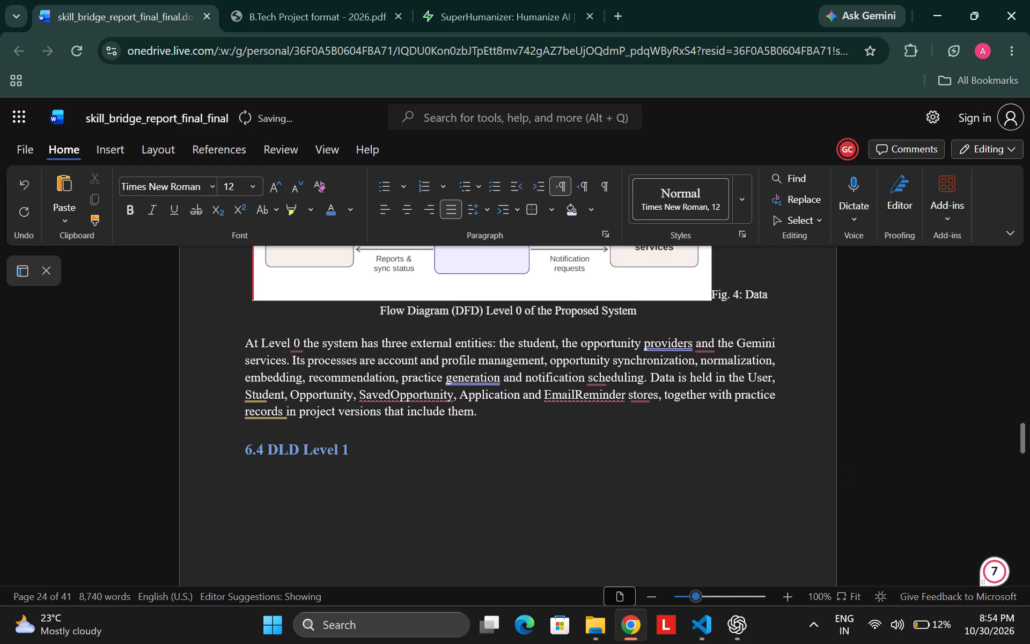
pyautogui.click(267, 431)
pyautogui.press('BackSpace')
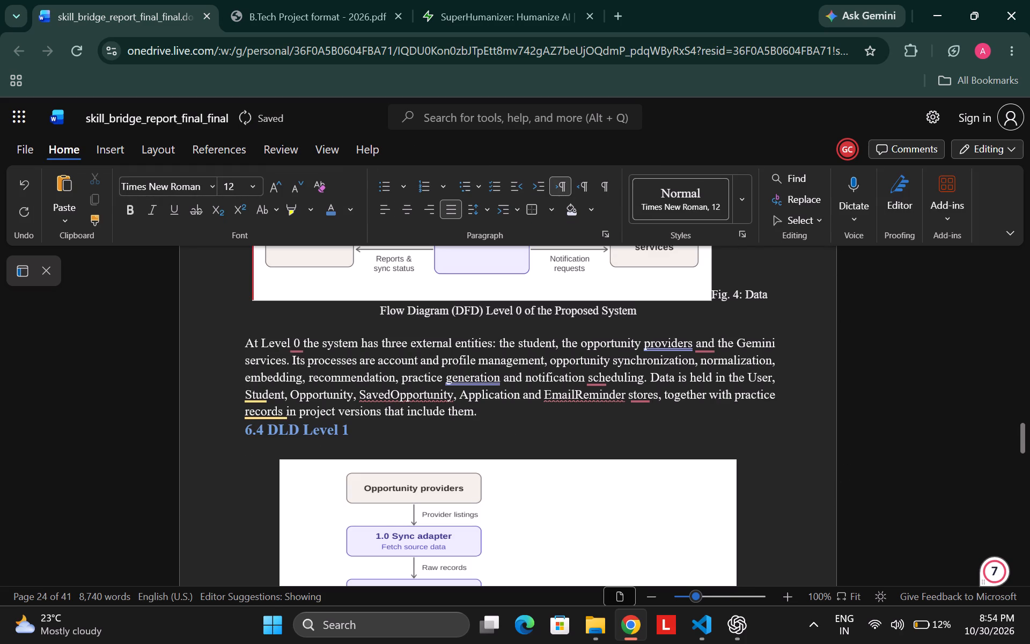
# Delete the space-filled blank line between the "6.4 DLD Level 1" heading and the data ingestion diagram.
pyautogui.click(332, 455)
pyautogui.press('BackSpace')
pyautogui.press('BackSpace')
pyautogui.press('BackSpace')
pyautogui.press('BackSpace')
pyautogui.press('BackSpace')
pyautogui.press('BackSpace')
pyautogui.press('BackSpace')
pyautogui.press('BackSpace')
pyautogui.press('BackSpace')
pyautogui.press('BackSpace')
pyautogui.press('BackSpace')
pyautogui.press('BackSpace')
pyautogui.press('BackSpace')
pyautogui.press('BackSpace')
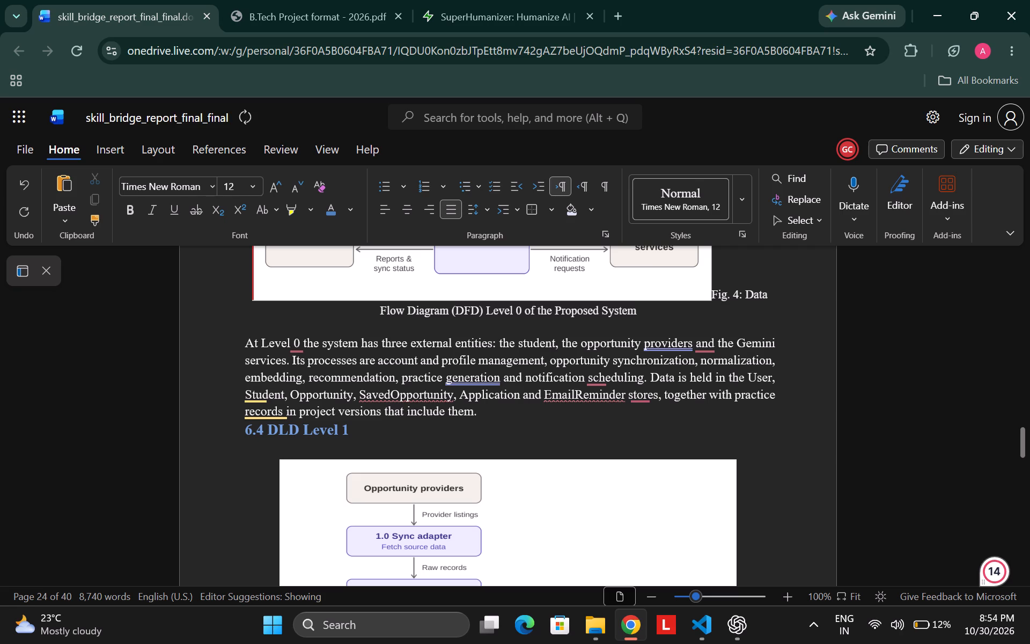
pyautogui.press('BackSpace')
pyautogui.press('BackSpace')
pyautogui.press('BackSpace')
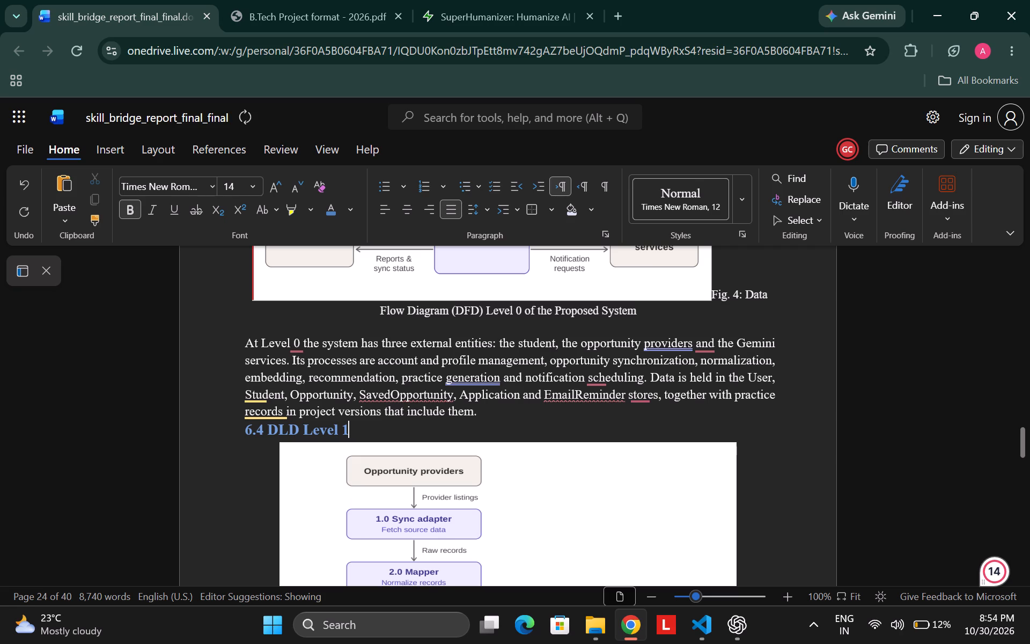
# Insert a blank line between the "At Level 0" paragraph and the "6.4 DLD Level 1" heading.
pyautogui.click(521, 409)
pyautogui.press('Return')
# Delete the leading spaces and line break before the Fig. 5.1 caption so it joins the end of the data ingestion diagram.
pyautogui.scroll(-4, 521, 409)
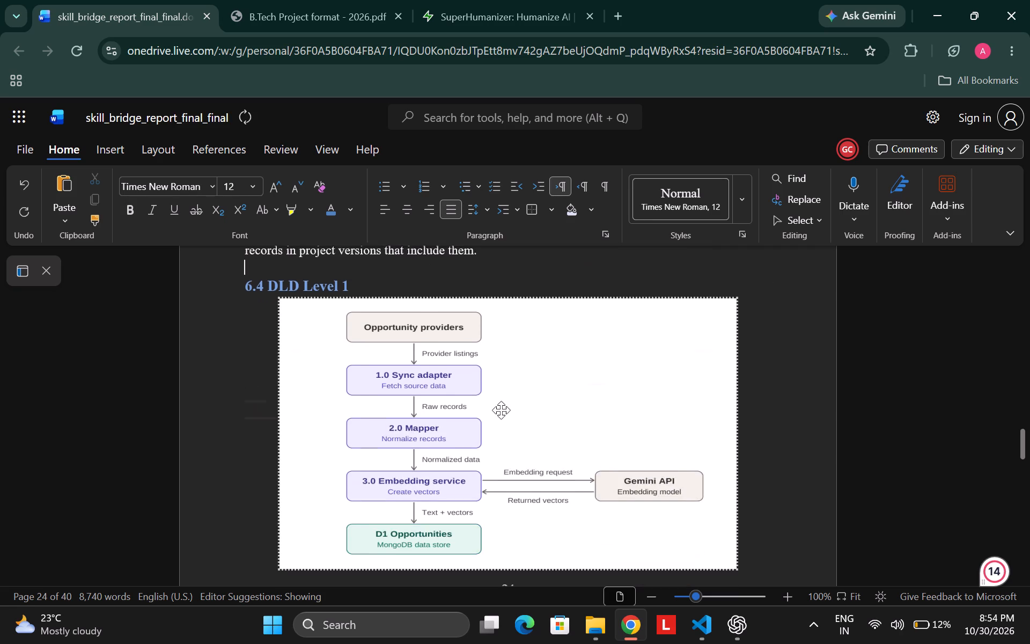
pyautogui.scroll(-2, 501, 410)
pyautogui.scroll(2, 501, 410)
pyautogui.scroll(-1, 501, 411)
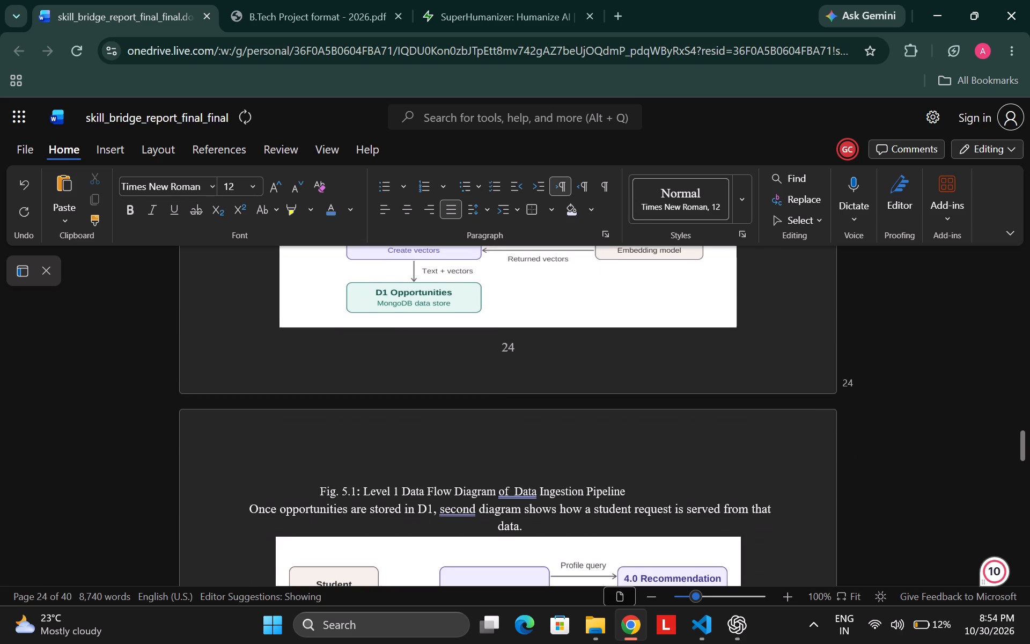
pyautogui.click(321, 491)
pyautogui.press('BackSpace')
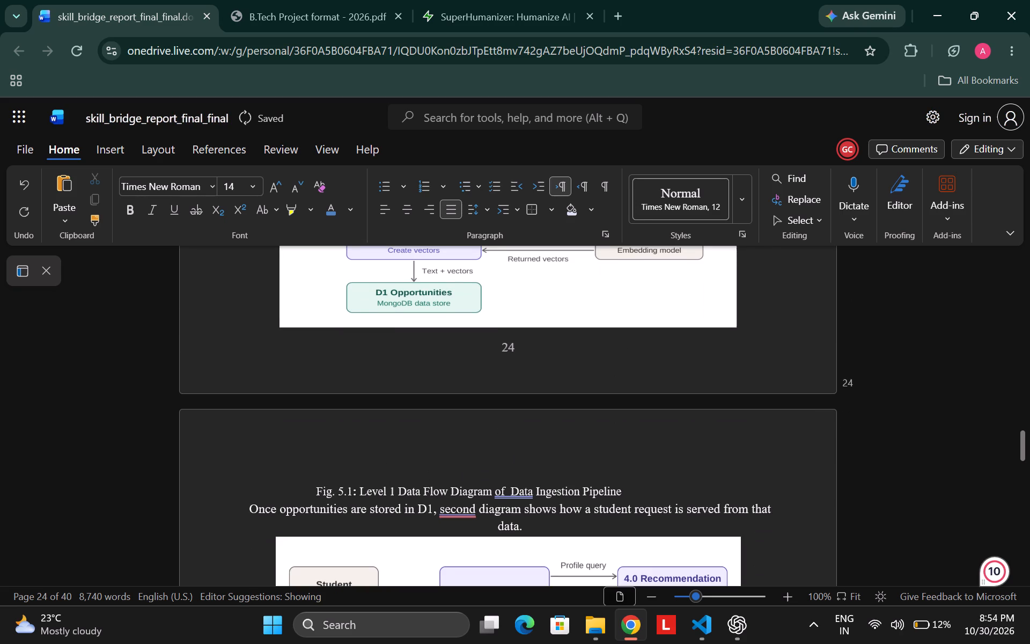
pyautogui.press('BackSpace')
pyautogui.press('BackSpace')
pyautogui.press('BackSpace')
pyautogui.press('BackSpace')
pyautogui.press('BackSpace')
pyautogui.press('BackSpace')
pyautogui.press('BackSpace')
pyautogui.press('BackSpace')
pyautogui.press('BackSpace')
pyautogui.press('BackSpace')
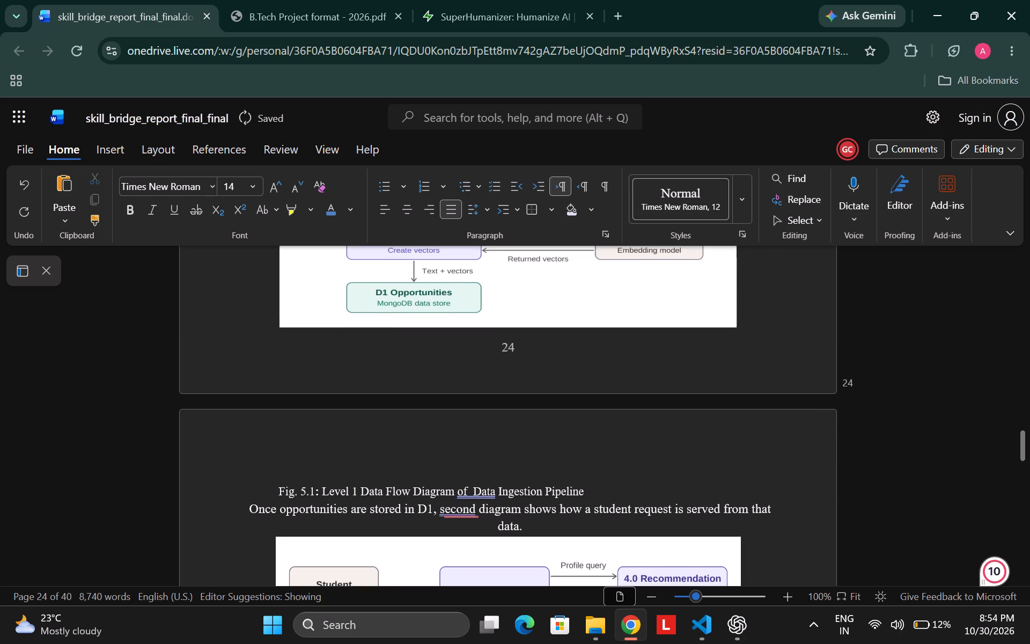
pyautogui.press('BackSpace')
pyautogui.press('BackSpace')
pyautogui.press('BackSpace')
pyautogui.press('BackSpace')
pyautogui.press('BackSpace')
pyautogui.press('BackSpace')
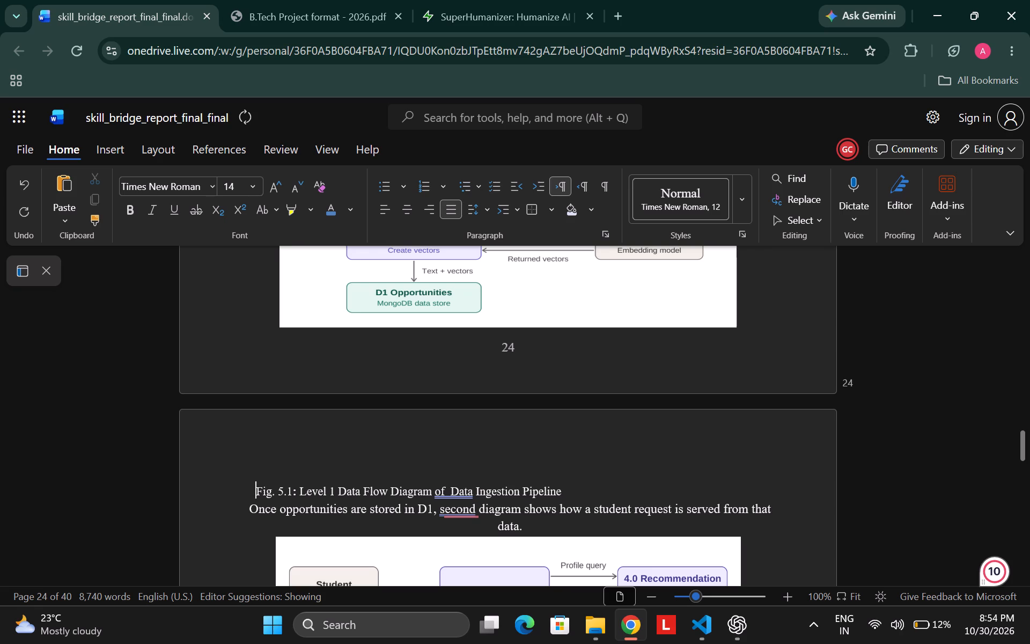
pyautogui.press('BackSpace')
pyautogui.press('BackSpace')
pyautogui.press('BackSpace')
pyautogui.press('BackSpace')
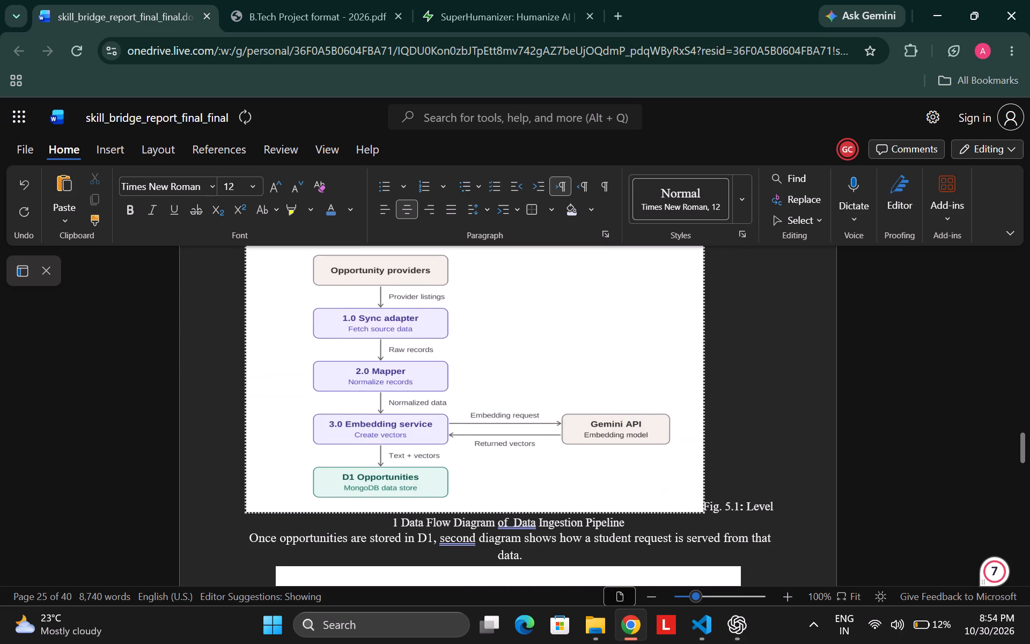
pyautogui.scroll(9, 518, 452)
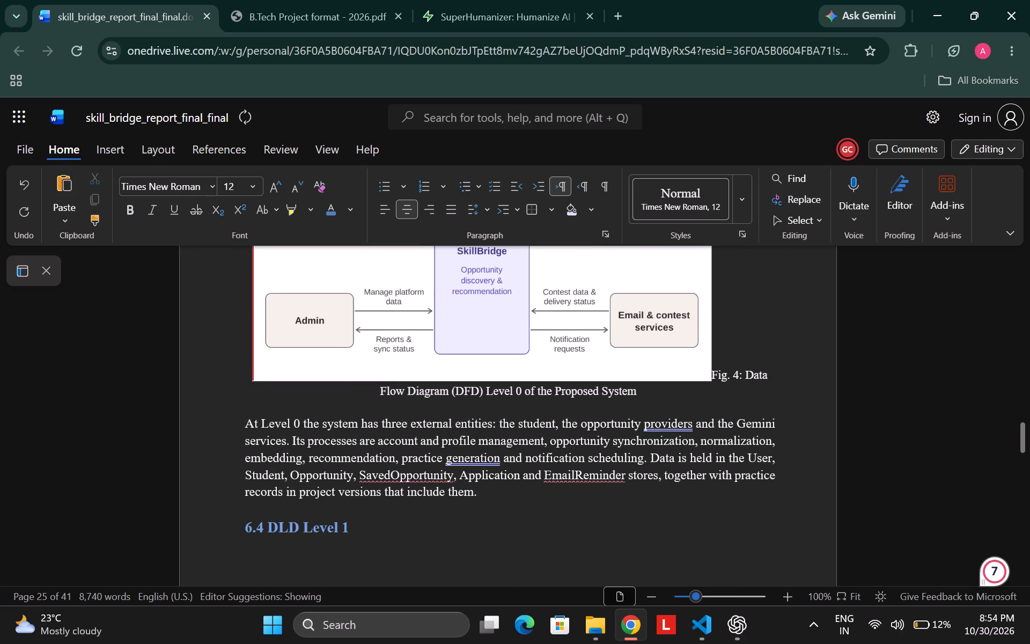
pyautogui.scroll(4, 369, 437)
pyautogui.scroll(-5, 370, 437)
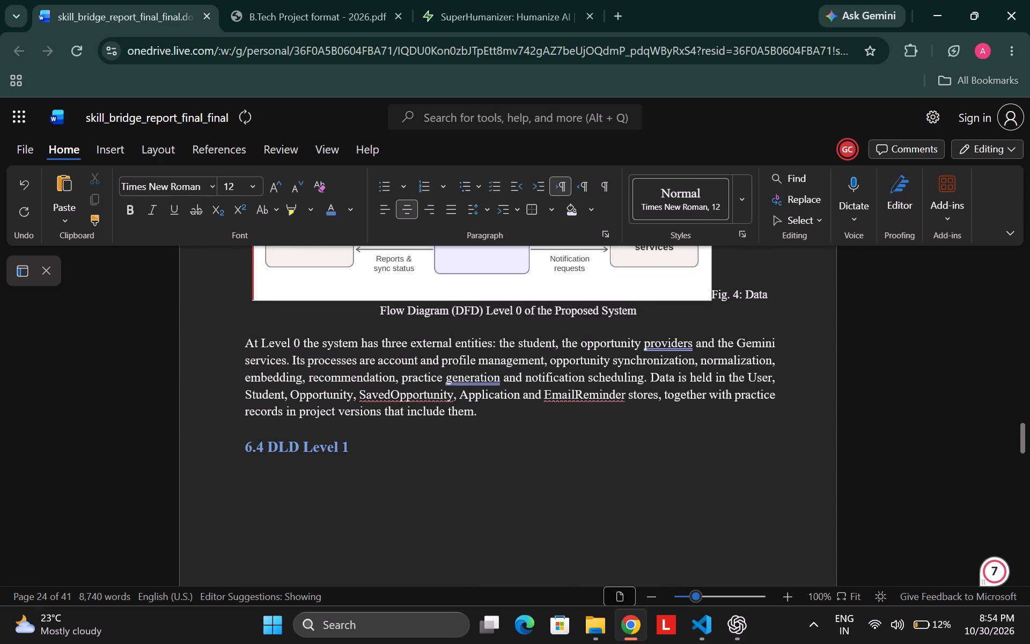
pyautogui.scroll(-10, 375, 431)
pyautogui.scroll(9, 377, 433)
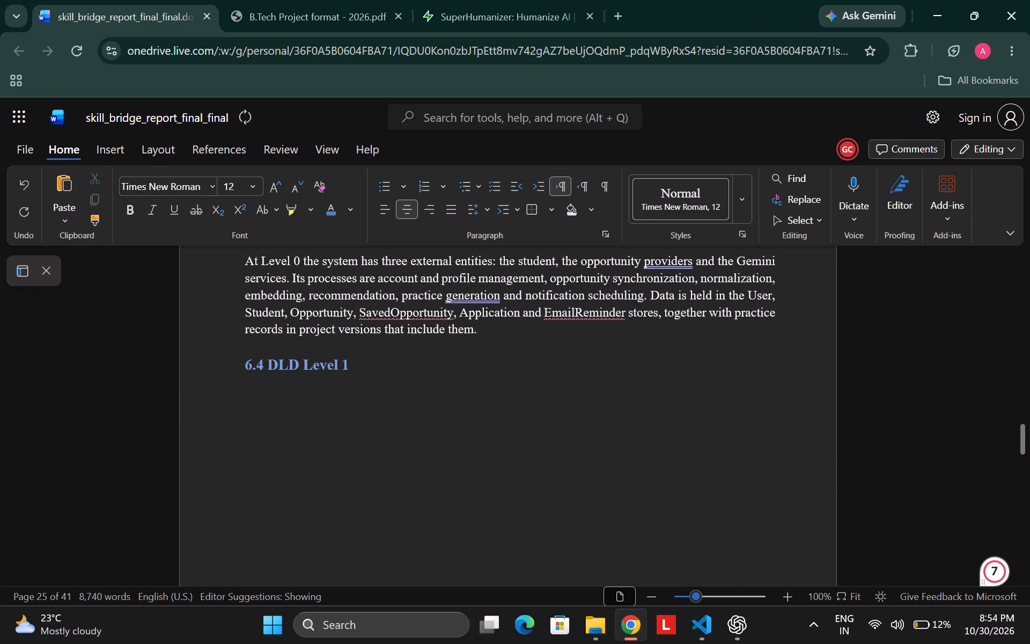
pyautogui.click(246, 367)
pyautogui.press('space')
pyautogui.press('space')
pyautogui.press('space')
pyautogui.press('space')
pyautogui.press('space')
pyautogui.press('space')
pyautogui.press('space')
pyautogui.press('space')
pyautogui.press('space')
pyautogui.press('space')
pyautogui.press('space')
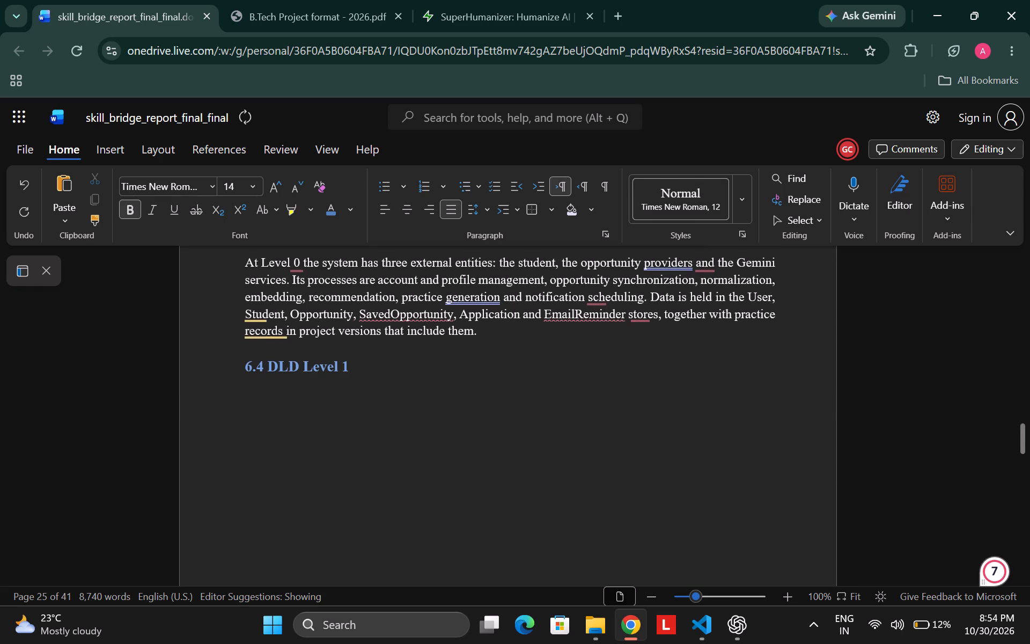
pyautogui.press('Return')
pyautogui.press('Return')
pyautogui.press('Return')
pyautogui.press('Return')
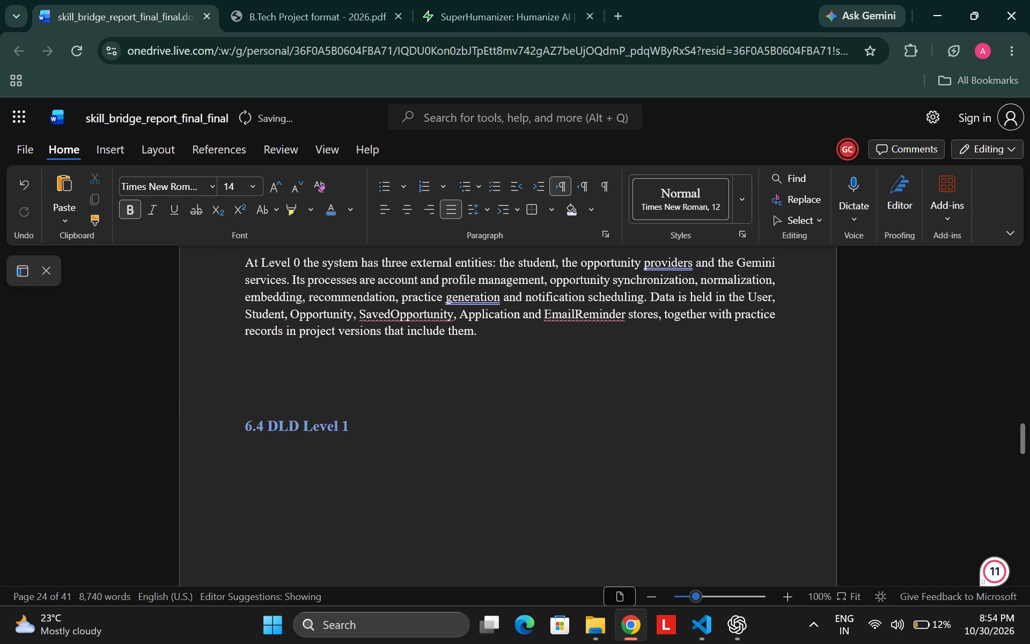
pyautogui.press('Return')
pyautogui.press('Return')
pyautogui.press('Return')
pyautogui.press('Return')
pyautogui.press('Return')
pyautogui.press('Return')
pyautogui.press('Return')
pyautogui.scroll(-2, 389, 401)
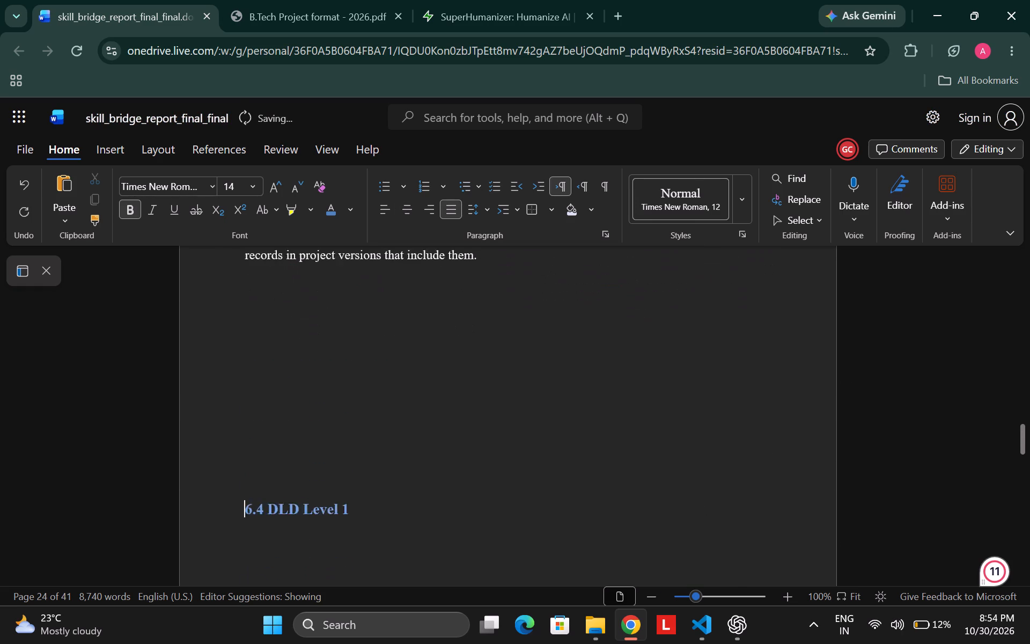
pyautogui.press('Return')
pyautogui.press('Return')
pyautogui.press('Return')
pyautogui.press('Return')
pyautogui.press('Return')
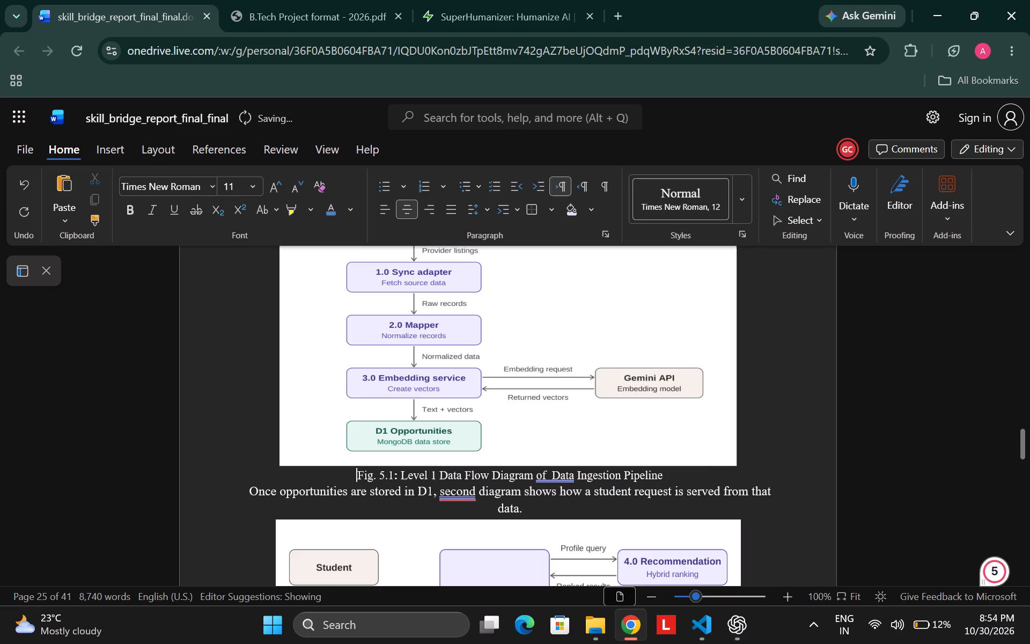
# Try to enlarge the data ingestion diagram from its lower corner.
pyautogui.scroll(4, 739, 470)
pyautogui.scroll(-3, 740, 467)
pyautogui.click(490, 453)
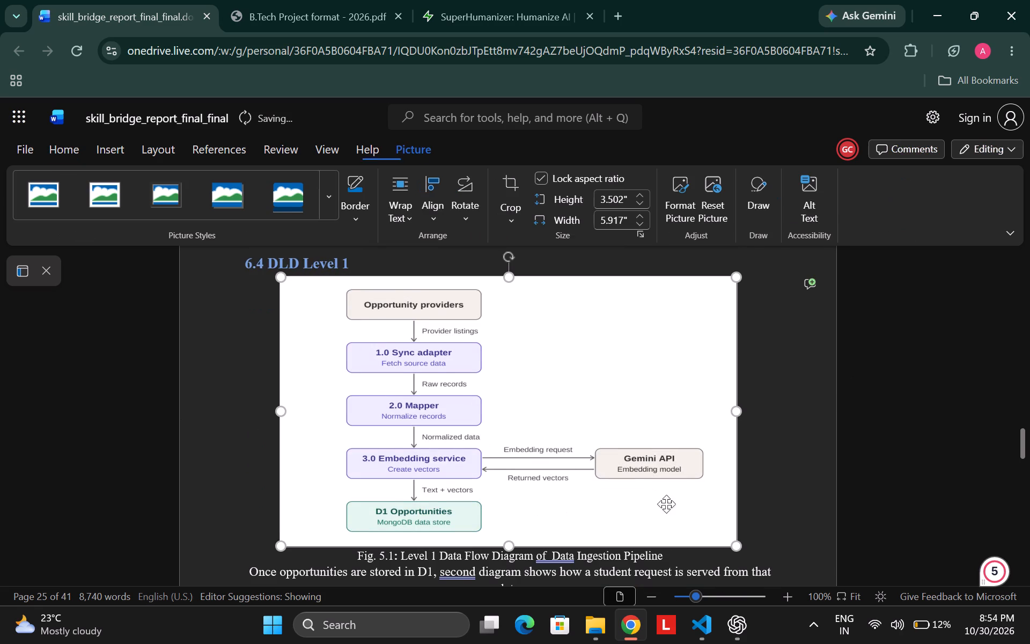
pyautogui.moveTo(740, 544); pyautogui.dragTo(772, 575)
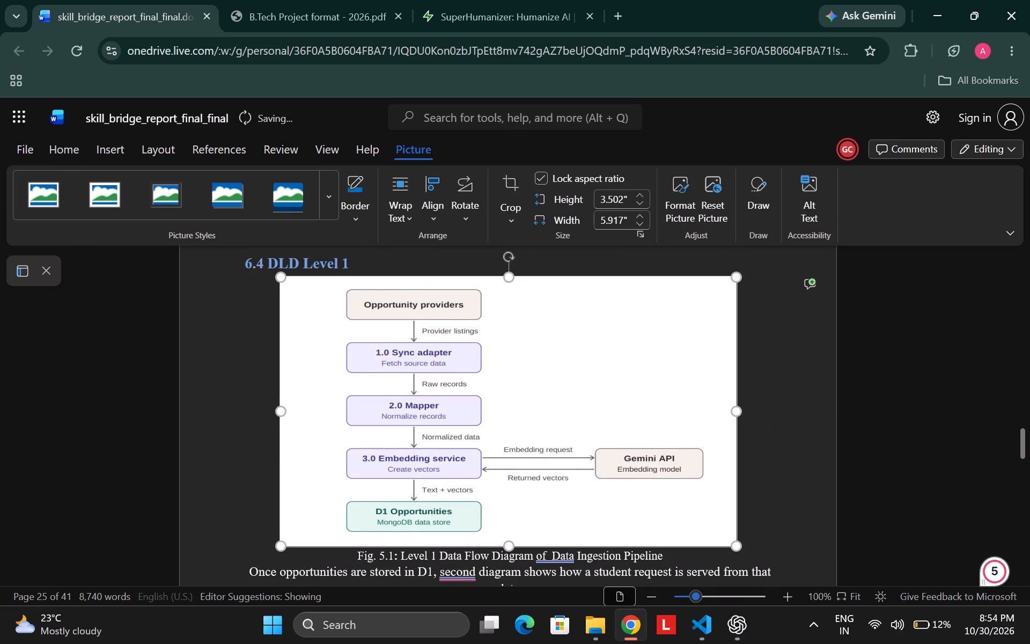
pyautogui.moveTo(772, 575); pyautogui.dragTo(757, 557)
# Examine the student request flow diagram, its Fig. 5.2 caption and the bullet list that runs over the page break.
pyautogui.scroll(-1, 746, 533)
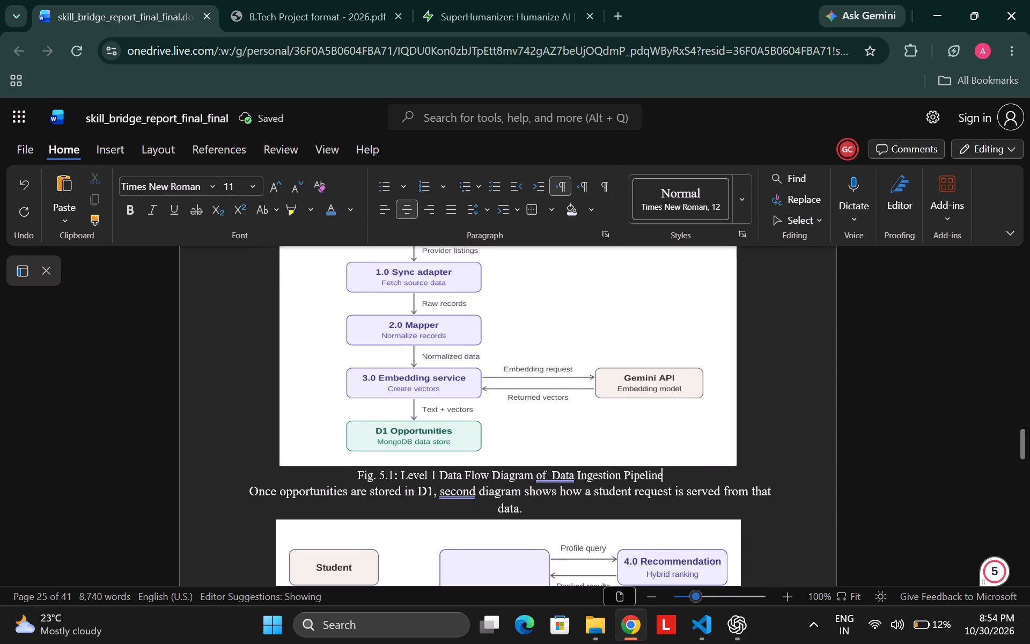
pyautogui.scroll(-7, 746, 533)
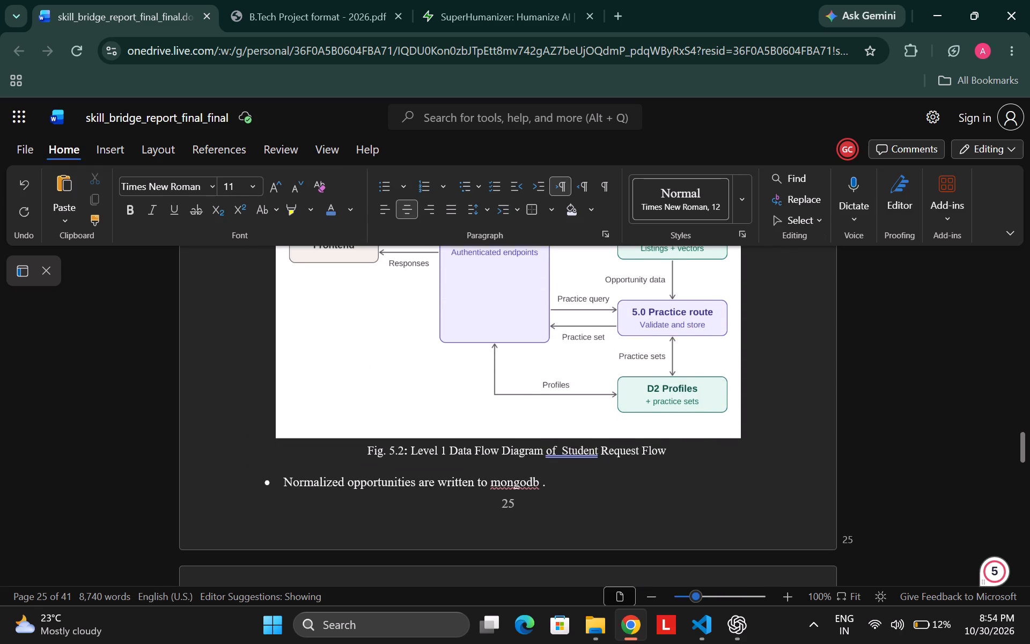
pyautogui.scroll(3, 510, 500)
pyautogui.scroll(-2, 580, 507)
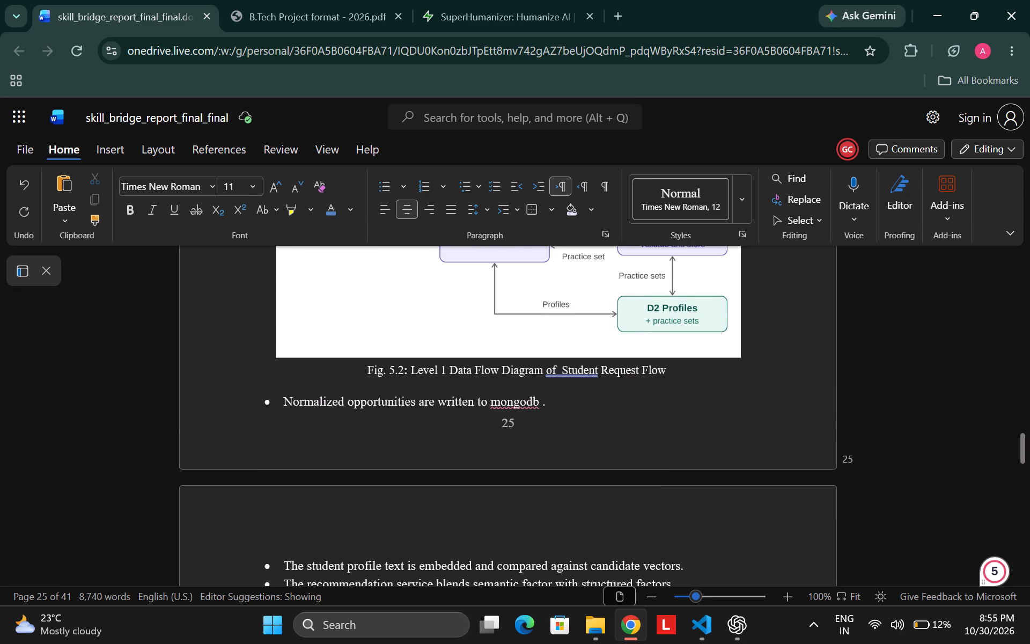
pyautogui.click(259, 402)
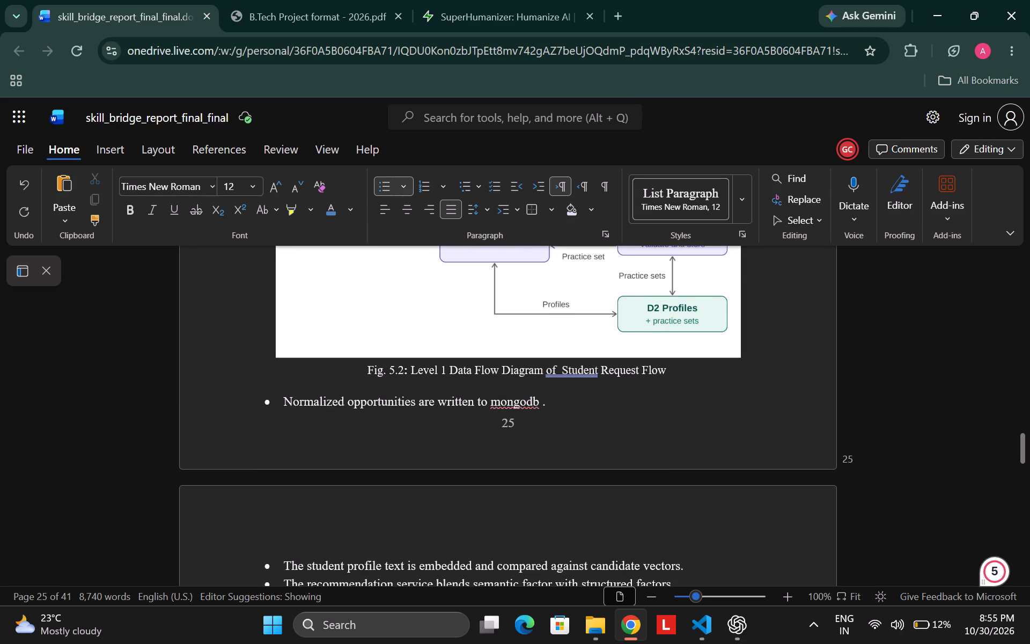
# Insert a blank line between the Fig. 5.1 caption and the "Once opportunities are stored in D1" paragraph.
pyautogui.scroll(4, 389, 469)
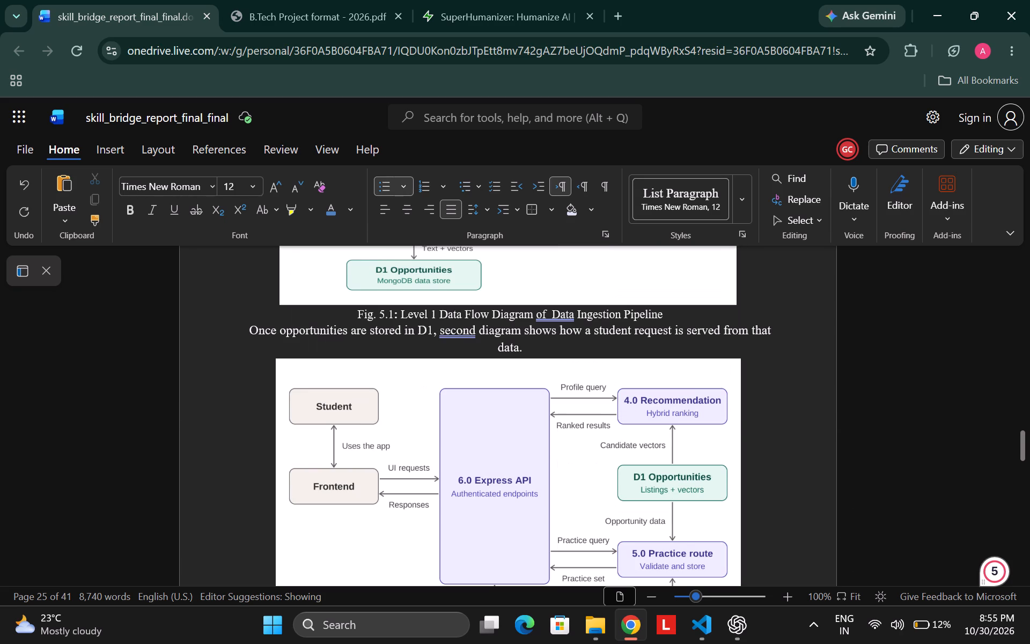
pyautogui.scroll(1, 389, 469)
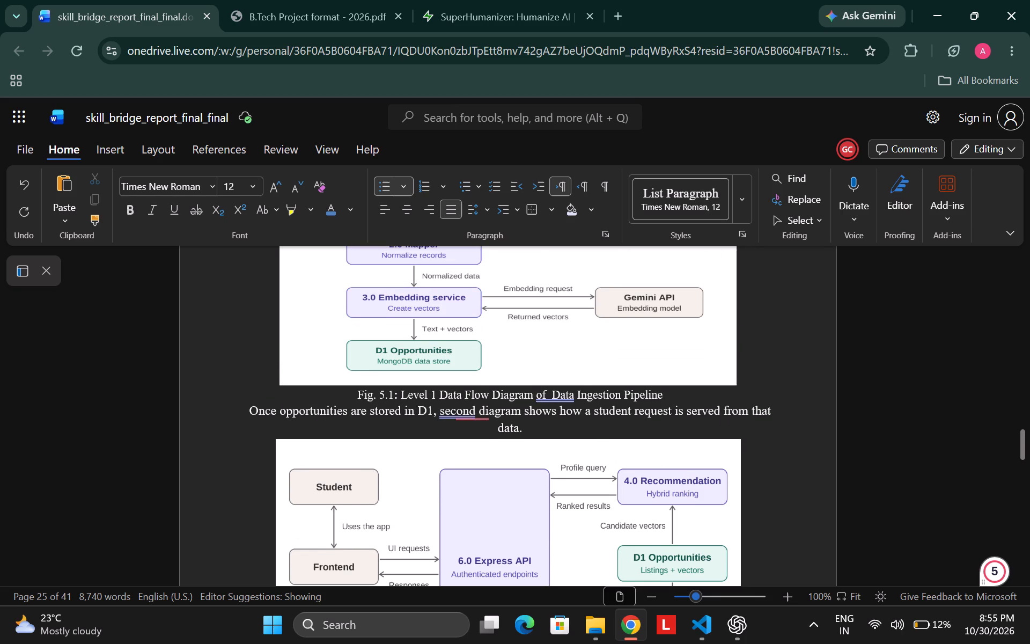
pyautogui.click(676, 403)
pyautogui.click(671, 398)
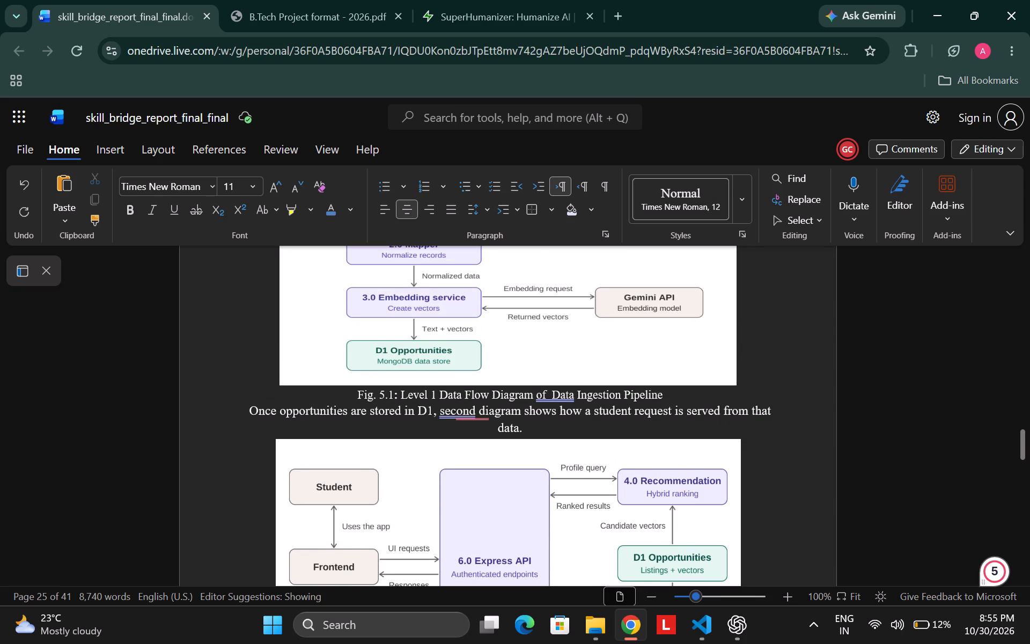
pyautogui.press('Return')
# Add a space and a line break before the Fig. 4 caption so it sits beneath the DFD Level 0 diagram.
pyautogui.scroll(5, 636, 430)
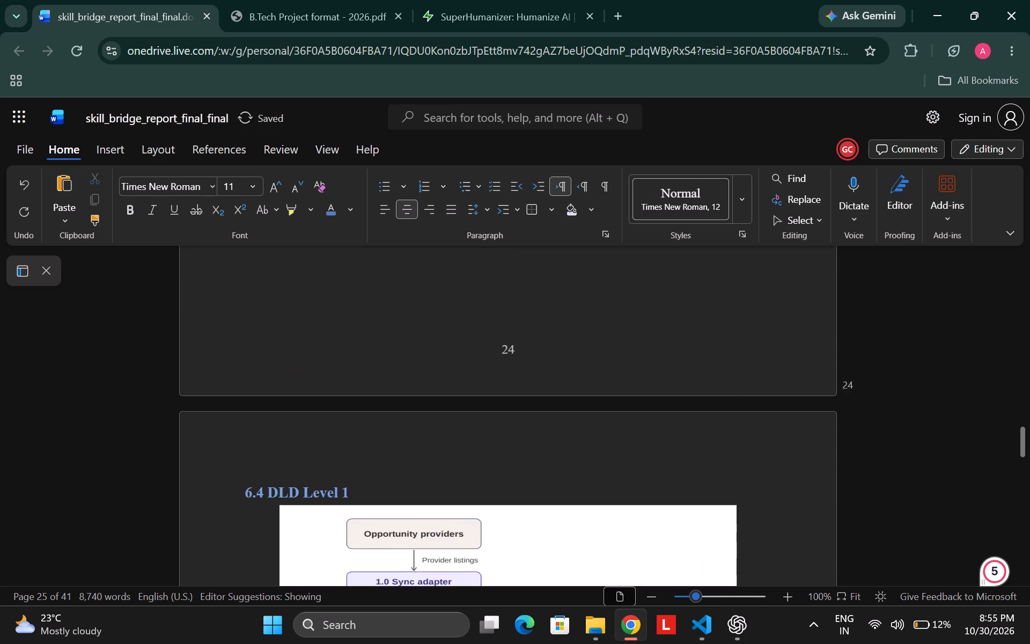
pyautogui.scroll(7, 384, 444)
pyautogui.click(404, 407)
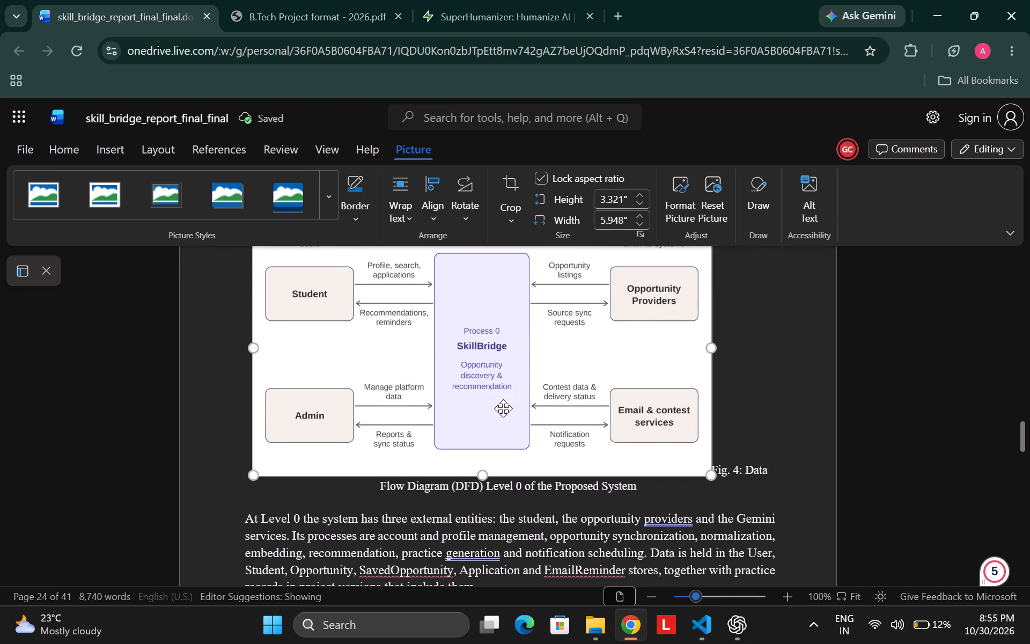
pyautogui.click(719, 471)
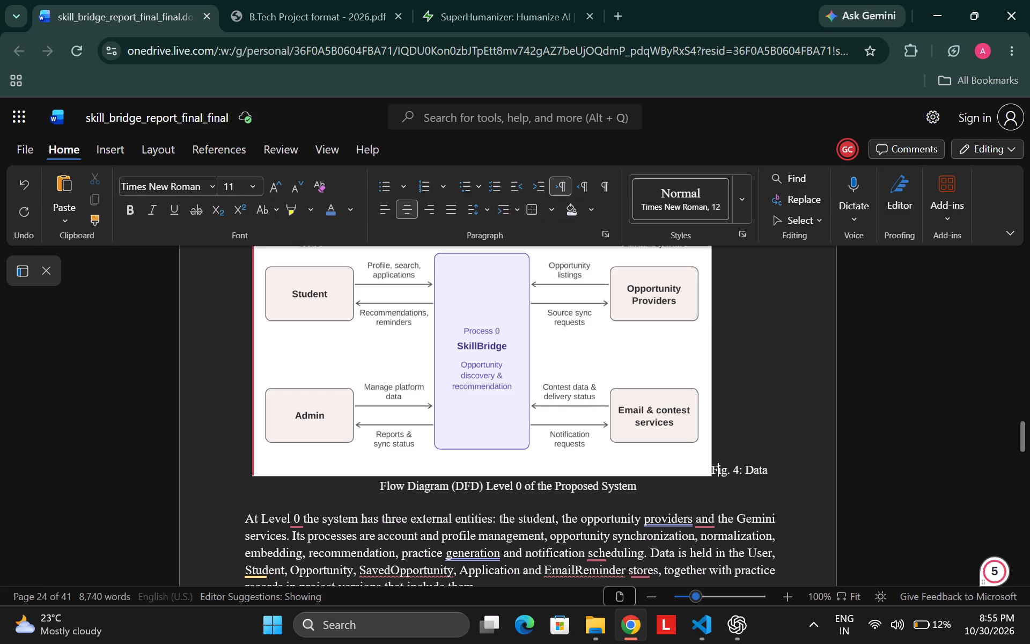
pyautogui.press('Left')
pyautogui.press('space')
pyautogui.press('Return')
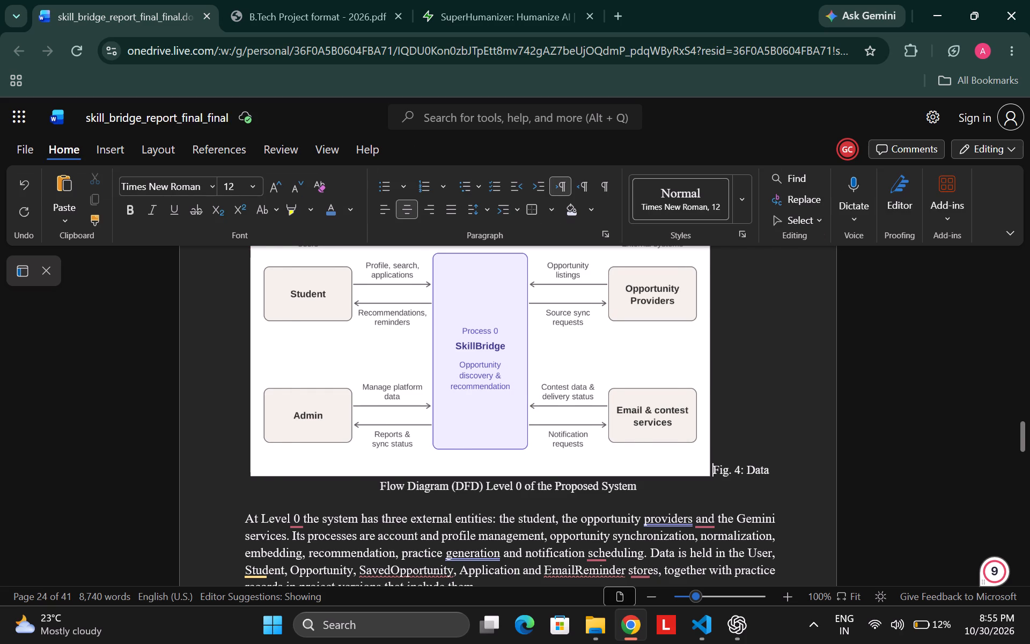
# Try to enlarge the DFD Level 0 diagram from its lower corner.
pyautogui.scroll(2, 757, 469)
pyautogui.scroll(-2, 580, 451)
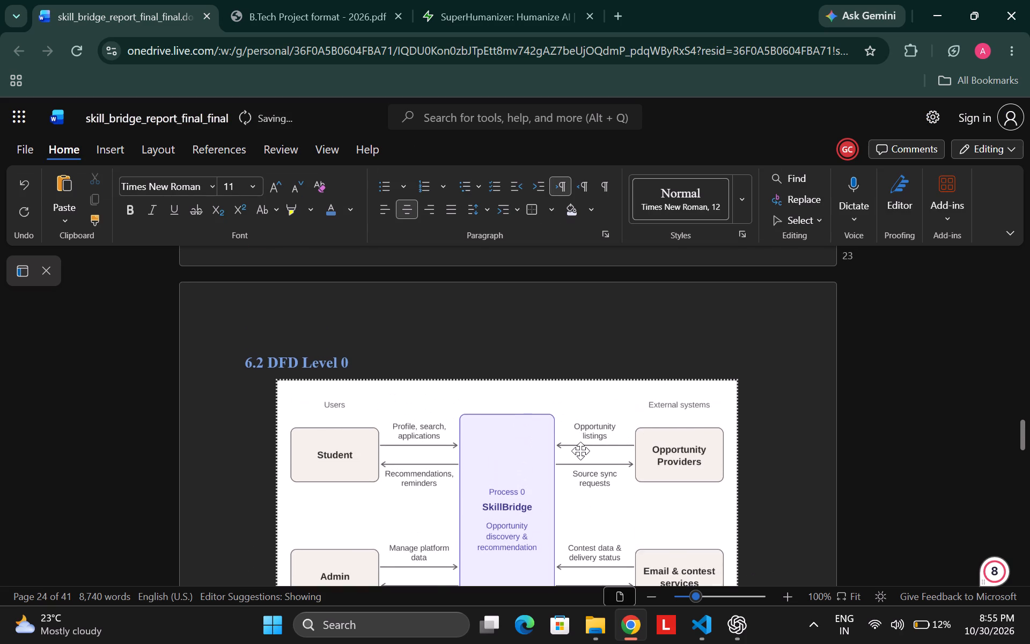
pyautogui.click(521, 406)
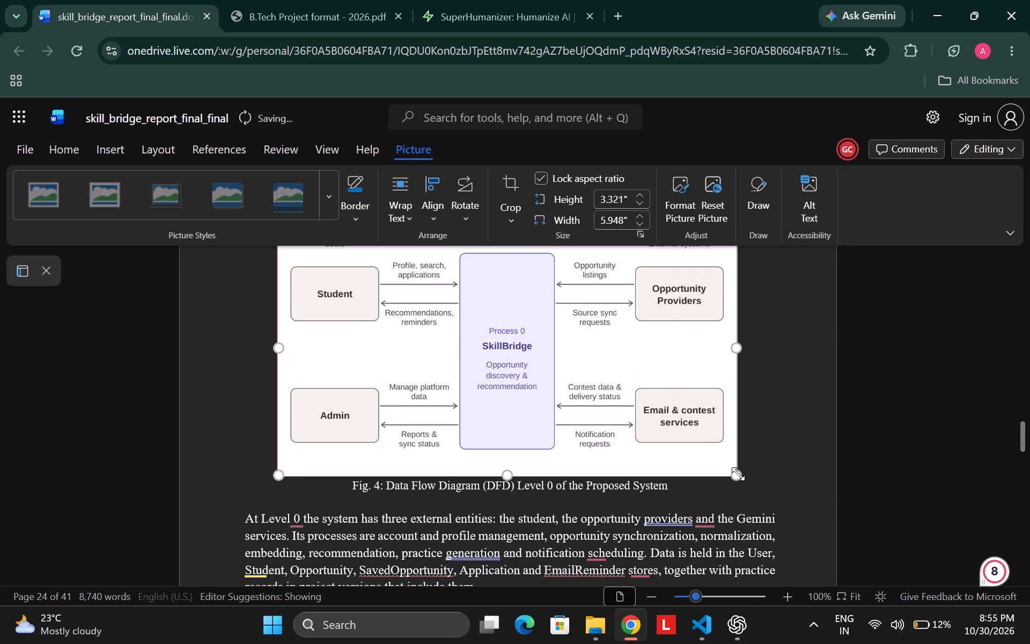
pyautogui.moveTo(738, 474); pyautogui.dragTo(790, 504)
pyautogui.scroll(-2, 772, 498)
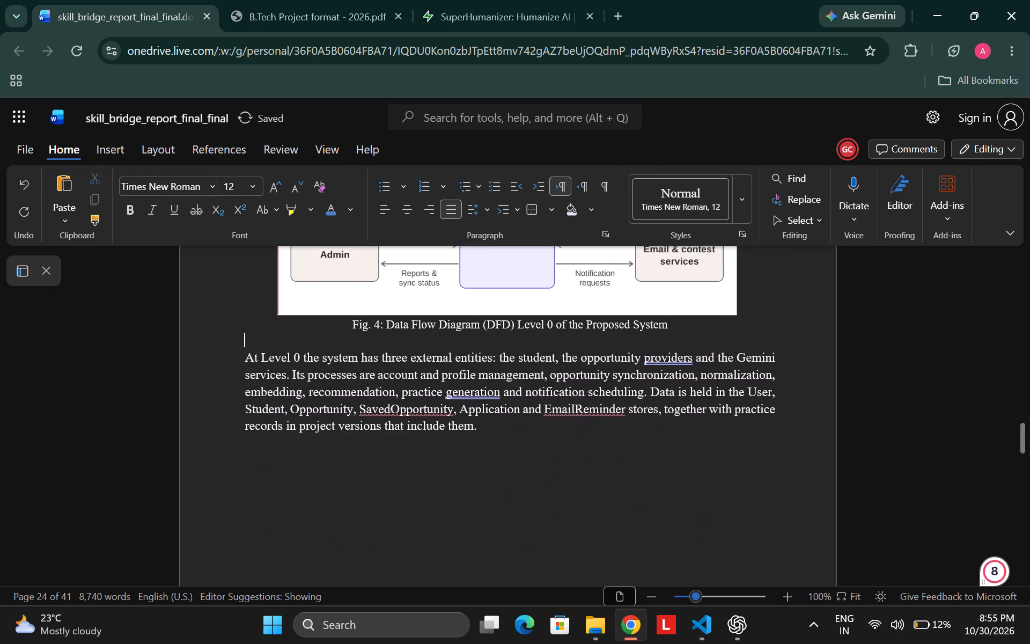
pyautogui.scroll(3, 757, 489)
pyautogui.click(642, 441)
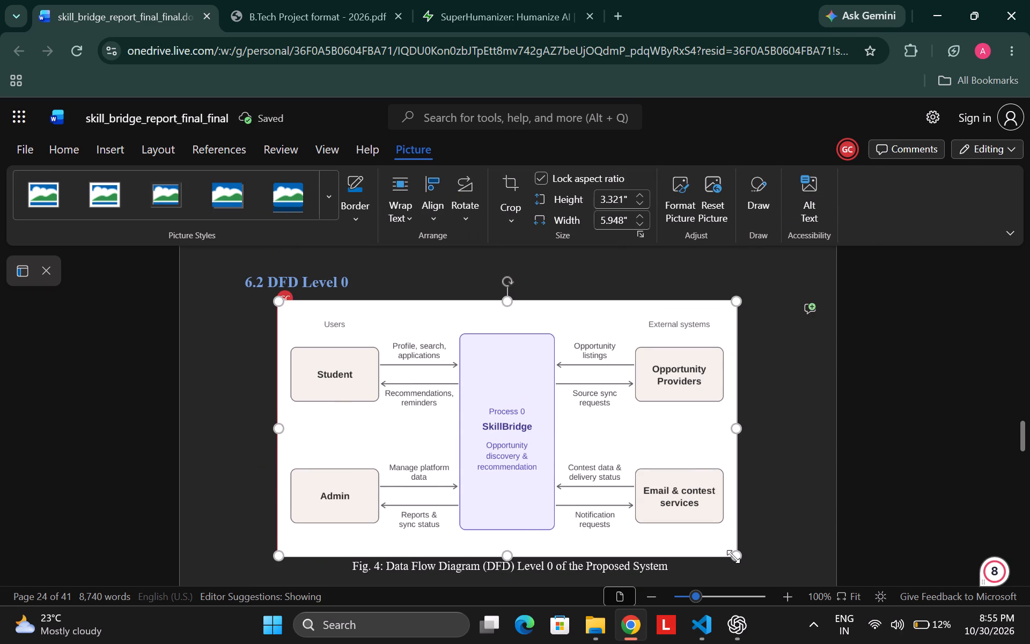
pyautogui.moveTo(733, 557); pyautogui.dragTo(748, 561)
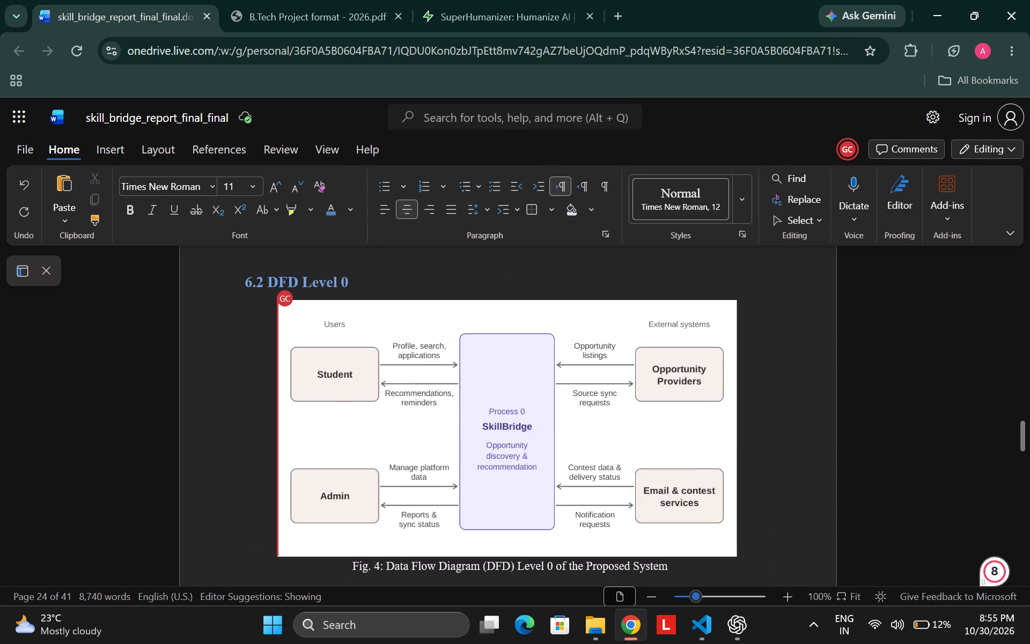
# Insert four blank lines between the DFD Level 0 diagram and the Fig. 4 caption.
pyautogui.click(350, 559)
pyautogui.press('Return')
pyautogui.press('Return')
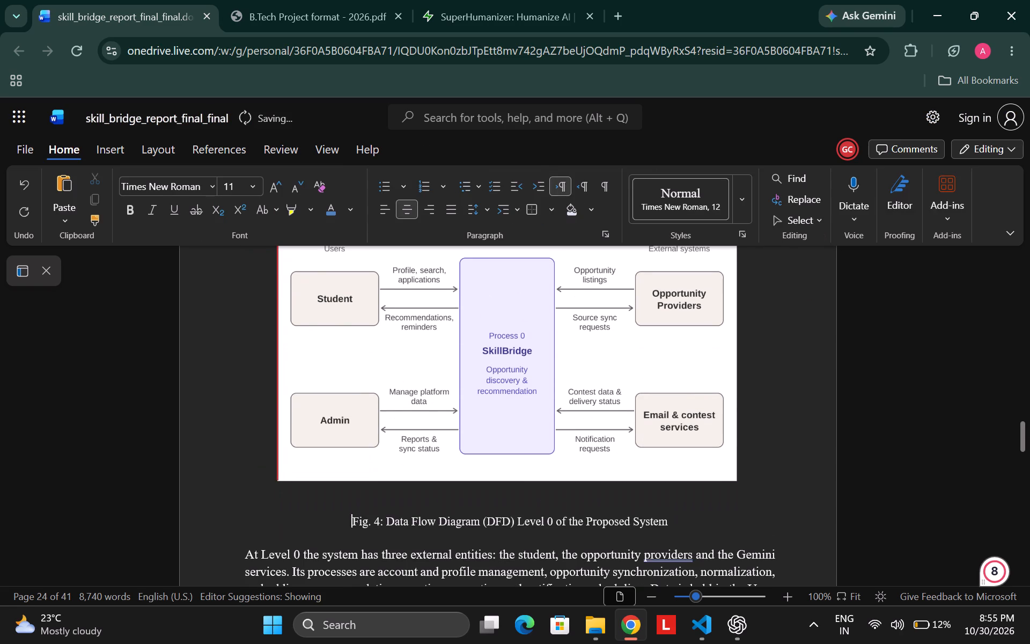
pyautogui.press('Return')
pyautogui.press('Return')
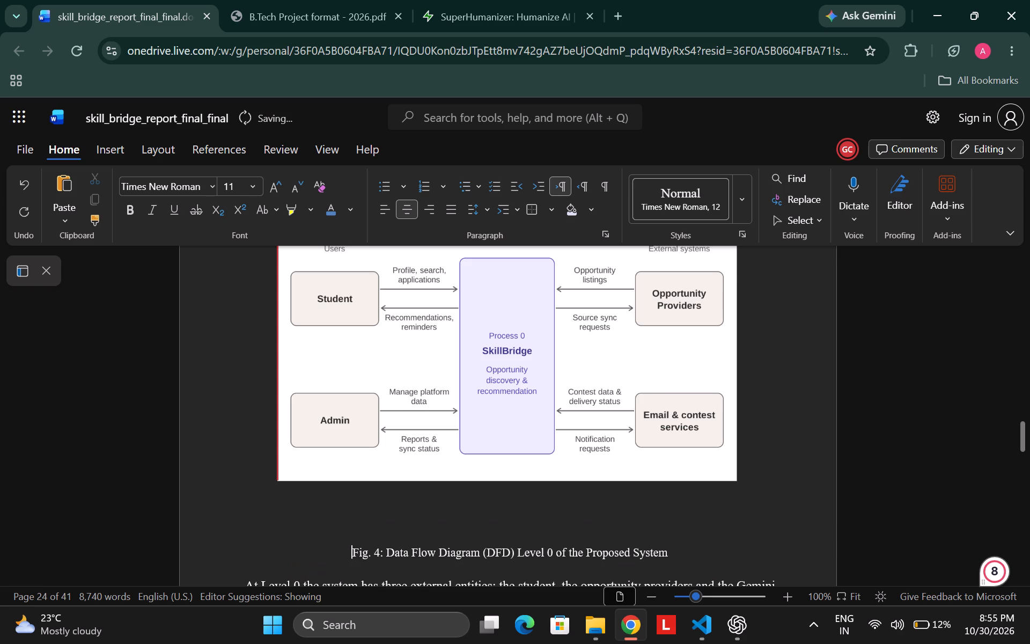
# Enlarge the DFD Level 0 diagram proportionally to about 3.8" high by 6.8" wide.
pyautogui.click(643, 396)
pyautogui.moveTo(737, 481); pyautogui.dragTo(756, 499)
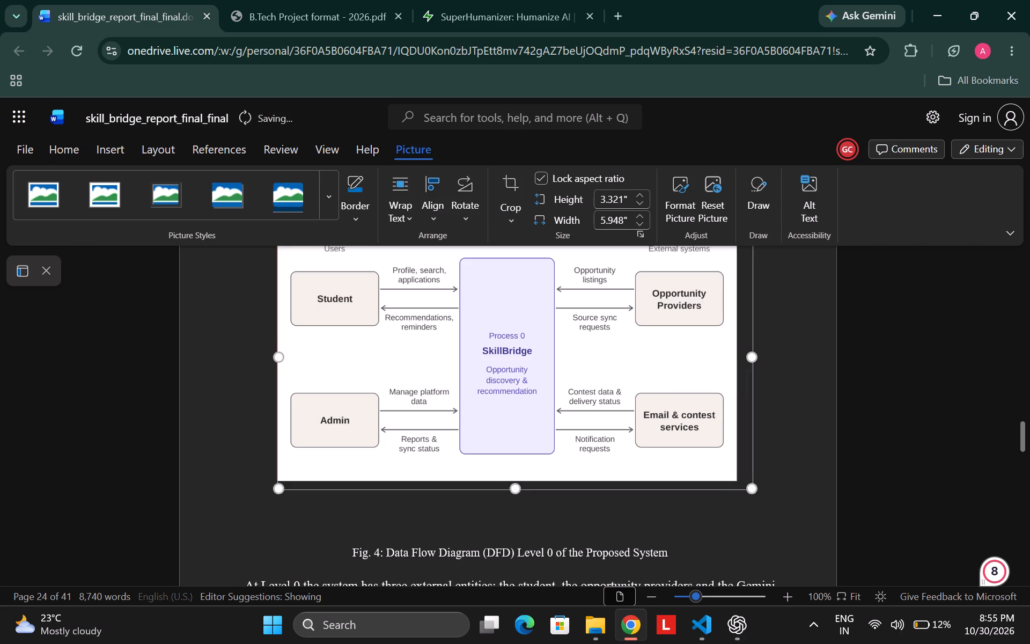
pyautogui.moveTo(756, 499); pyautogui.dragTo(805, 530)
pyautogui.scroll(2, 804, 530)
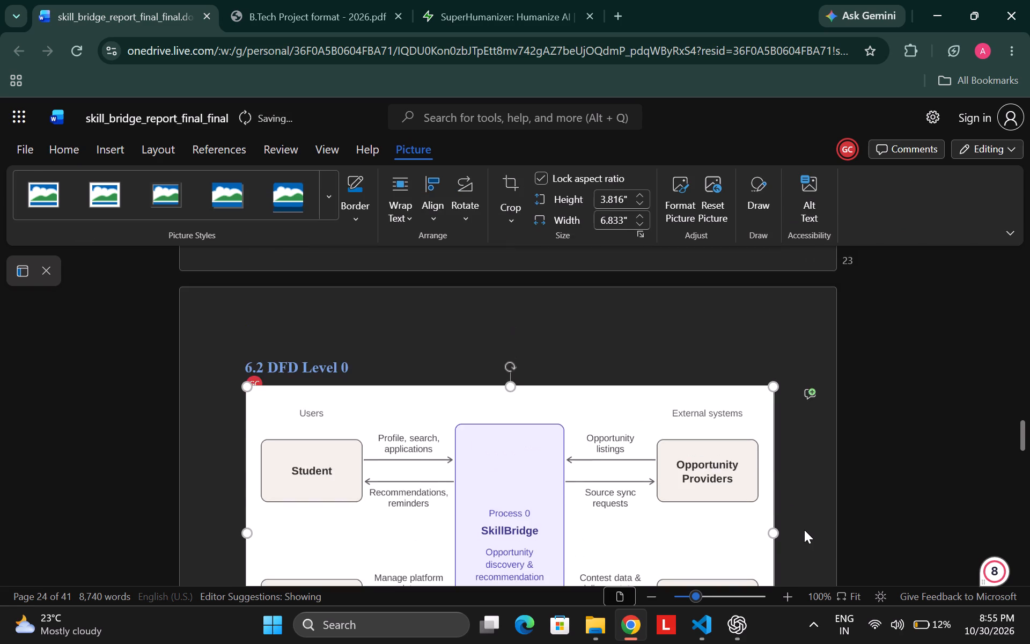
# Delete the blank lines and line break before the Fig. 4 caption so it follows directly beneath the enlarged DFD Level 0 diagram.
pyautogui.scroll(-7, 802, 530)
pyautogui.scroll(3, 768, 523)
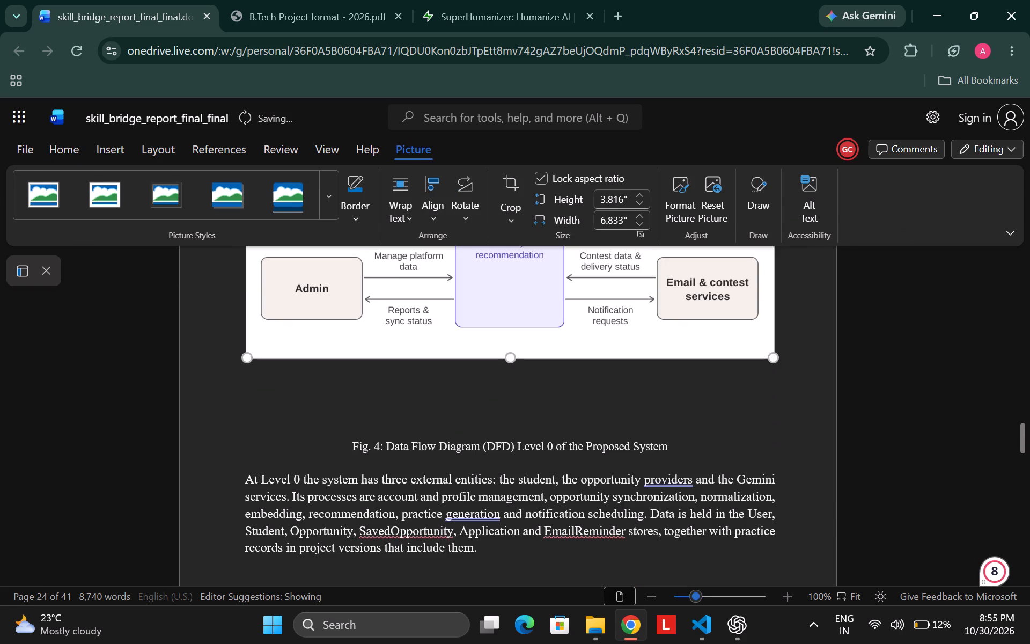
pyautogui.click(350, 452)
pyautogui.press('BackSpace')
pyautogui.press('BackSpace')
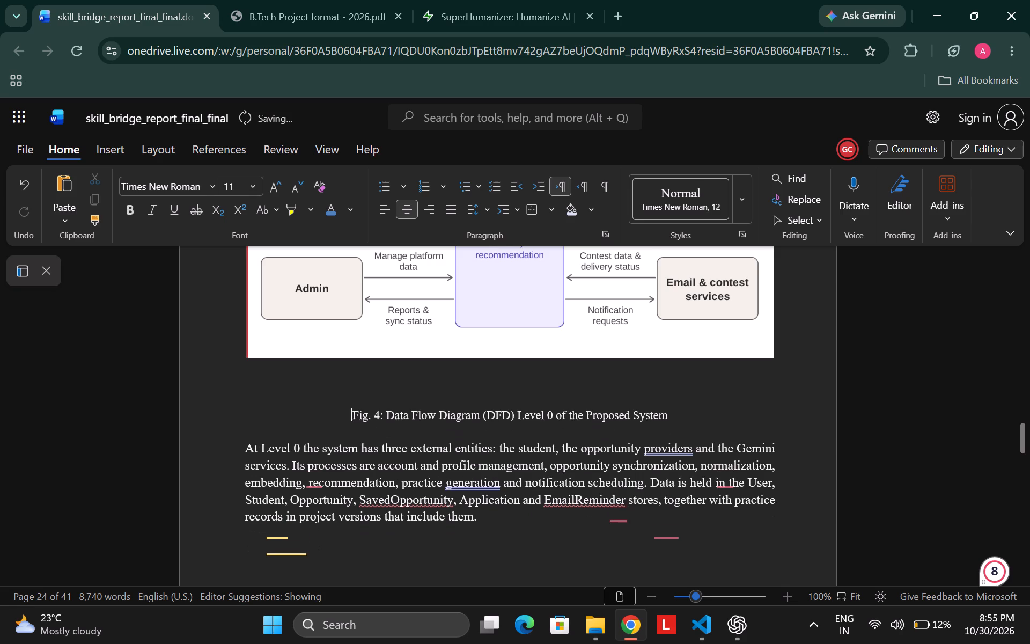
pyautogui.press('BackSpace')
pyautogui.press('BackSpace')
pyautogui.press('BackSpace')
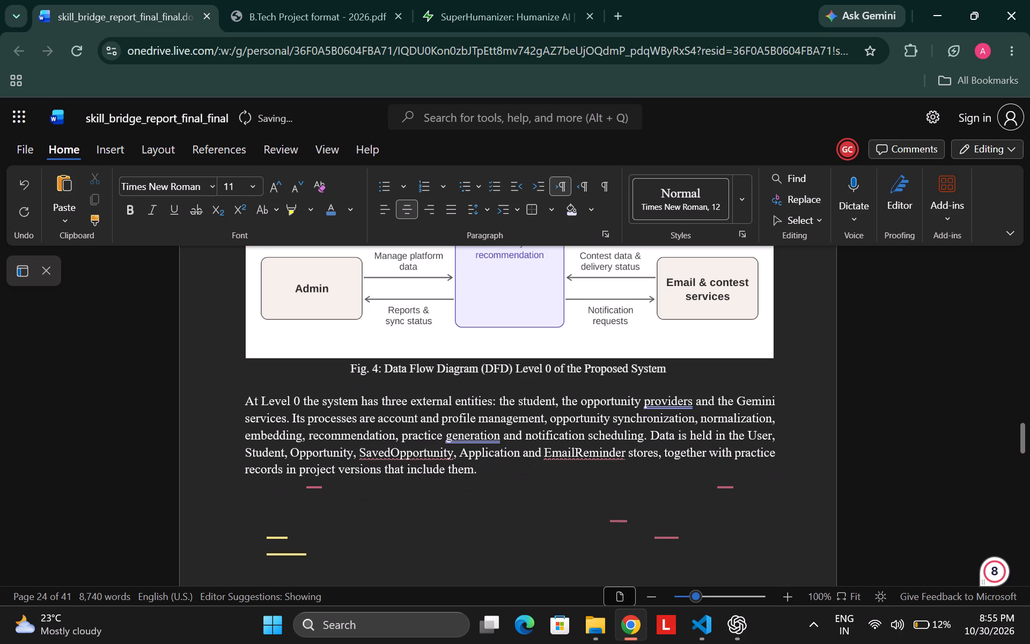
# Review the text under the DFD Level 0 diagram and the Level 1 diagrams, captions and bullet list in section 6.4.
pyautogui.moveTo(341, 367); pyautogui.dragTo(422, 368)
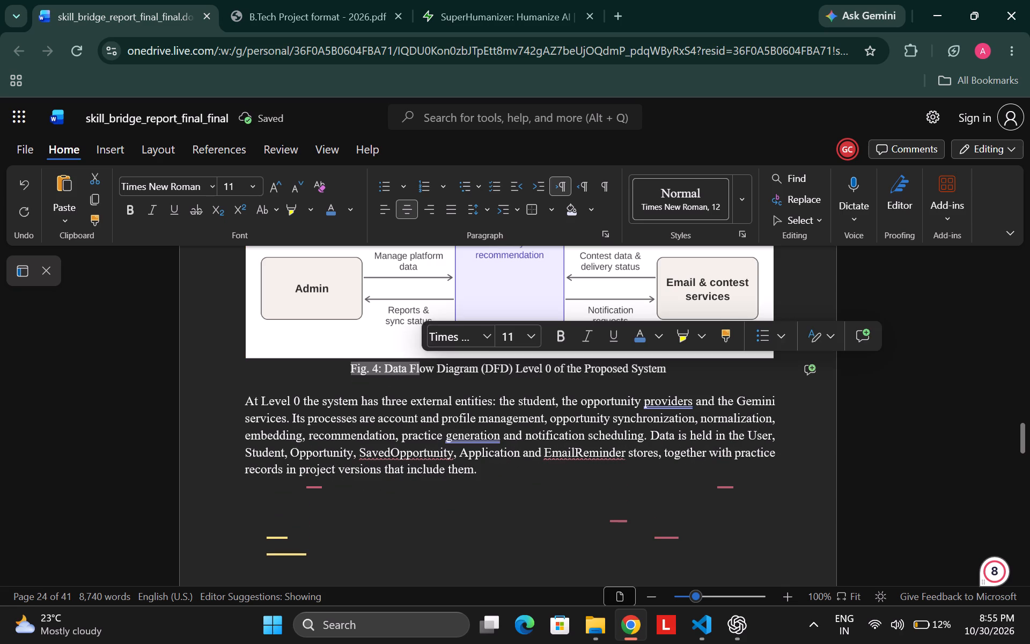
pyautogui.moveTo(207, 420); pyautogui.dragTo(358, 451)
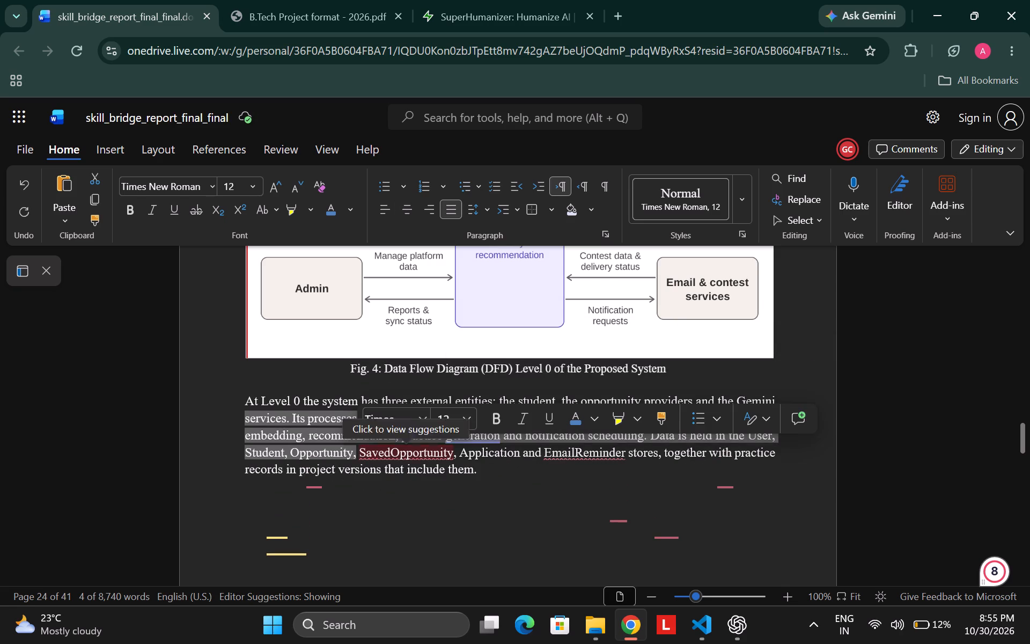
pyautogui.click(489, 503)
pyautogui.scroll(-6, 490, 503)
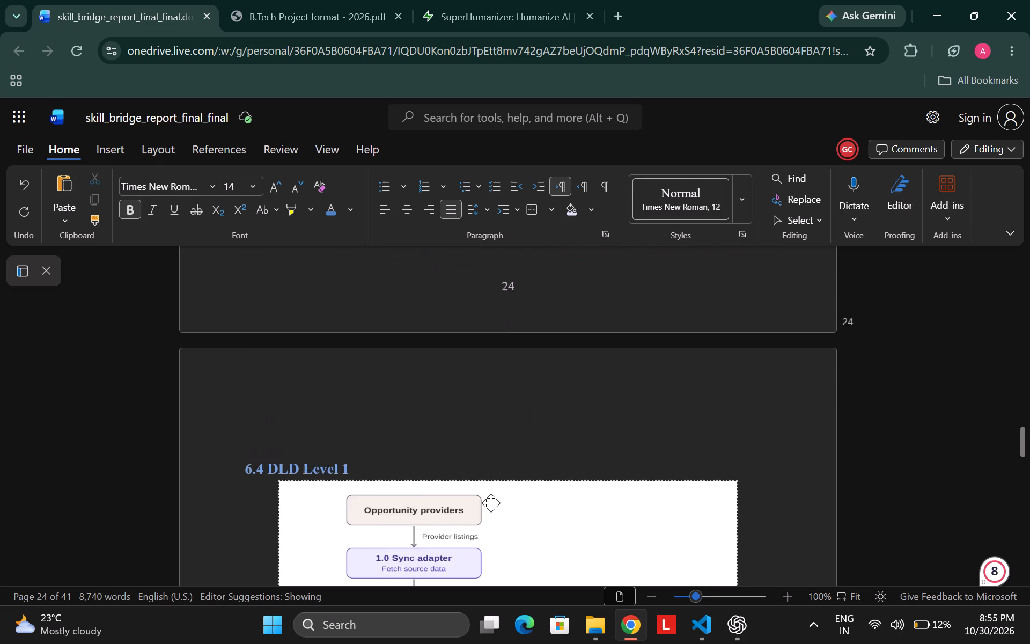
pyautogui.scroll(-7, 491, 503)
pyautogui.scroll(3, 491, 503)
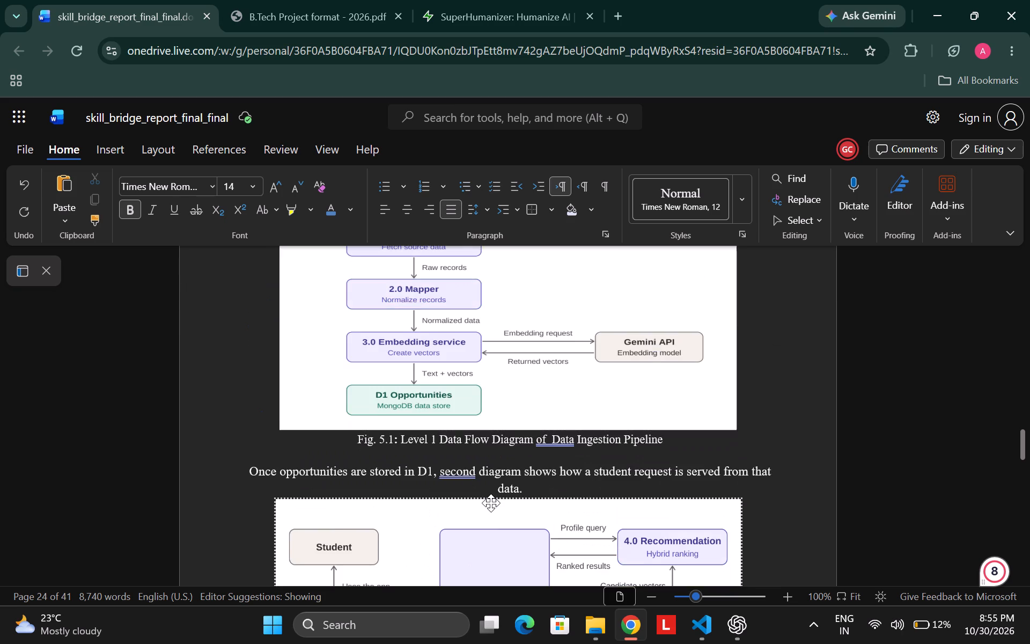
pyautogui.scroll(-9, 491, 503)
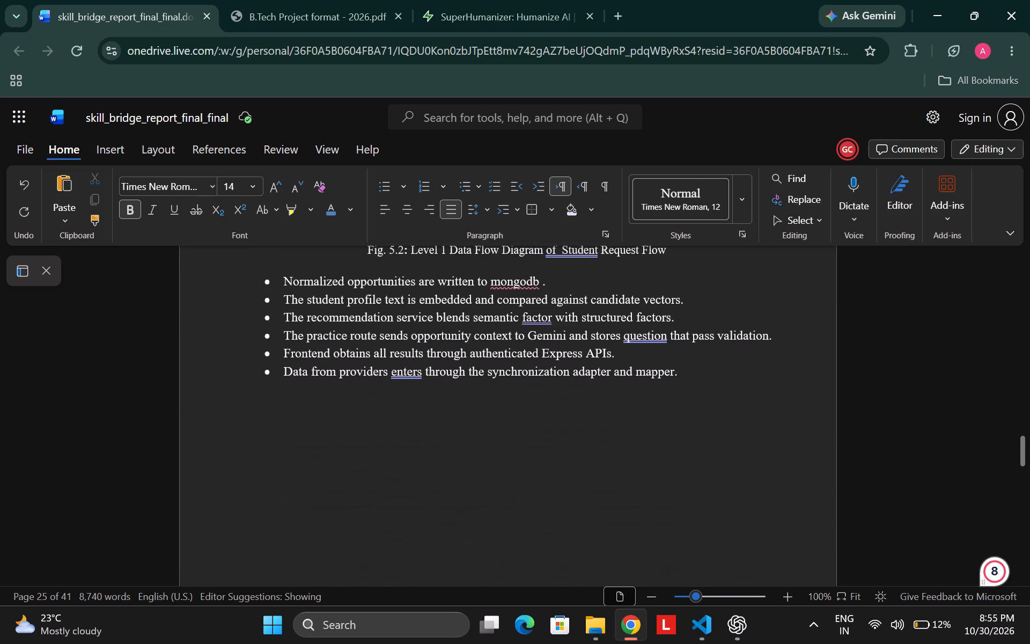
pyautogui.scroll(8, 491, 503)
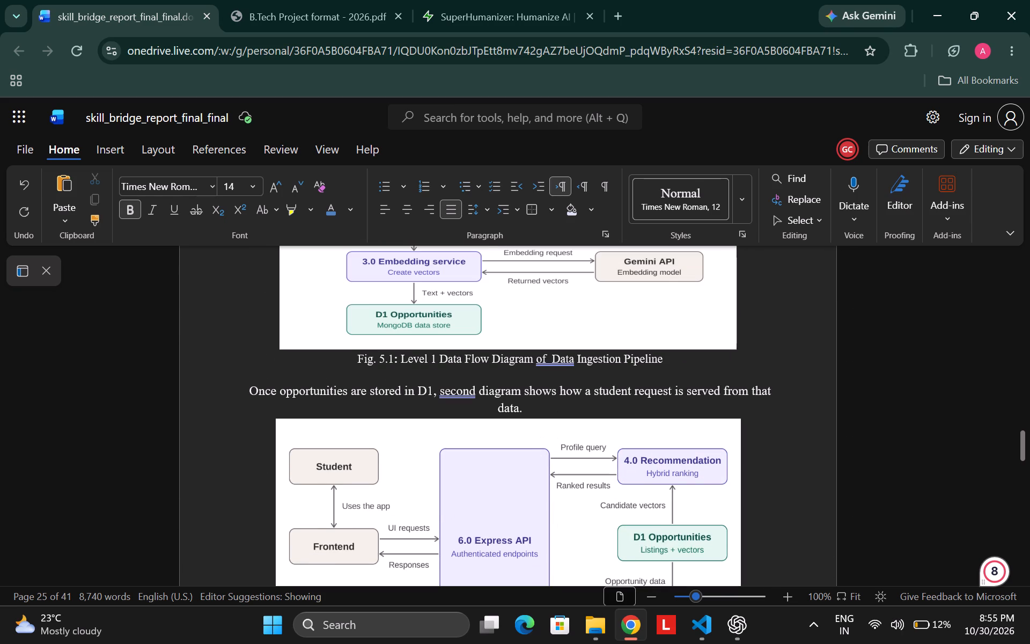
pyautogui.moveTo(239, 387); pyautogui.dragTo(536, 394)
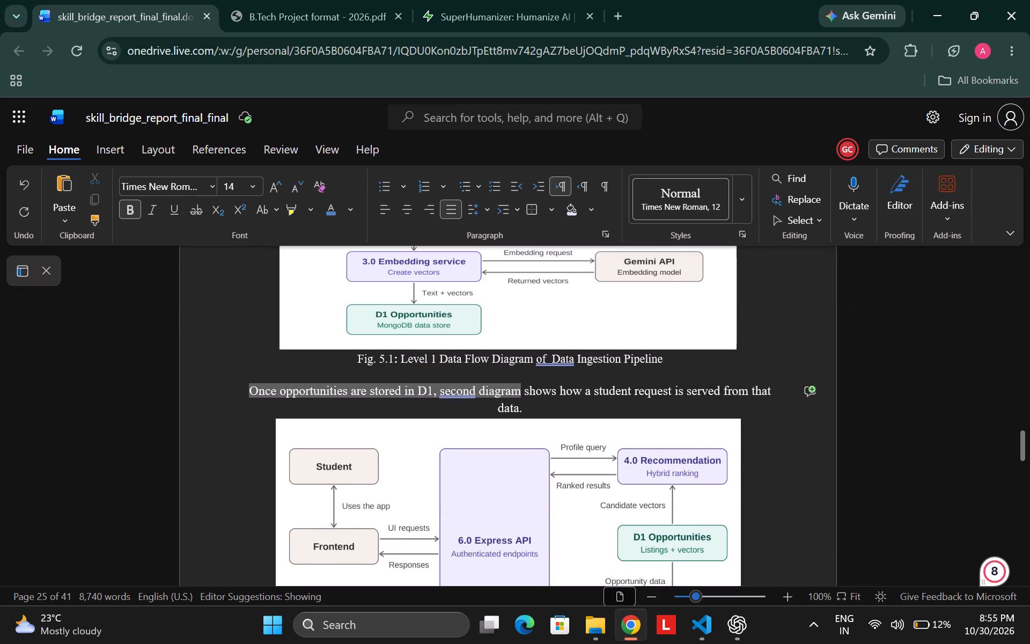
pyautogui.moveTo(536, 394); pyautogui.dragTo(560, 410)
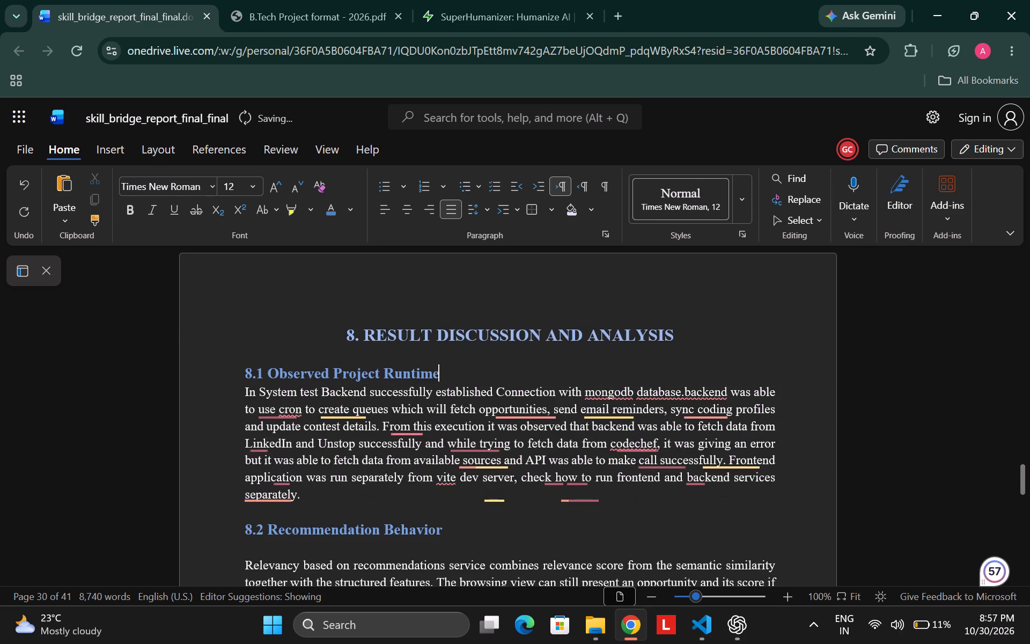
pyautogui.click(306, 459)
pyautogui.press('BackSpace')
pyautogui.scroll(-2, 306, 459)
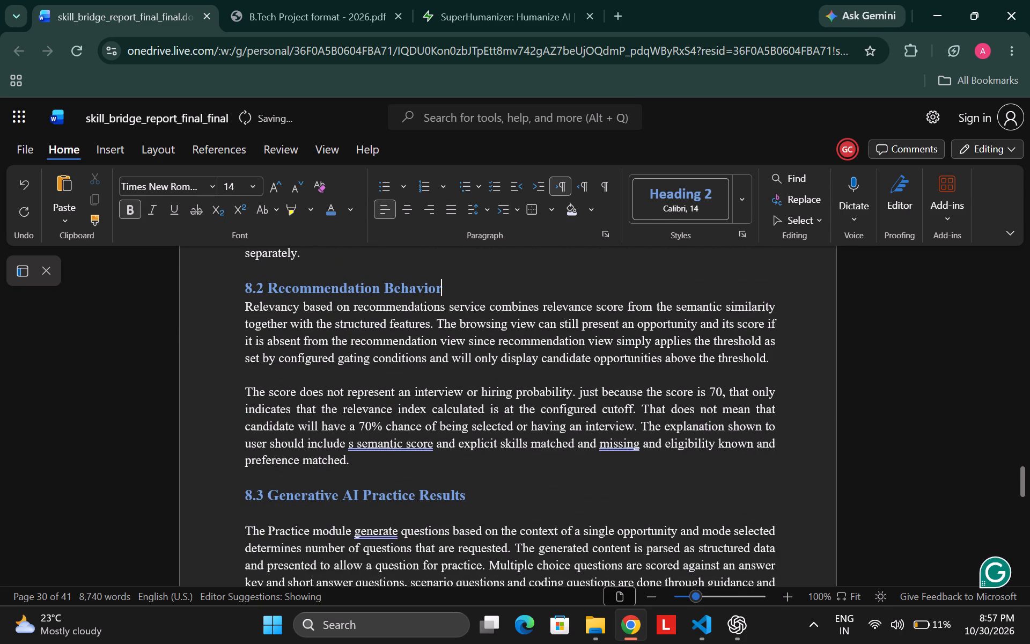
pyautogui.click(310, 507)
pyautogui.press('BackSpace')
pyautogui.scroll(-2, 310, 496)
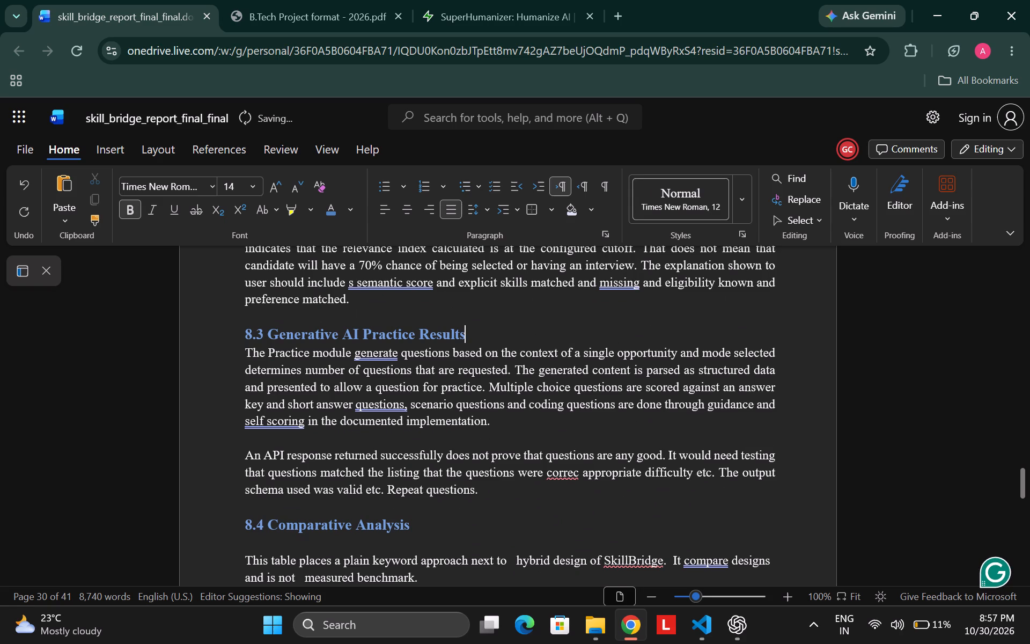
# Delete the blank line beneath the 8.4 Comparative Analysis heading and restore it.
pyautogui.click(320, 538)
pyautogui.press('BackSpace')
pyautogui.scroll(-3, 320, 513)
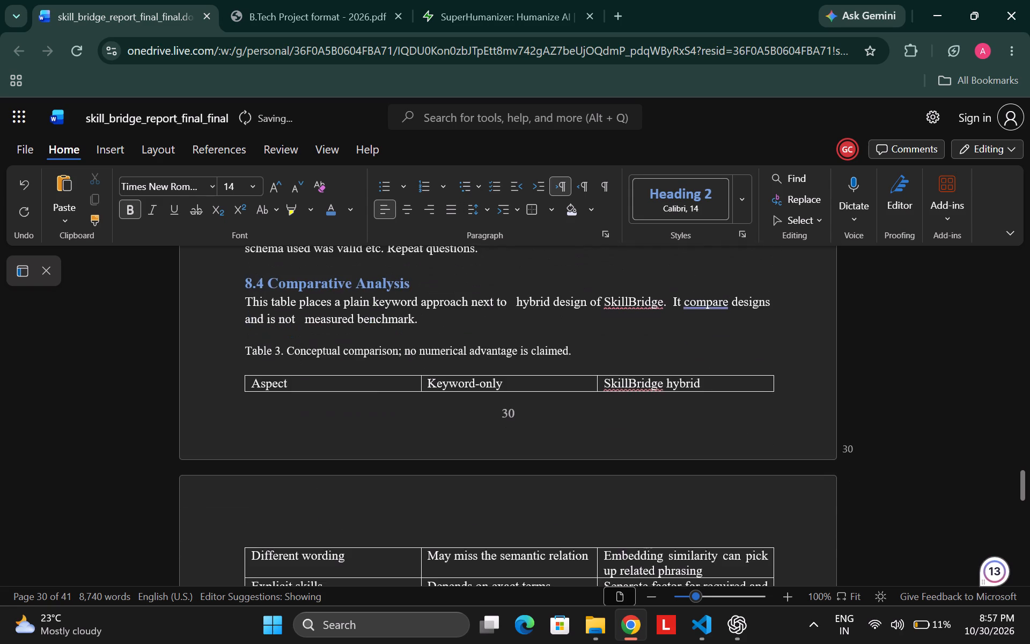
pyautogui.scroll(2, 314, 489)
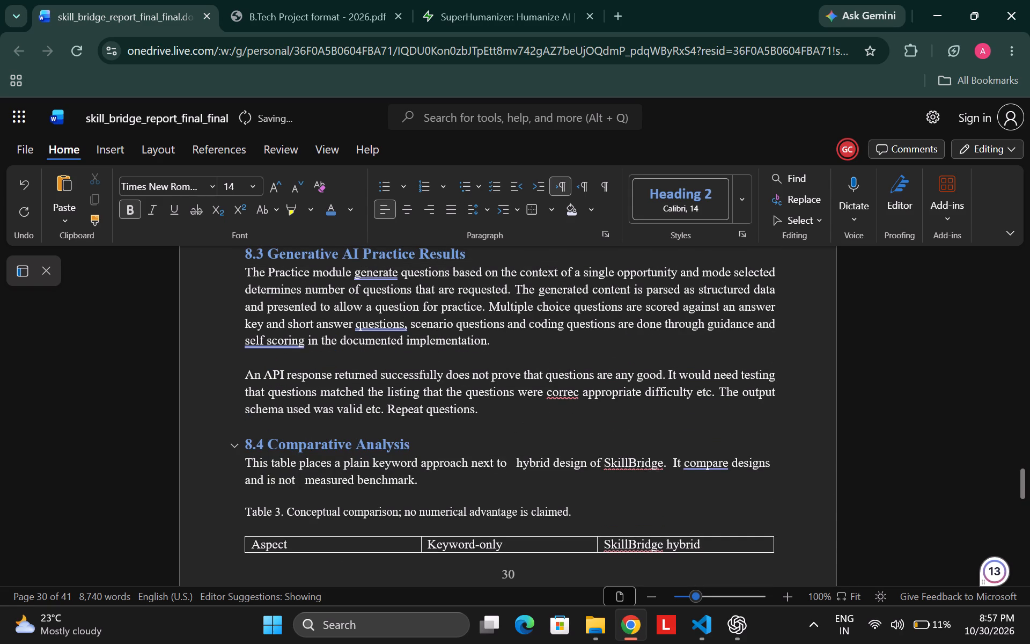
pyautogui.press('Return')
# Insert three blank lines above the Table 3 caption to move the caption and comparison table onto the following page.
pyautogui.scroll(-2, 434, 464)
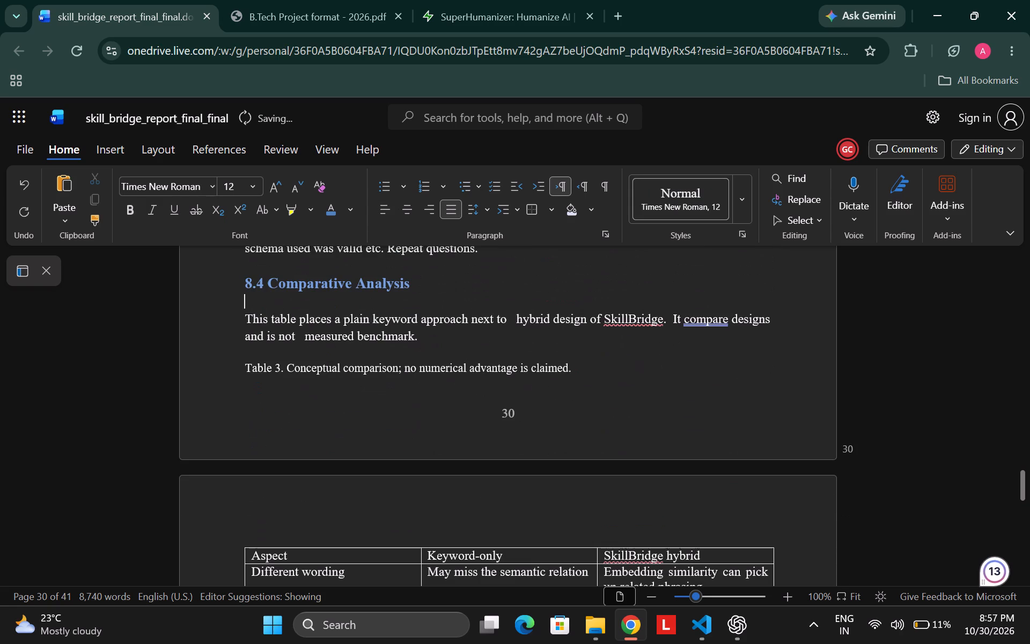
pyautogui.click(425, 352)
pyautogui.press('Return')
pyautogui.press('Return')
pyautogui.press('Return')
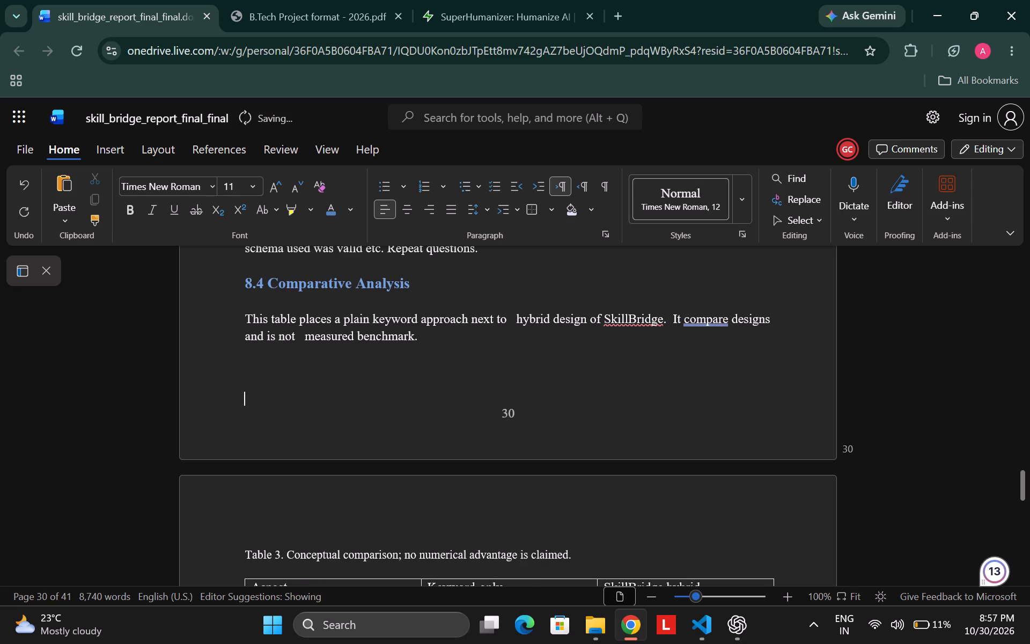
pyautogui.scroll(-4, 407, 396)
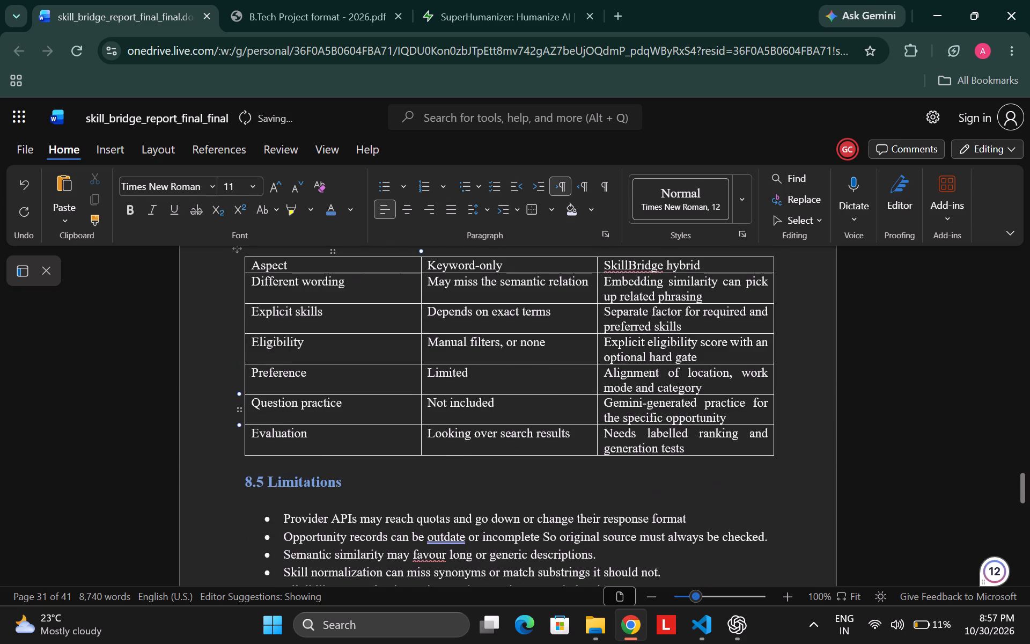
# Delete the blank lines beneath the 8.5 Limitations and 8.6 Discussion headings.
pyautogui.scroll(-1, 407, 398)
pyautogui.click(353, 422)
pyautogui.press('BackSpace')
pyautogui.scroll(-2, 353, 422)
pyautogui.click(339, 465)
pyautogui.press('BackSpace')
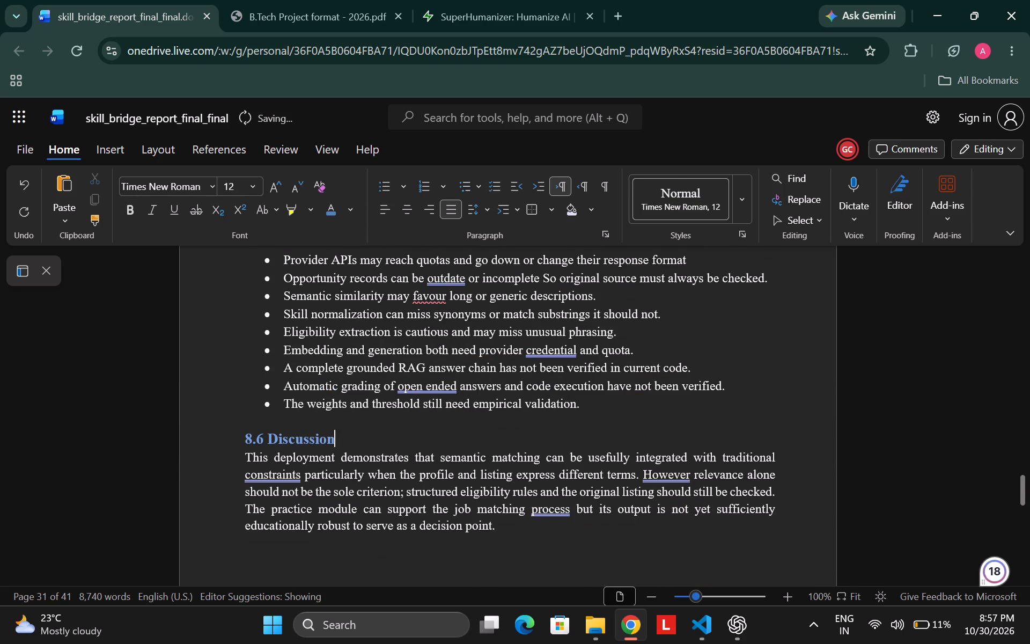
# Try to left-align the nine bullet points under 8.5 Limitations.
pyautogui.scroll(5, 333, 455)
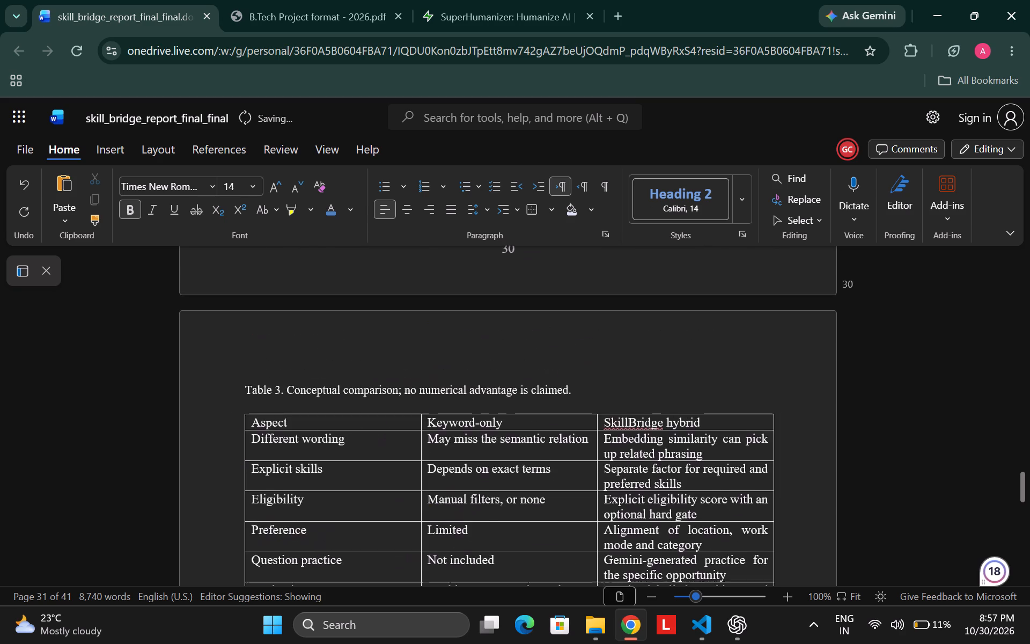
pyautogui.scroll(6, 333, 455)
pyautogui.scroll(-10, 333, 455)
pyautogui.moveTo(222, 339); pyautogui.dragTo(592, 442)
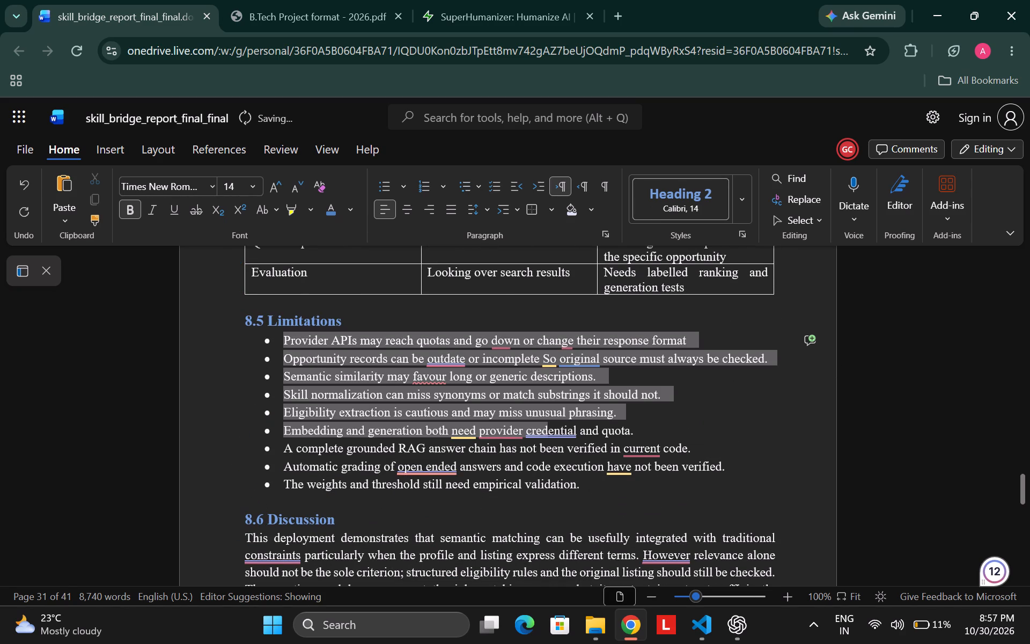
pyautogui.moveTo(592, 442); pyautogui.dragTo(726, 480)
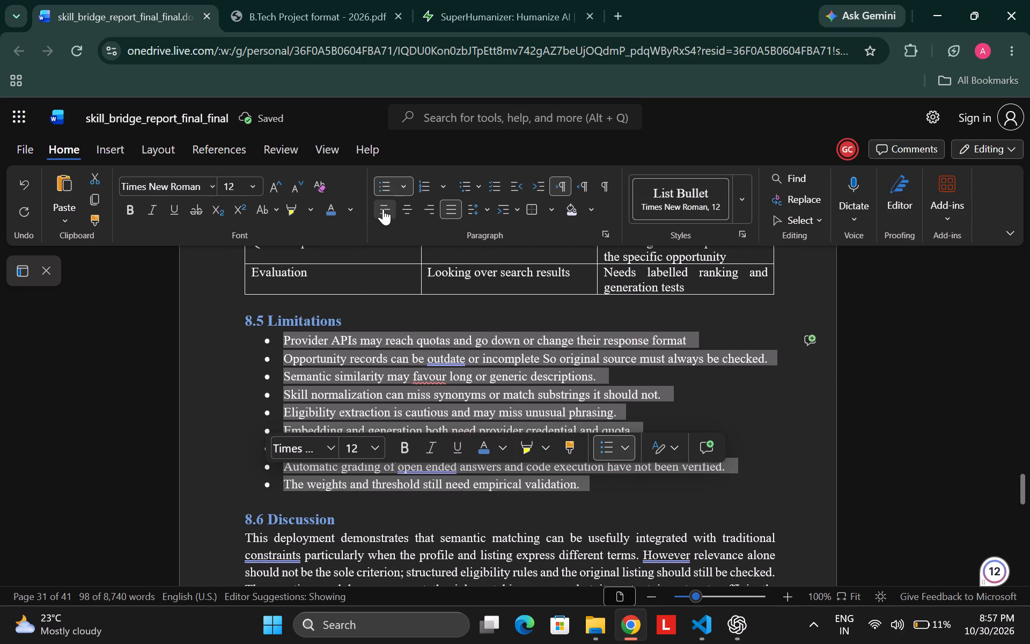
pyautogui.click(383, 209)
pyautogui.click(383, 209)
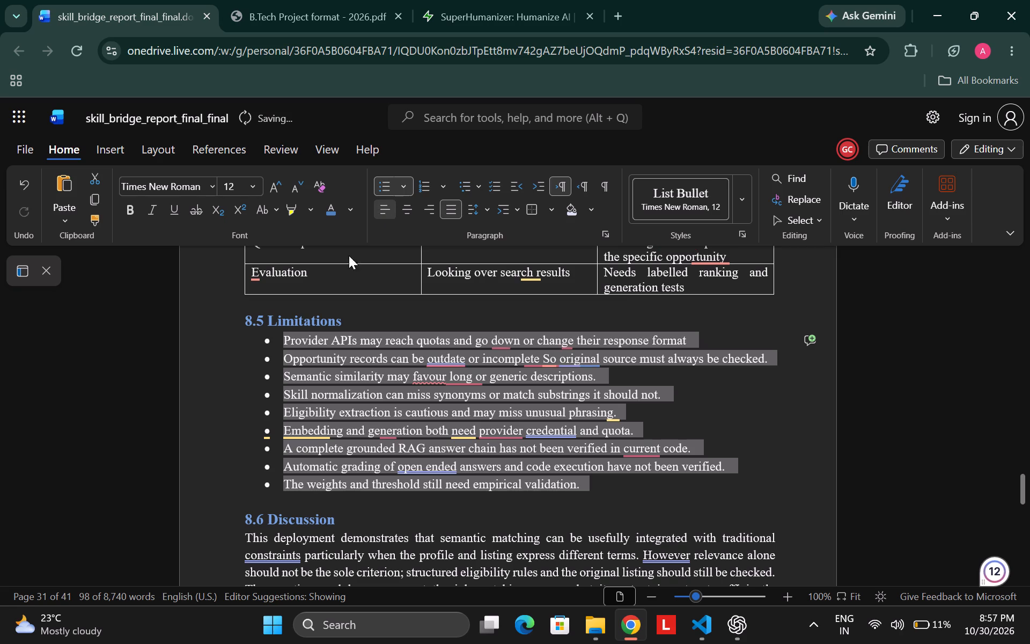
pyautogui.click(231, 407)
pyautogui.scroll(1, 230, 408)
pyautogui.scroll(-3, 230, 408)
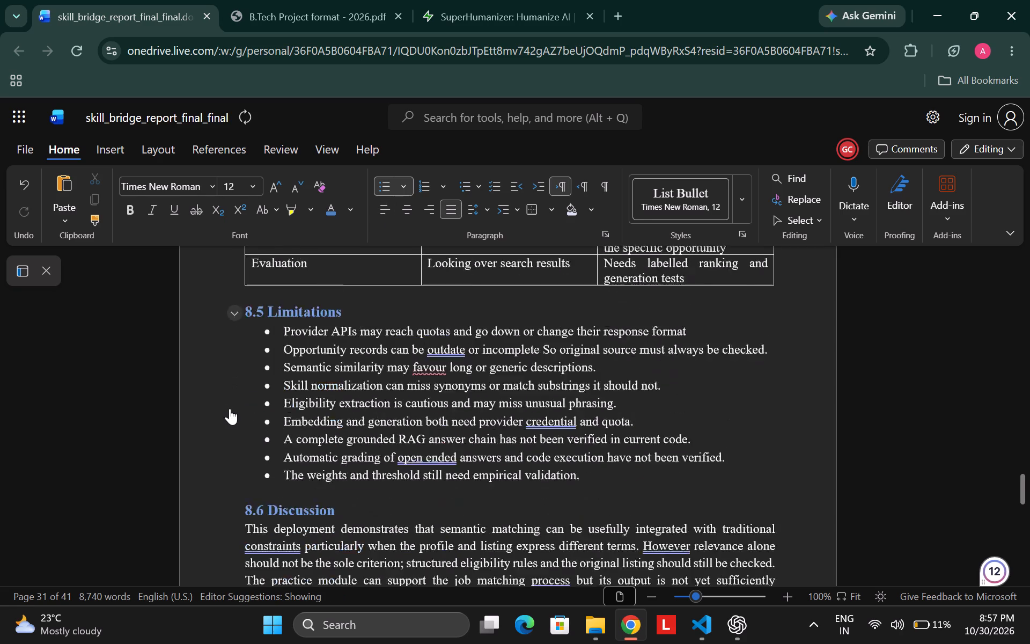
# Delete the extra blank lines above the Result Summary heading and the blank line beneath it.
pyautogui.scroll(-1, 234, 409)
pyautogui.click(266, 412)
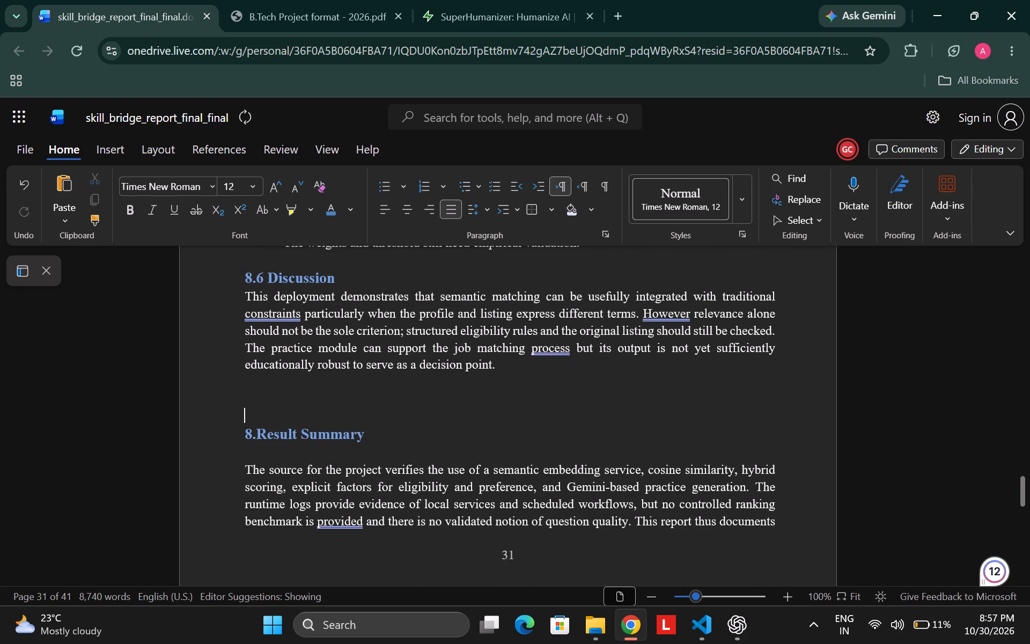
pyautogui.press('BackSpace')
pyautogui.scroll(-3, 361, 444)
pyautogui.scroll(2, 362, 444)
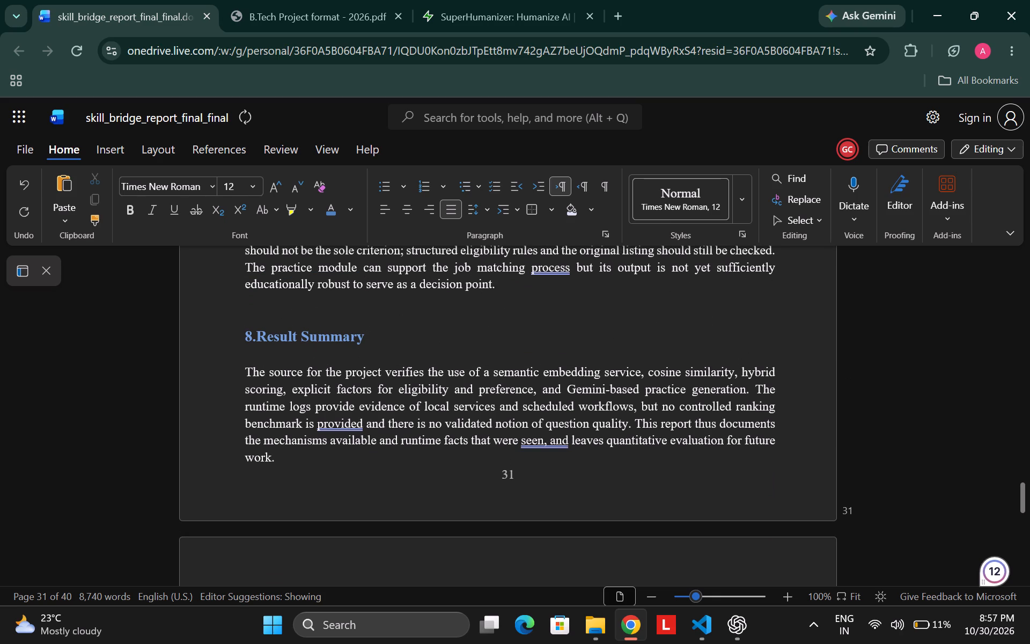
pyautogui.click(284, 358)
pyautogui.press('BackSpace')
pyautogui.scroll(1, 314, 386)
pyautogui.click(291, 392)
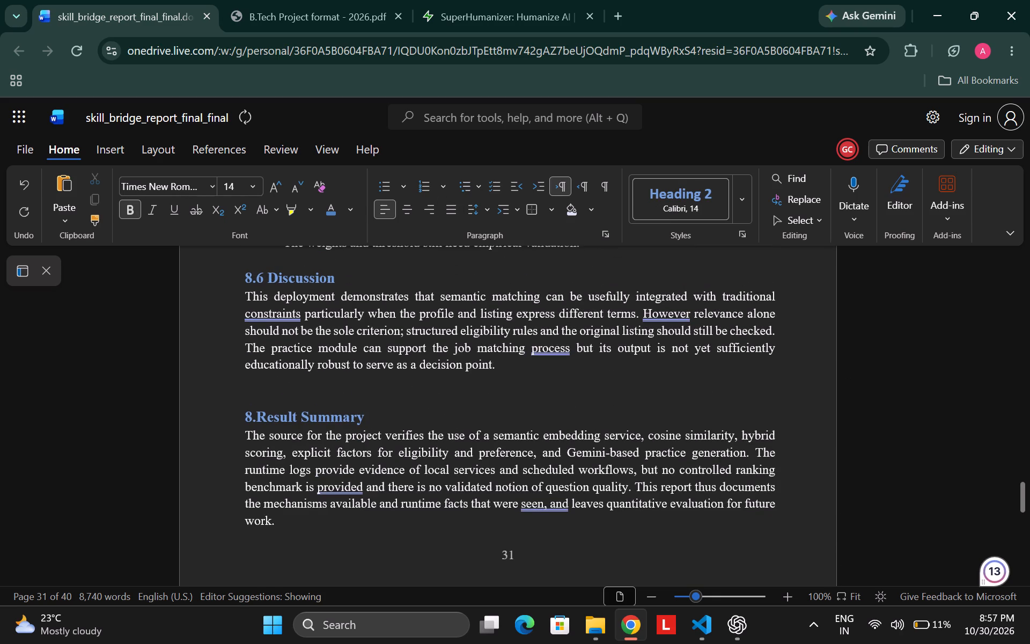
pyautogui.press('BackSpace')
# Delete the extra blank line between the Fig. 6 caption and its description.
pyautogui.scroll(-5, 293, 404)
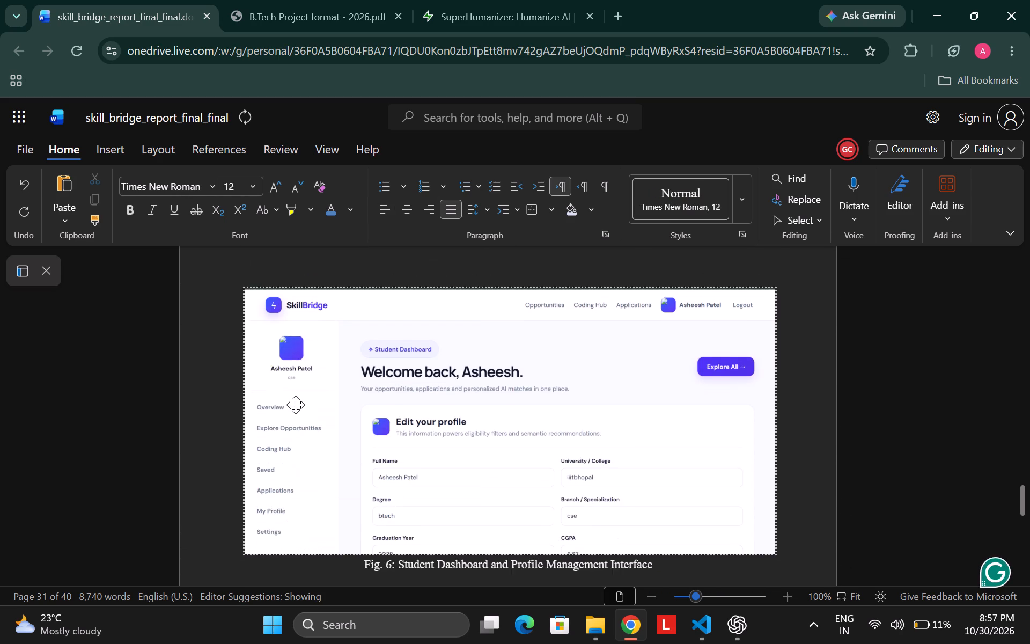
pyautogui.scroll(-2, 296, 405)
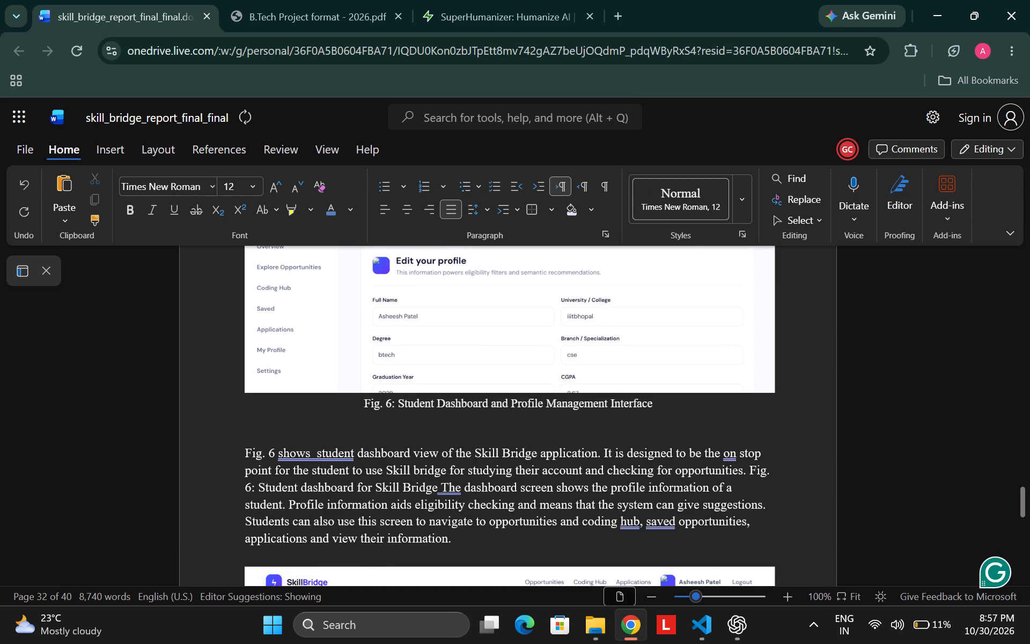
pyautogui.click(290, 427)
pyautogui.press('BackSpace')
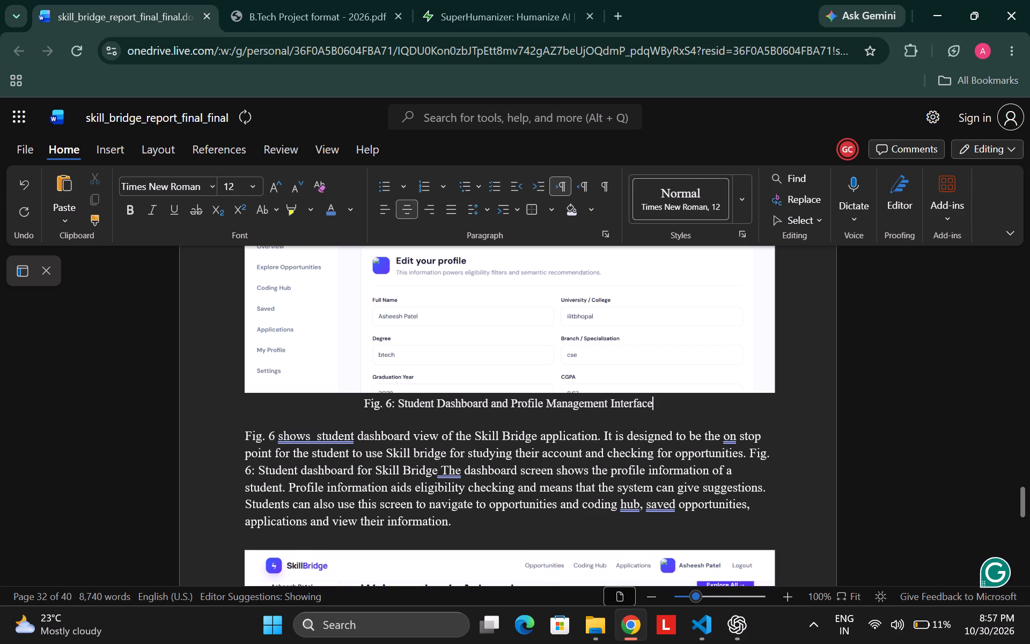
# Check the screenshots, captions, descriptions and page breaks from Fig. 6 to Fig. 8.
pyautogui.scroll(-4, 402, 440)
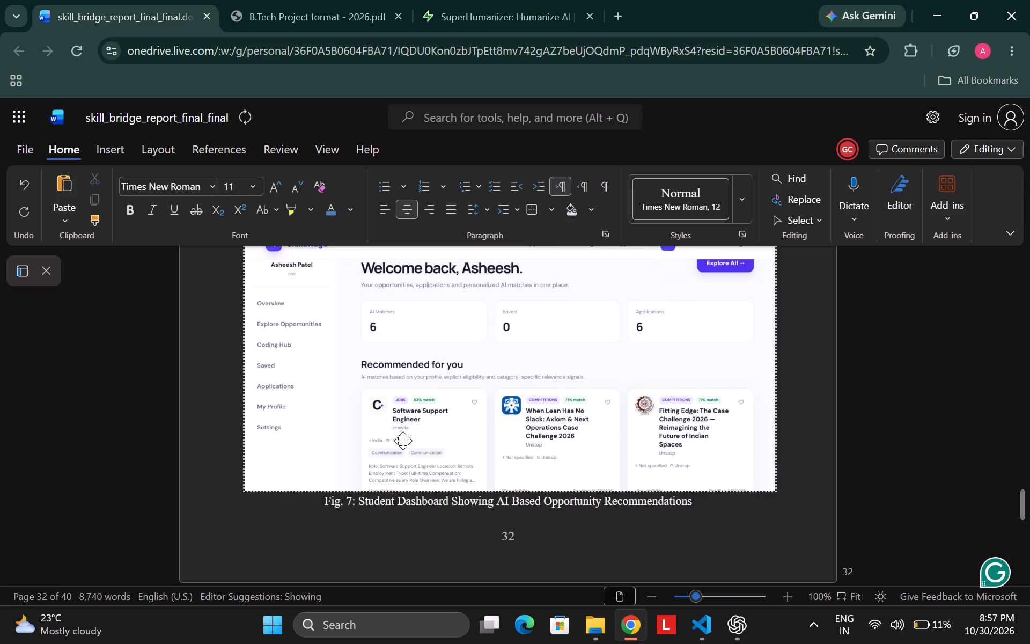
pyautogui.scroll(7, 403, 441)
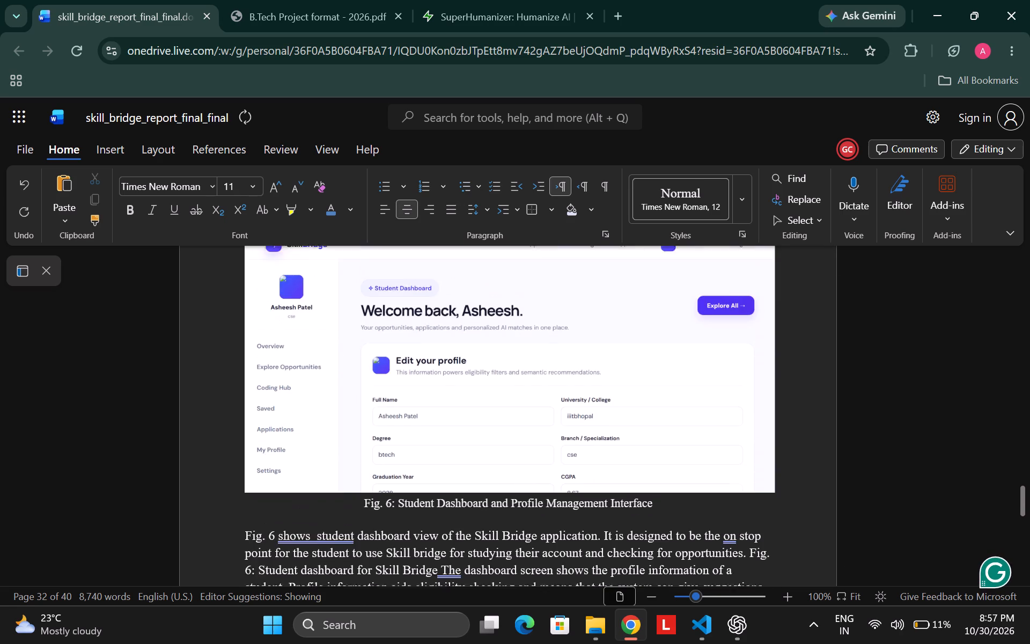
pyautogui.scroll(1, 406, 445)
pyautogui.scroll(-7, 406, 445)
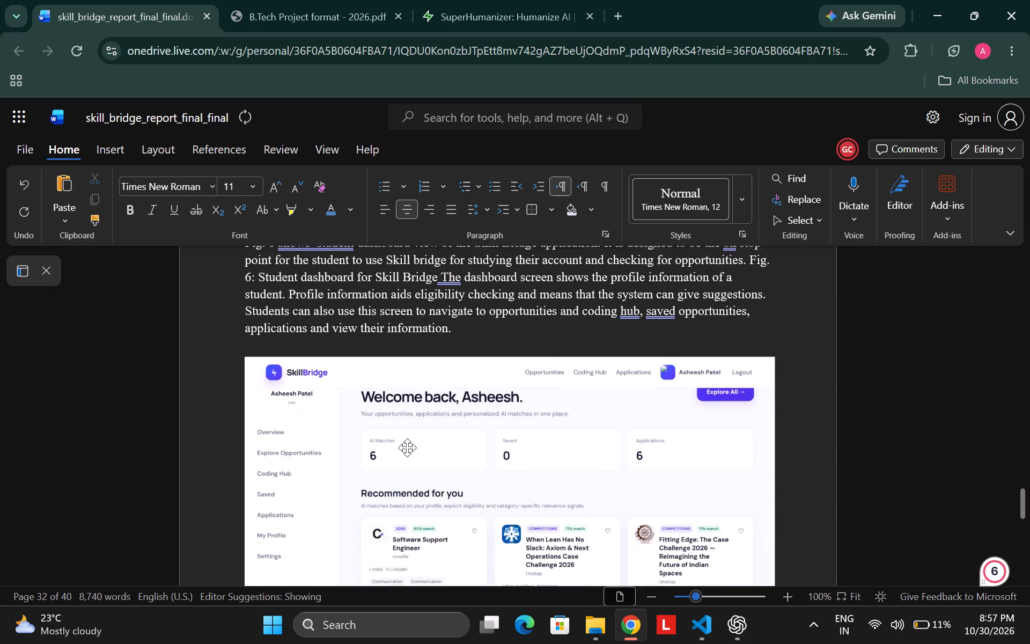
pyautogui.scroll(-10, 407, 448)
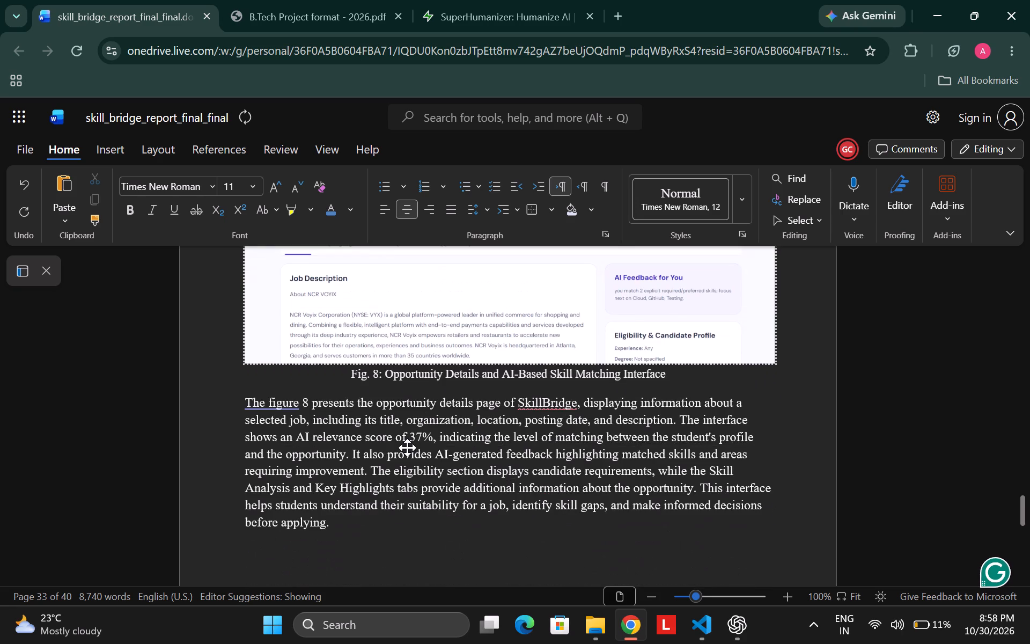
pyautogui.scroll(5, 407, 448)
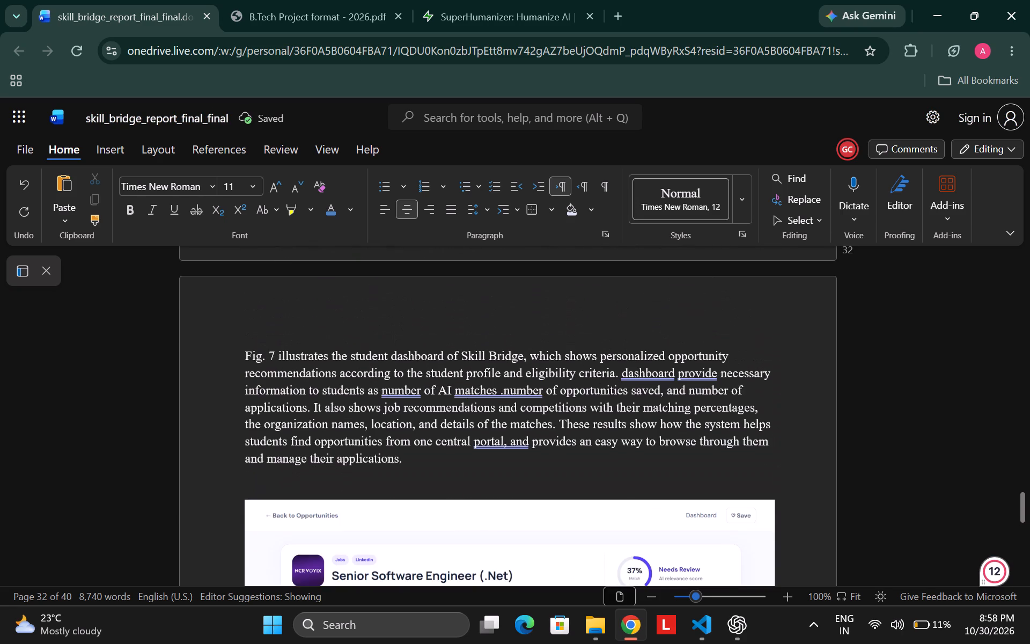
pyautogui.scroll(3, 407, 448)
pyautogui.scroll(-3, 407, 448)
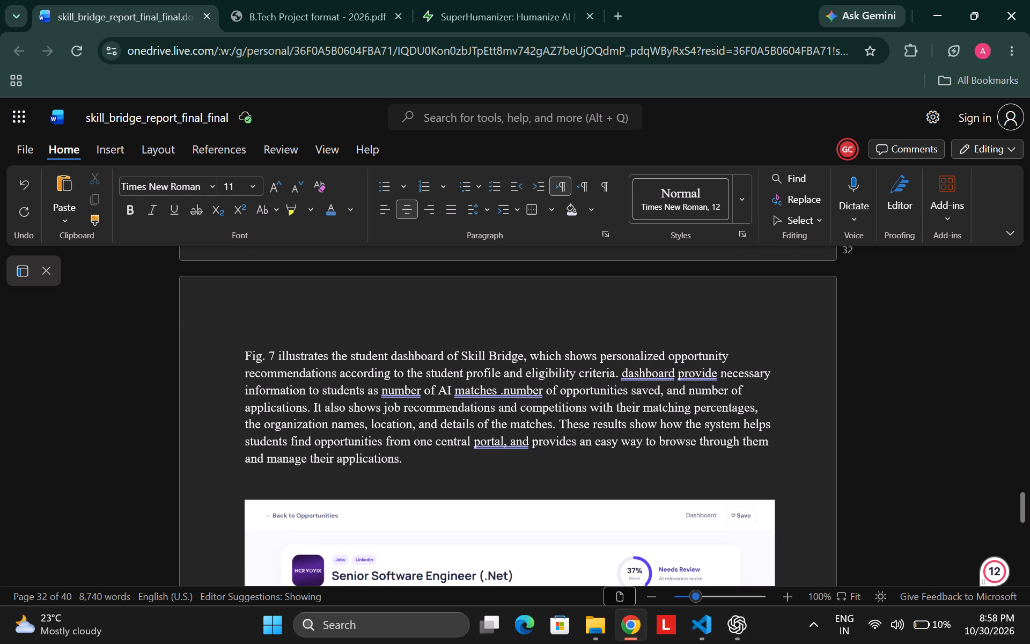
# Check the spacing and page layout of the figures, captions and descriptions from Fig. 8 to Fig. 10.
pyautogui.click(342, 477)
pyautogui.scroll(-5, 350, 471)
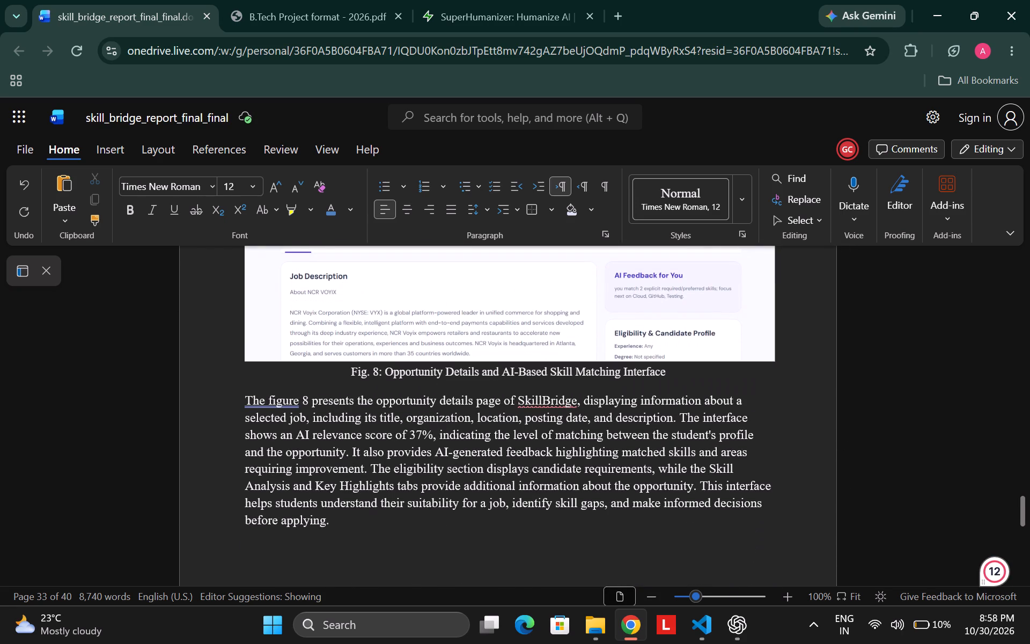
pyautogui.scroll(-9, 350, 471)
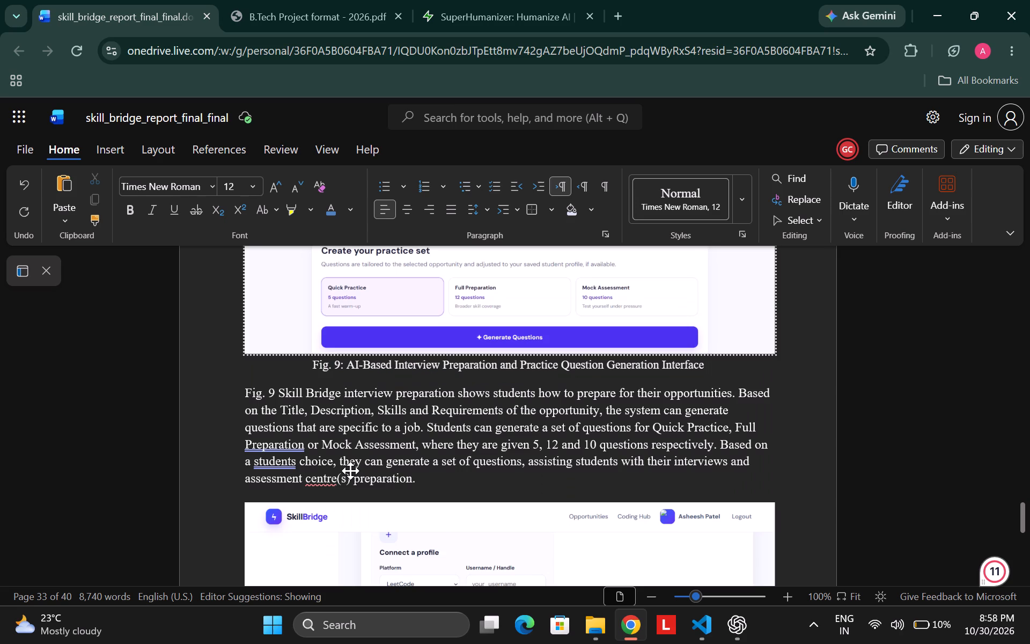
pyautogui.scroll(-7, 352, 470)
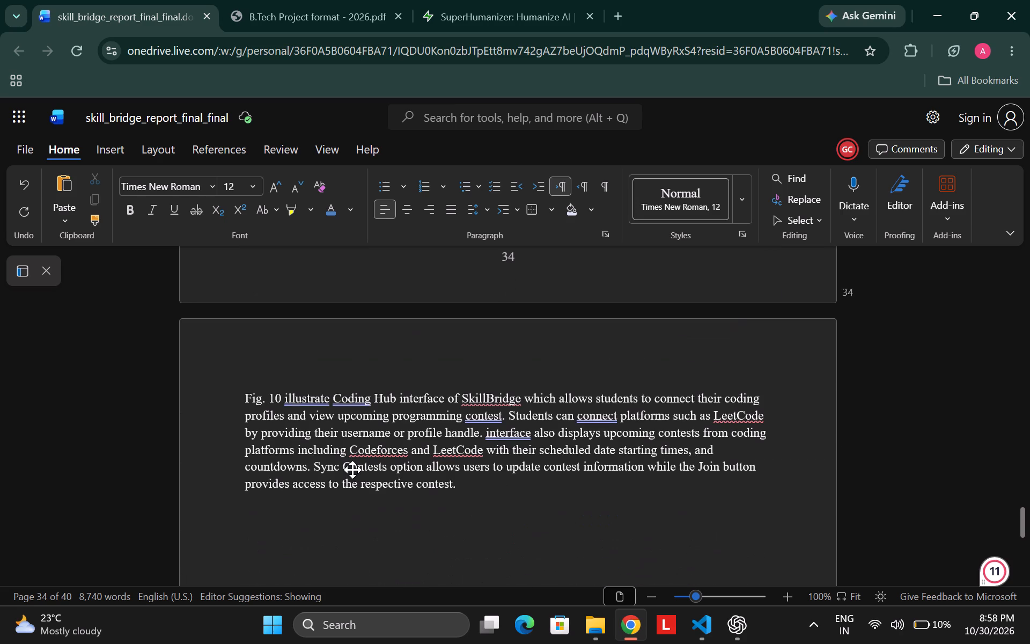
pyautogui.scroll(-2, 352, 470)
pyautogui.scroll(6, 352, 470)
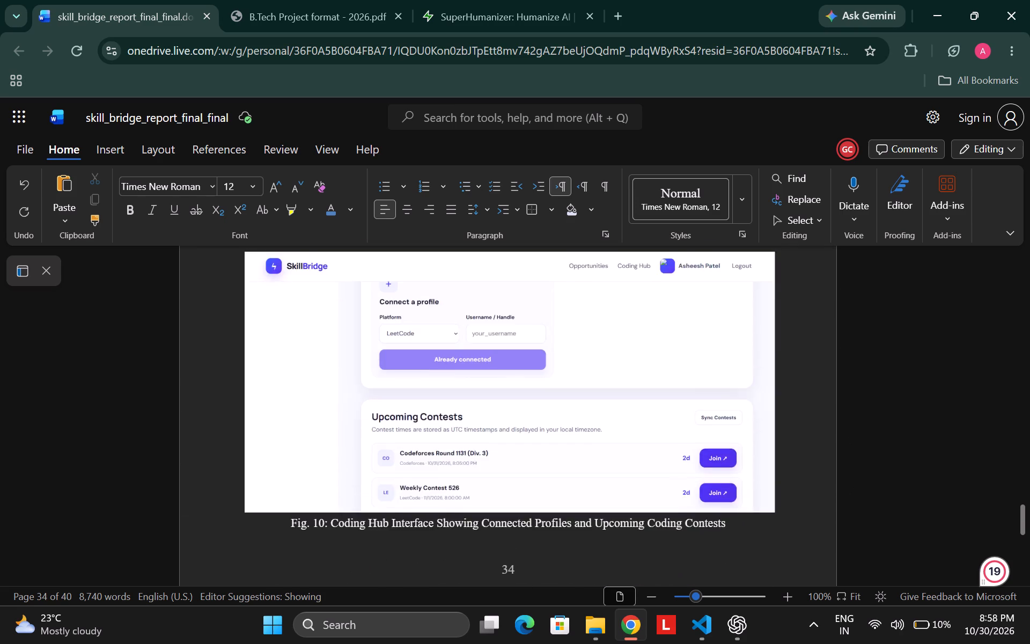
# Recheck the layout of the Fig. 9 and Fig. 10 screenshots, captions and the Fig. 9 description.
pyautogui.scroll(3, 352, 470)
pyautogui.scroll(-3, 352, 470)
pyautogui.scroll(3, 352, 470)
pyautogui.scroll(-4, 352, 470)
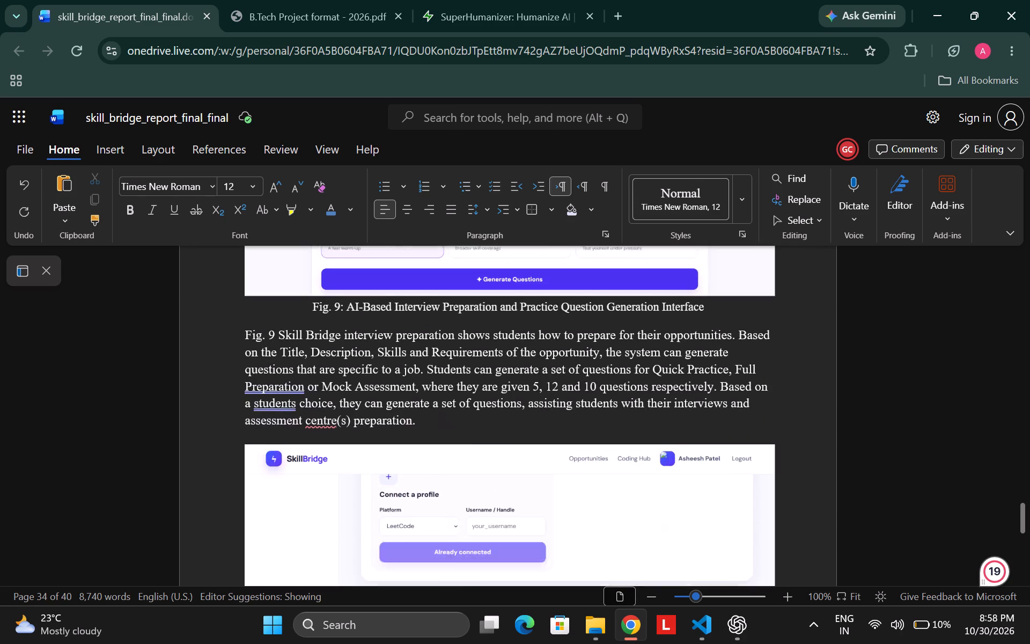
pyautogui.scroll(-2, 352, 470)
pyautogui.scroll(8, 352, 470)
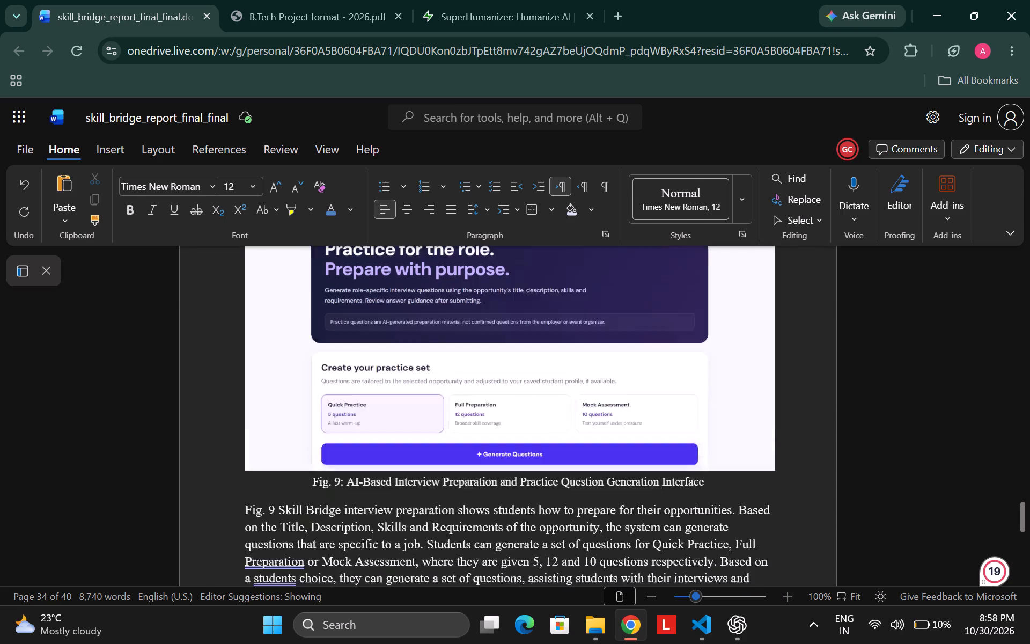
# Delete the blank line between the Fig. 10 caption and its description, keeping the description as a separate left-aligned paragraph.
pyautogui.scroll(-8, 352, 470)
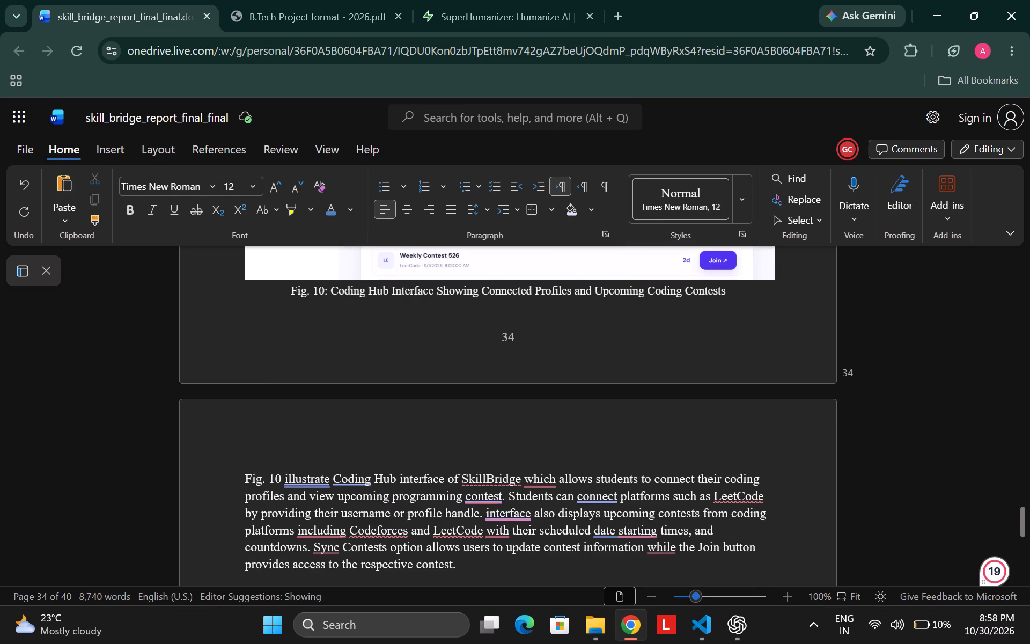
pyautogui.click(247, 480)
pyautogui.press('BackSpace')
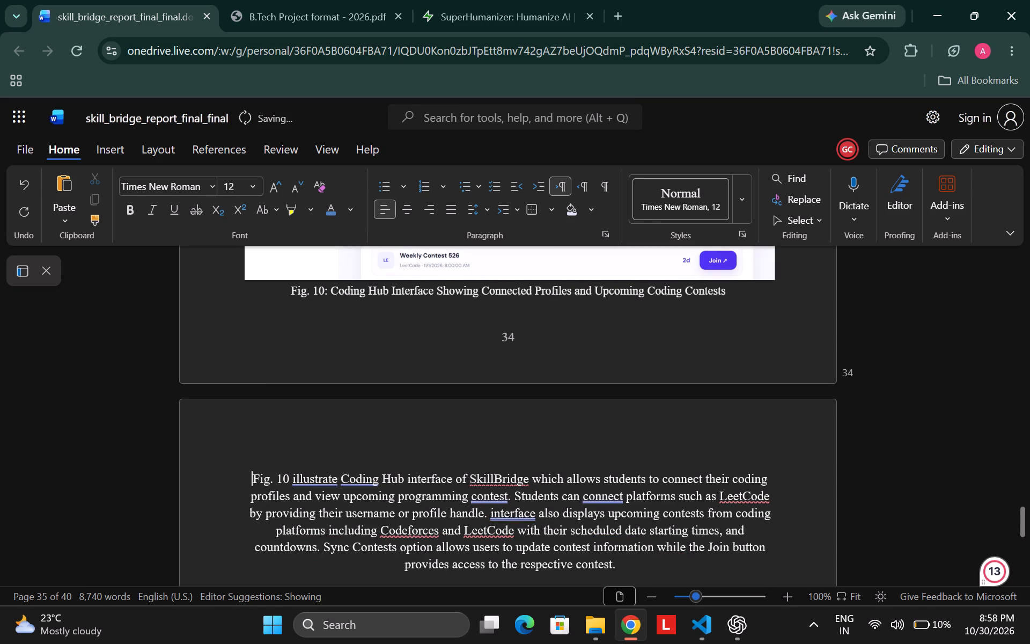
pyautogui.press('BackSpace')
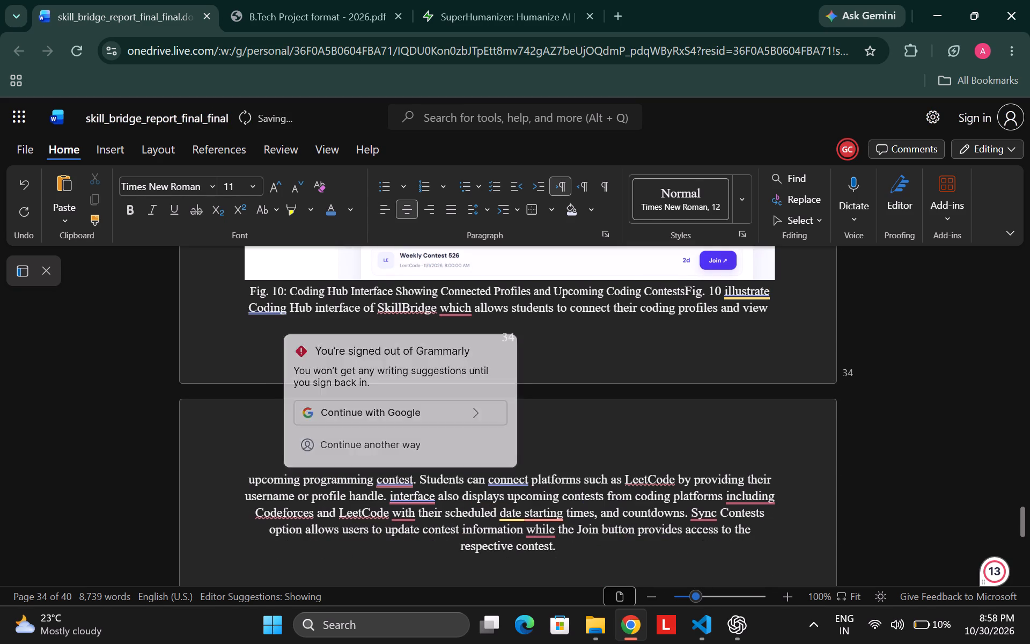
pyautogui.press('Return')
pyautogui.moveTo(244, 480); pyautogui.dragTo(547, 545)
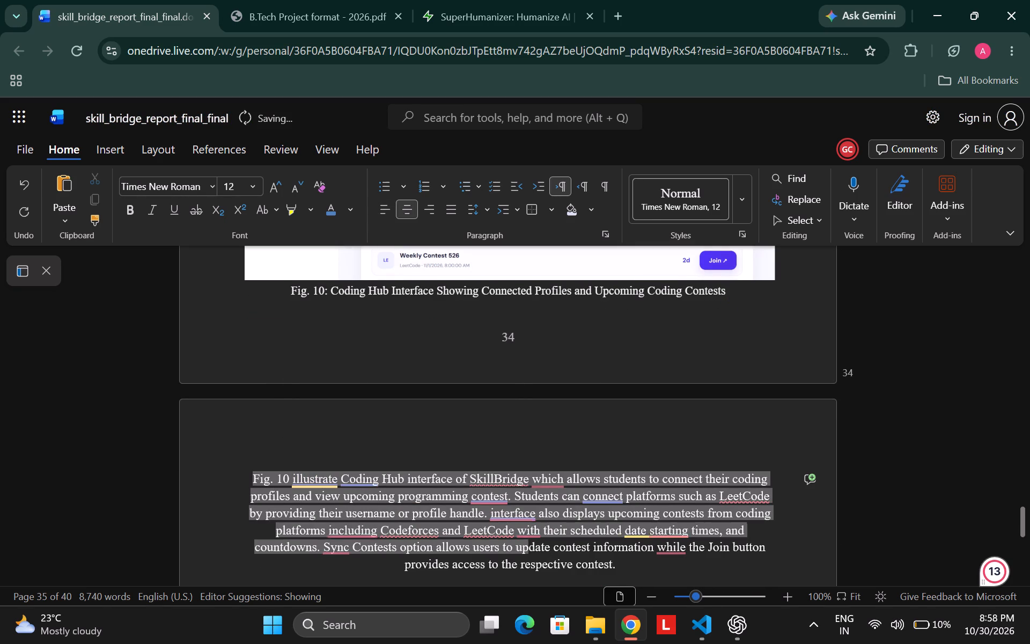
pyautogui.moveTo(547, 545); pyautogui.dragTo(617, 565)
pyautogui.click(390, 209)
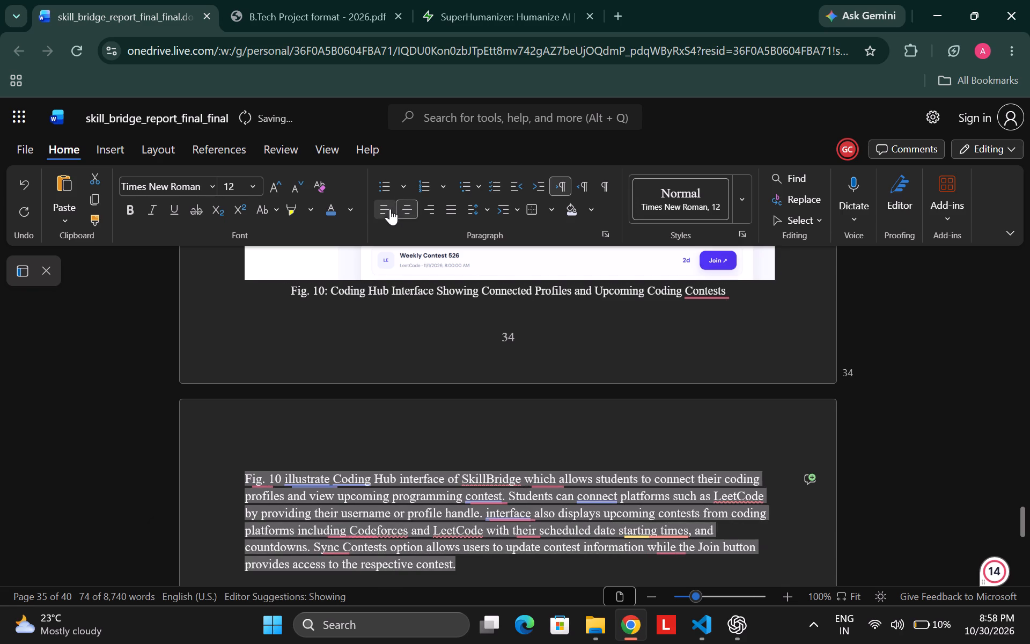
pyautogui.click(364, 428)
# Delete the blank line beneath the 9.1 Conclusion heading.
pyautogui.scroll(3, 413, 404)
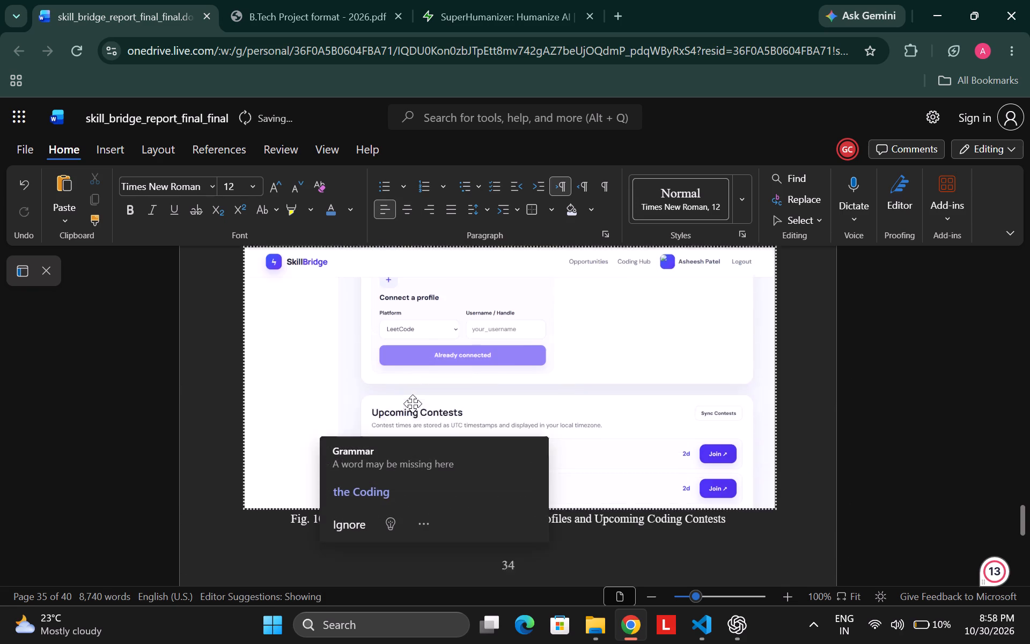
pyautogui.scroll(3, 413, 404)
pyautogui.scroll(-9, 413, 404)
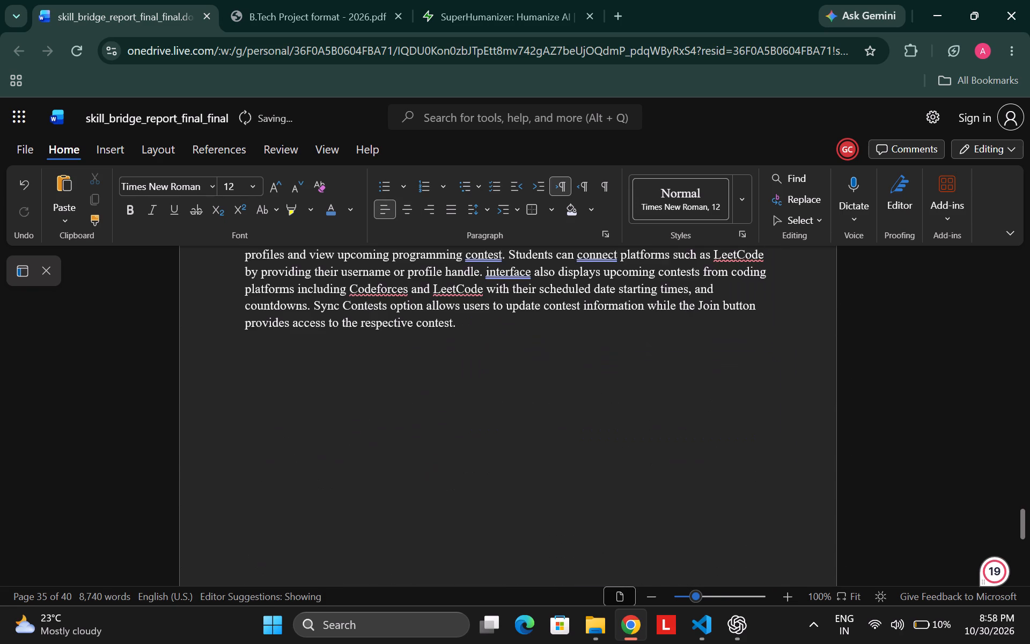
pyautogui.scroll(-11, 415, 395)
pyautogui.scroll(1, 439, 351)
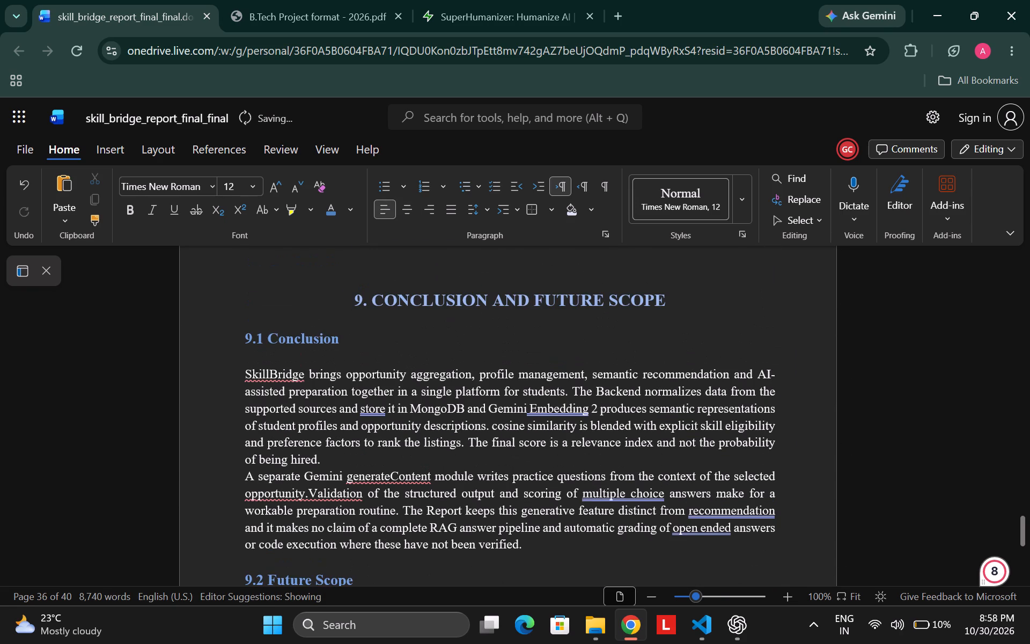
pyautogui.click(284, 362)
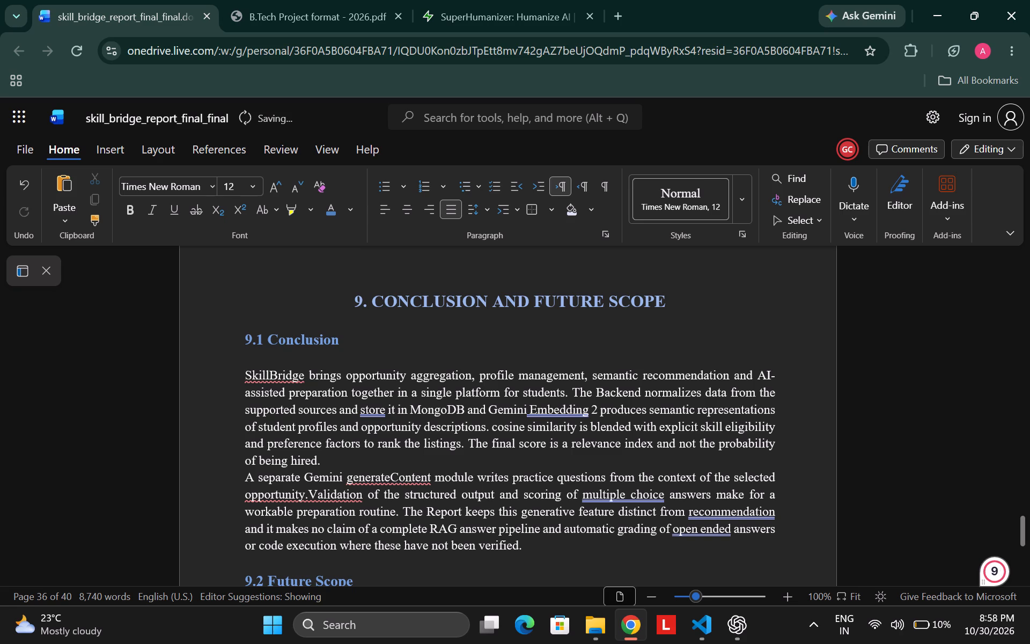
pyautogui.press('BackSpace')
# Check for an extra blank line between the 9.2 Future Scope heading and its bulleted list.
pyautogui.scroll(-2, 298, 360)
pyautogui.scroll(2, 301, 365)
pyautogui.scroll(-3, 308, 370)
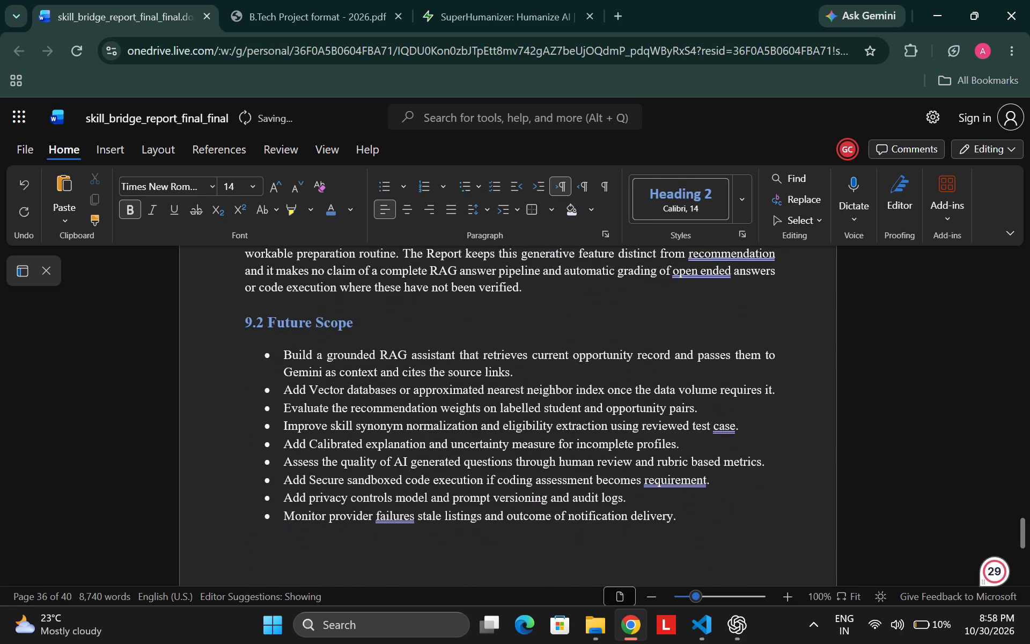
pyautogui.click(308, 332)
pyautogui.click(299, 342)
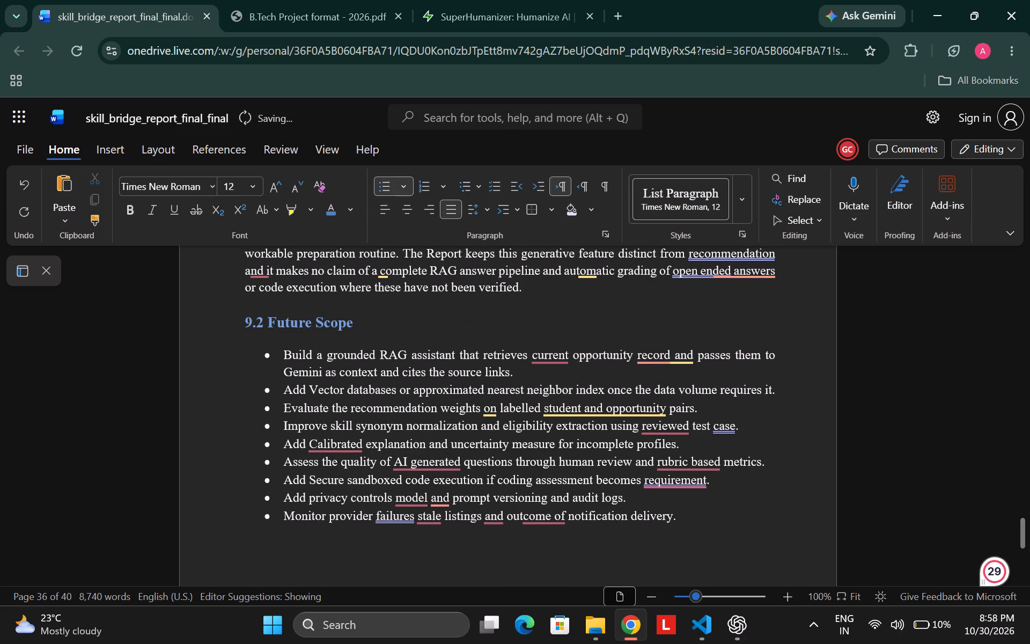
pyautogui.click(264, 347)
pyautogui.click(267, 342)
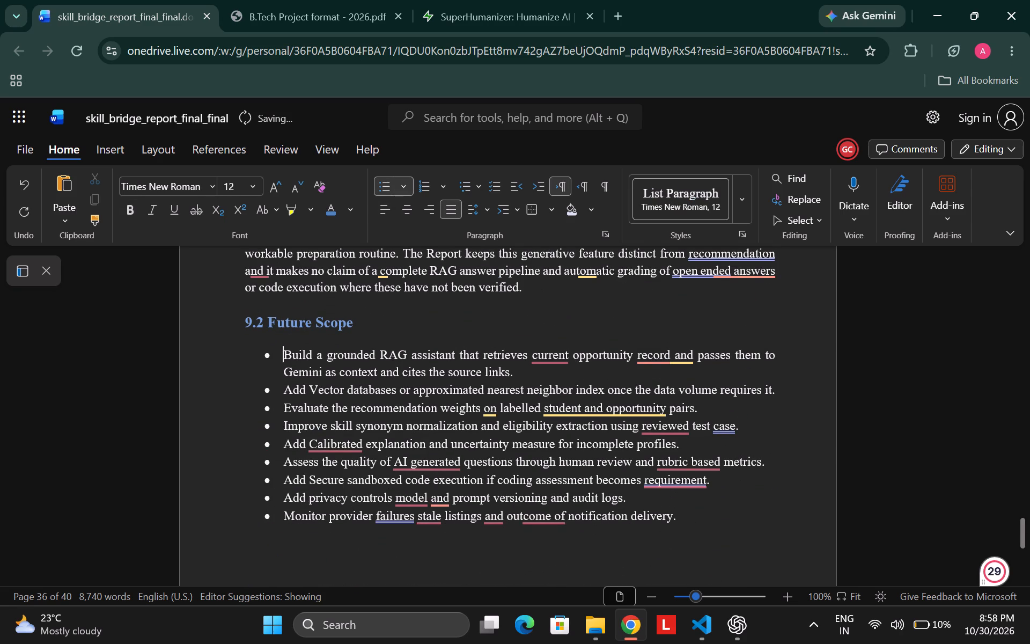
pyautogui.click(279, 333)
pyautogui.click(280, 338)
pyautogui.click(259, 354)
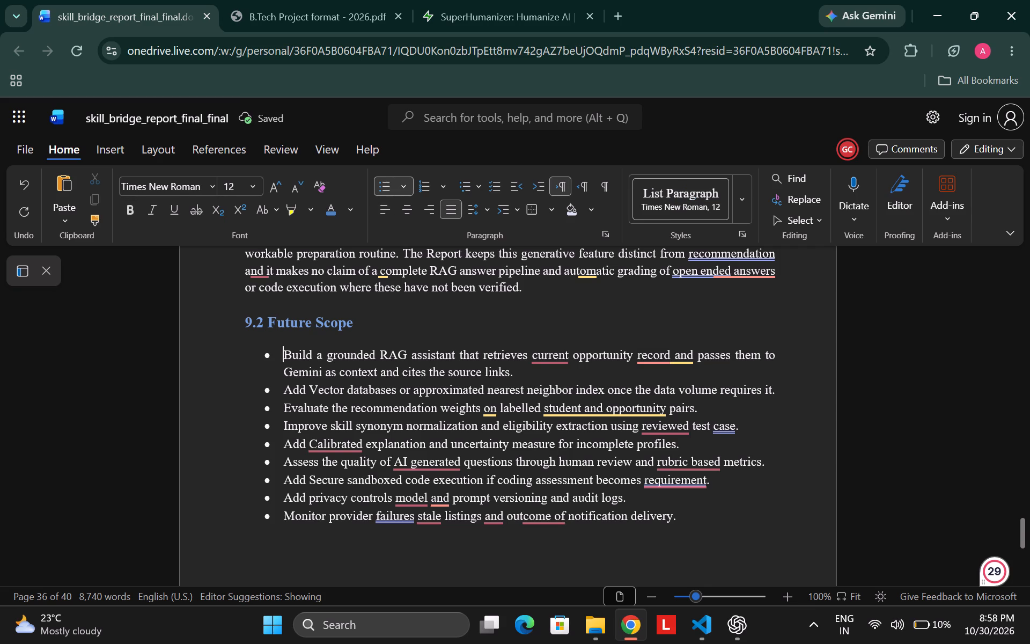
# Look over the layout of the remaining pages, from the references through the List of Publication to the plagiarism report section.
pyautogui.scroll(-16, 341, 355)
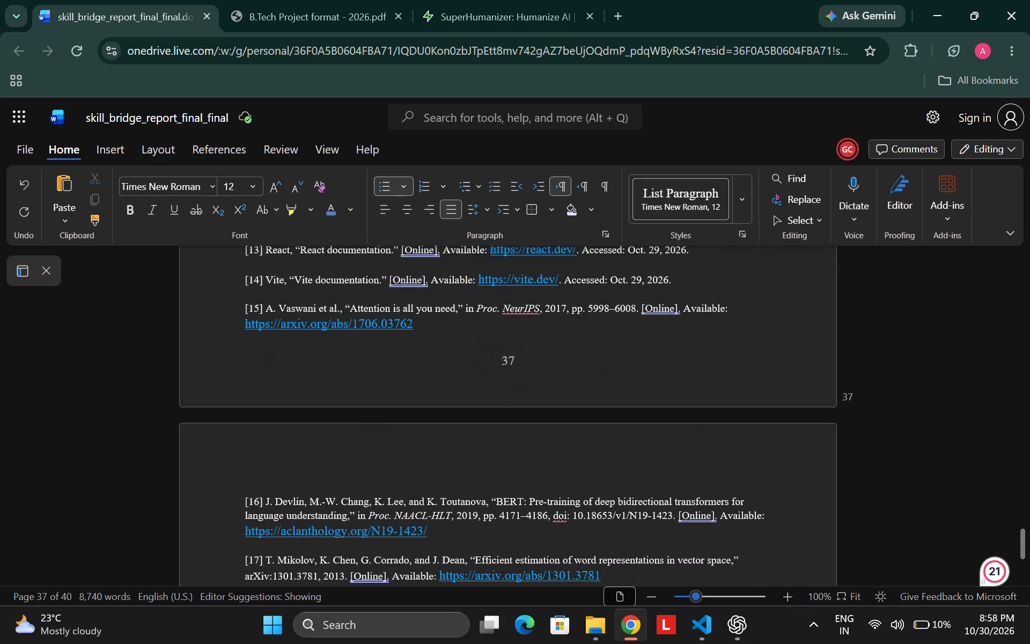
pyautogui.scroll(-10, 364, 376)
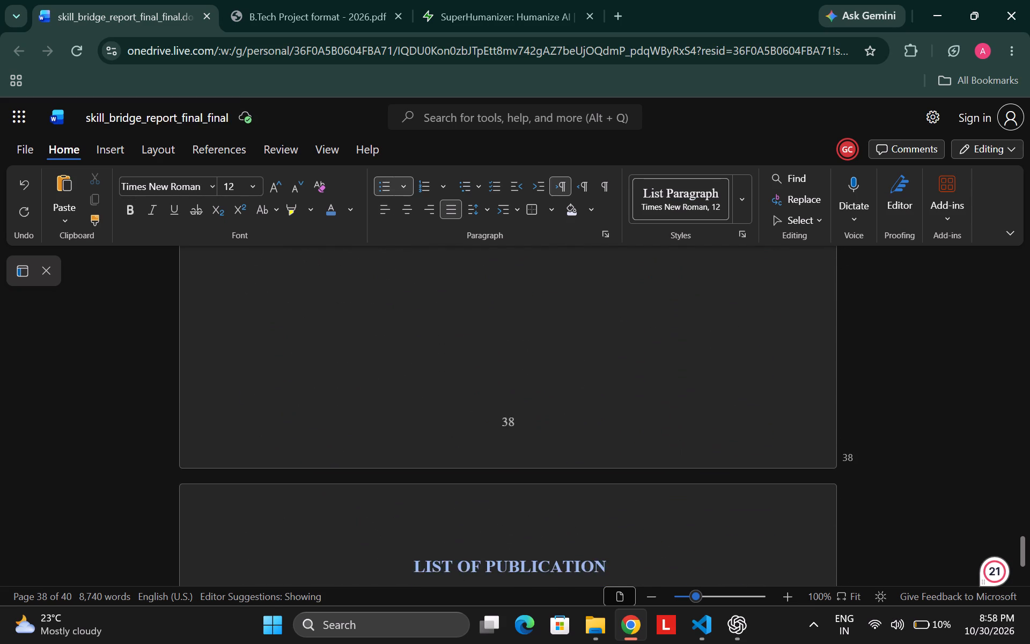
pyautogui.scroll(-15, 368, 375)
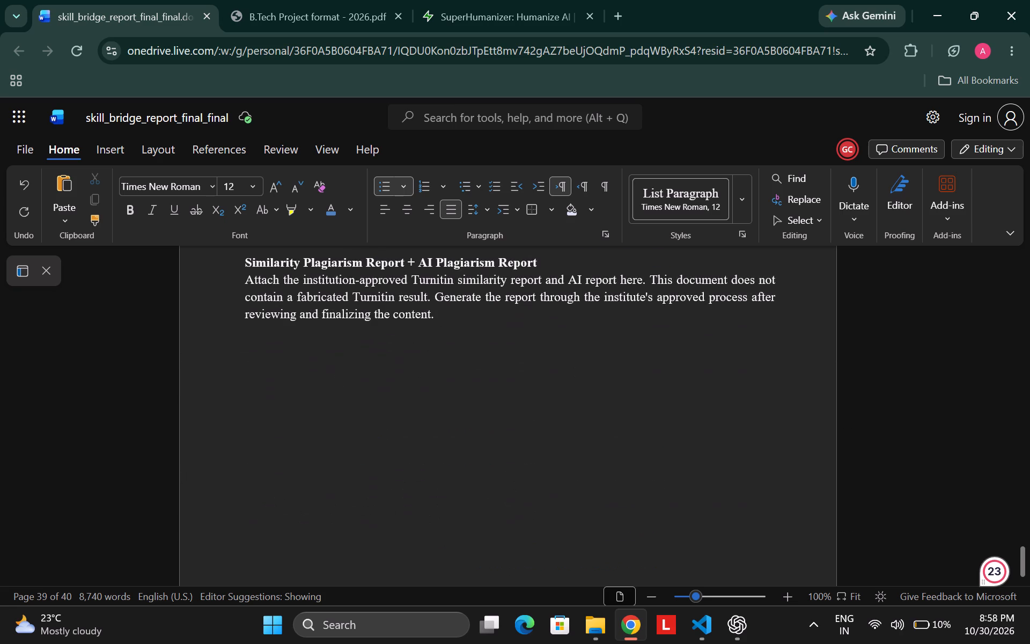
# Export the report as a PDF and download it.
pyautogui.click(26, 156)
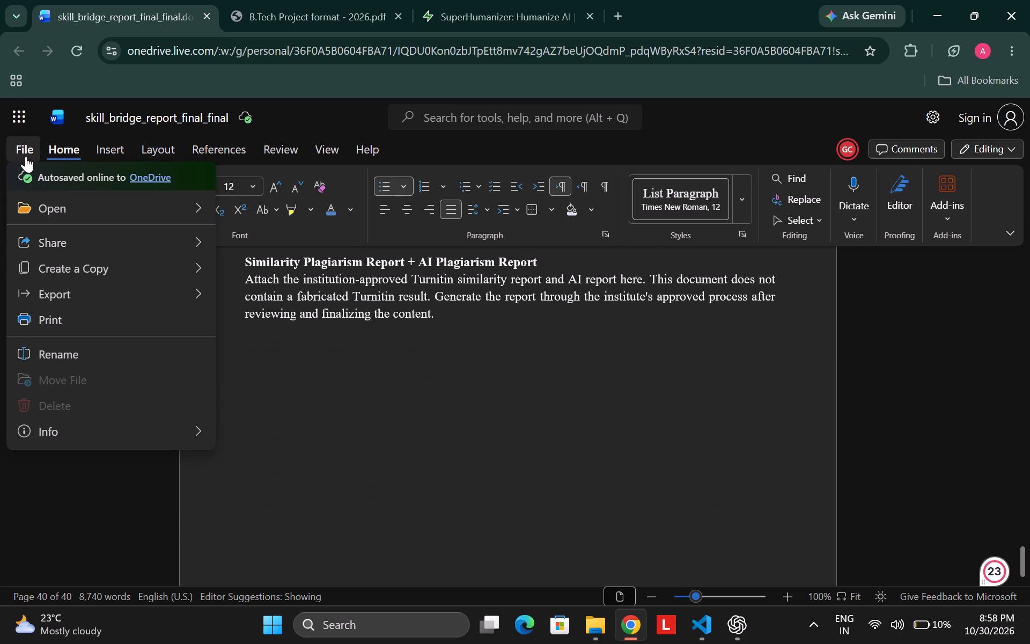
pyautogui.click(76, 293)
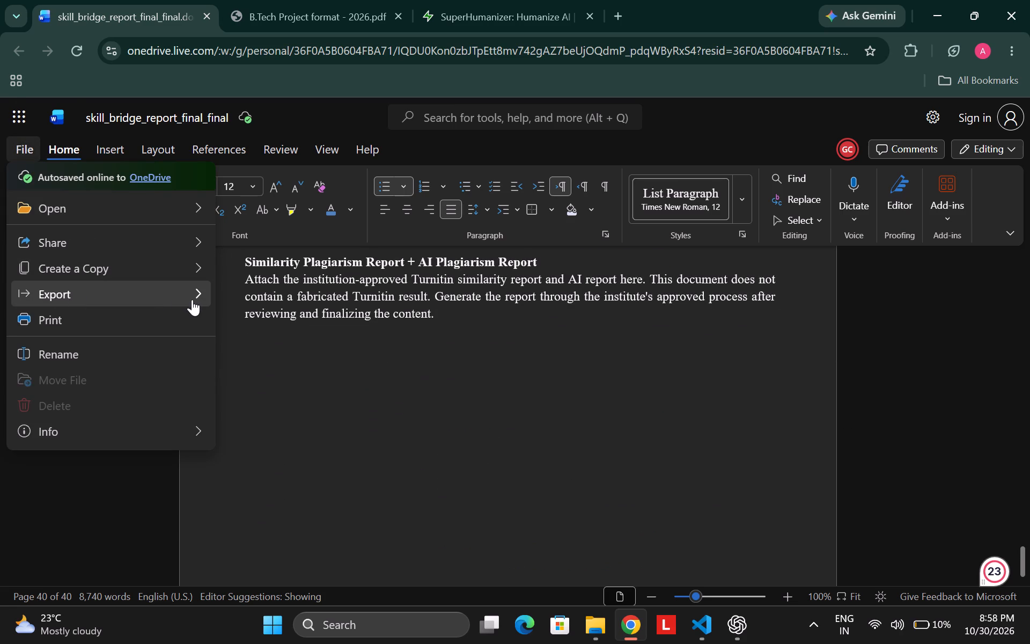
pyautogui.click(192, 299)
pyautogui.click(192, 299)
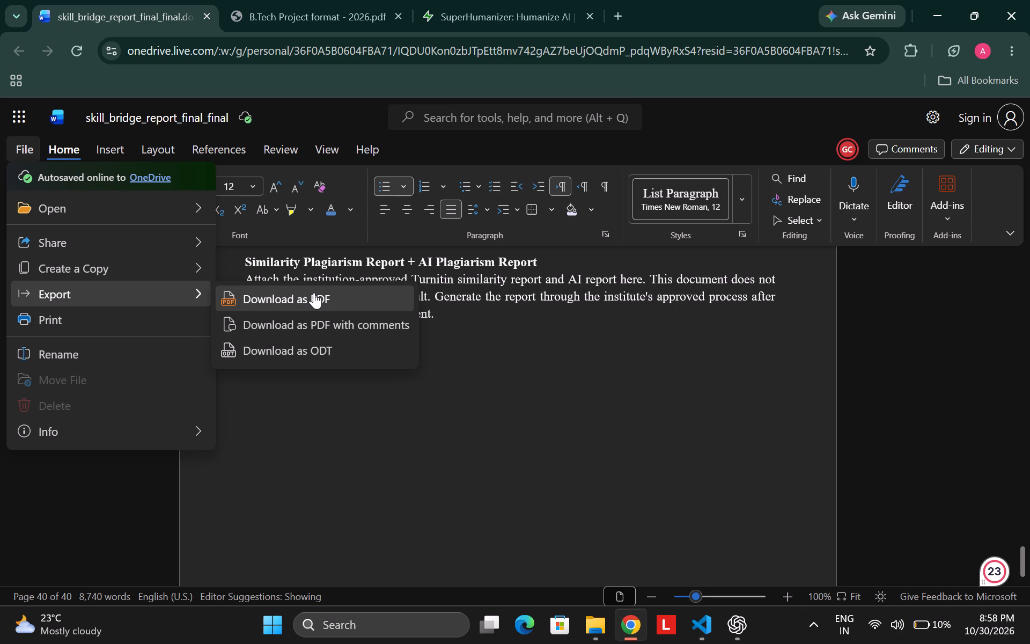
pyautogui.click(314, 292)
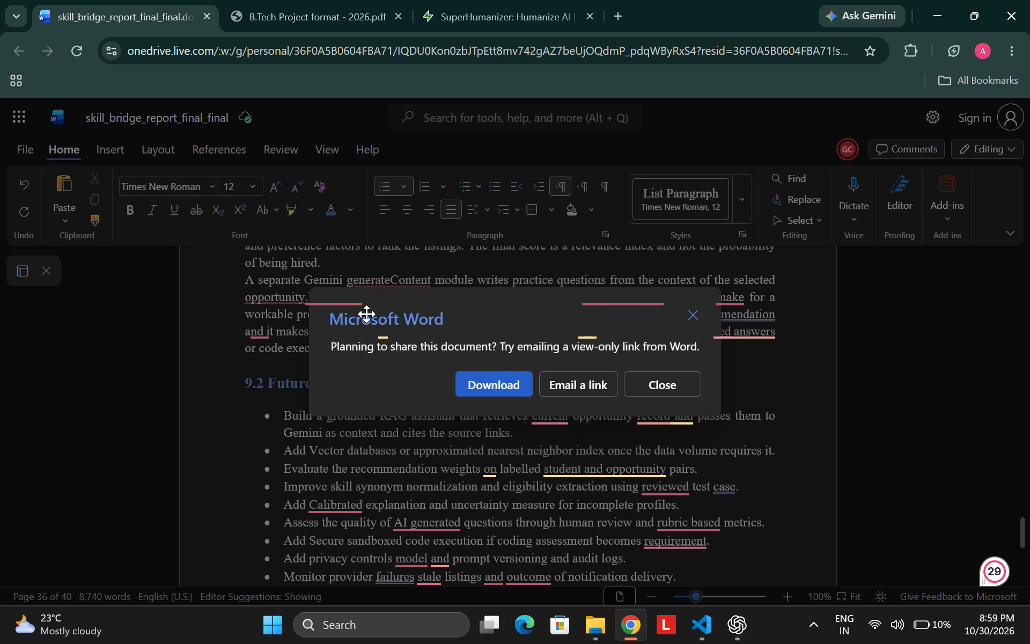
pyautogui.click(477, 384)
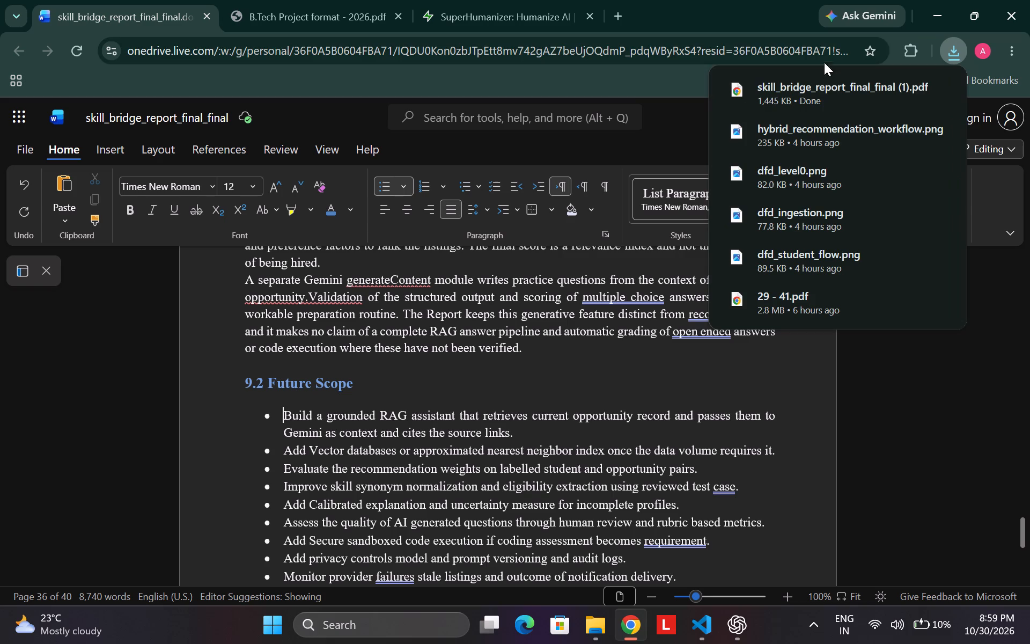
# Open the downloaded report PDF and review its opening pages, from the title page to Area of Work.
pyautogui.click(805, 89)
pyautogui.scroll(-5, 497, 294)
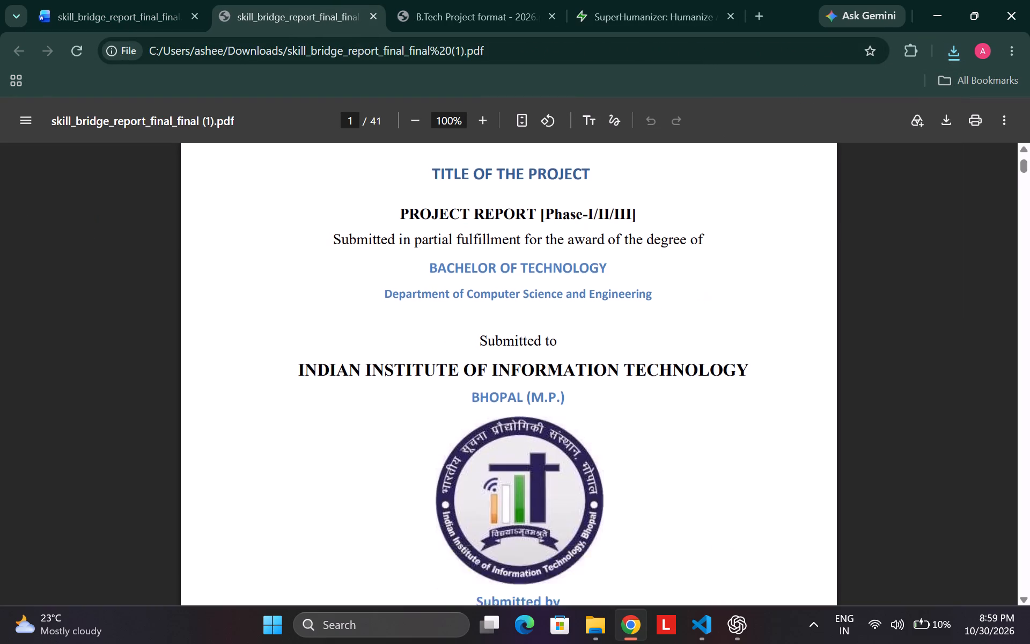
pyautogui.scroll(-7, 499, 292)
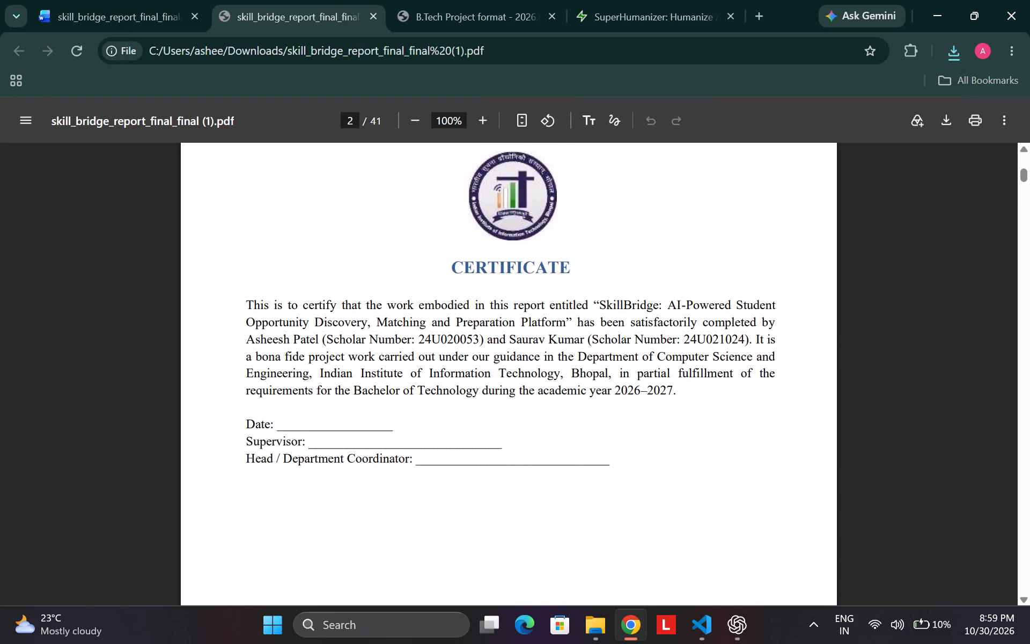
pyautogui.scroll(-3, 499, 292)
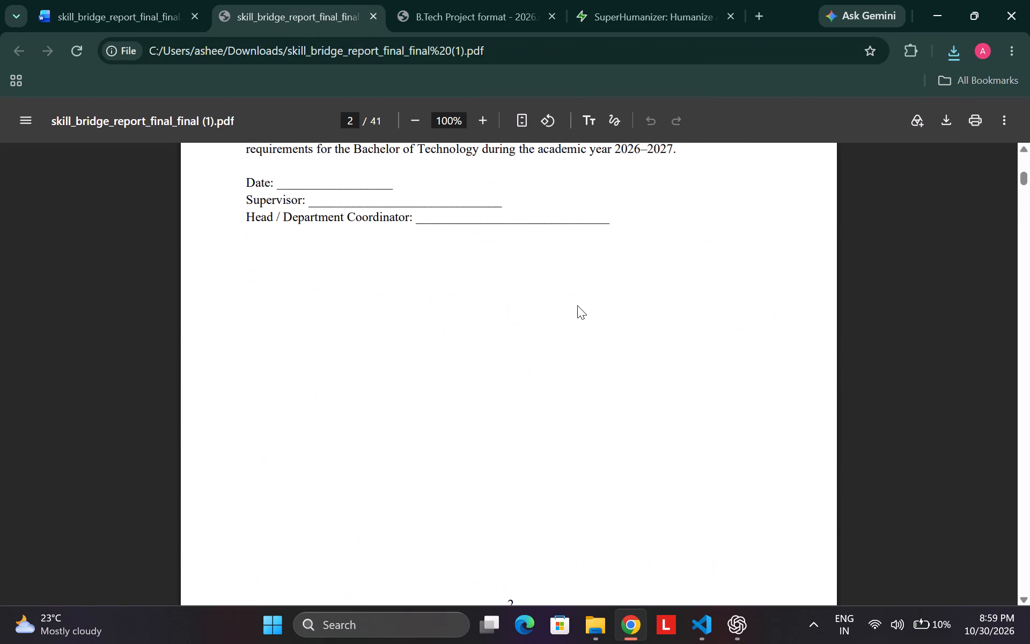
pyautogui.scroll(-18, 554, 295)
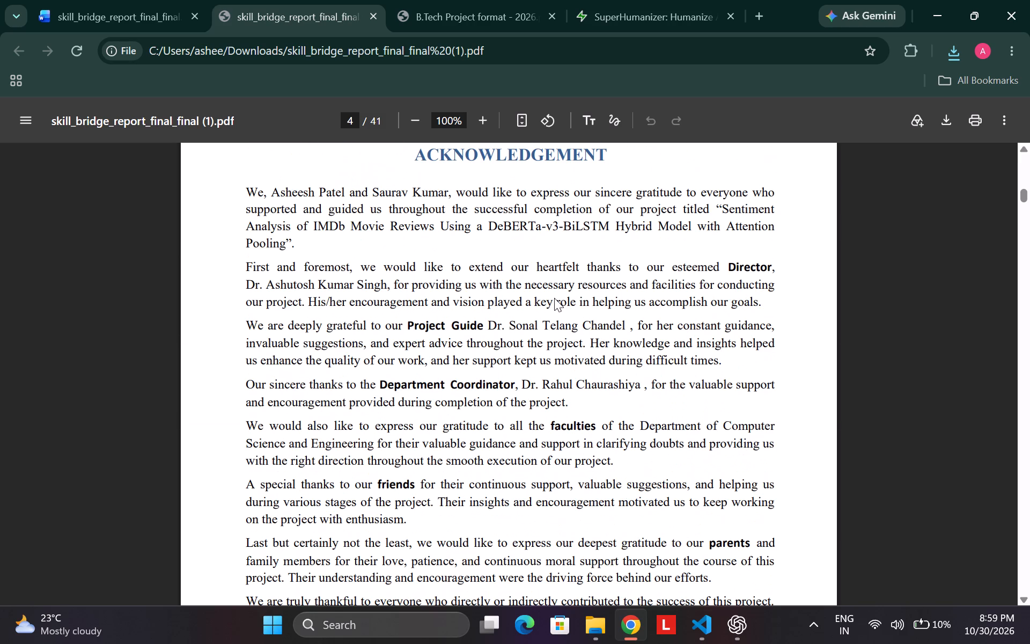
pyautogui.scroll(-9, 554, 298)
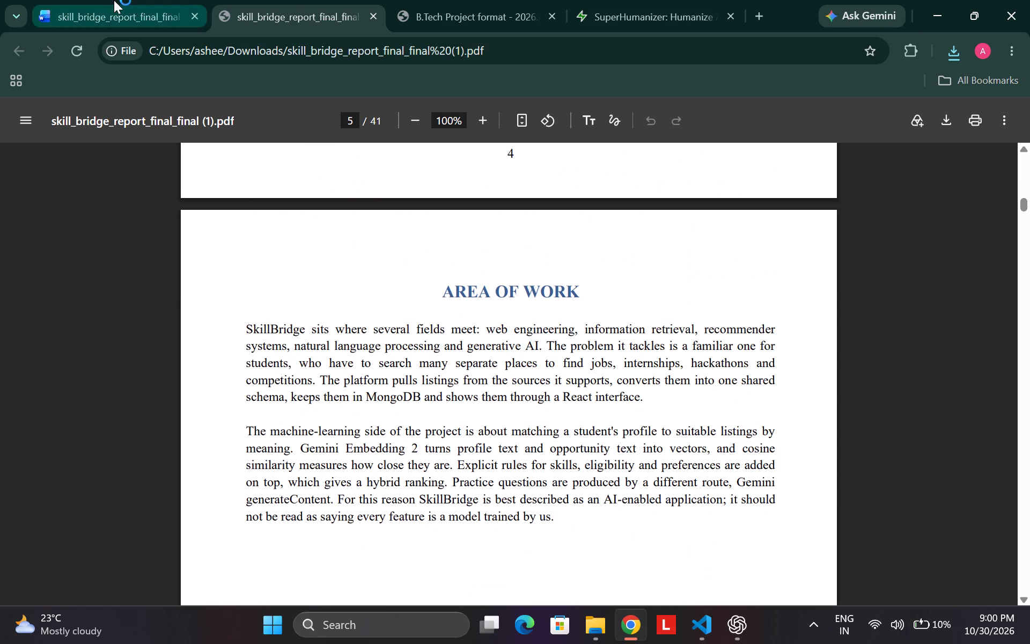